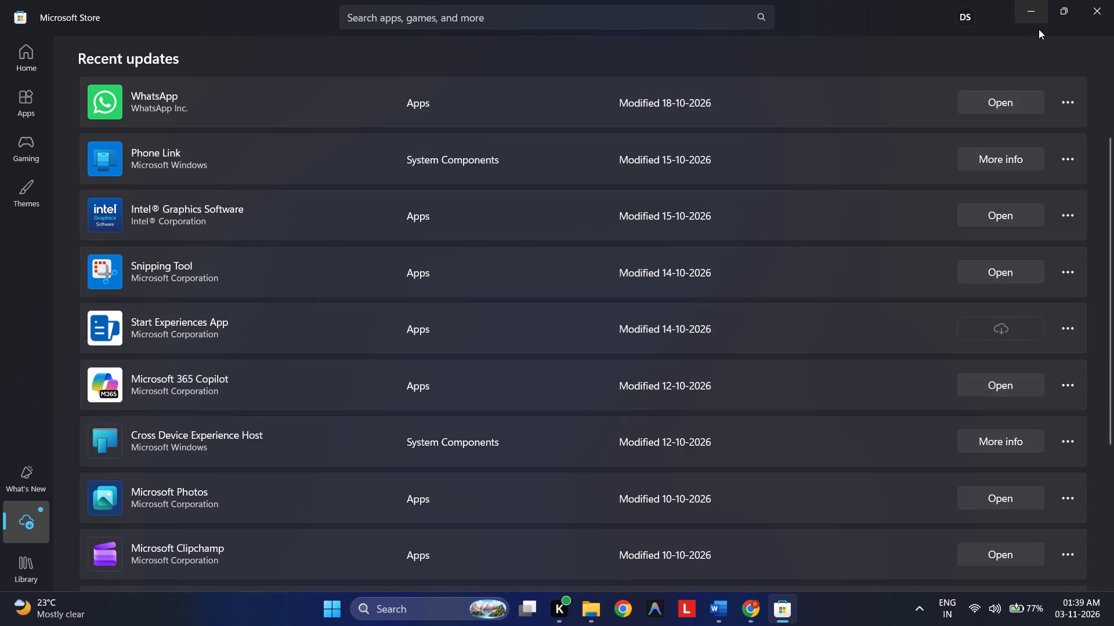
Minimise the Microsoft Store and File Explorer windows and return to the hydrogen conversation on the ChatGPT site in Chrome.
left_click(1033, 10)
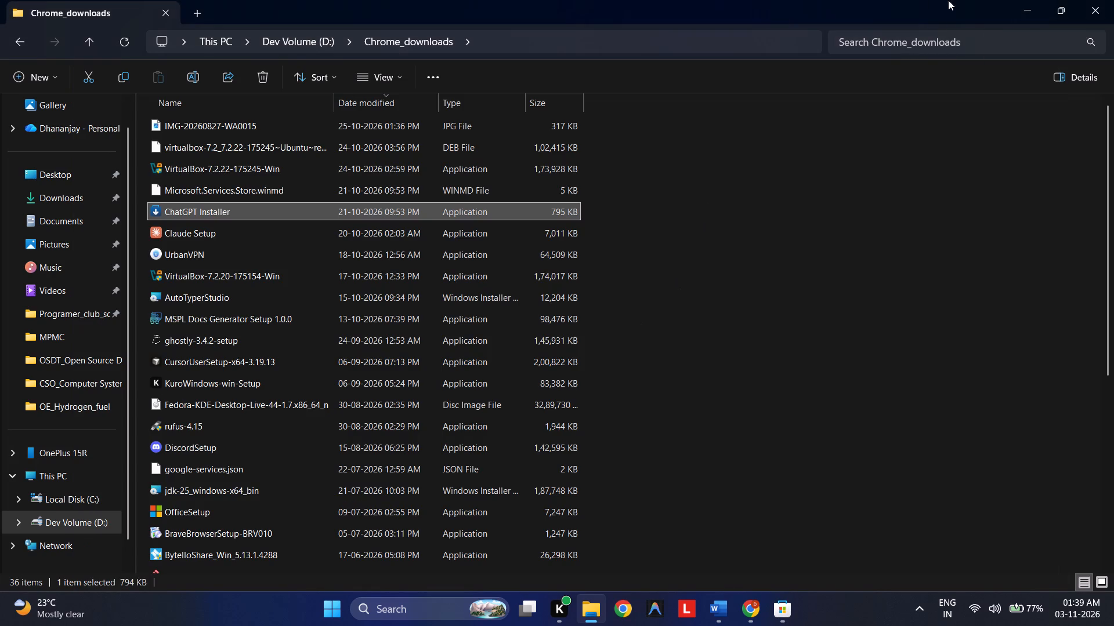
left_click(1025, 0)
scroll(717, 315, "down", 4)
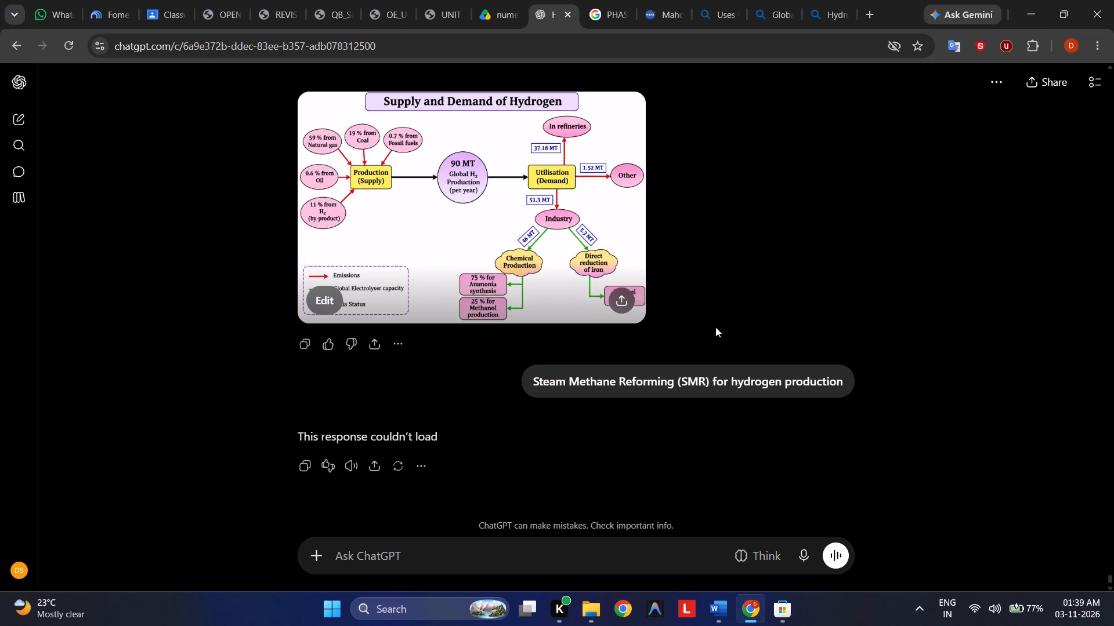
Switch to the Word document and look over the Q.5 answer on Steam Methane Reforming.
left_click(714, 614)
scroll(620, 358, "down", 1)
left_click(573, 423)
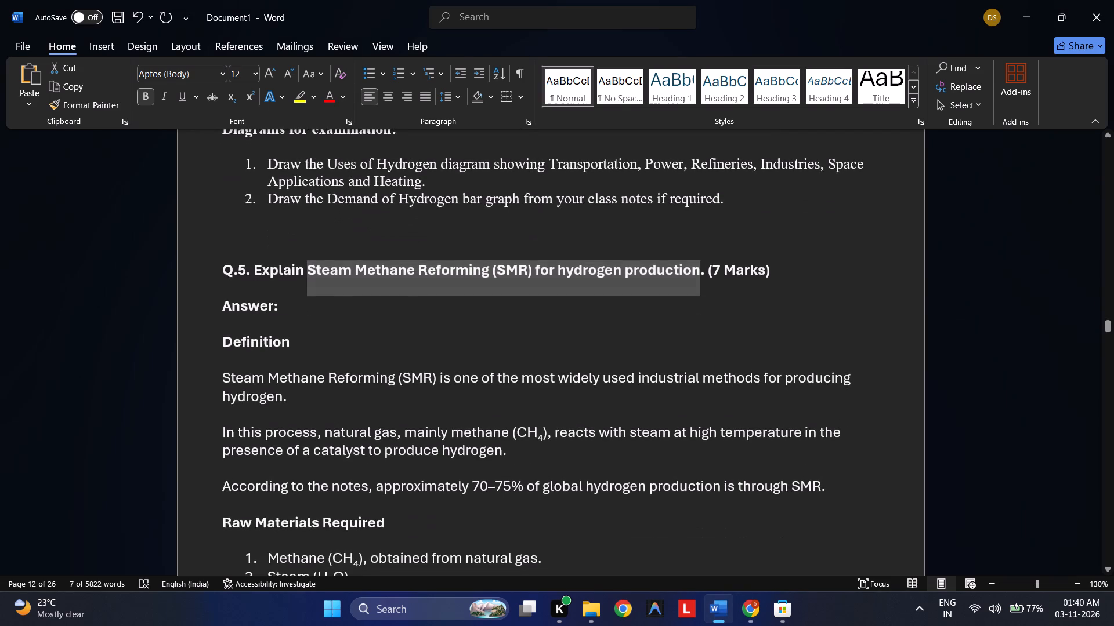
In the Word document, read the Q.5 answer on Steam Methane Reforming from its definition through the process flow diagram.
scroll(573, 423, "down", 2)
scroll(581, 406, "up", 2)
scroll(581, 406, "down", 1)
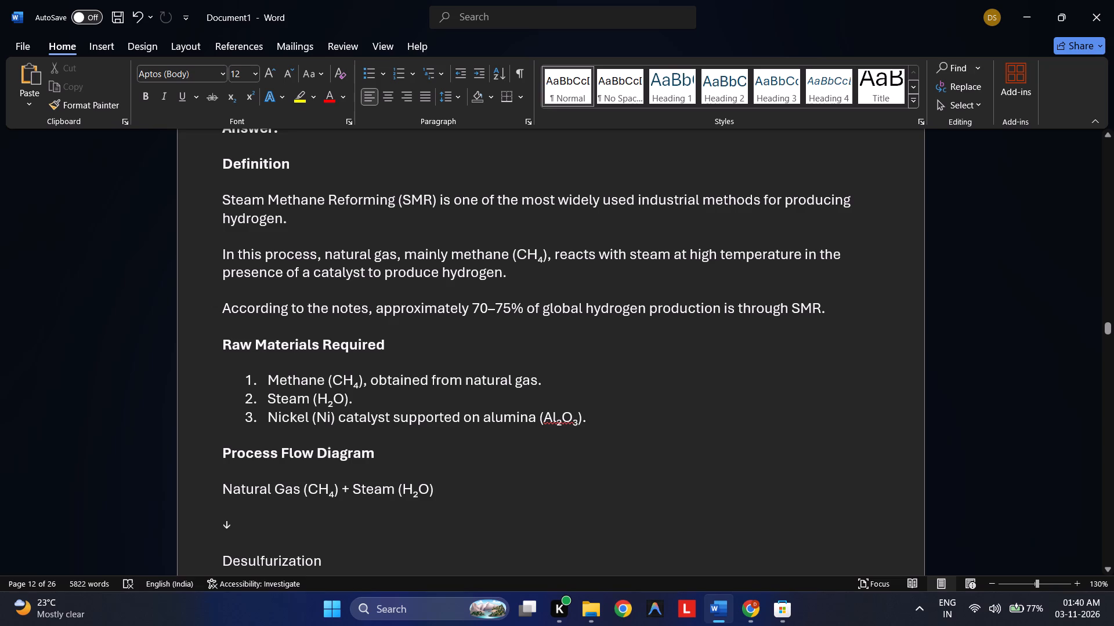
scroll(374, 413, "down", 1)
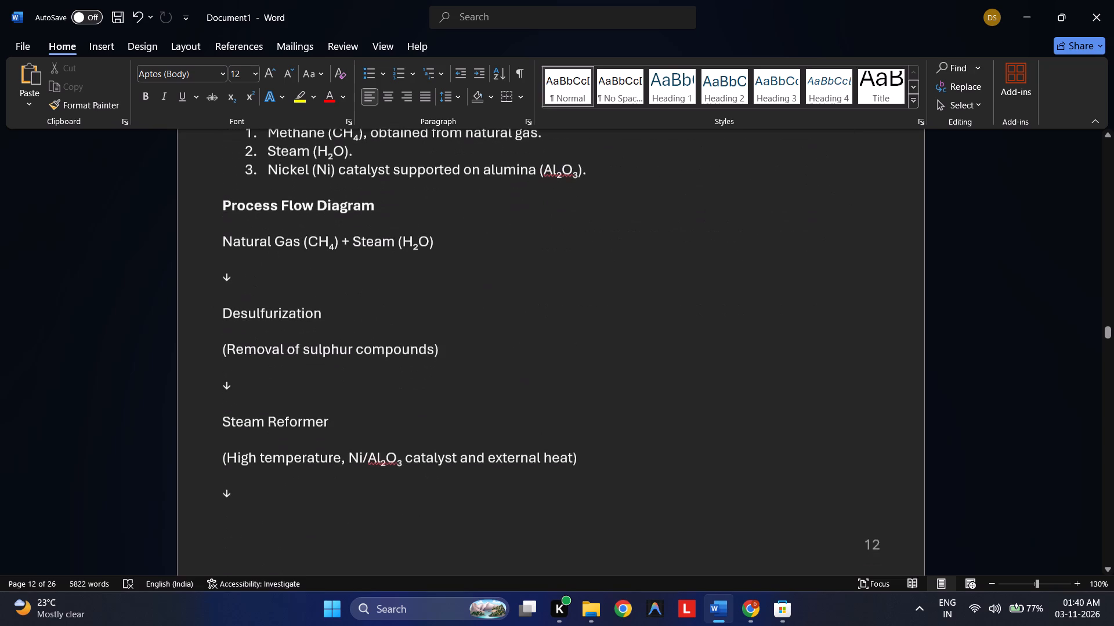
scroll(391, 213, "up", 1)
left_click_drag(284, 232, 378, 234)
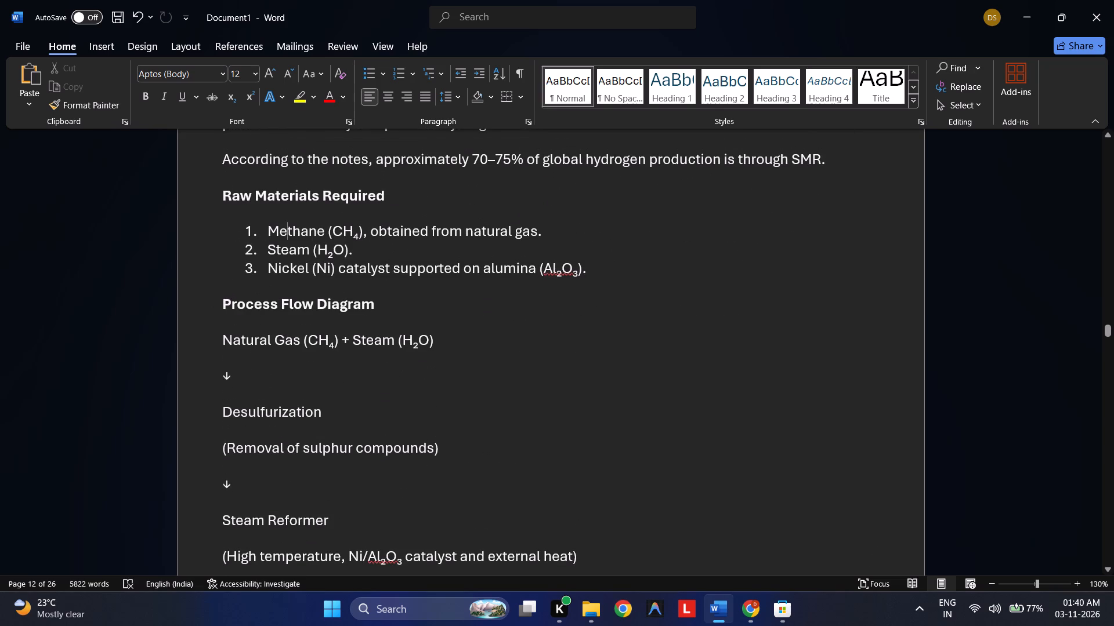
left_click_drag(378, 234, 481, 261)
left_click(301, 267)
scroll(328, 394, "down", 1)
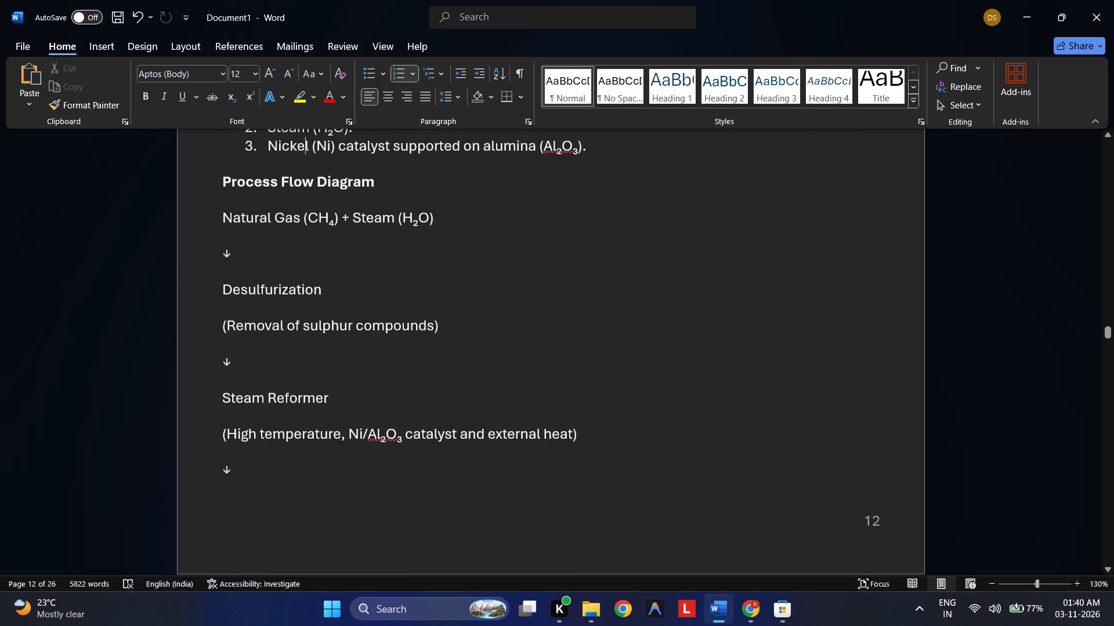
left_click_drag(240, 289, 331, 303)
left_click(295, 374)
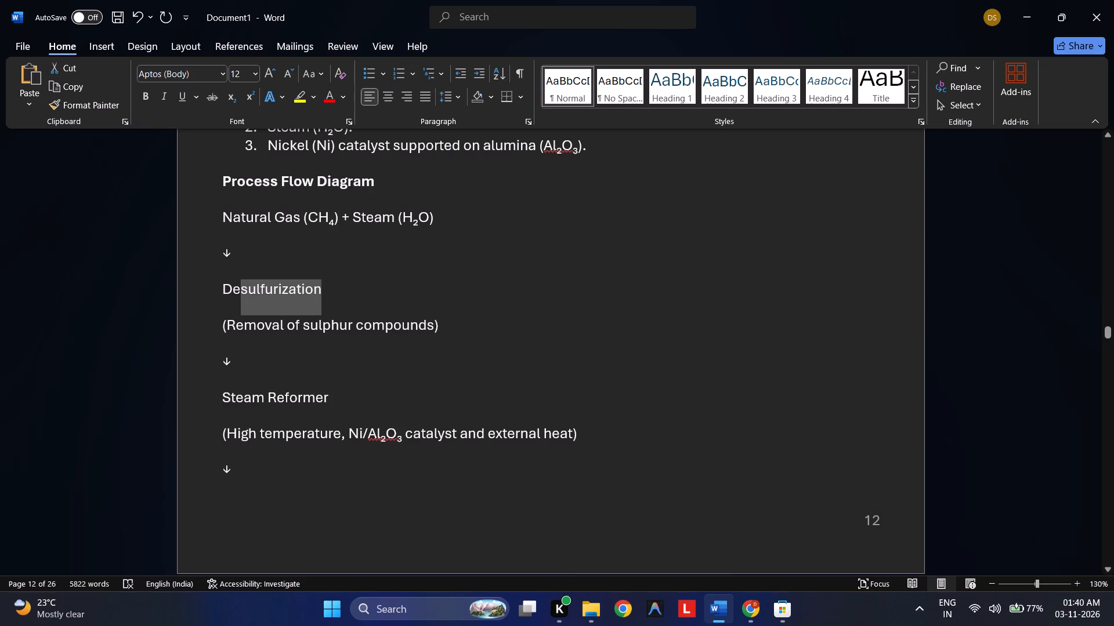
scroll(295, 374, "down", 1)
left_click_drag(248, 305, 337, 305)
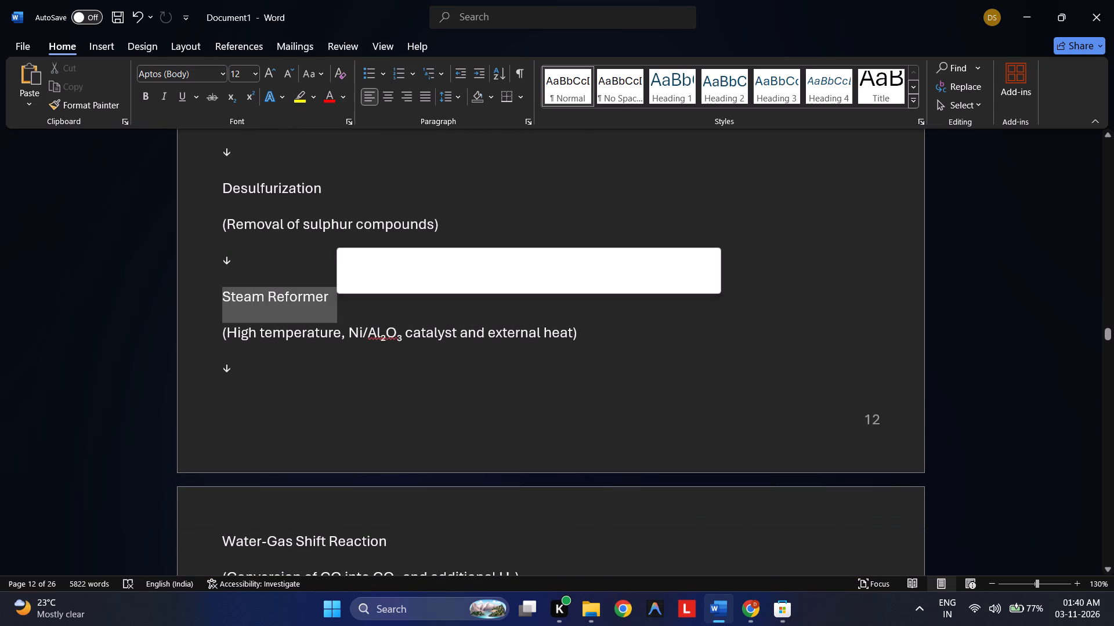
left_click(302, 335)
scroll(442, 414, "down", 2)
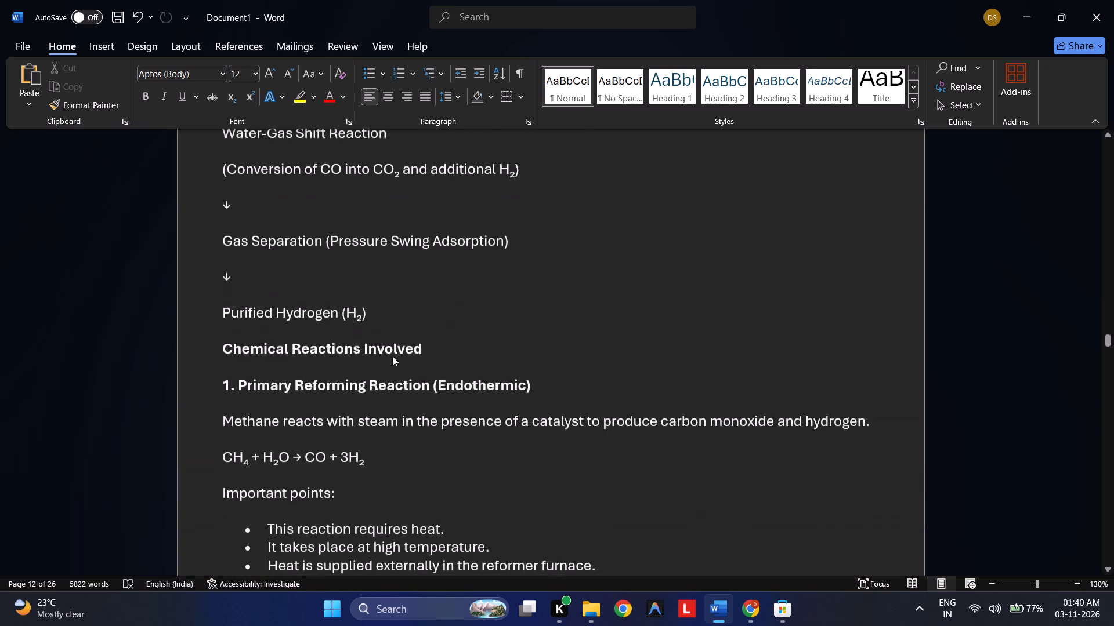
scroll(356, 237, "up", 1)
left_click_drag(262, 215, 375, 227)
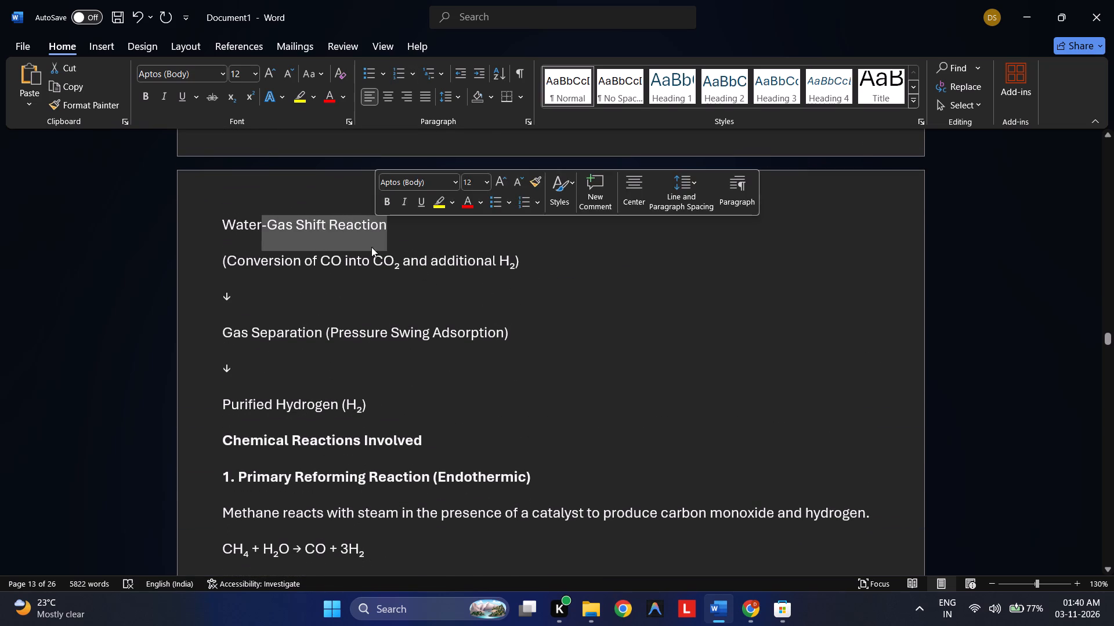
left_click(352, 298)
scroll(352, 298, "down", 1)
left_click(261, 247)
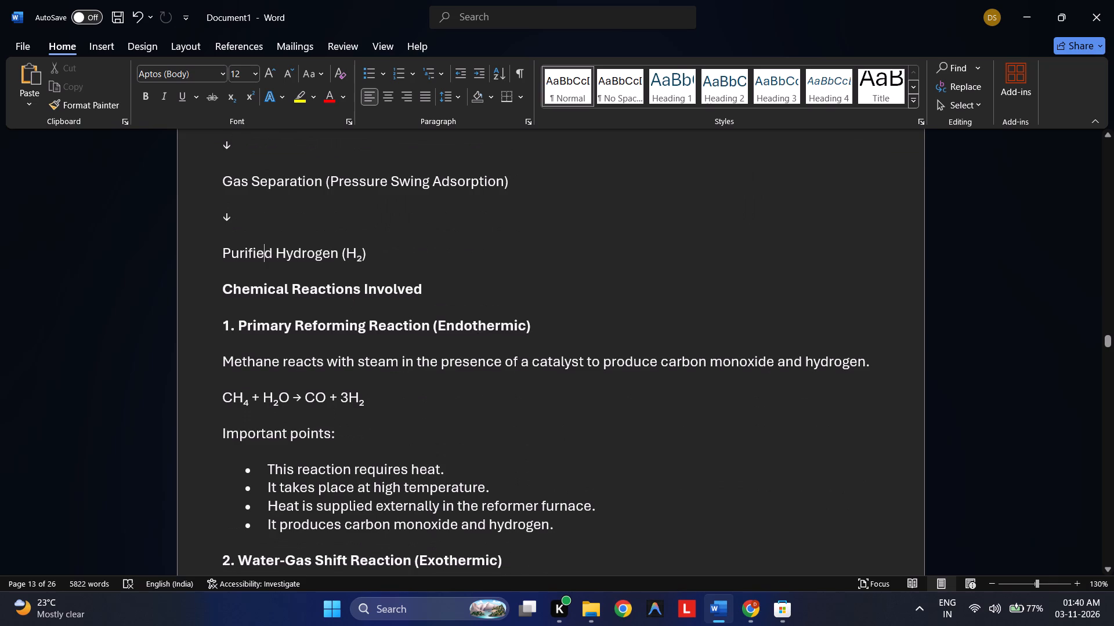
left_click(295, 318)
Review the rest of the Q.5 answer, covering the chemical reactions, operating conditions, advantages, limitations and applications of SMR.
scroll(295, 318, "down", 1)
scroll(393, 321, "down", 1)
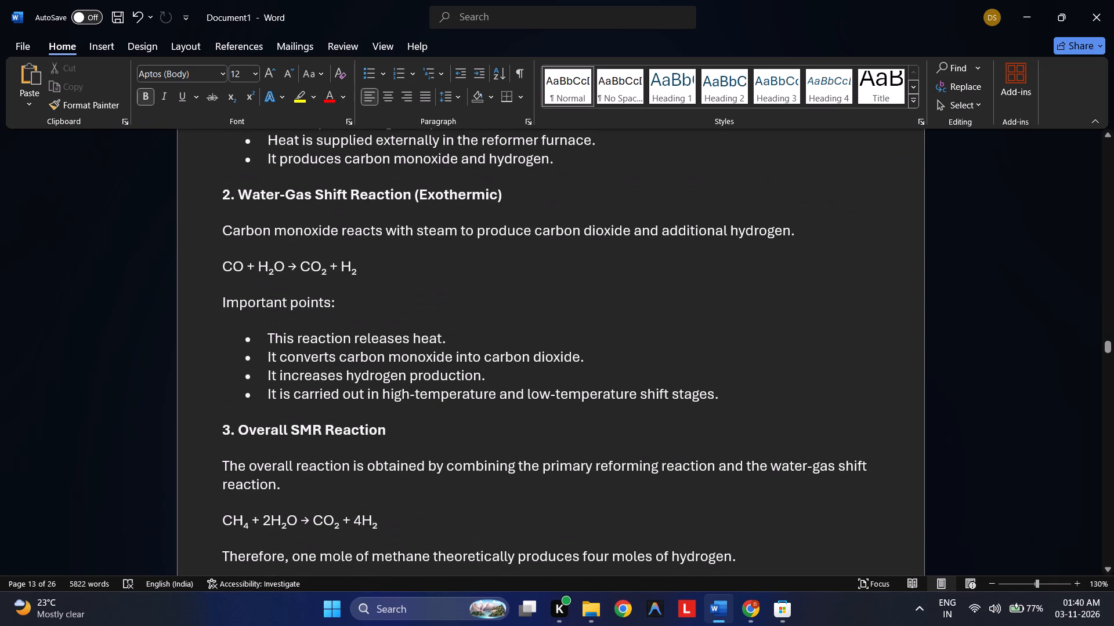
scroll(423, 373, "down", 1)
scroll(432, 296, "down", 1)
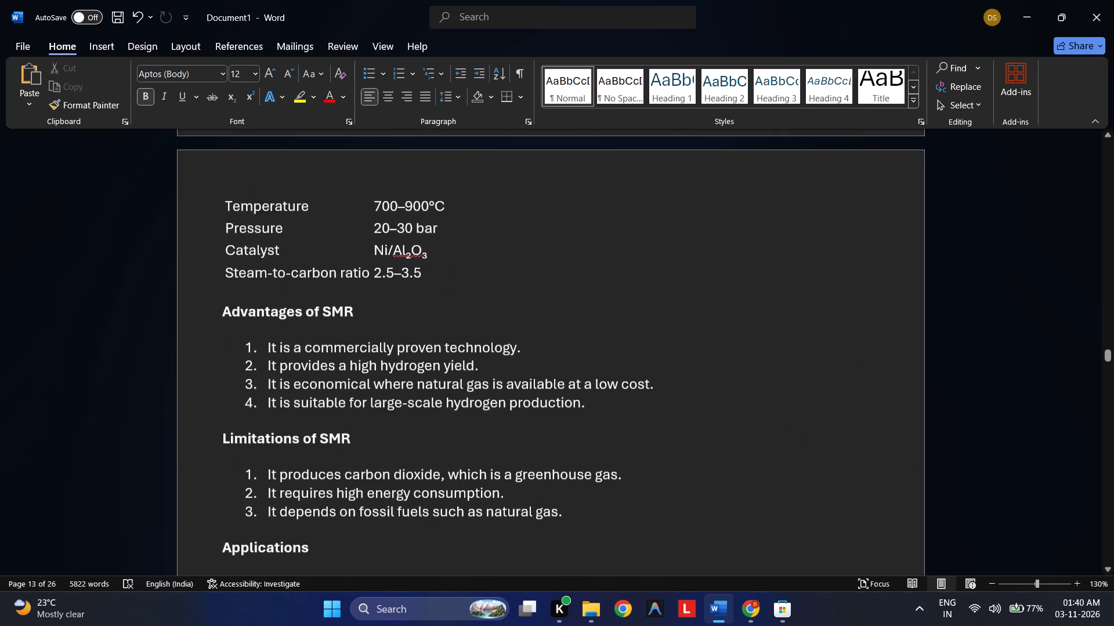
scroll(432, 296, "down", 1)
scroll(449, 271, "up", 1)
left_click_drag(366, 354, 531, 357)
scroll(531, 357, "down", 3)
left_click(479, 344)
Insert an empty line before the Q.6 heading on Partial Oxidation (POX) of methane.
scroll(479, 344, "down", 1)
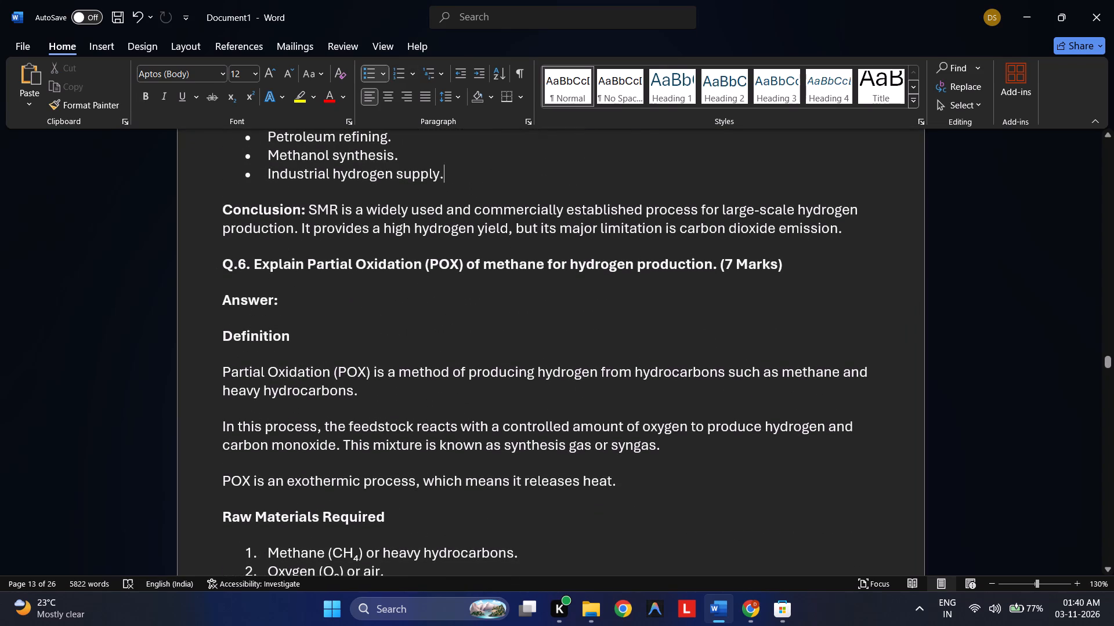
left_click(223, 264)
key("Return")
Skim the Q.6 answer on Partial Oxidation, from its definition through the reactions and operating conditions.
scroll(284, 279, "down", 1)
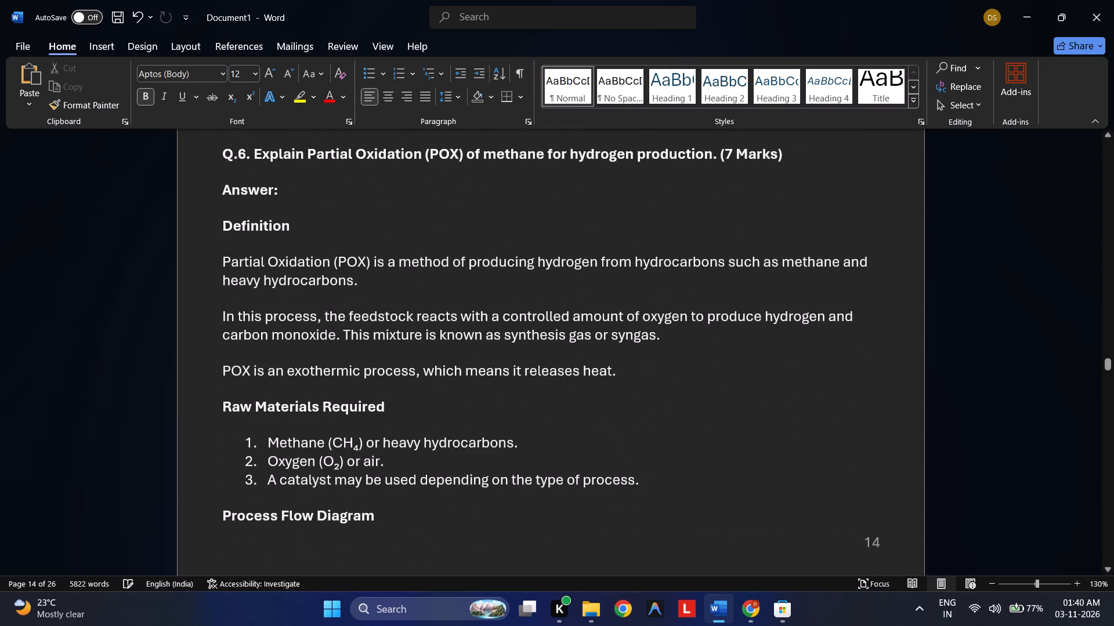
scroll(429, 268, "up", 1)
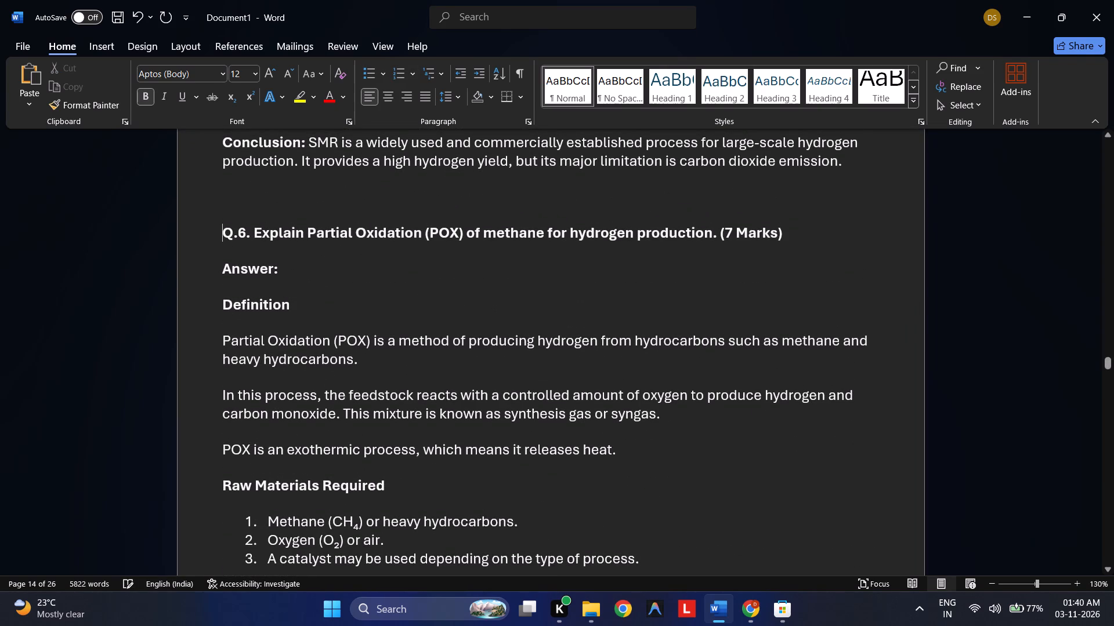
scroll(635, 265, "down", 2)
scroll(595, 330, "down", 2)
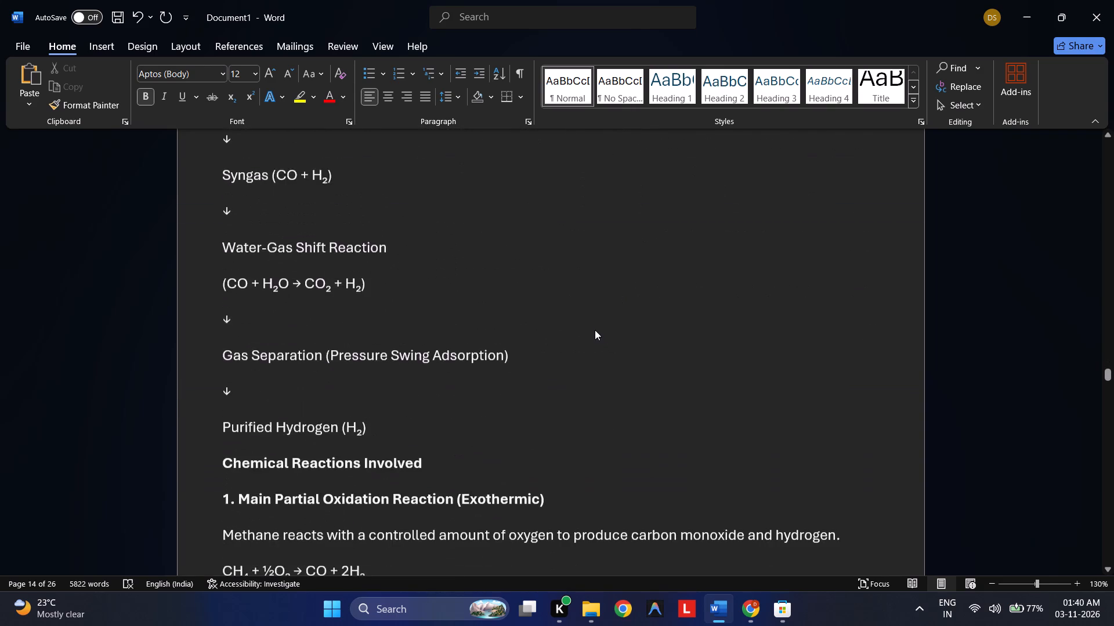
scroll(625, 373, "down", 3)
scroll(565, 429, "down", 1)
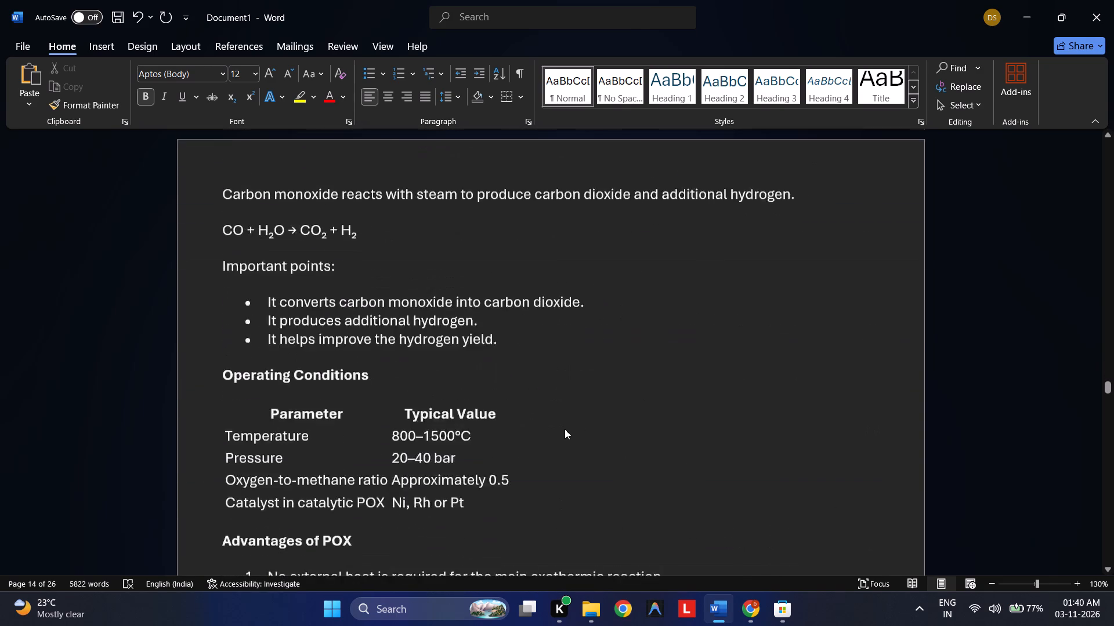
scroll(565, 429, "down", 1)
scroll(665, 439, "up", 4)
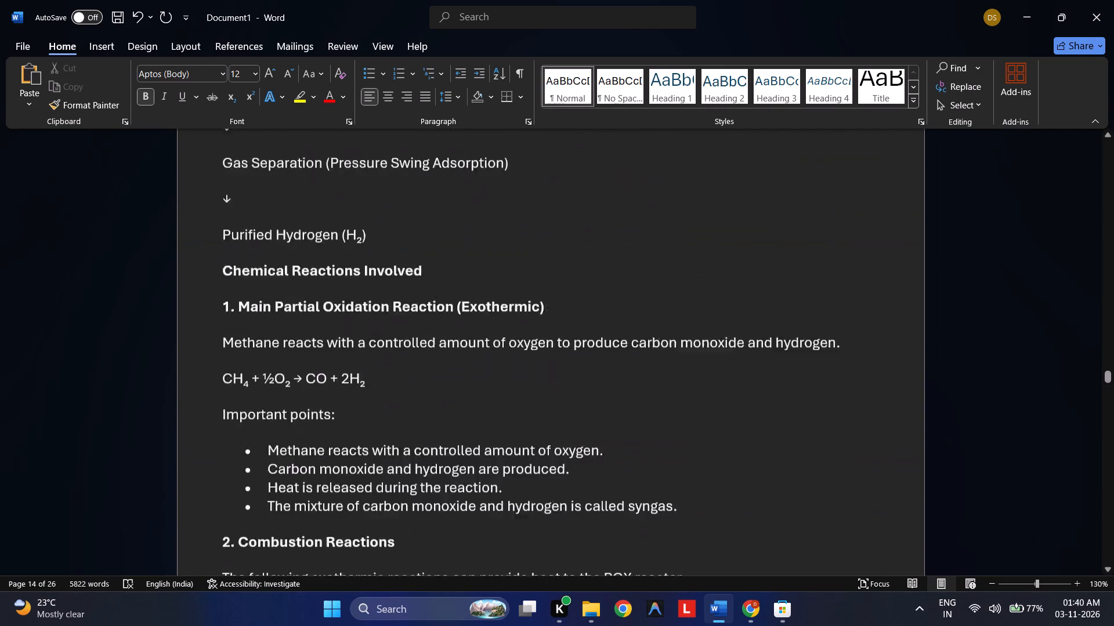
scroll(619, 493, "right", 1)
Switch to Google Chrome and bring up the REVISED UNIT II NOTES (1).pdf document.
left_click(705, 607)
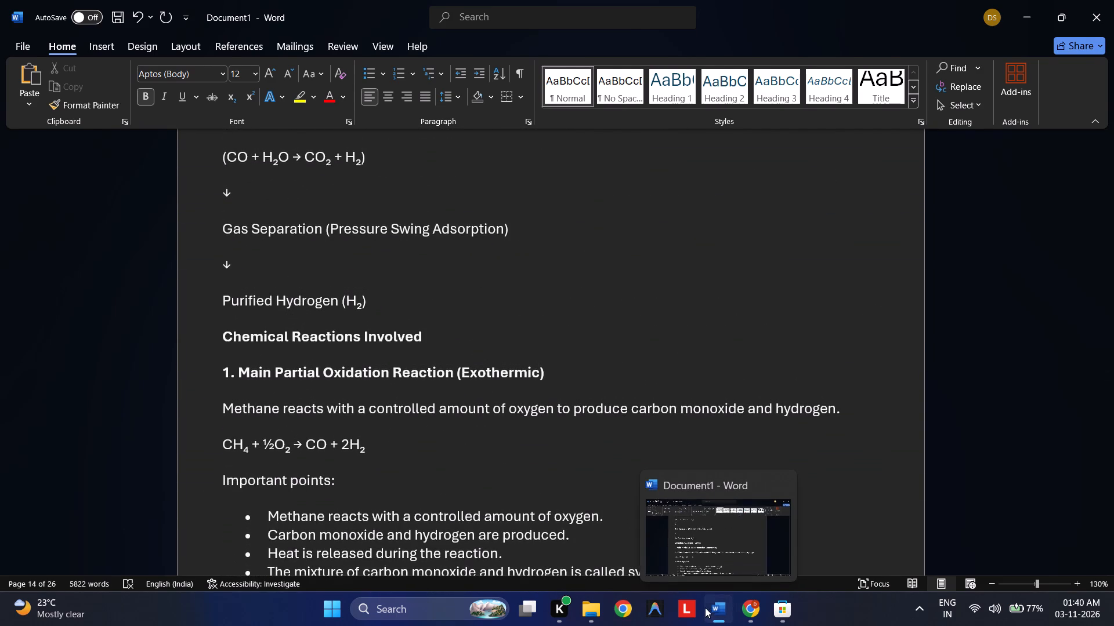
left_click(372, 4)
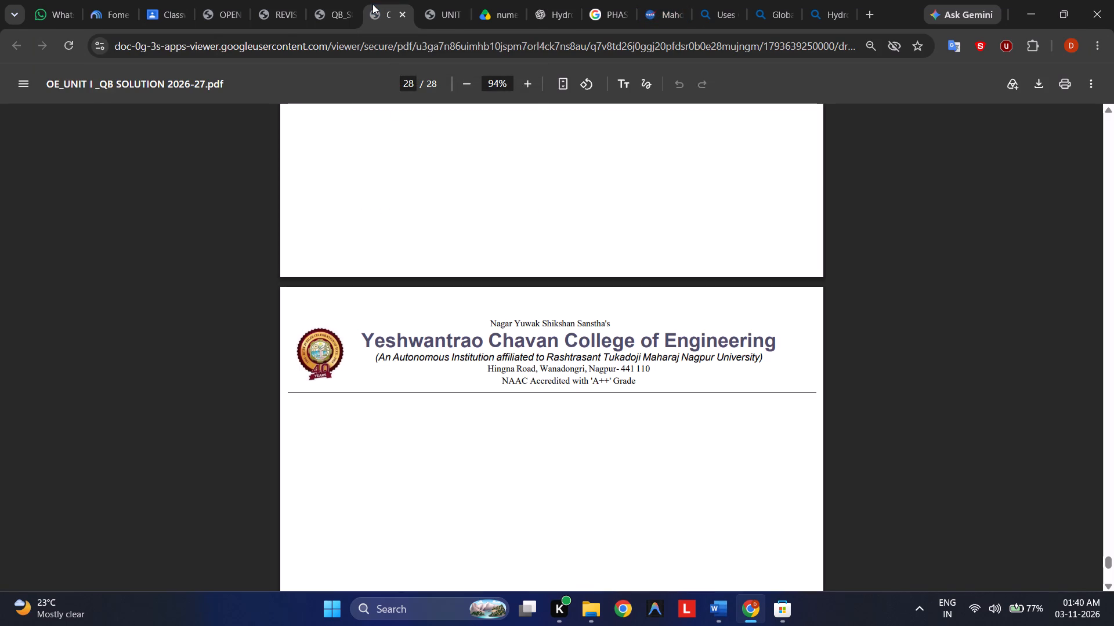
left_click(321, 10)
left_click(285, 12)
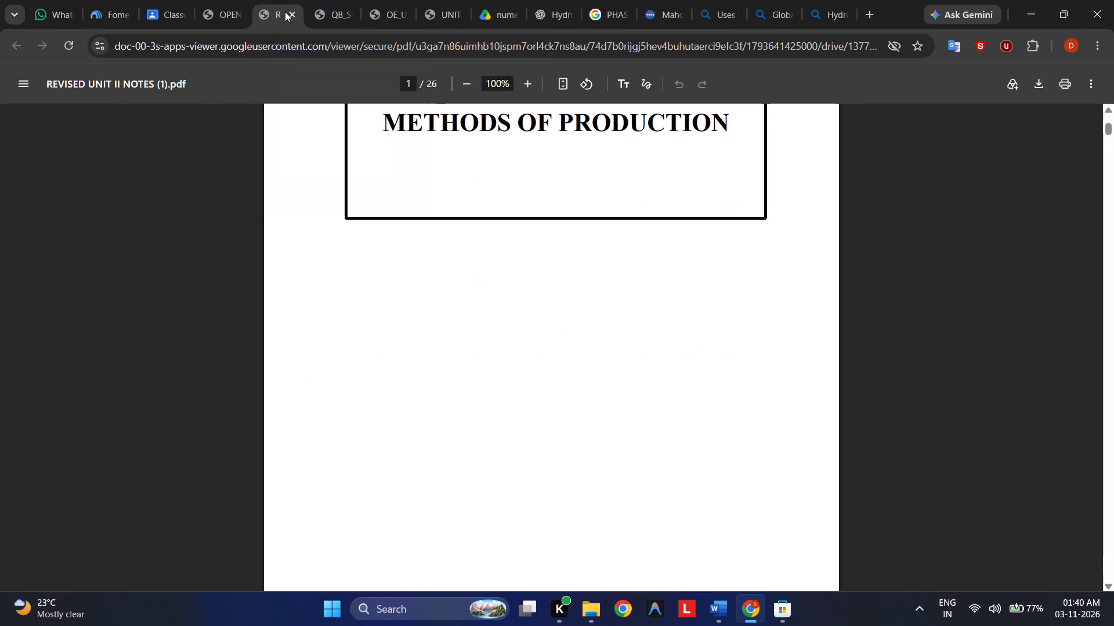
Examine the Steam Methane Reforming questions and the question 3 process diagram in QB_SOLUTION_UNIT II_2026-27.pdf.
left_click(337, 17)
scroll(607, 355, "down", 8)
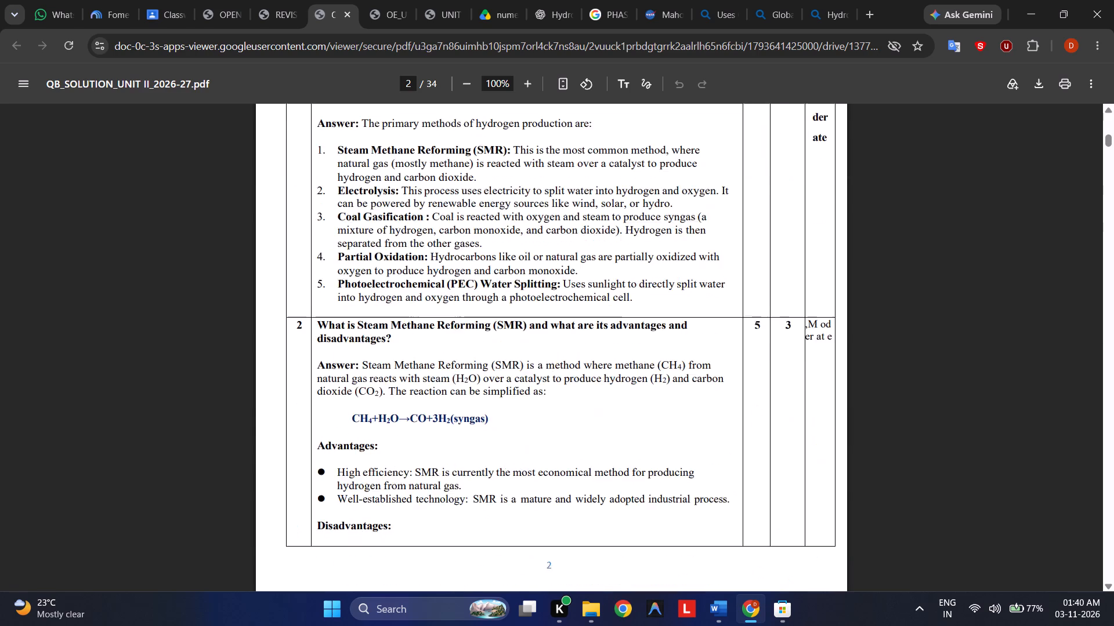
scroll(607, 355, "down", 2)
scroll(500, 339, "down", 2)
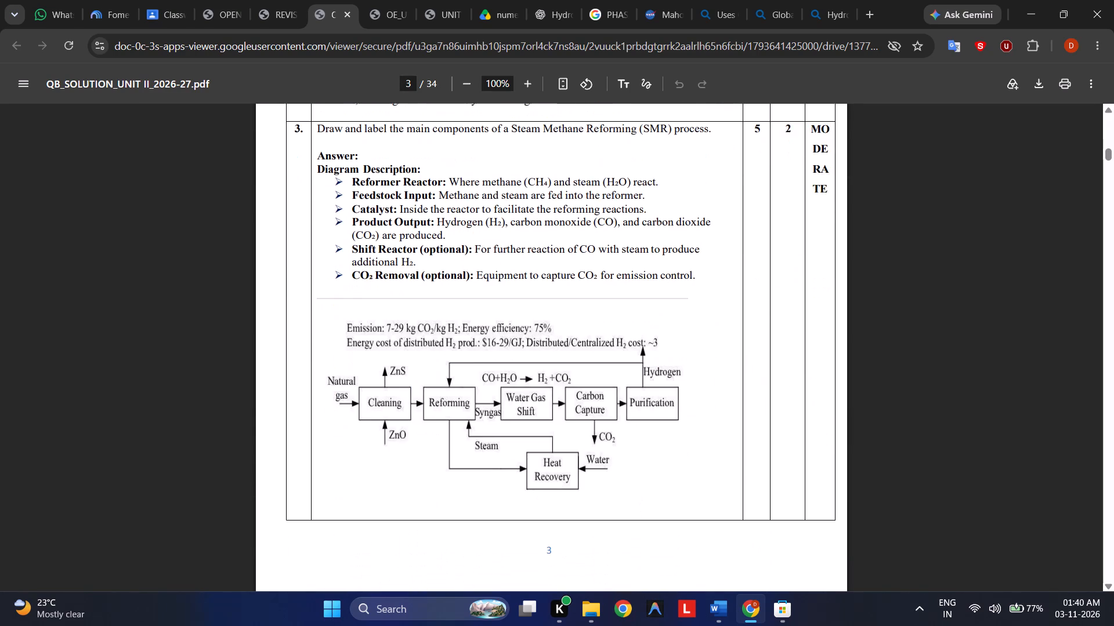
scroll(554, 316, "up", 2)
scroll(554, 316, "down", 1)
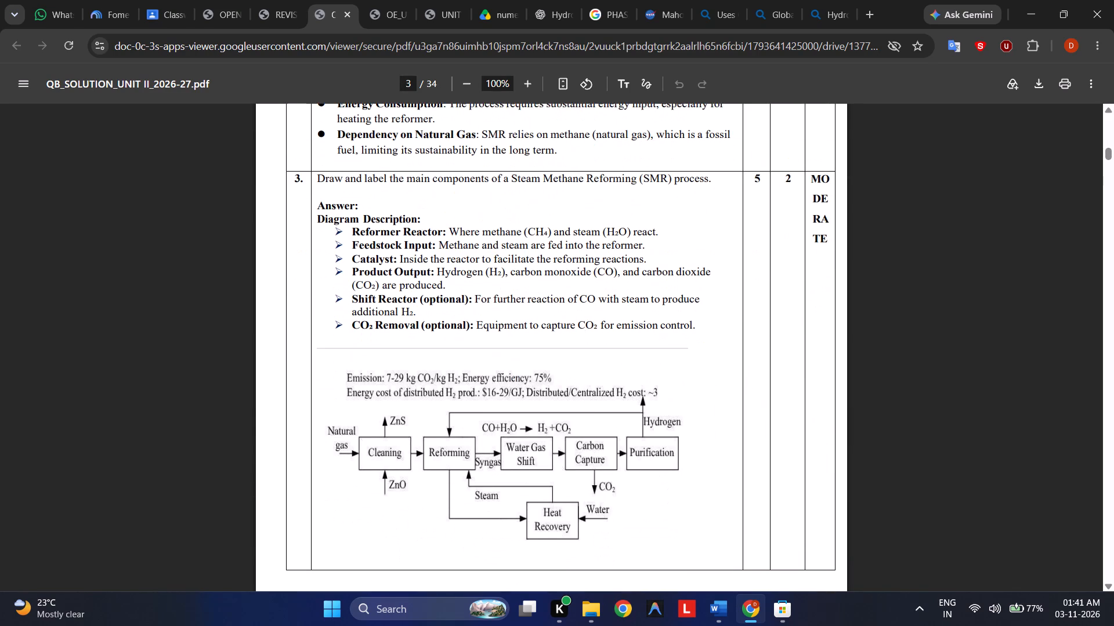
scroll(647, 256, "down", 2)
scroll(647, 256, "up", 1)
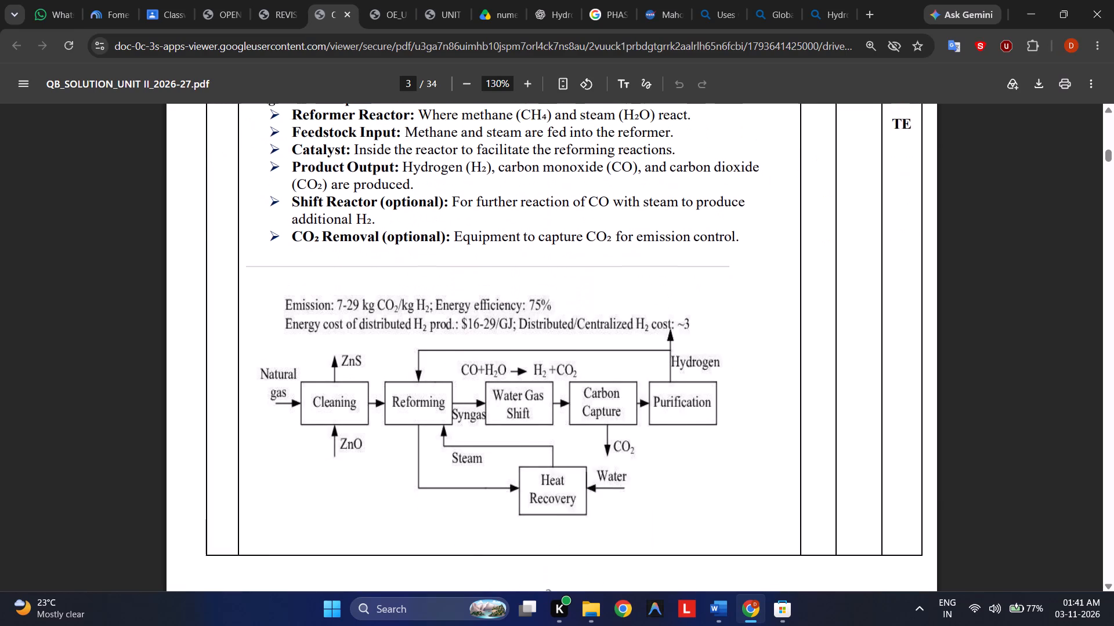
scroll(647, 256, "up", 2)
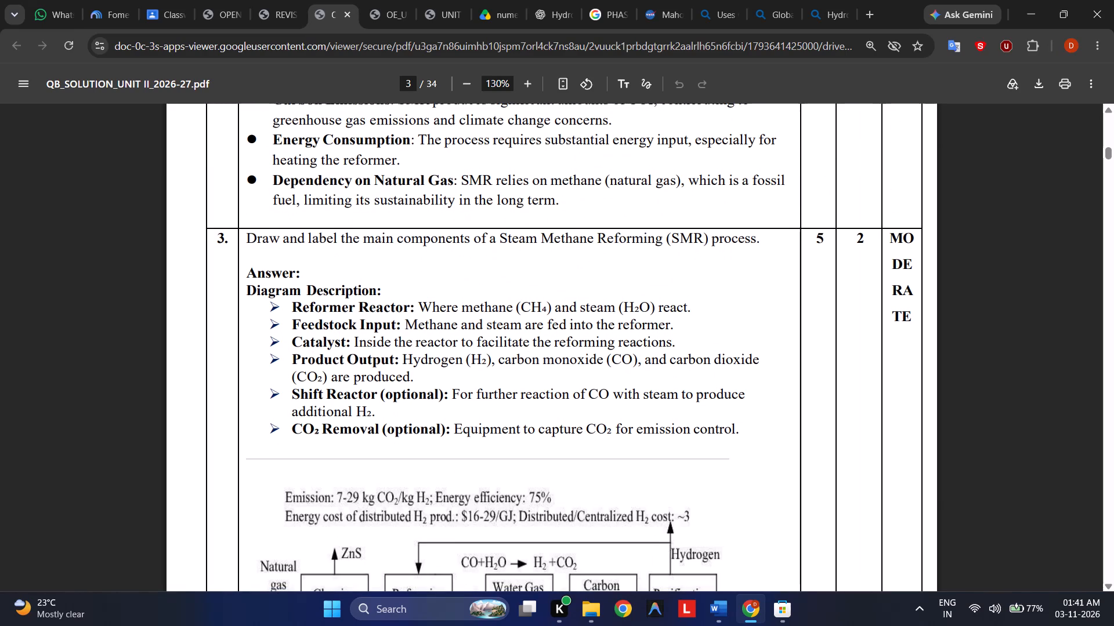
scroll(598, 356, "down", 3)
scroll(641, 405, "down", 5)
scroll(641, 405, "up", 2)
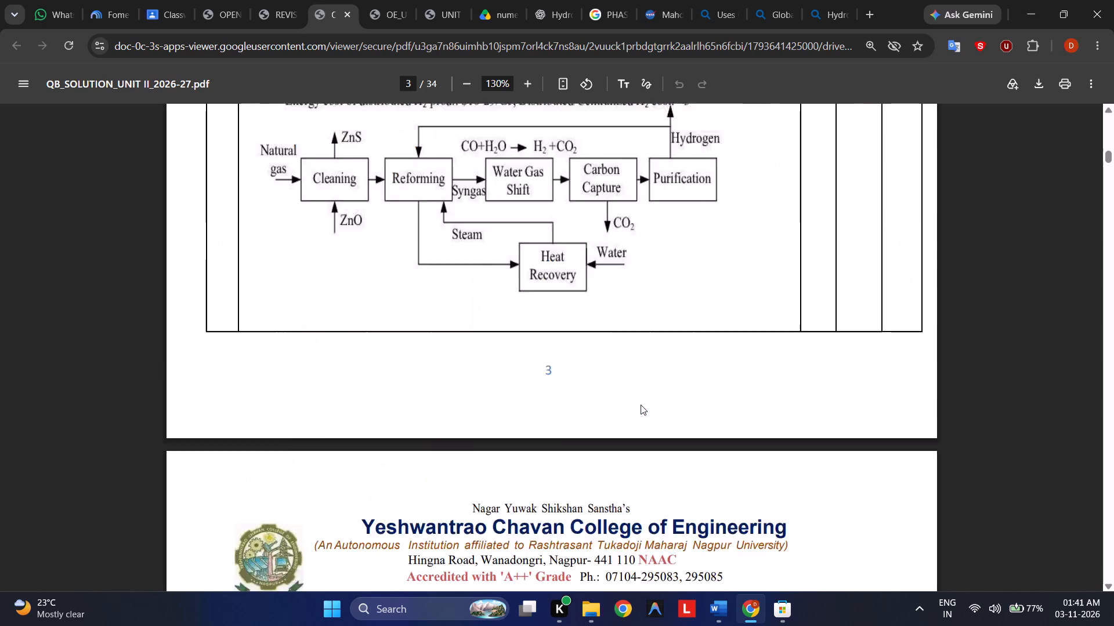
scroll(641, 405, "down", 1)
scroll(641, 405, "up", 3)
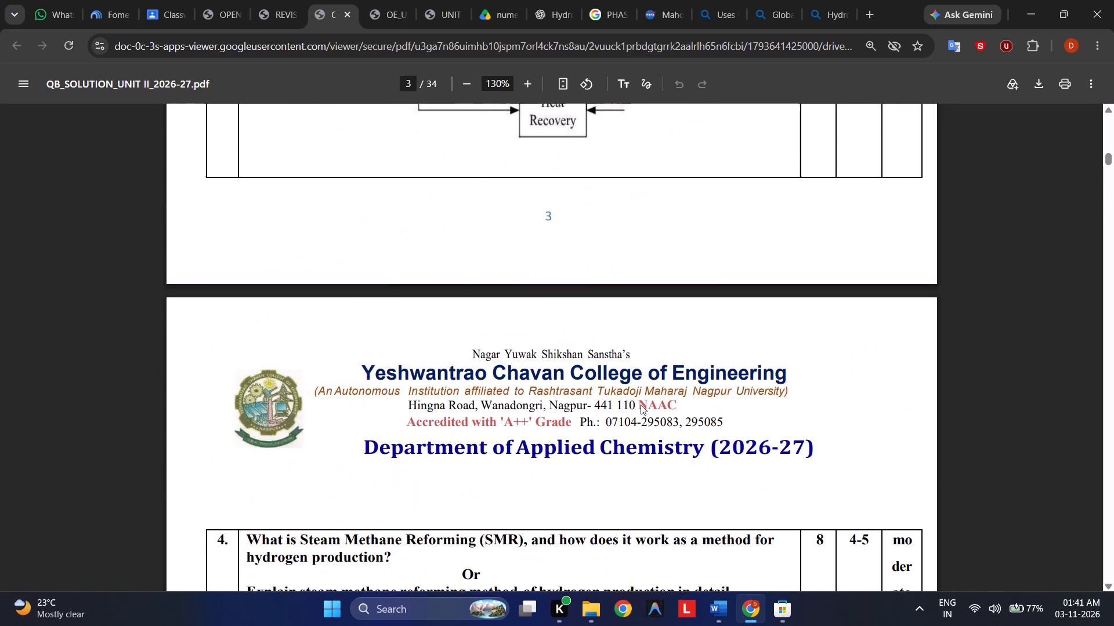
scroll(641, 405, "up", 1)
scroll(610, 248, "up", 1)
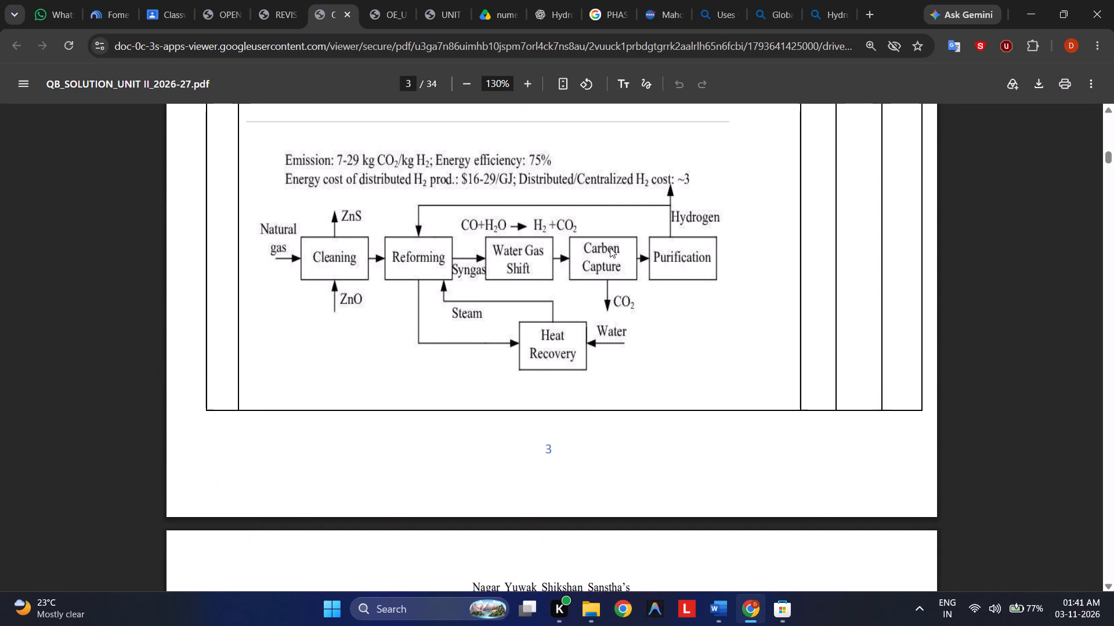
Capture a screenshot of the whole question 3 SMR block diagram, including its emission and energy cost captions.
scroll(610, 248, "up", 1)
scroll(567, 193, "up", 1)
scroll(567, 193, "down", 1)
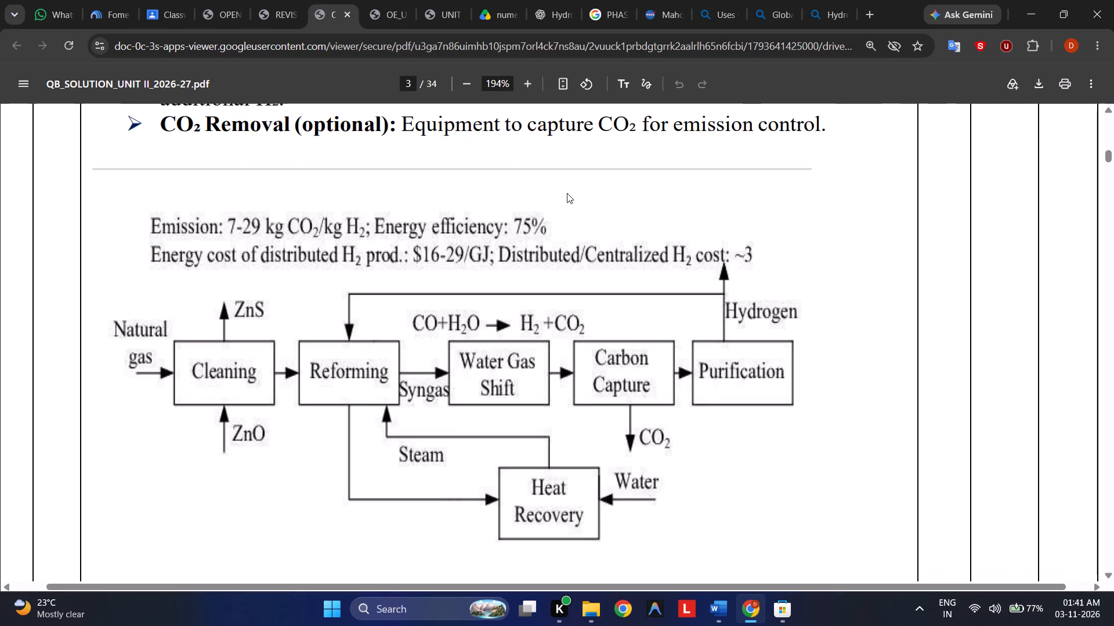
scroll(567, 193, "down", 1)
scroll(692, 236, "down", 1)
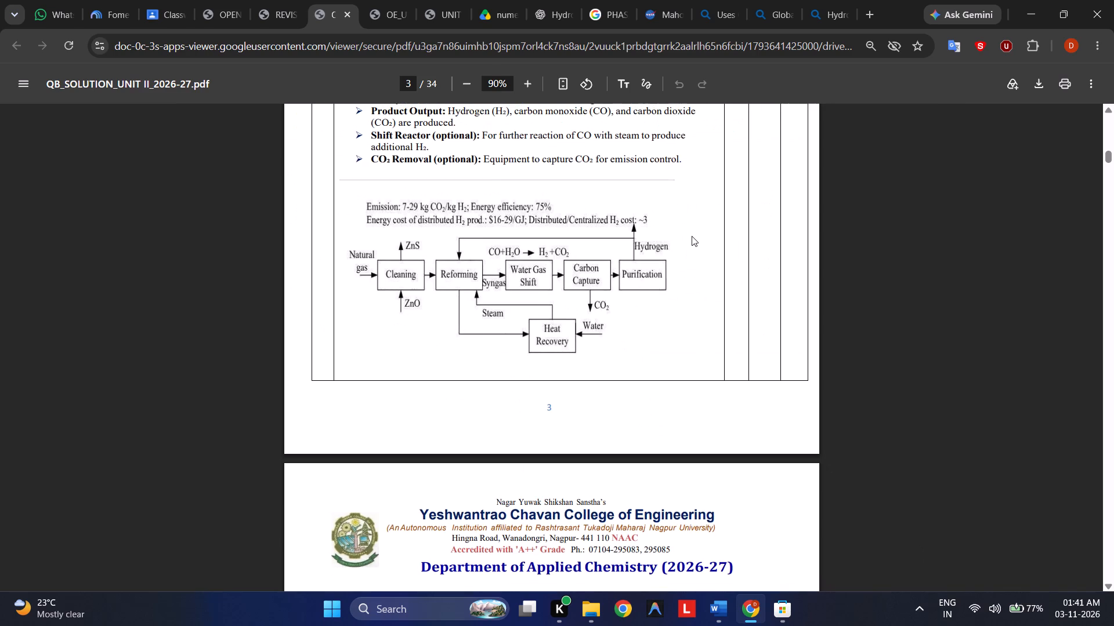
key("shift+super+s")
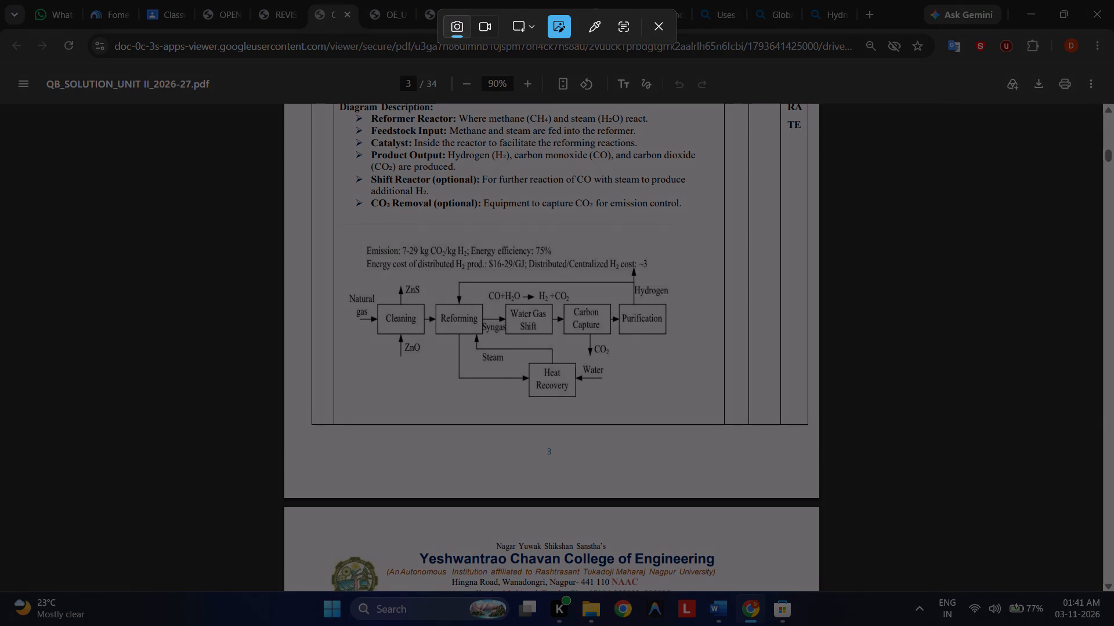
left_click_drag(350, 227, 707, 383)
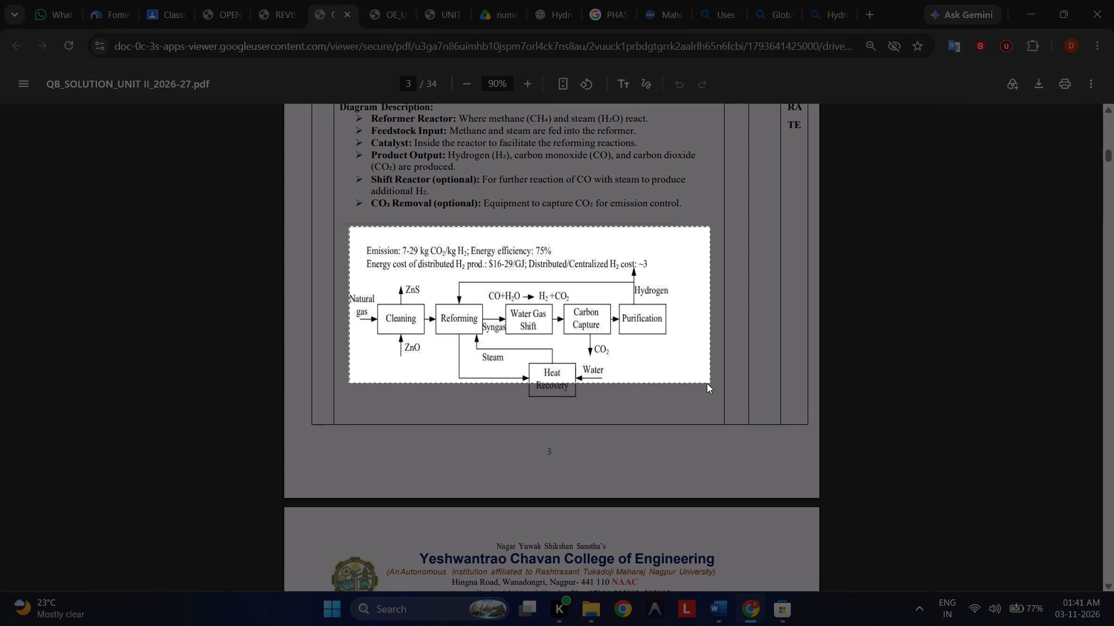
left_click_drag(707, 383, 678, 402)
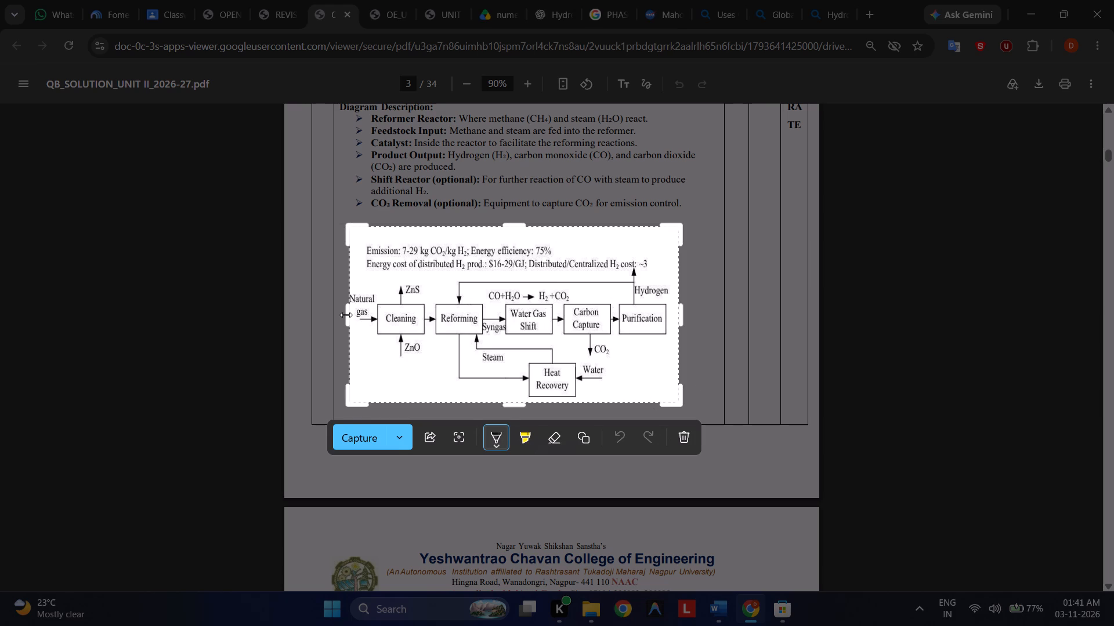
left_click_drag(346, 315, 338, 315)
left_click(360, 446)
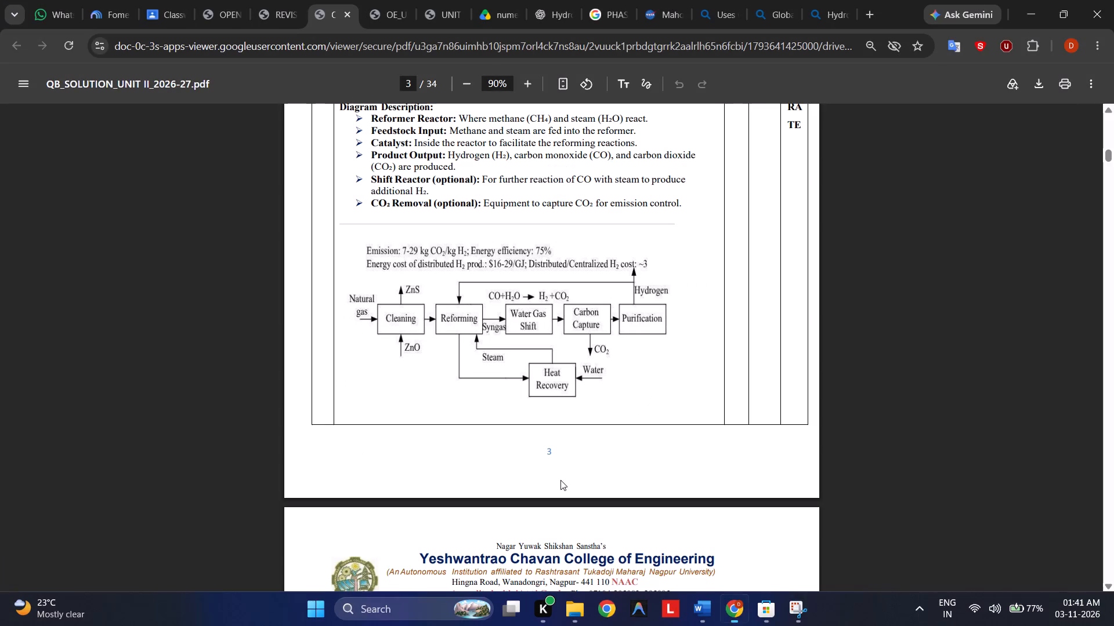
Skim the question bank solutions from question 3 onward, covering SMR, Partial Oxidation and the method comparison tables.
scroll(648, 300, "down", 3)
scroll(648, 300, "up", 1)
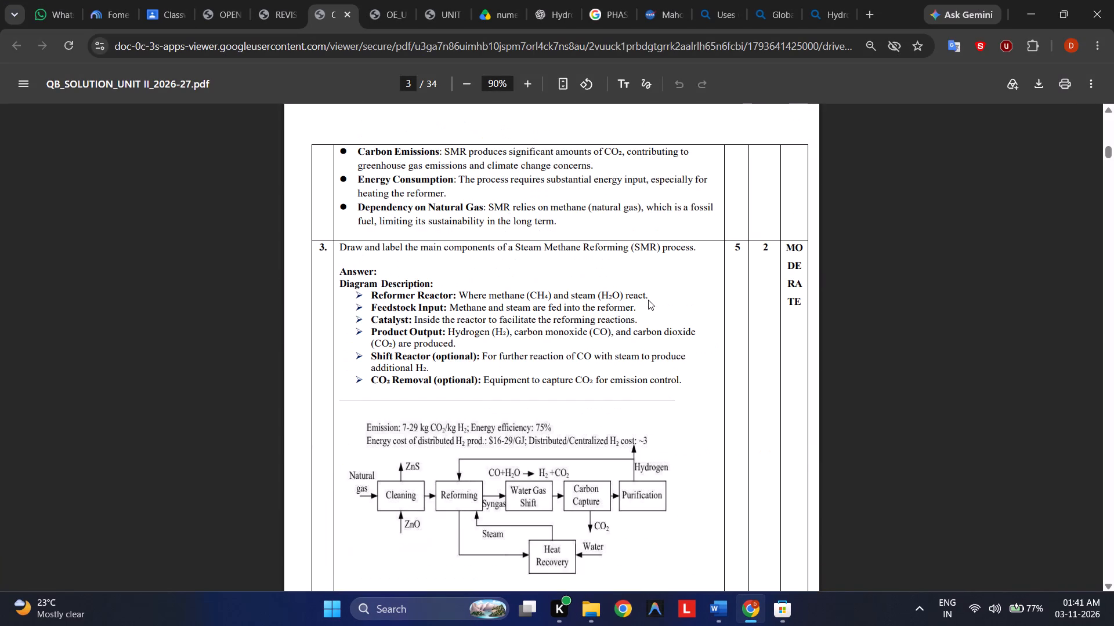
scroll(609, 385, "down", 3)
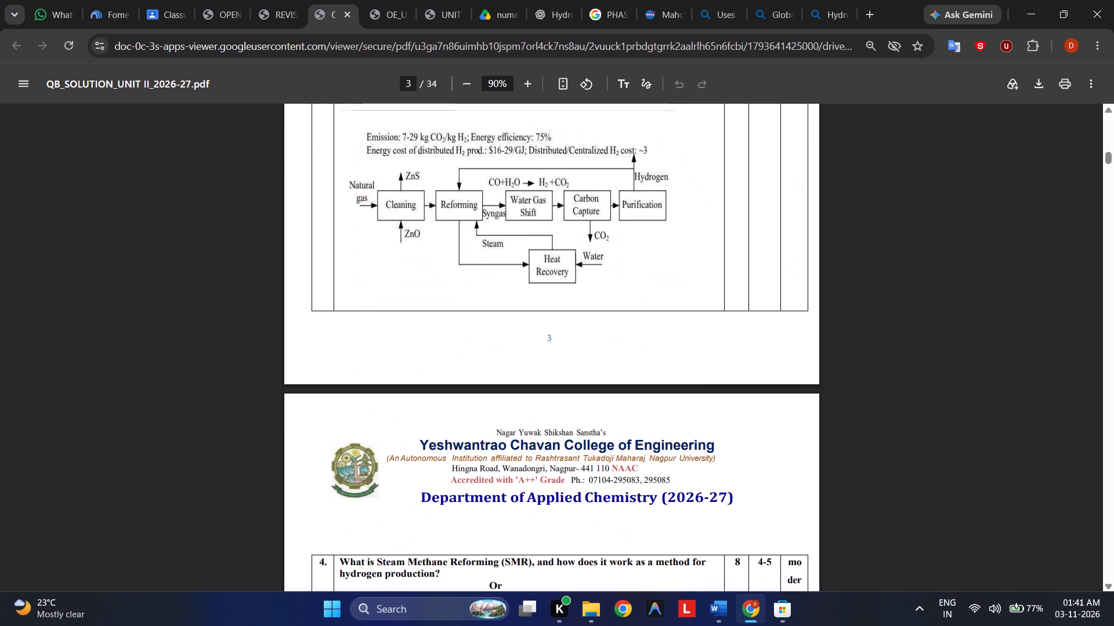
scroll(609, 385, "down", 4)
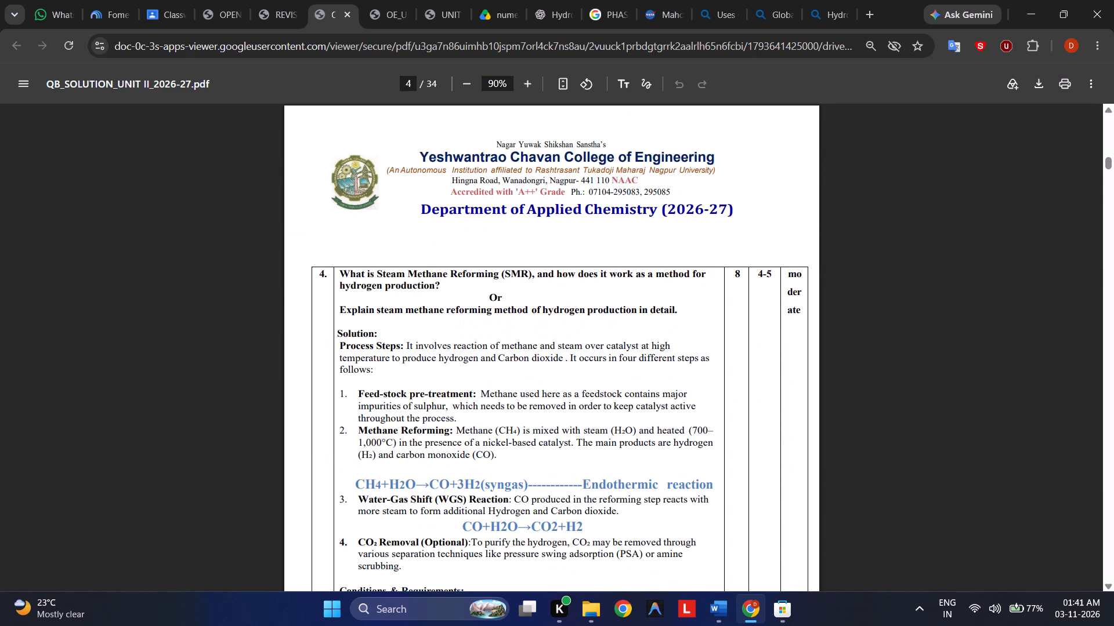
scroll(521, 380, "down", 4)
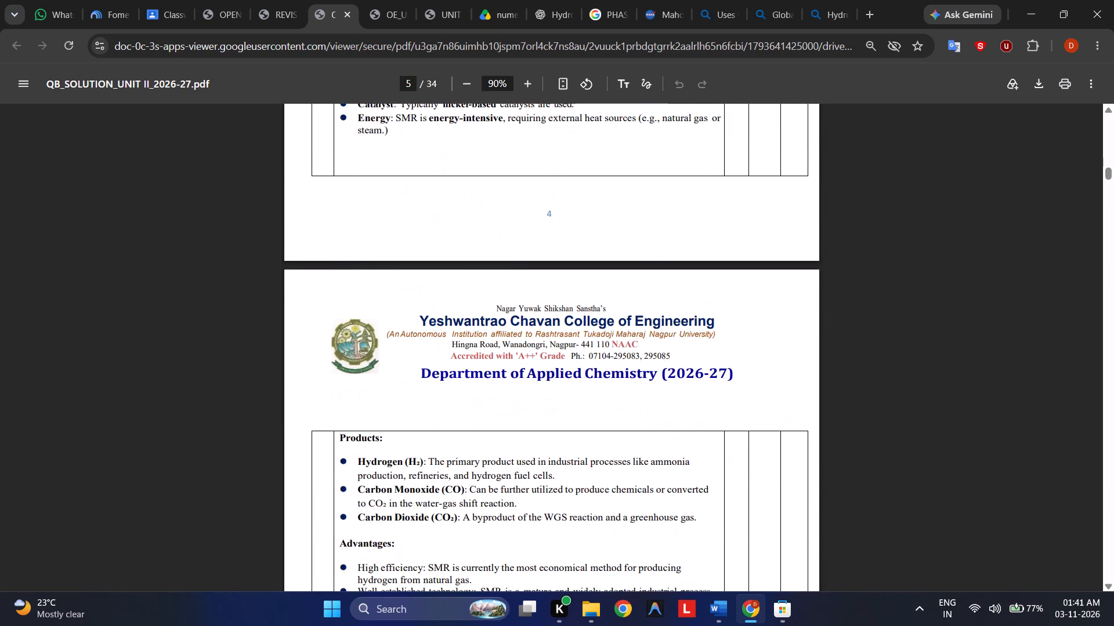
scroll(540, 306, "down", 7)
scroll(540, 306, "up", 1)
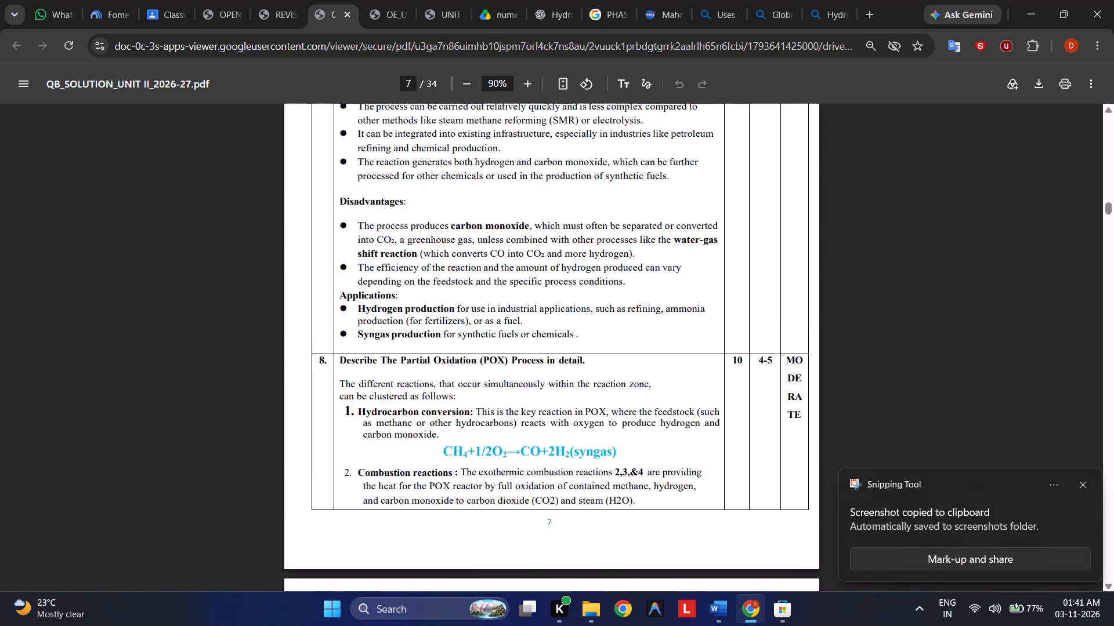
scroll(540, 306, "down", 10)
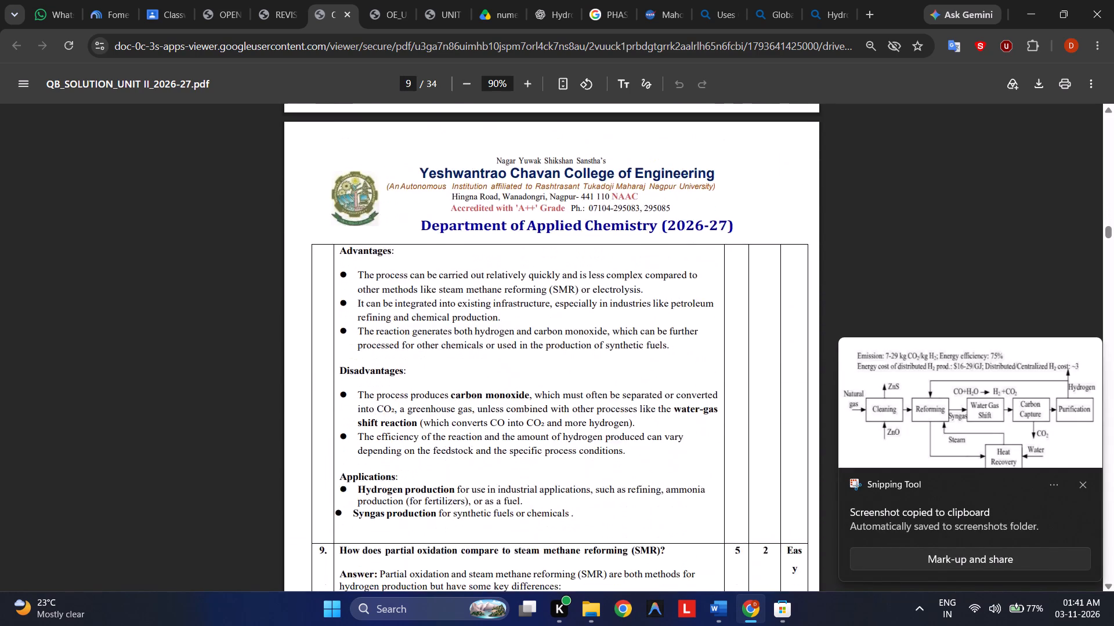
scroll(540, 306, "down", 8)
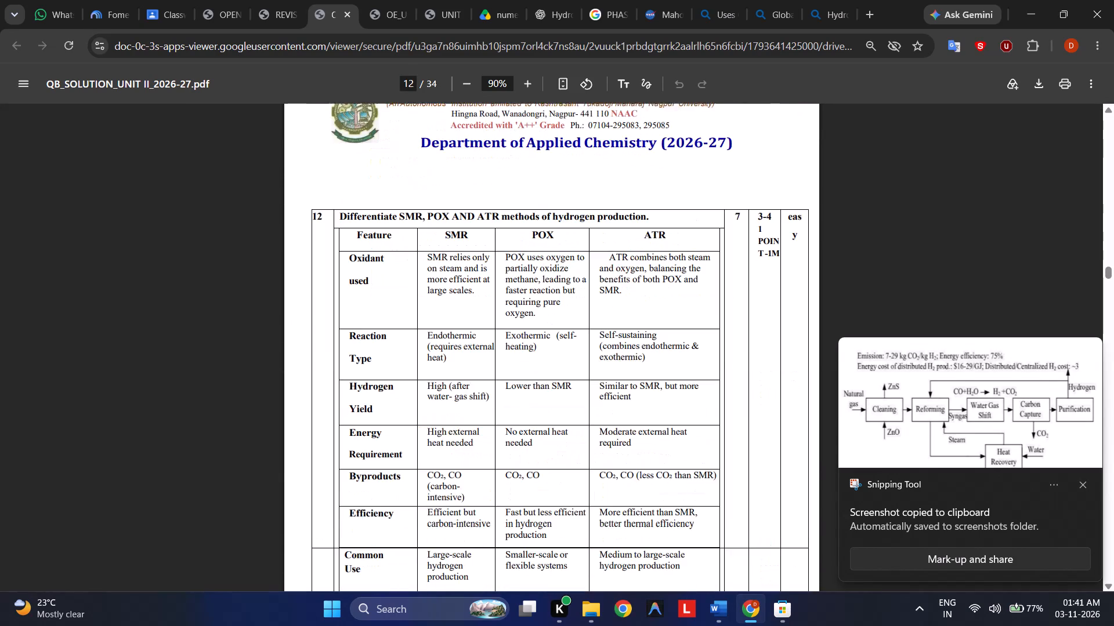
scroll(537, 356, "down", 9)
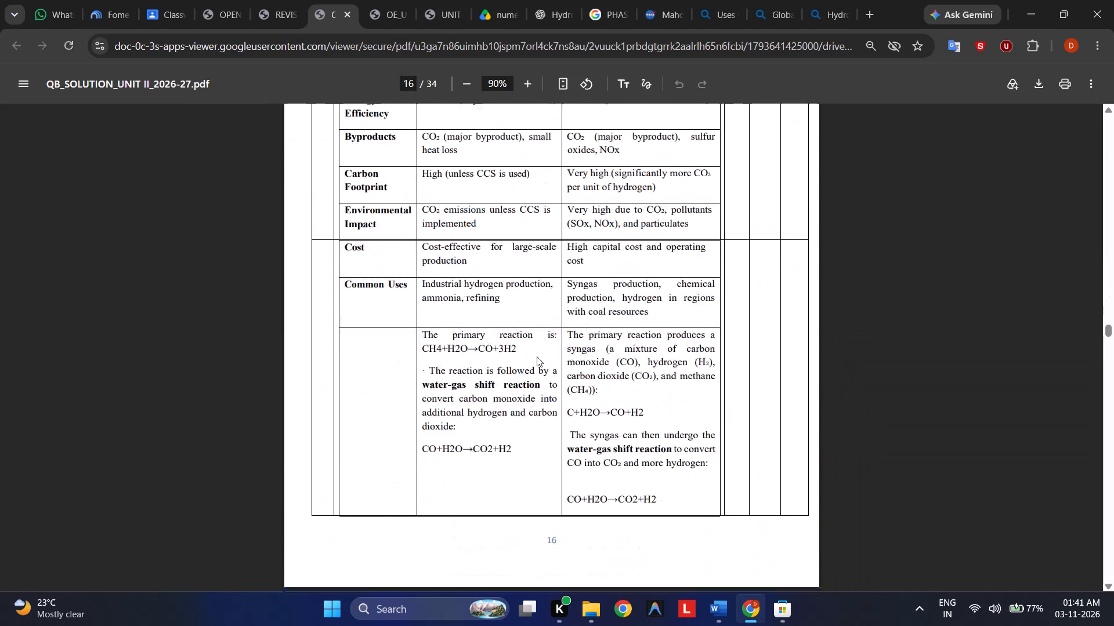
Review the question 20 note on alkaline electrolysis, from its cell diagram through operating conditions, limitations and applications.
scroll(537, 356, "down", 6)
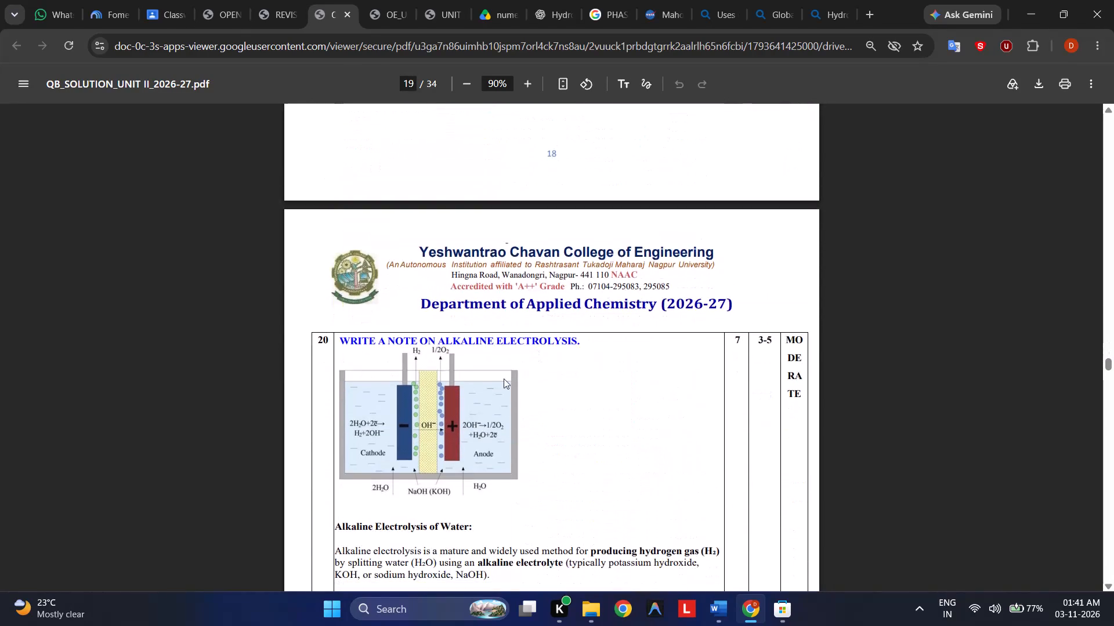
scroll(652, 415, "down", 1)
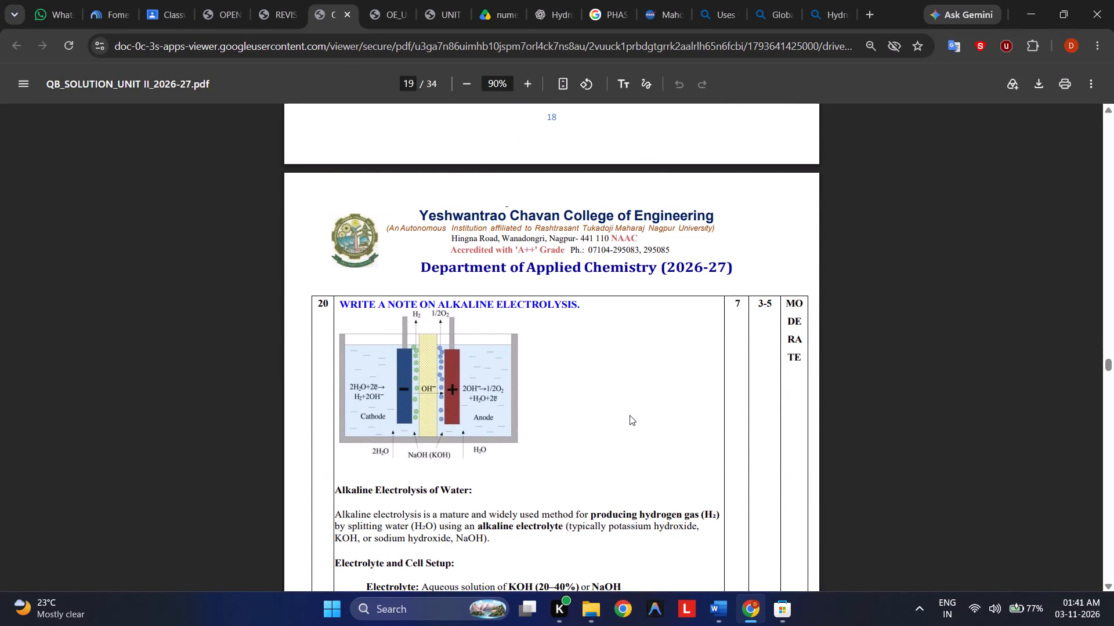
scroll(599, 424, "down", 6)
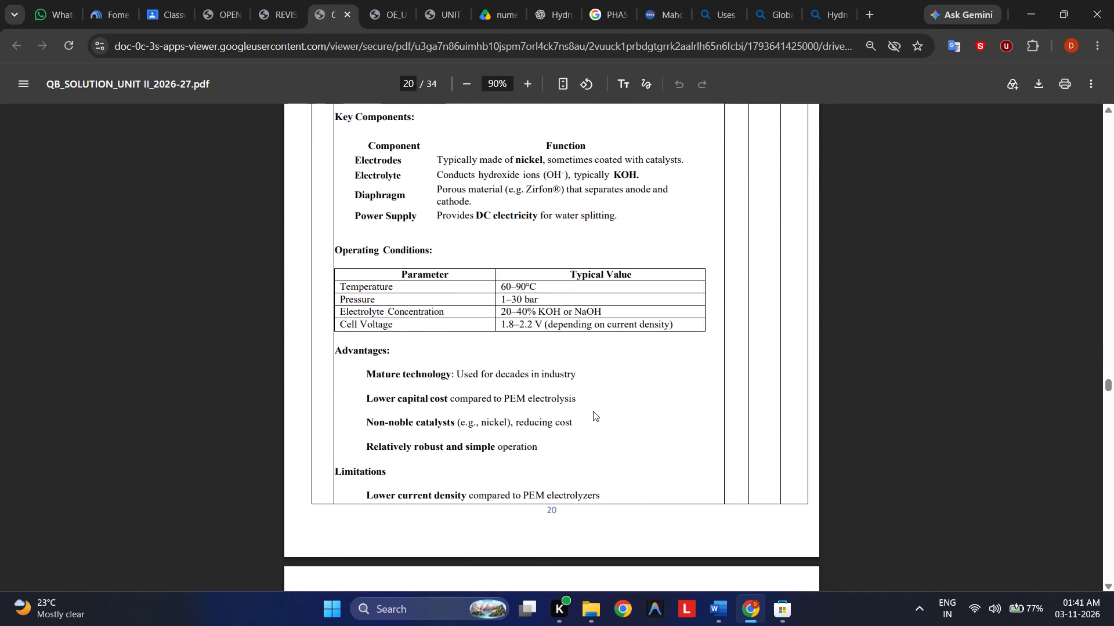
scroll(593, 411, "down", 2)
scroll(593, 411, "up", 6)
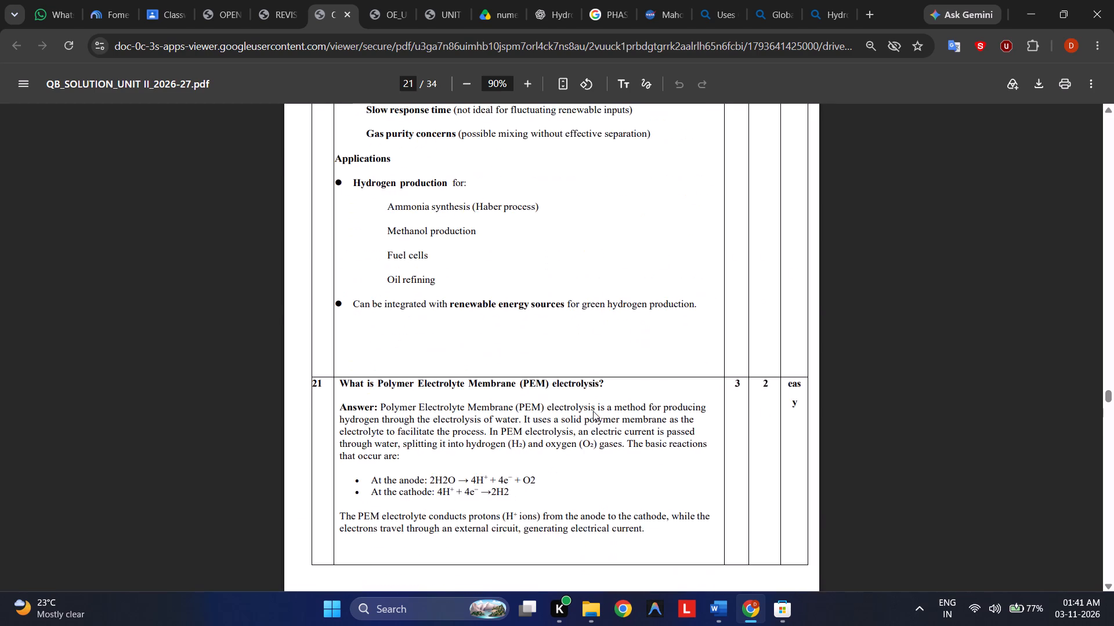
scroll(593, 411, "up", 3)
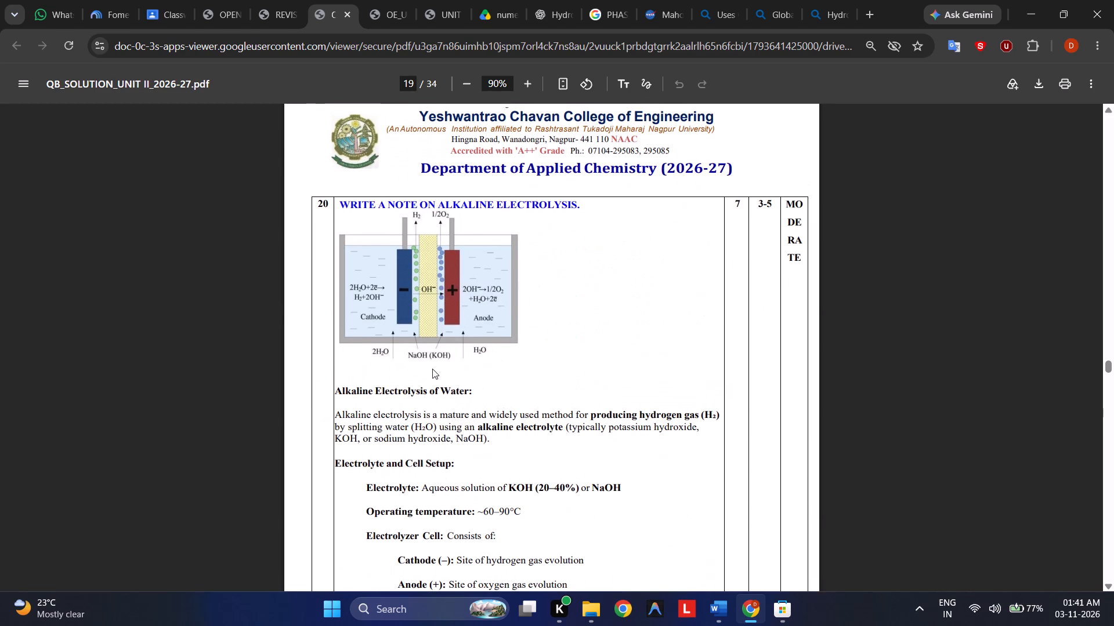
Switch to Microsoft Store and check the download progress of ChatGPT (Beta).
left_click(721, 613)
left_click(791, 605)
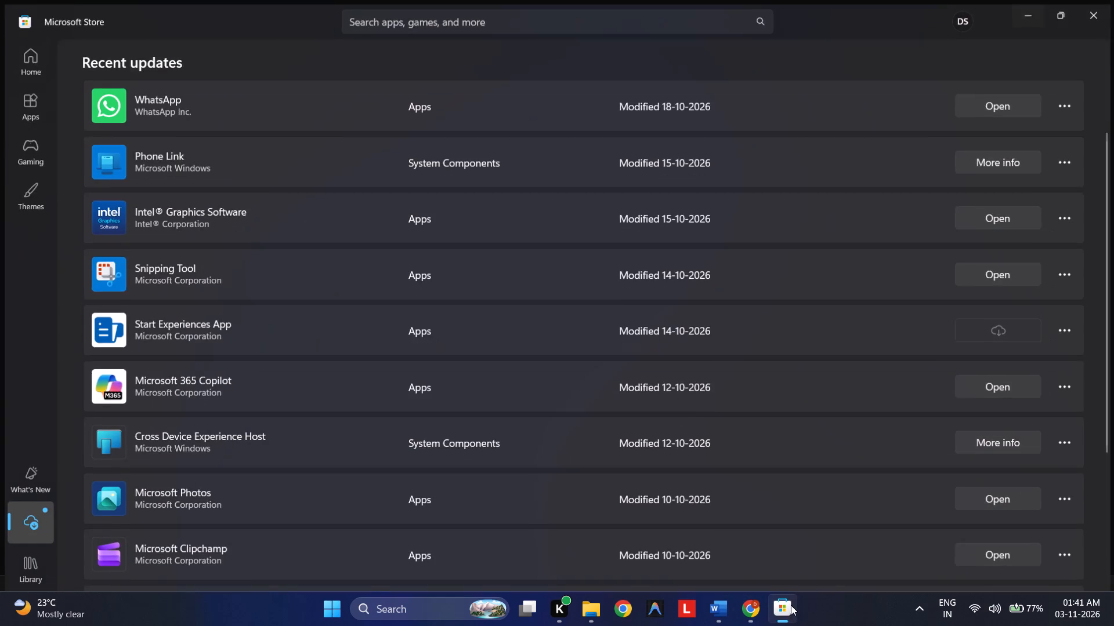
scroll(529, 238, "up", 6)
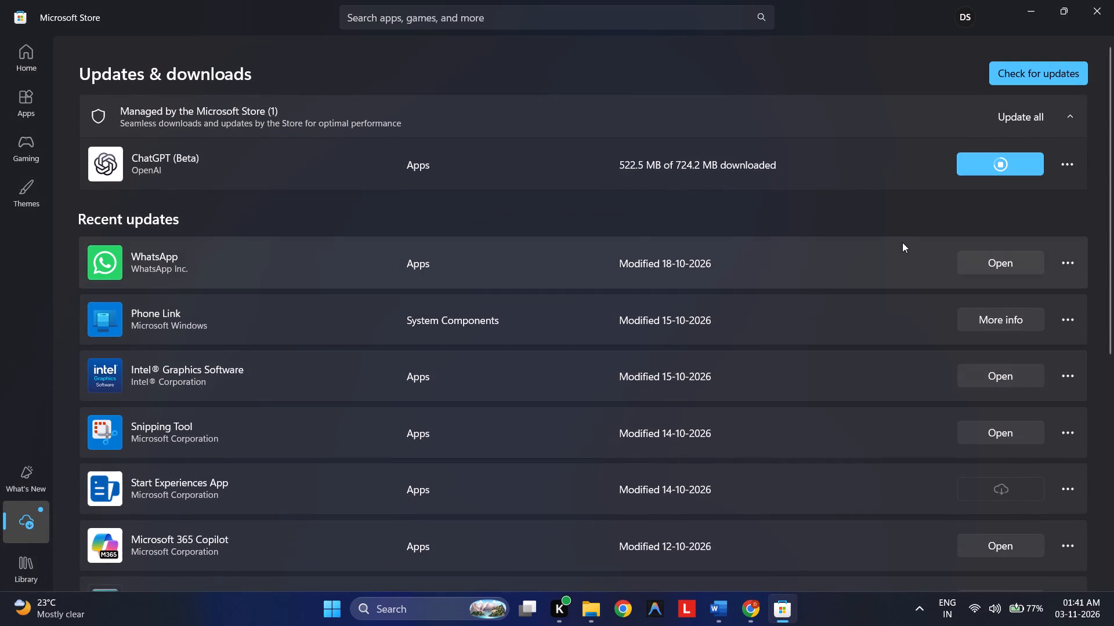
Switch to Chrome and skim the opening pages of REVISED UNIT II NOTES, covering the hydrogen feedstock overview and the production activities charts.
left_click(740, 613)
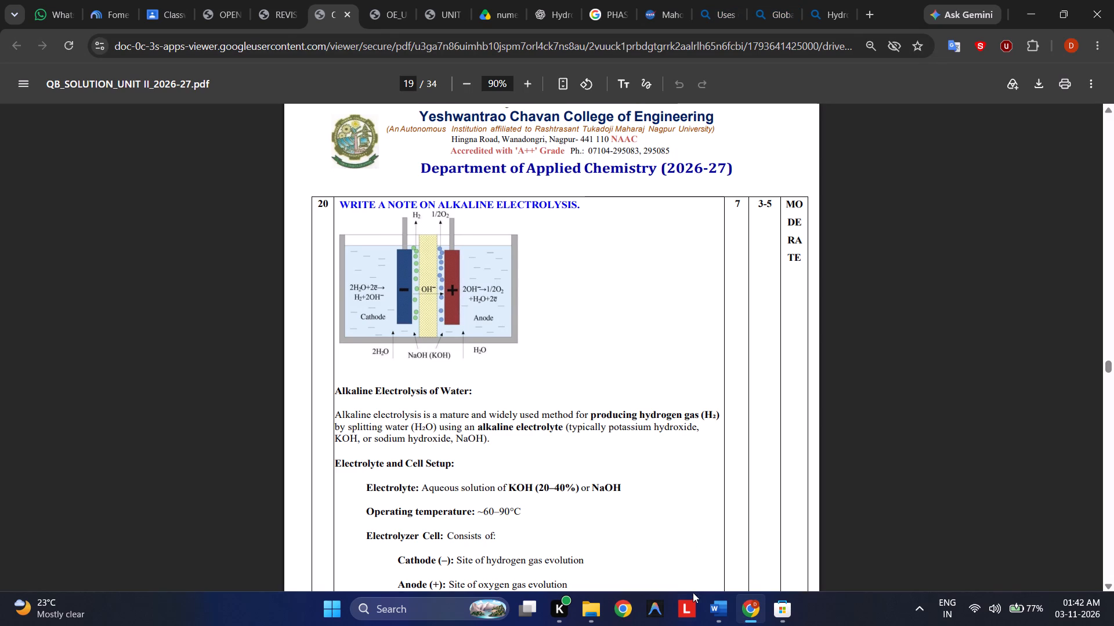
left_click(281, 11)
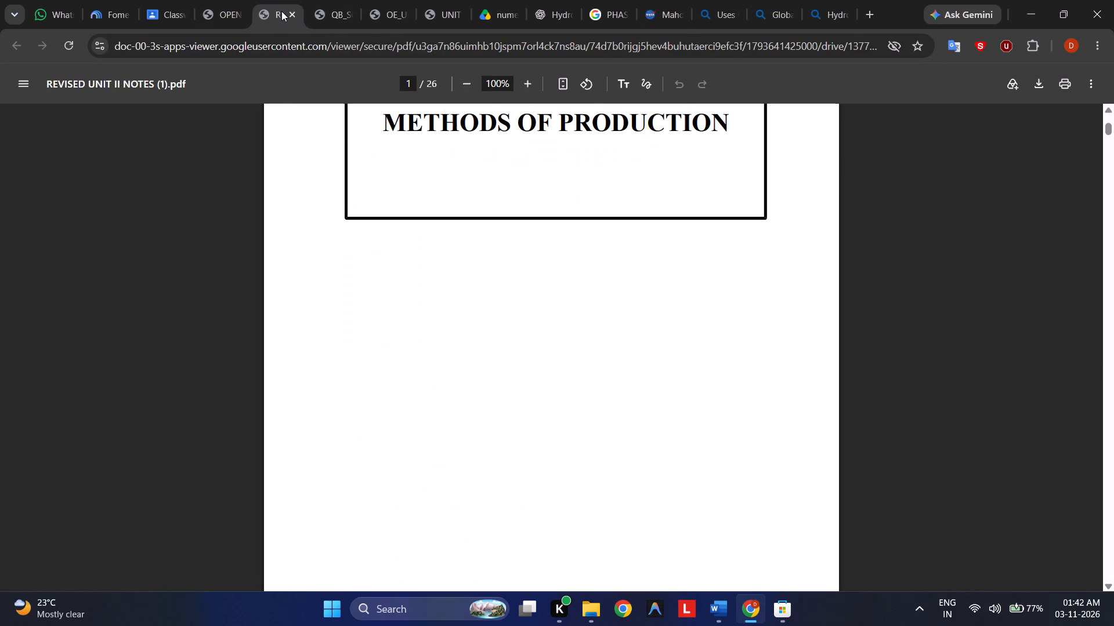
scroll(532, 164, "up", 2)
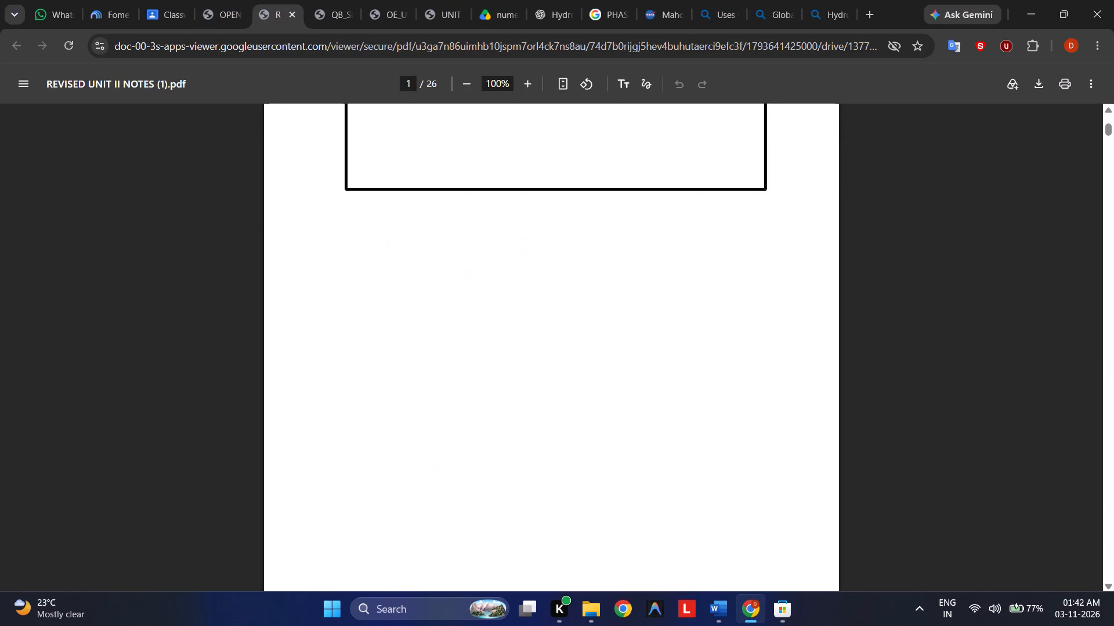
scroll(548, 290, "down", 8)
scroll(548, 290, "up", 1)
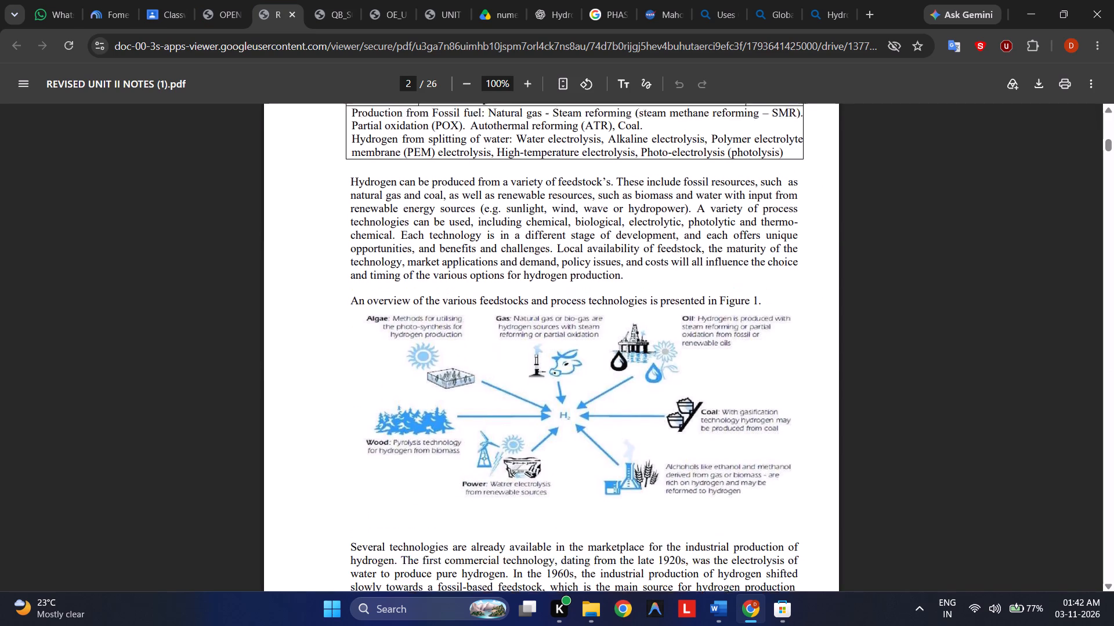
scroll(548, 290, "up", 1)
scroll(548, 290, "down", 2)
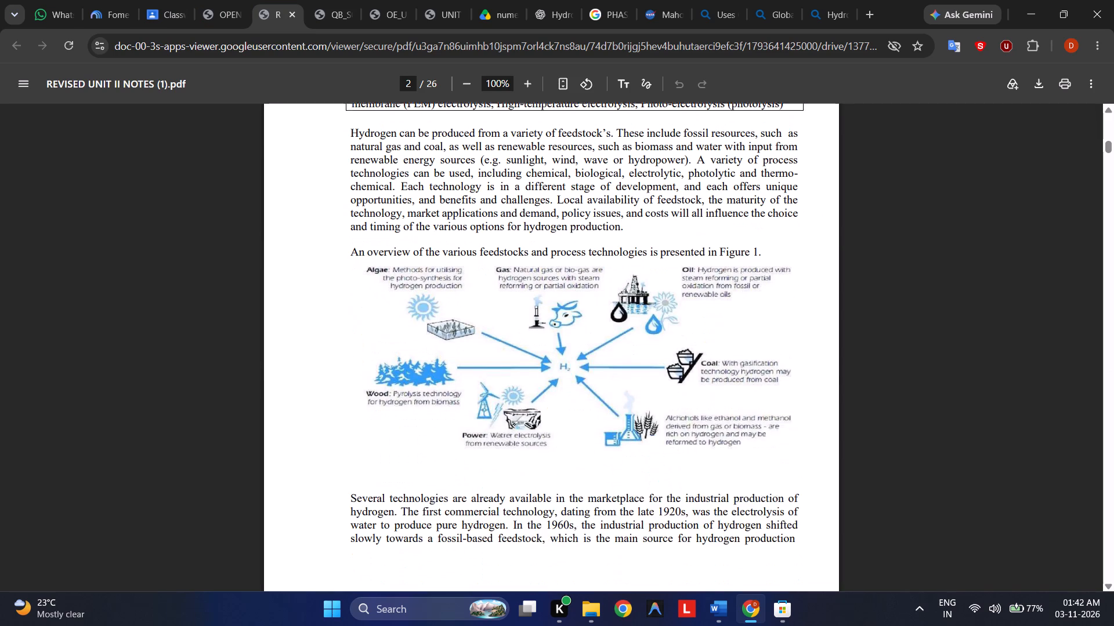
scroll(548, 290, "down", 1)
scroll(632, 287, "down", 6)
scroll(632, 287, "up", 1)
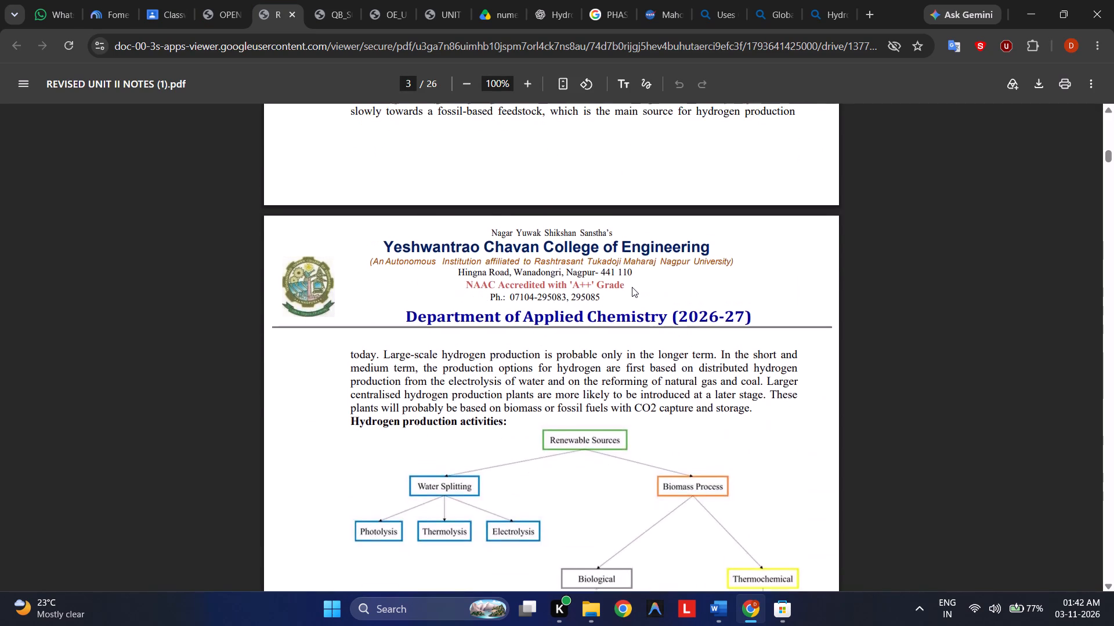
scroll(632, 287, "down", 3)
scroll(671, 354, "down", 3)
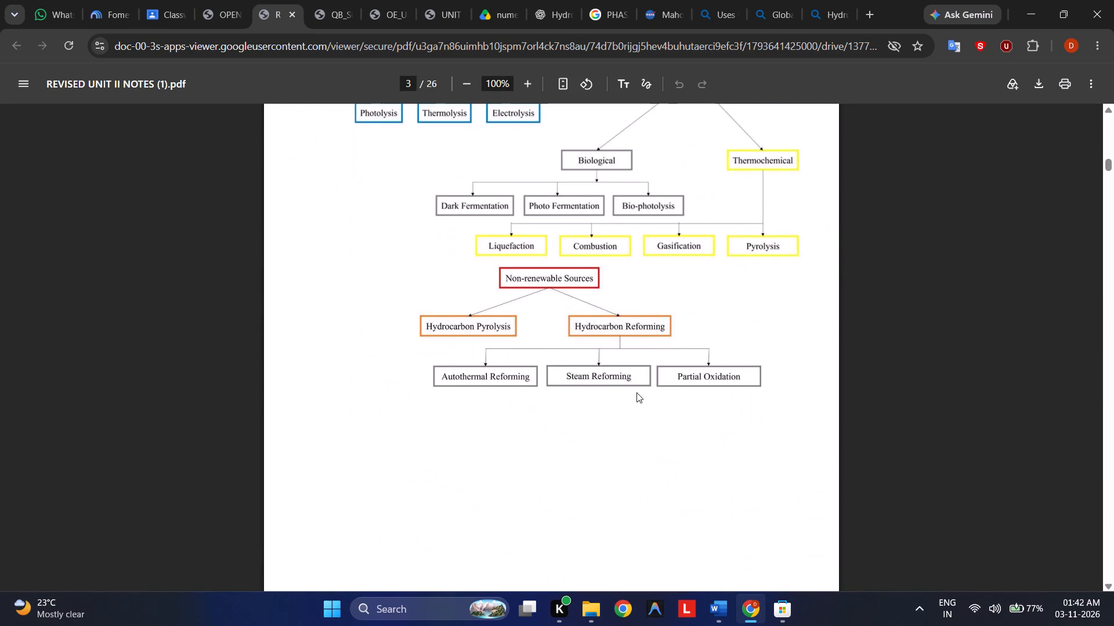
Examine the Hydrogen from Fossil Fuels page, including the steam methane reforming block diagram and its overview.
scroll(636, 392, "down", 5)
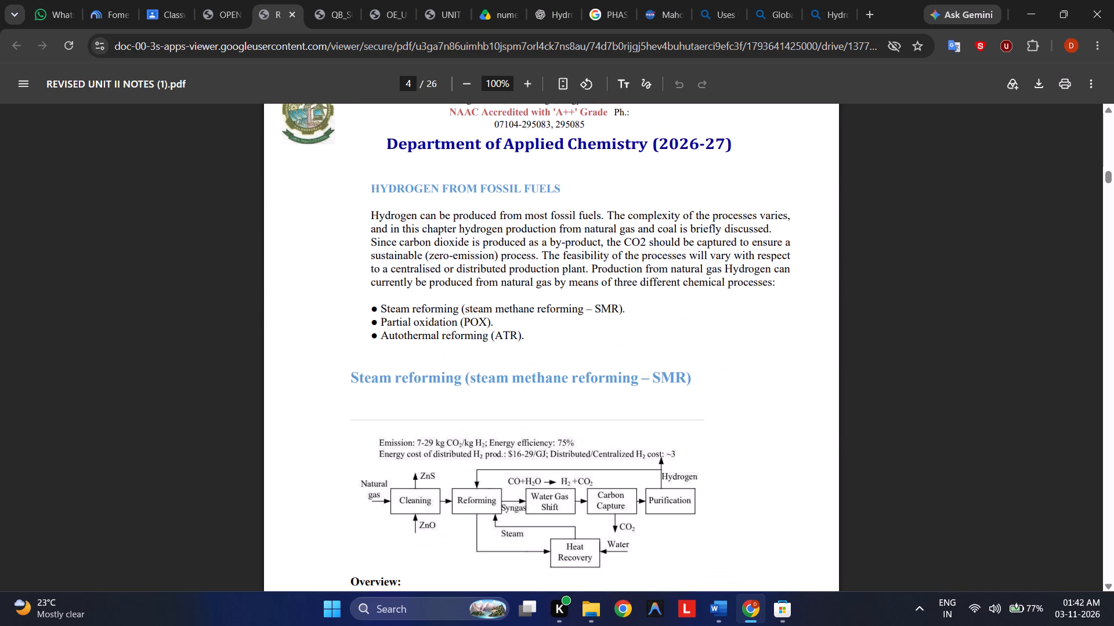
scroll(558, 227, "down", 1)
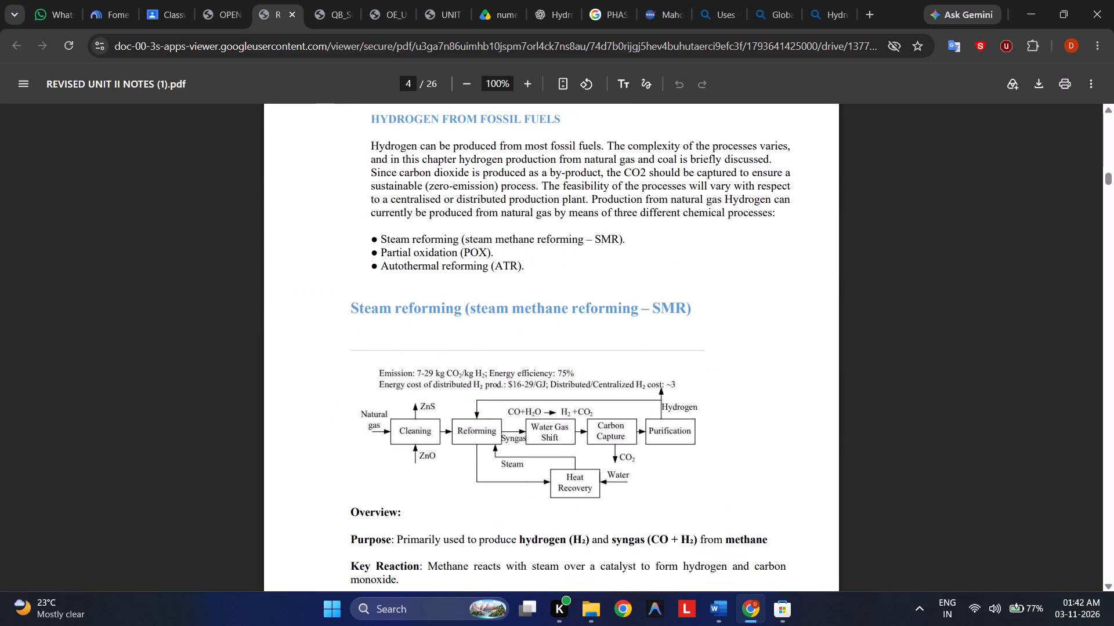
scroll(542, 227, "down", 1)
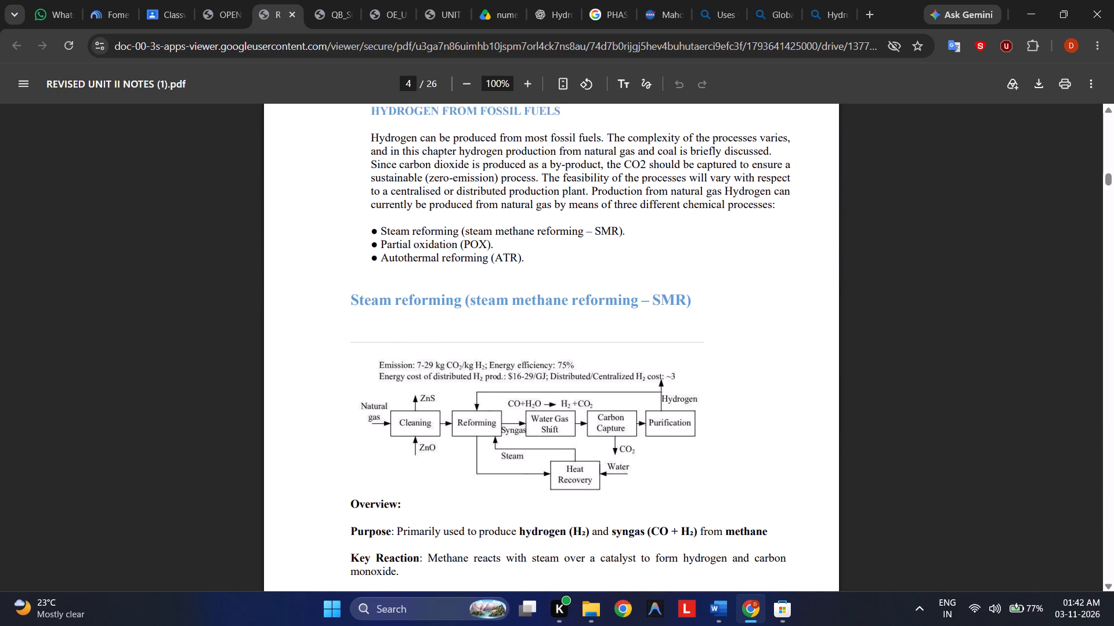
scroll(542, 227, "down", 1)
scroll(627, 354, "down", 1)
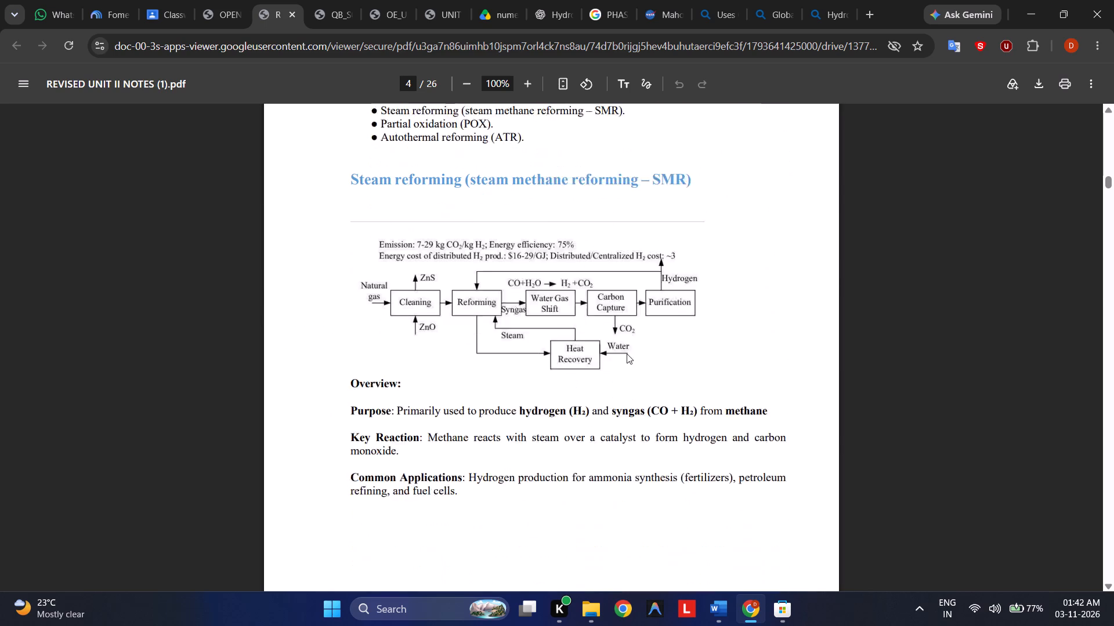
Read the four SMR process steps and their reactions, from feed-stock pre-treatment through methane reforming and water-gas shift to CO₂ removal.
scroll(627, 354, "down", 2)
scroll(548, 432, "down", 4)
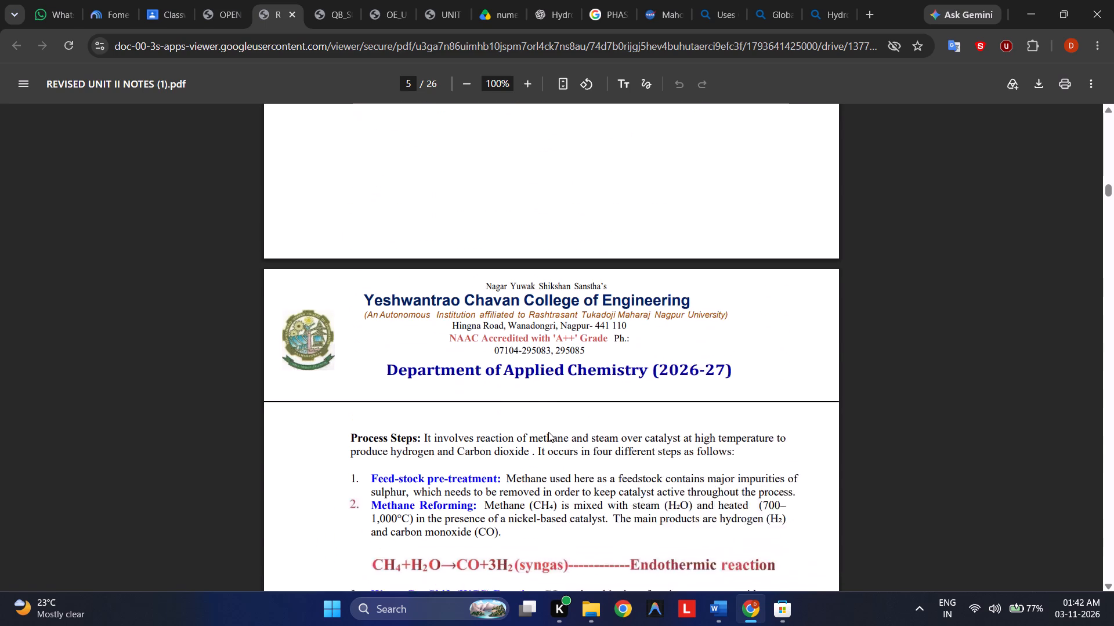
scroll(548, 432, "down", 1)
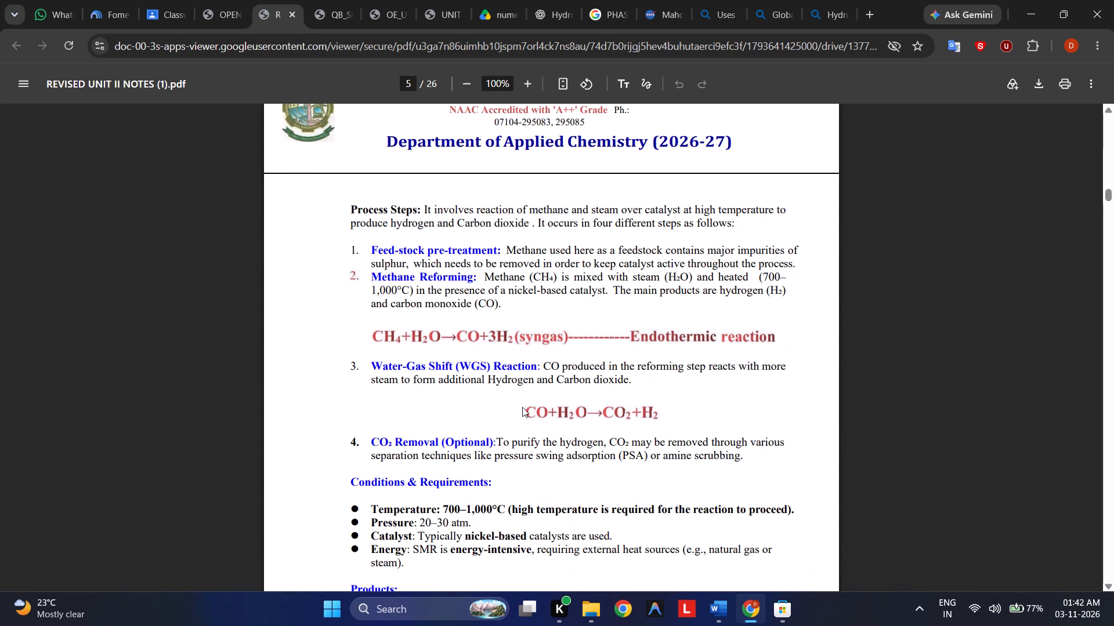
left_click_drag(403, 259, 432, 261)
left_click_drag(432, 261, 625, 277)
triple_click(493, 295)
triple_click(534, 383)
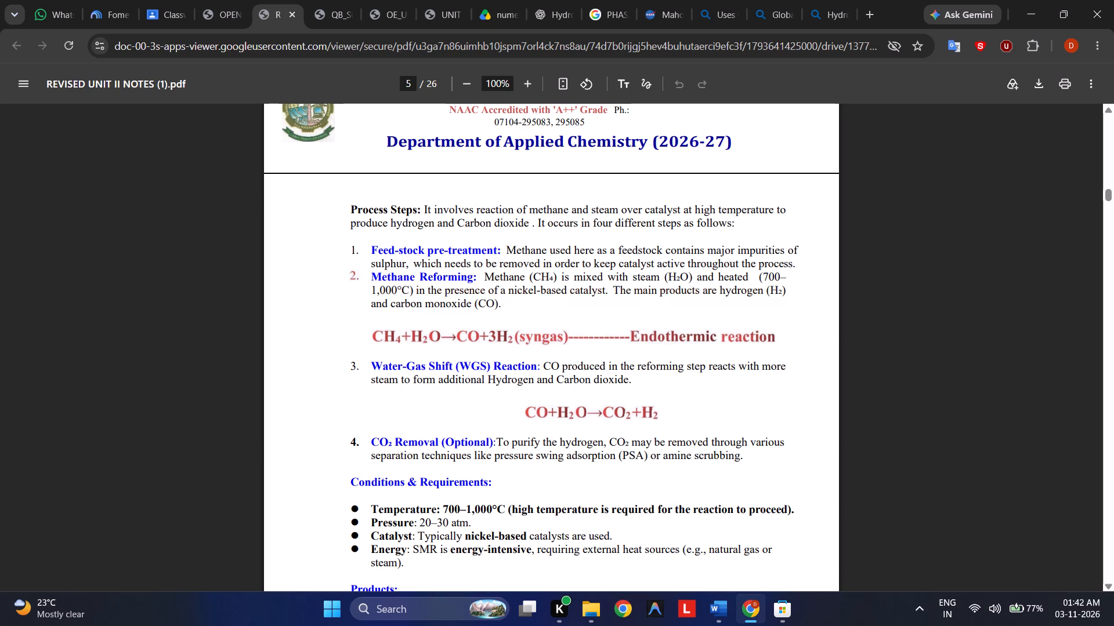
triple_click(502, 368)
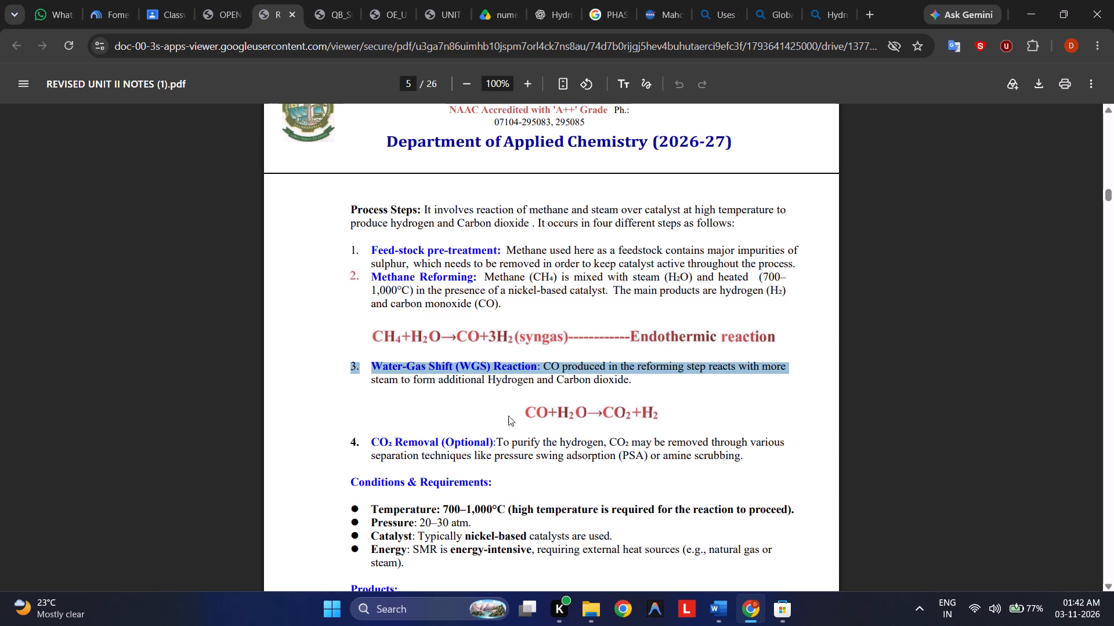
double_click(511, 422)
left_click_drag(511, 422, 555, 401)
left_click_drag(518, 405, 544, 446)
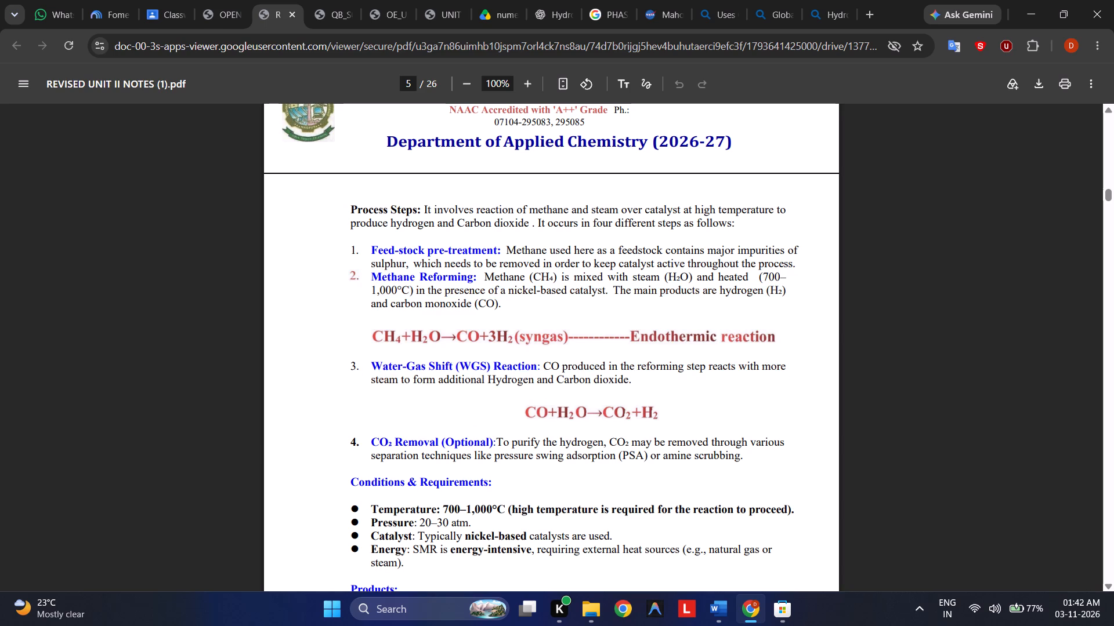
left_click_drag(544, 446, 524, 469)
Read the SMR conditions and requirements, then its hydrogen, carbon monoxide and carbon dioxide products.
scroll(524, 469, "down", 2)
left_click_drag(415, 369, 512, 365)
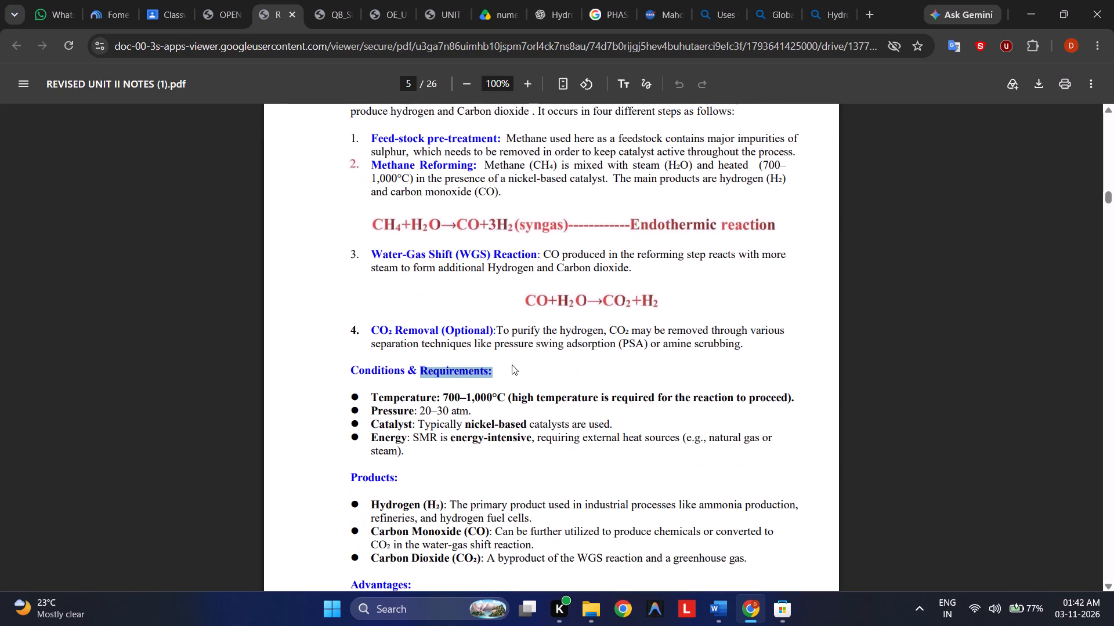
triple_click(476, 417)
left_click(525, 448)
scroll(525, 448, "down", 3)
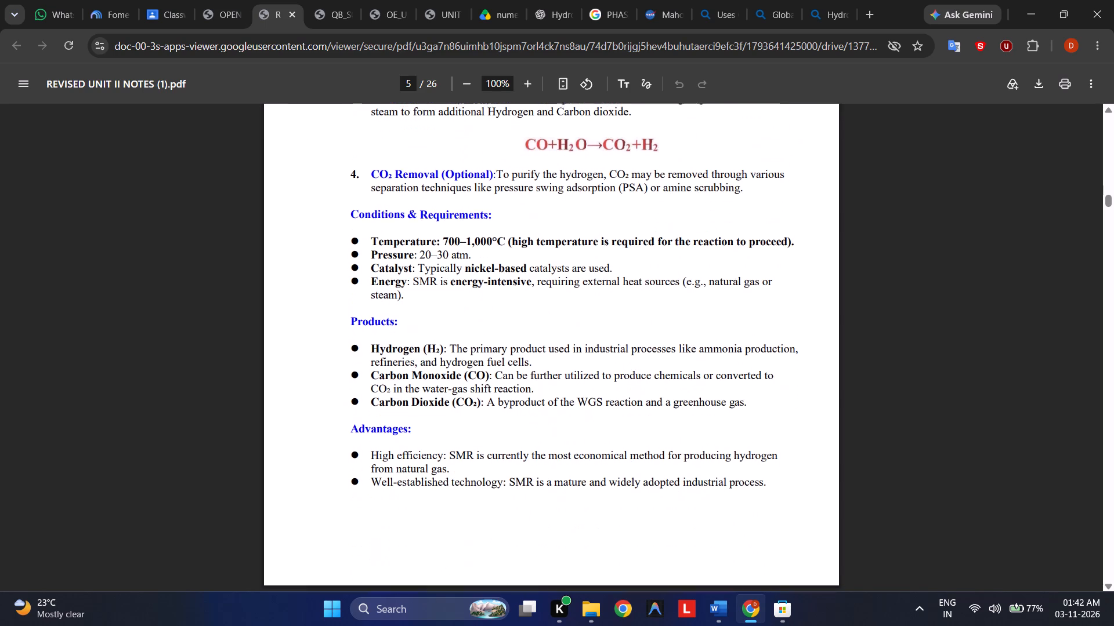
scroll(489, 421, "down", 1)
left_click_drag(389, 325, 461, 320)
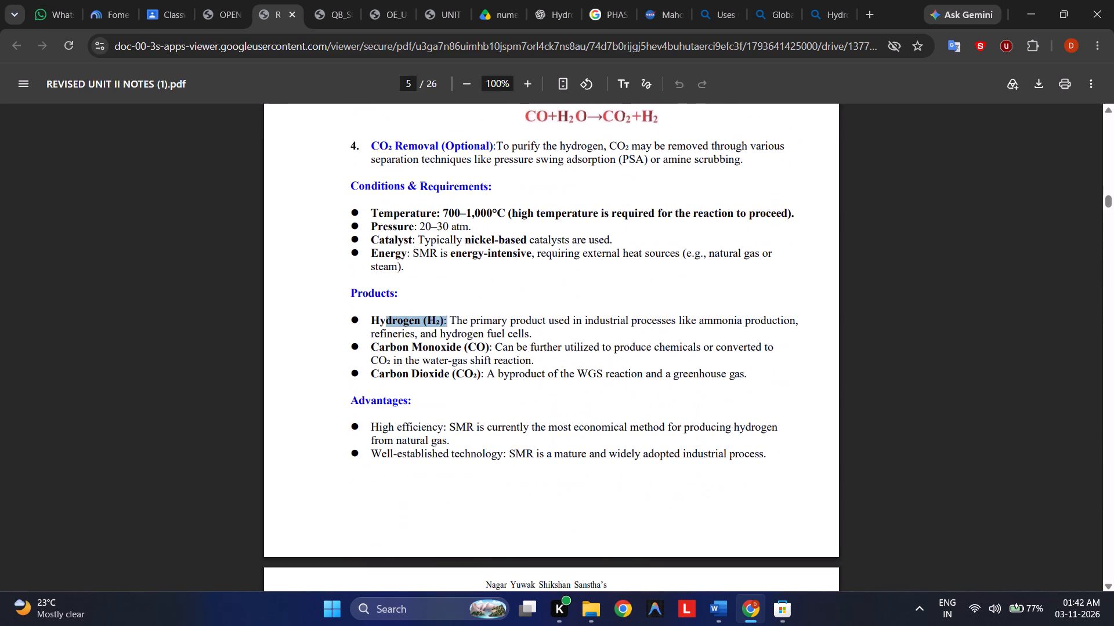
left_click_drag(461, 320, 463, 319)
left_click_drag(404, 345, 494, 343)
left_click_drag(411, 372, 485, 369)
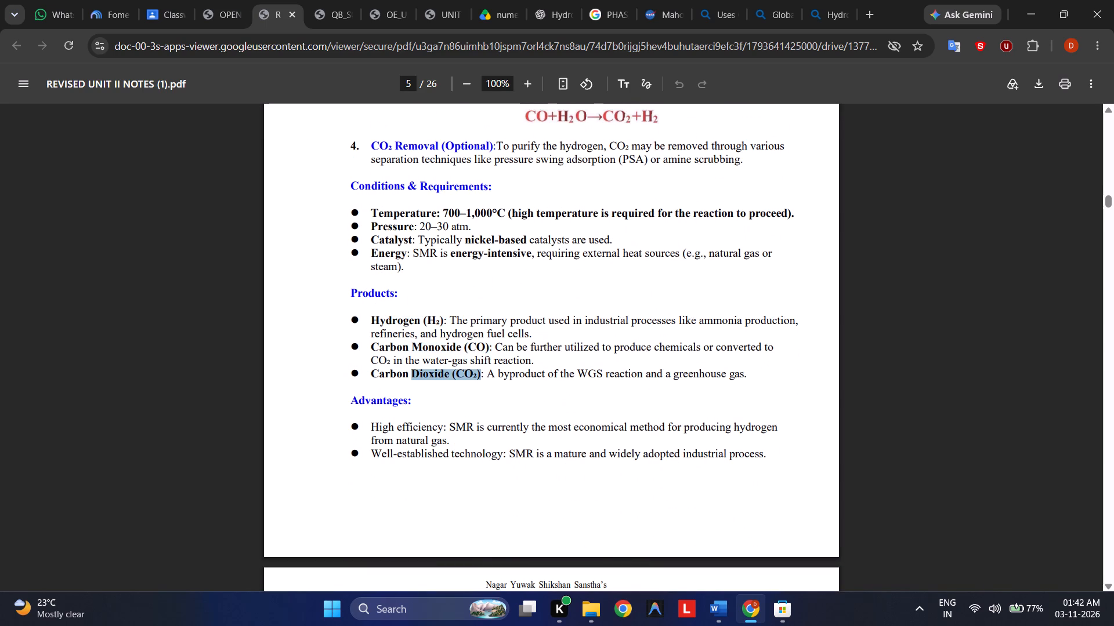
left_click_drag(485, 369, 488, 366)
Read the first Partial oxidation (POX) paragraph closely, following the feedstock, oxygen supply, syngas production and burner feed text.
scroll(543, 446, "down", 3)
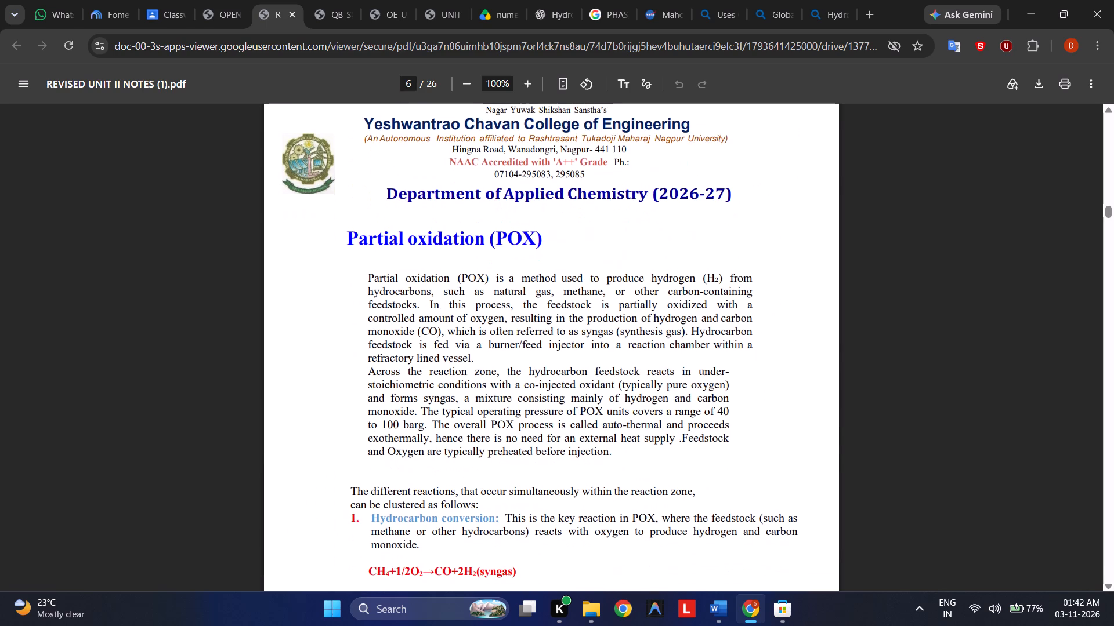
scroll(601, 278, "down", 1)
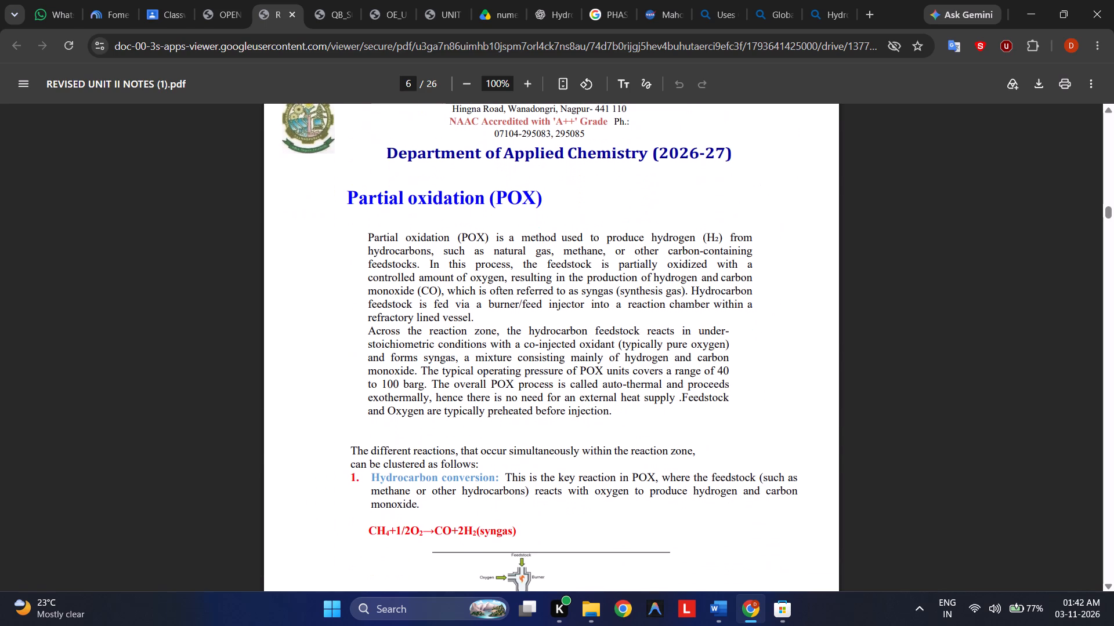
left_click_drag(425, 239, 468, 253)
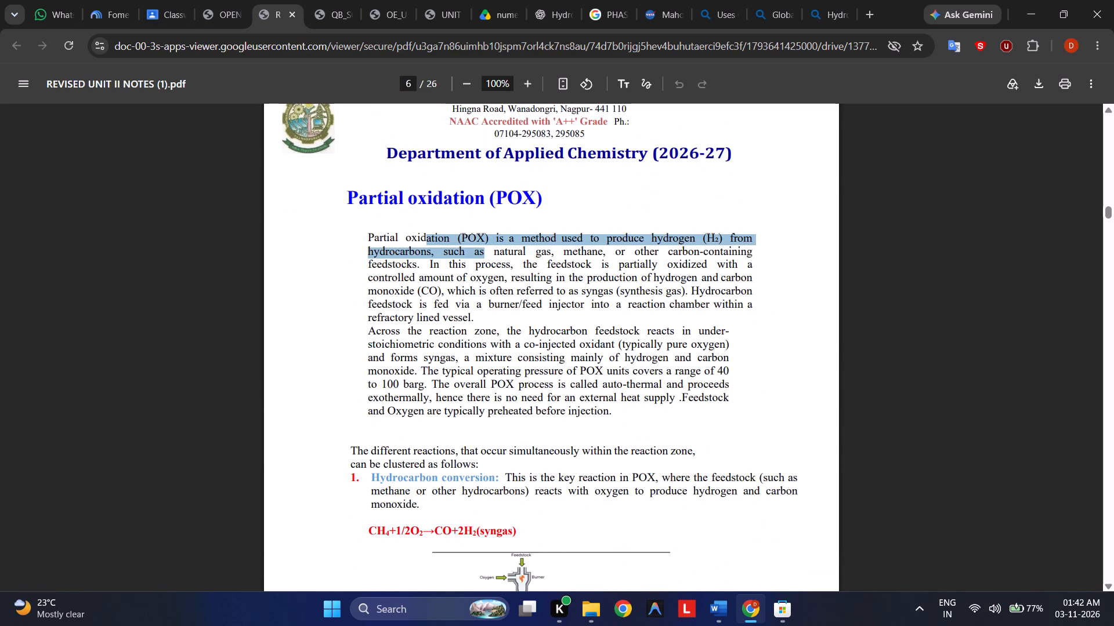
left_click_drag(468, 253, 509, 261)
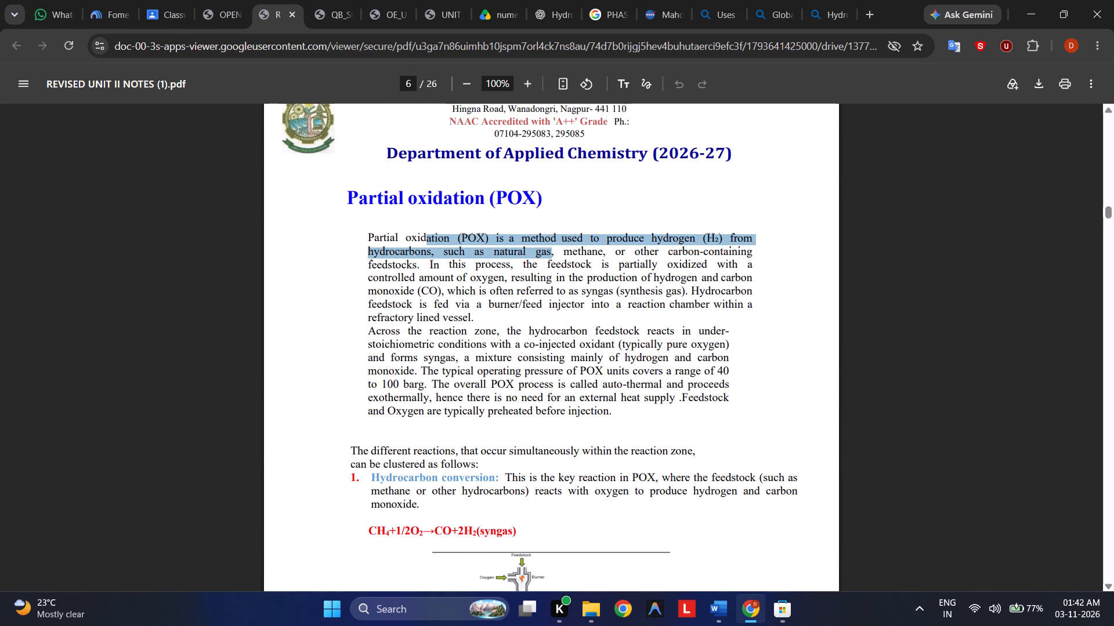
left_click_drag(509, 261, 653, 274)
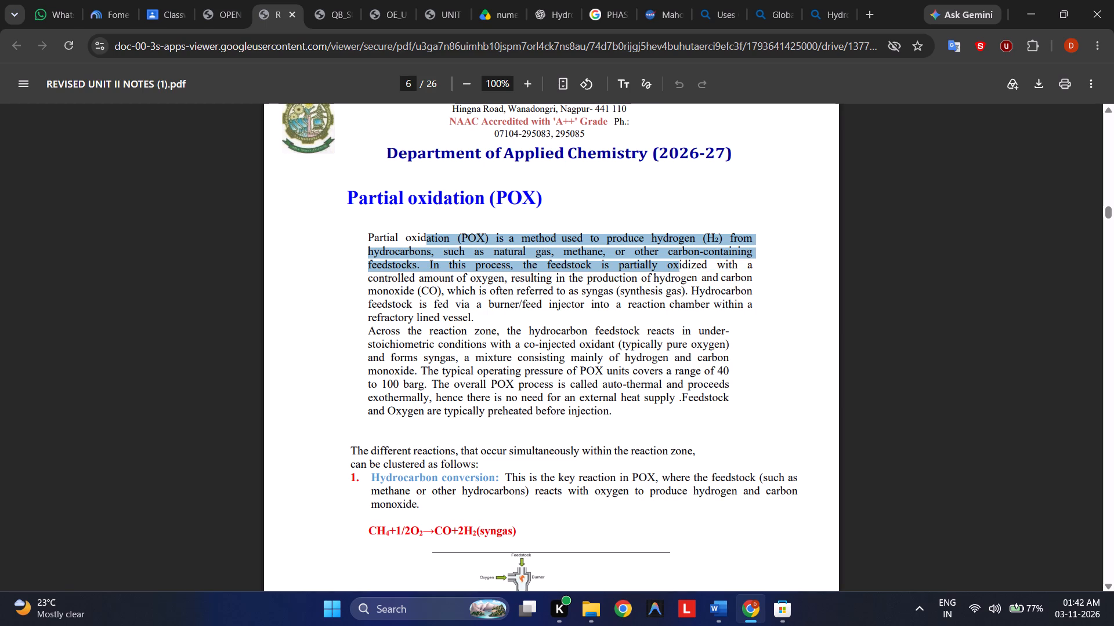
left_click_drag(653, 274, 606, 268)
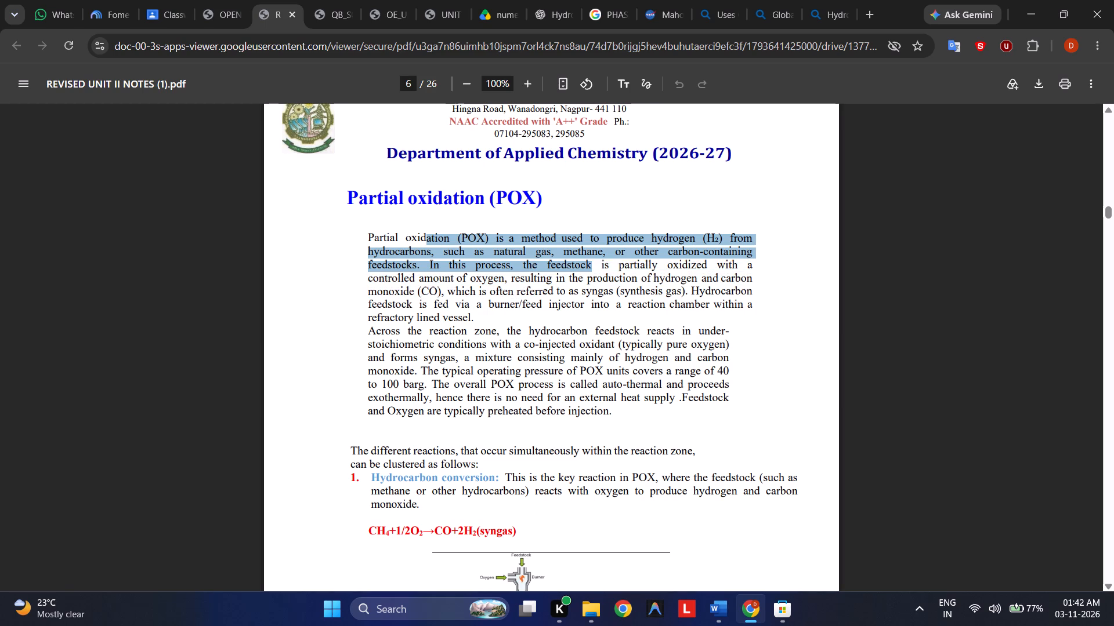
left_click_drag(606, 268, 495, 296)
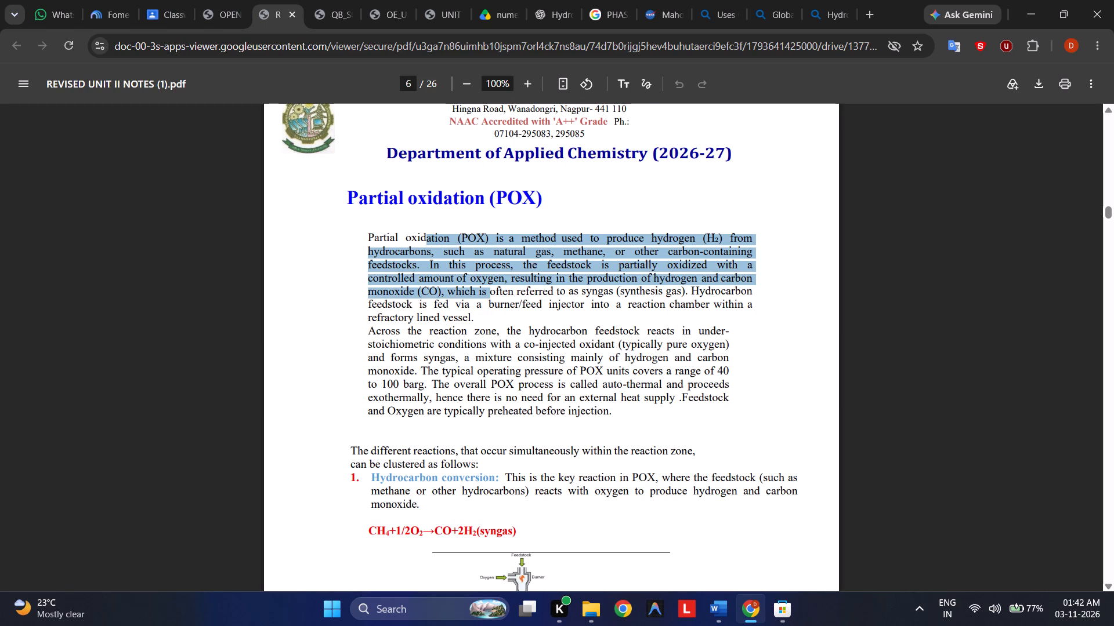
left_click_drag(495, 296, 752, 292)
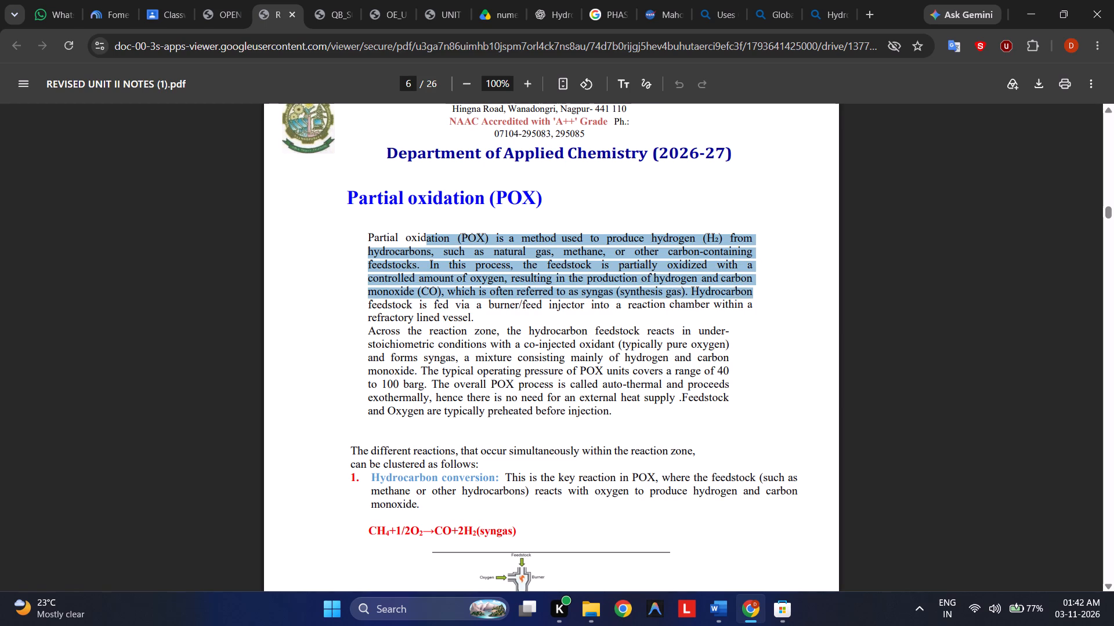
left_click_drag(752, 292, 552, 300)
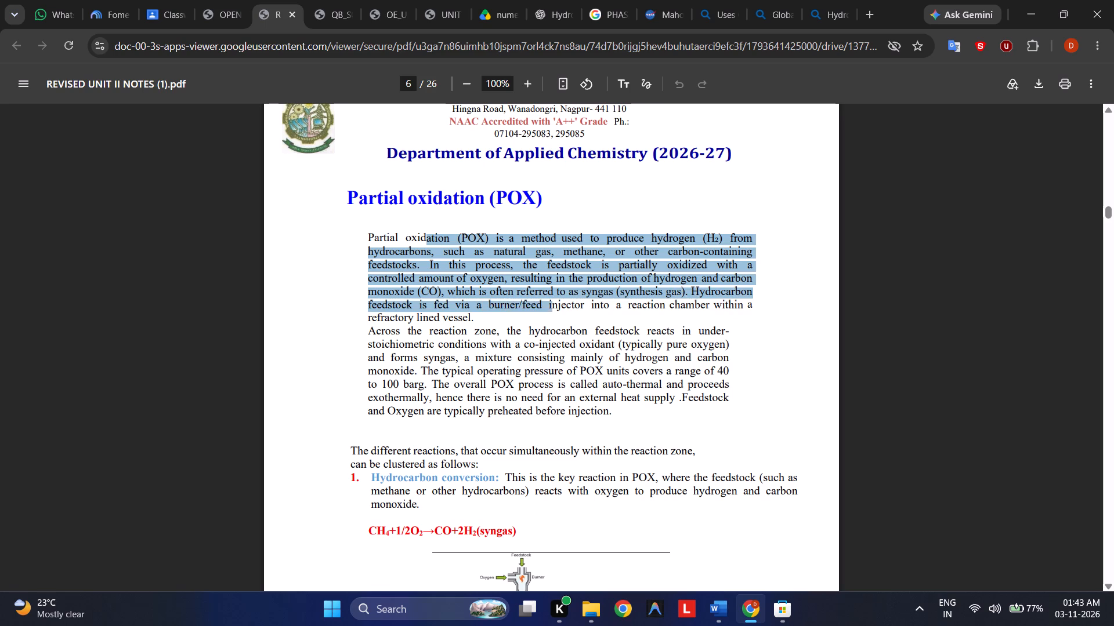
left_click_drag(552, 300, 450, 301)
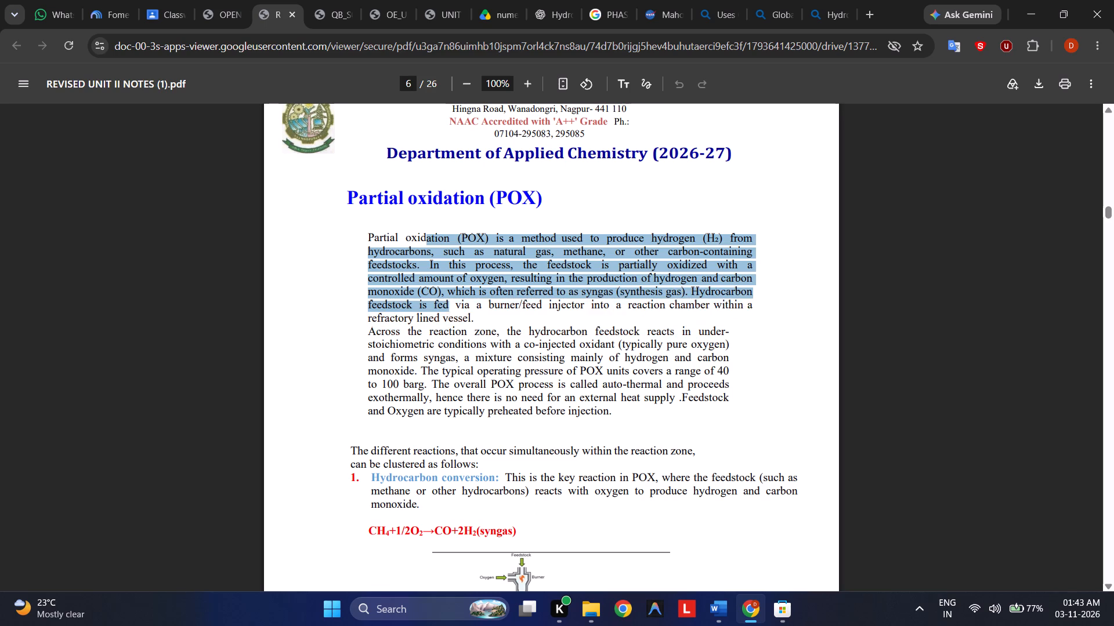
left_click_drag(450, 301, 446, 331)
Read the second Partial oxidation (POX) paragraph closely, from the reaction-zone conditions and syngas formation to the operating pressure range.
left_click_drag(410, 335, 605, 362)
left_click_drag(630, 330, 557, 341)
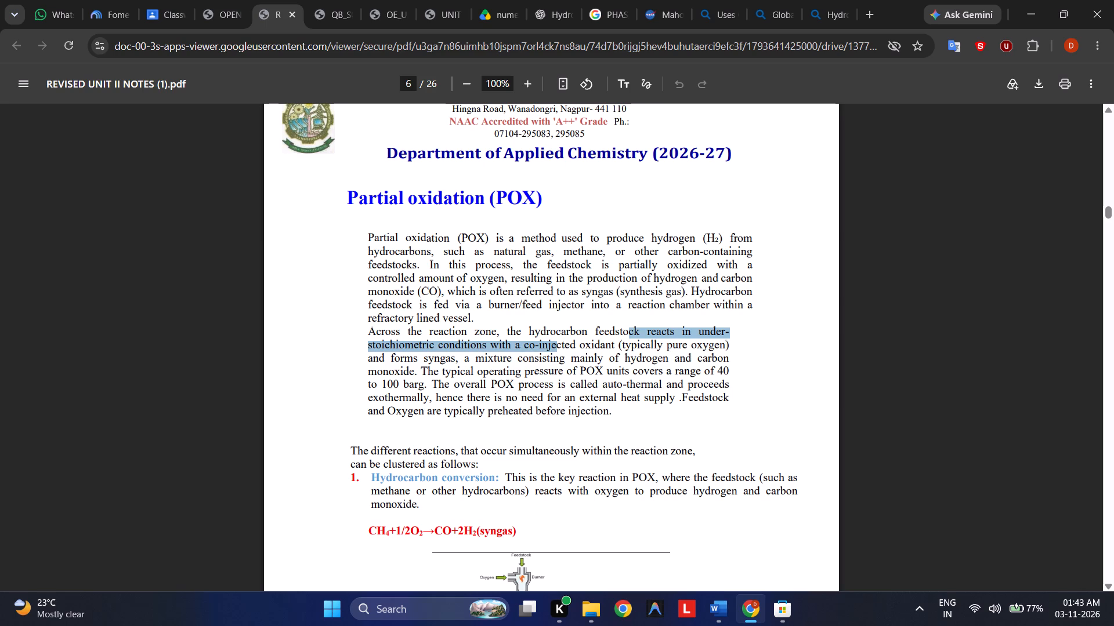
left_click_drag(557, 341, 461, 354)
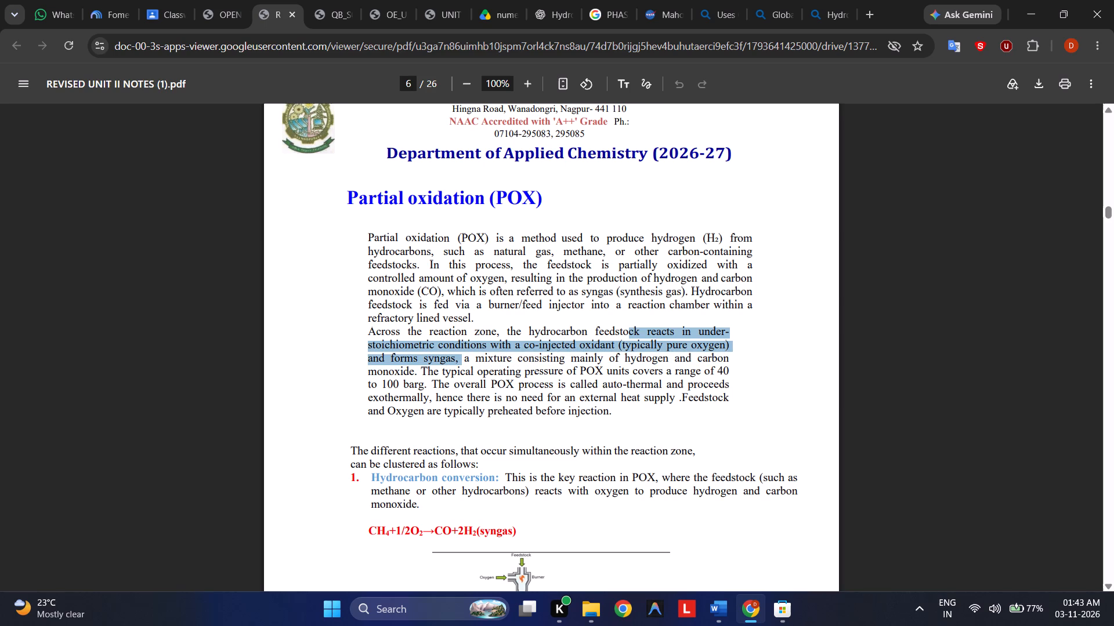
left_click_drag(509, 348, 620, 352)
left_click_drag(673, 362, 725, 363)
left_click_drag(419, 371, 516, 369)
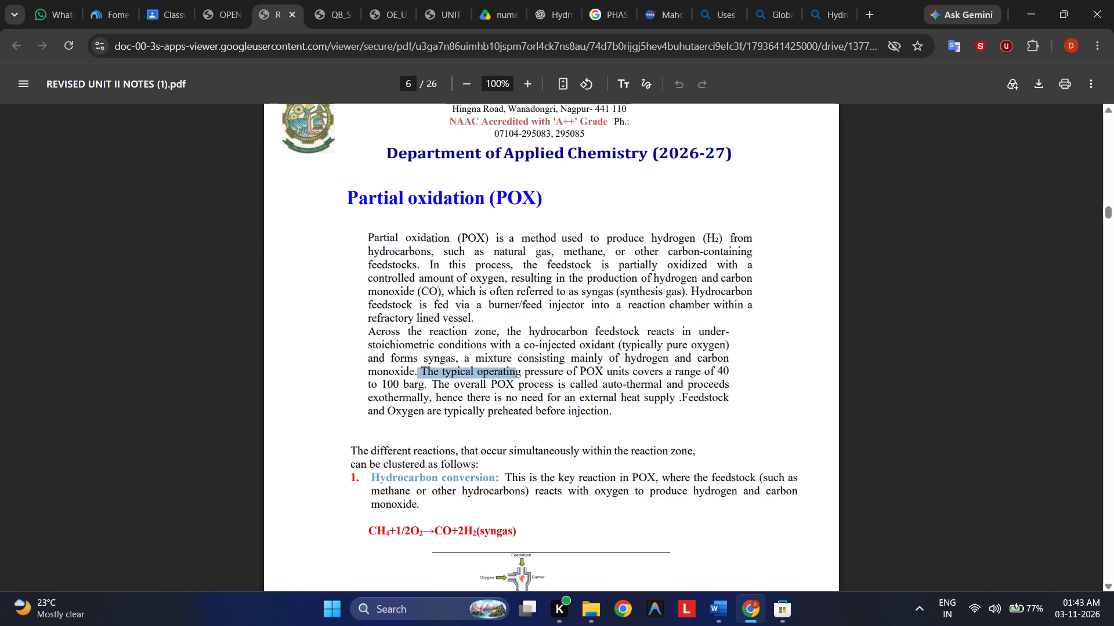
left_click_drag(516, 369, 576, 371)
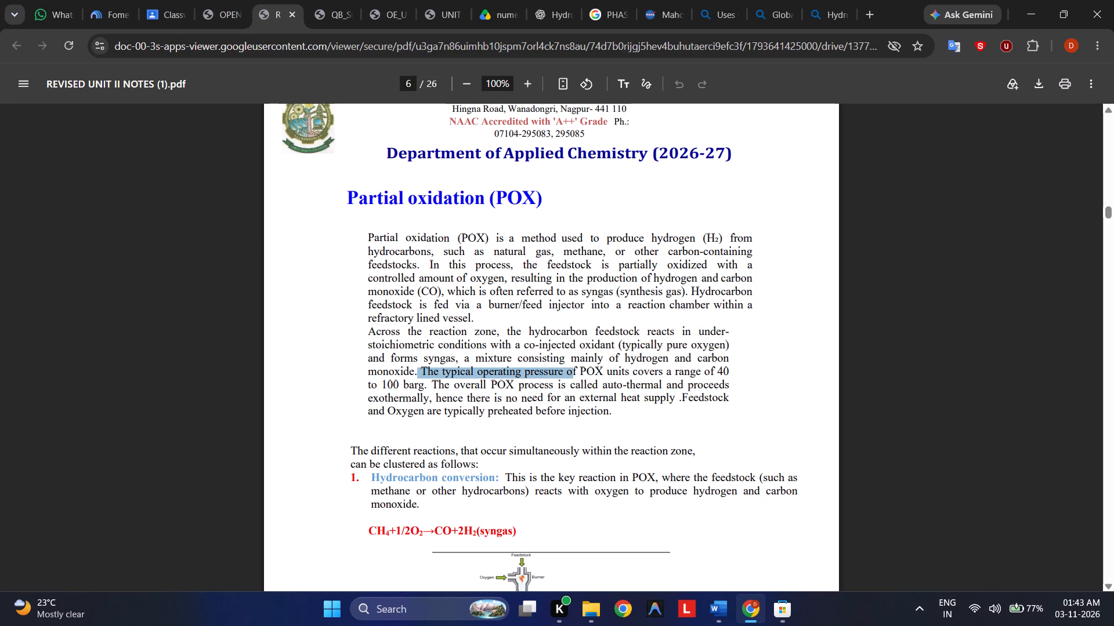
left_click_drag(576, 371, 636, 372)
left_click_drag(668, 371, 729, 367)
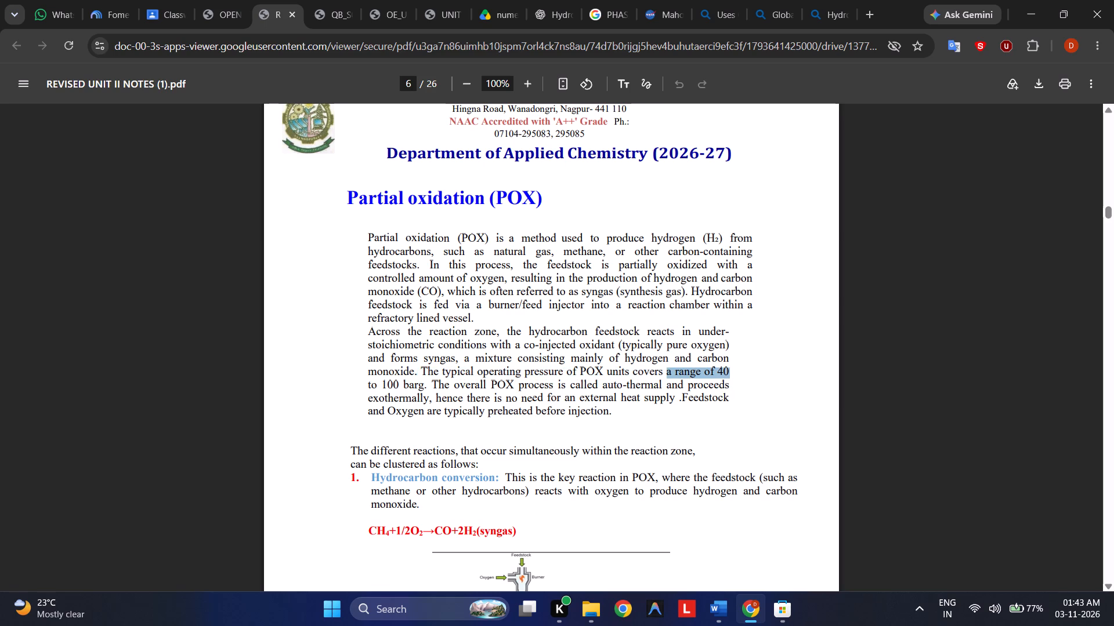
Read the auto-thermal, exothermic heat and feedstock preheating sentences of the POX paragraph, rechecking the operating pressure sentence.
left_click_drag(367, 392, 649, 391)
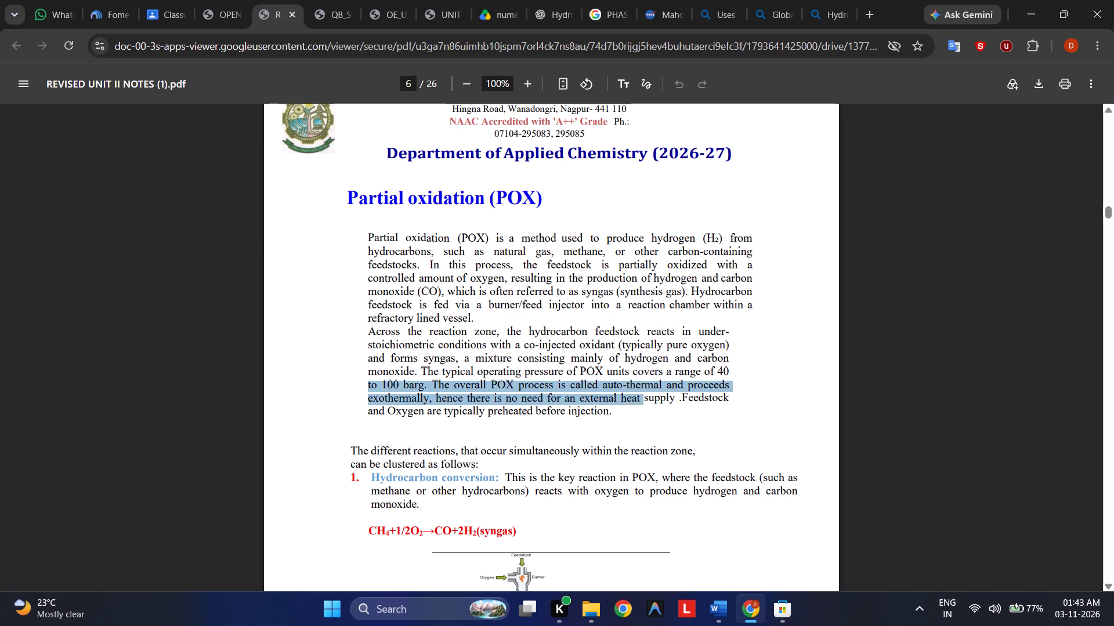
left_click_drag(649, 391, 754, 385)
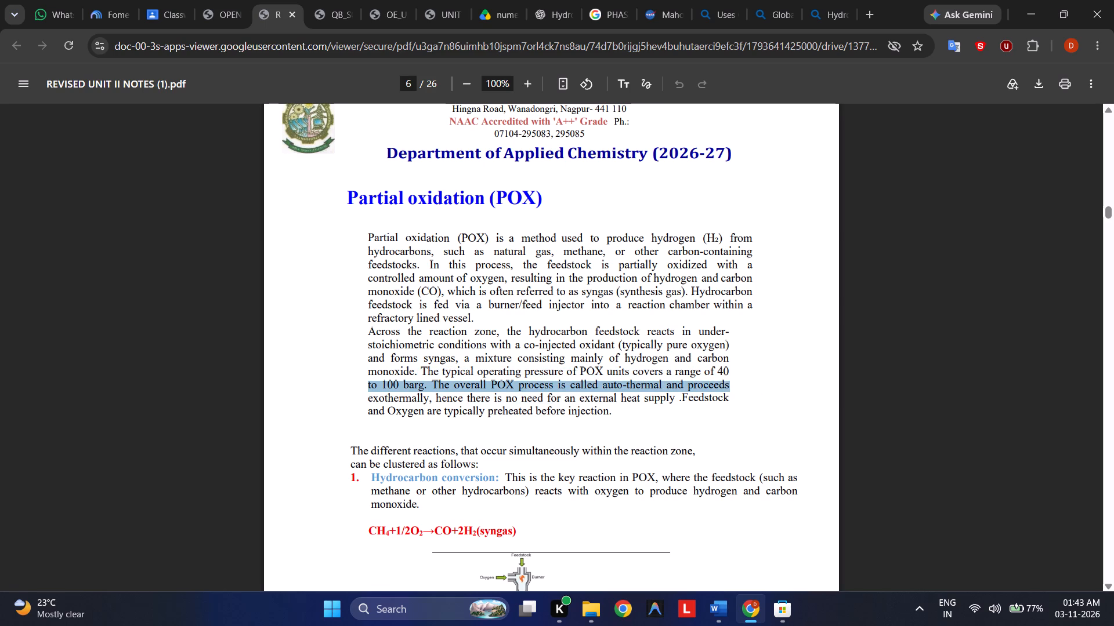
left_click_drag(397, 399, 601, 398)
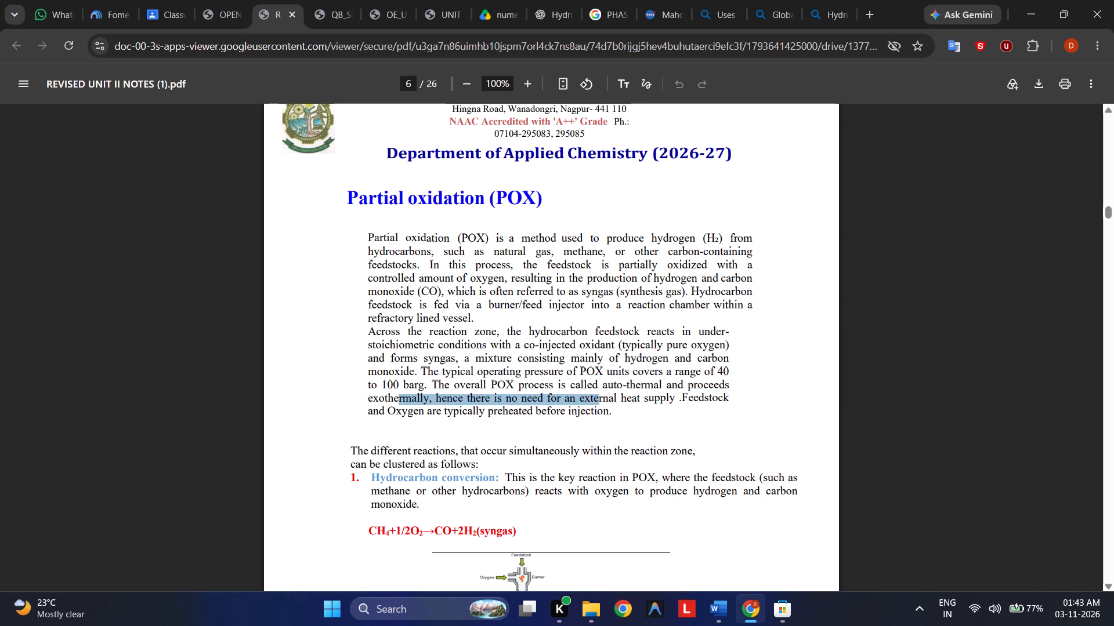
left_click_drag(601, 398, 682, 399)
left_click_drag(702, 399, 748, 394)
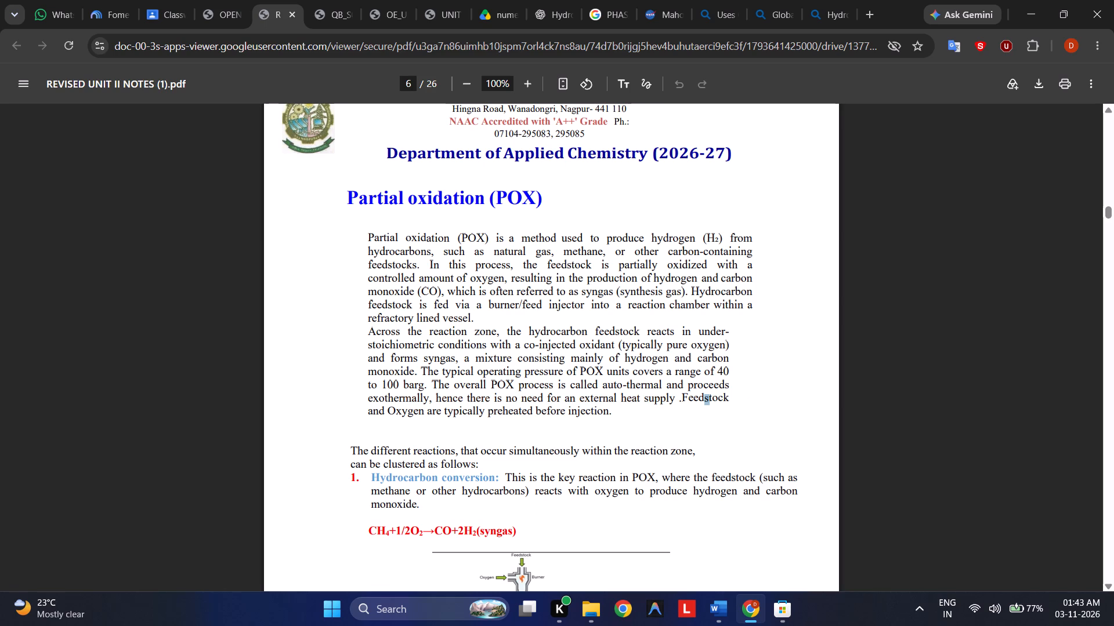
left_click_drag(582, 368, 688, 370)
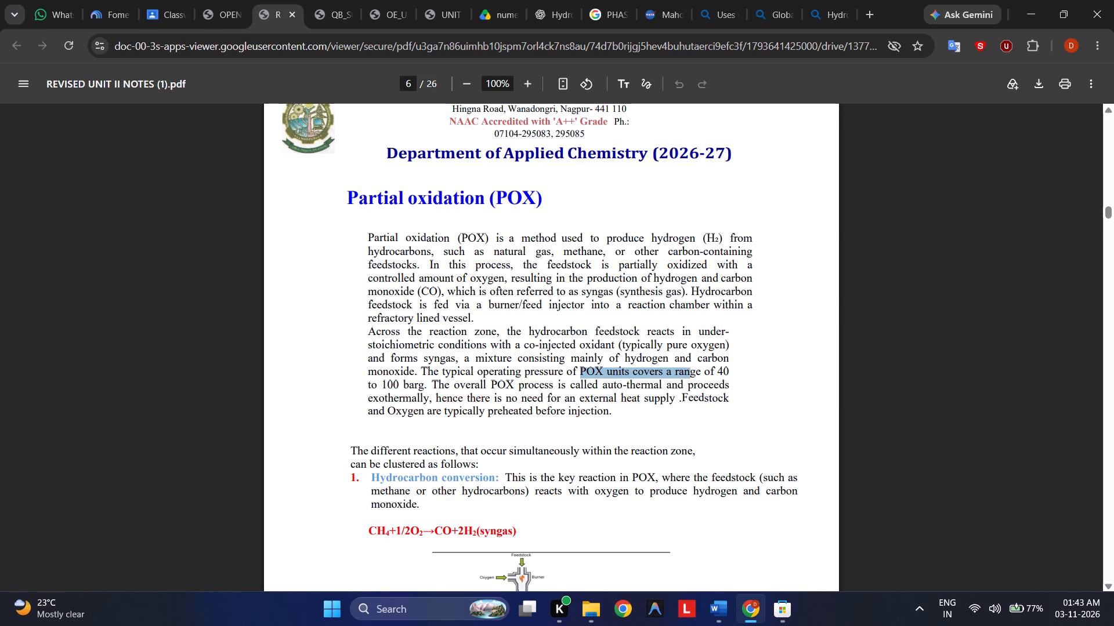
left_click_drag(435, 369, 579, 375)
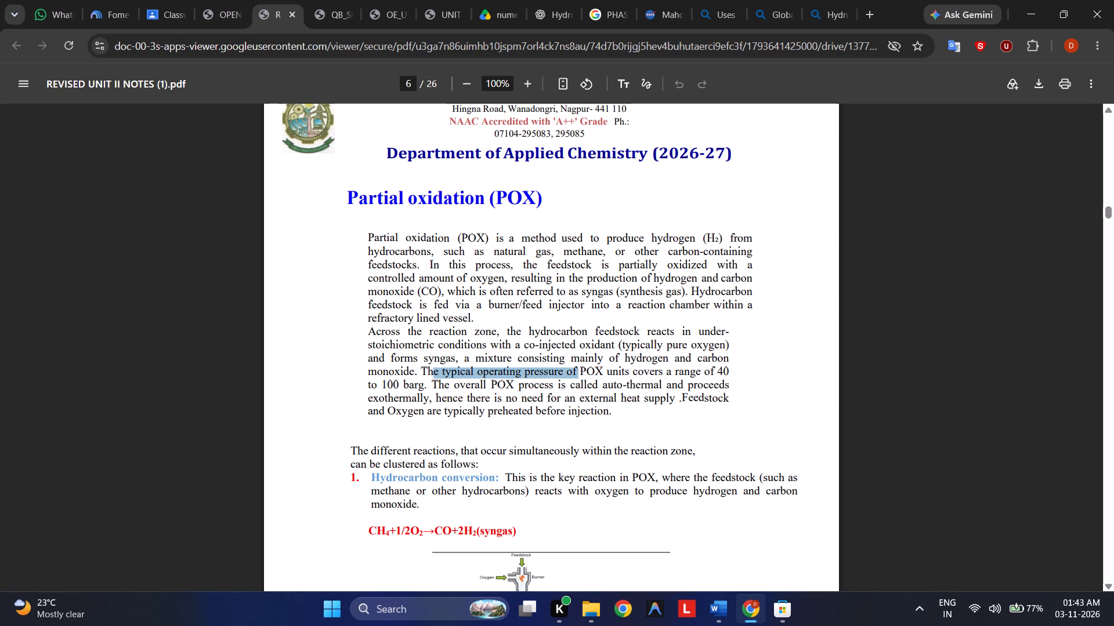
left_click_drag(579, 375, 584, 376)
left_click_drag(612, 393, 663, 386)
left_click(620, 396)
Examine the POX reactor diagram up close, together with the hydrocarbon conversion reaction above it.
scroll(612, 436, "down", 1)
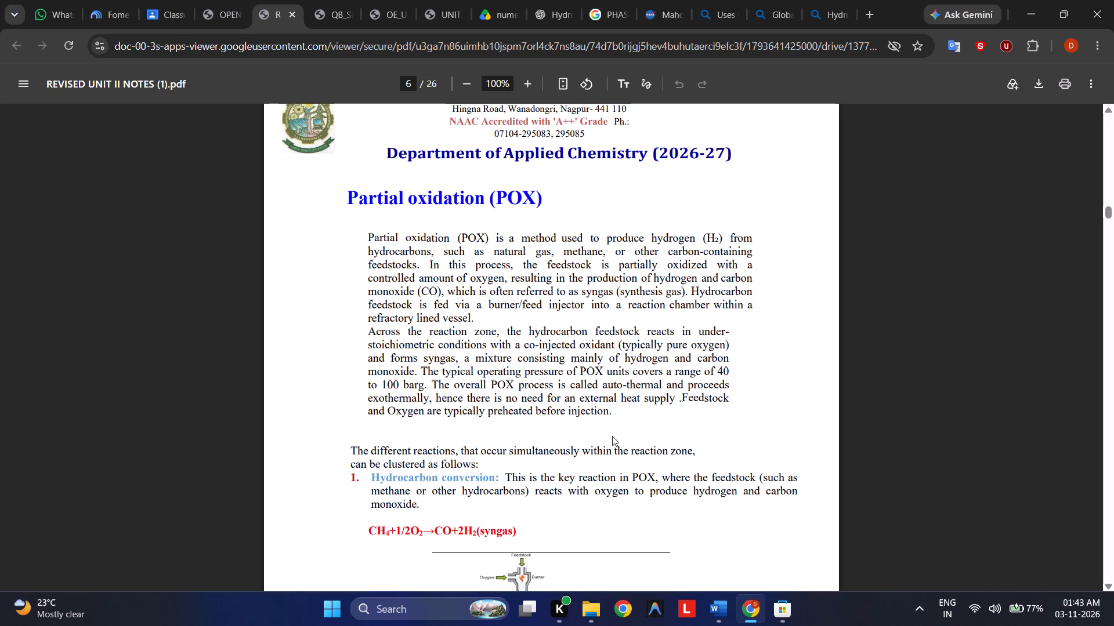
scroll(612, 436, "down", 1)
scroll(483, 363, "down", 2)
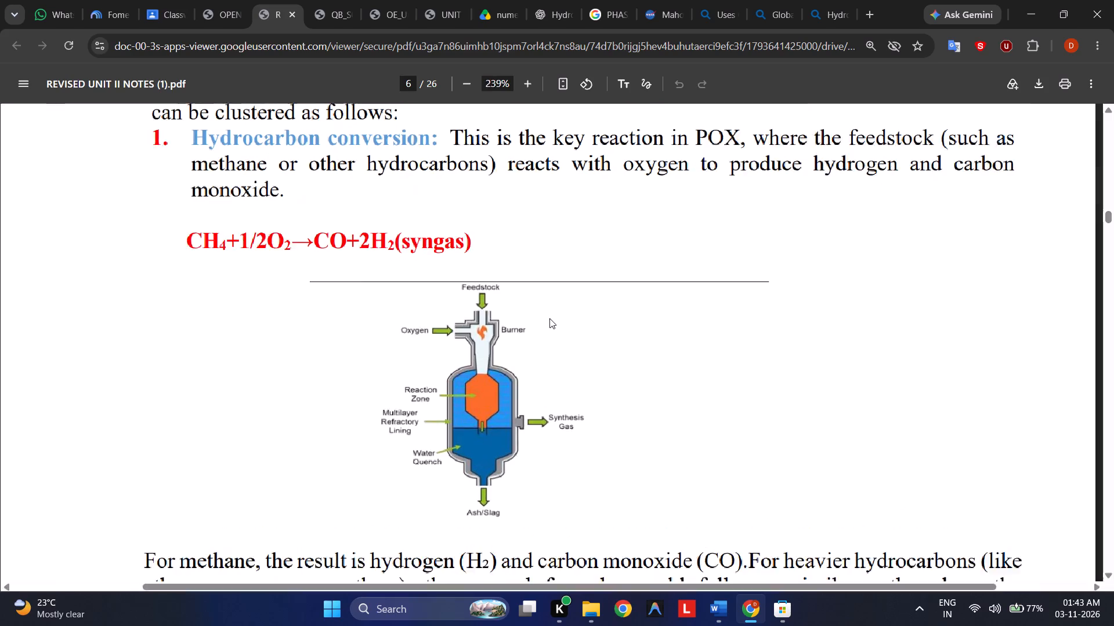
scroll(562, 383, "down", 1)
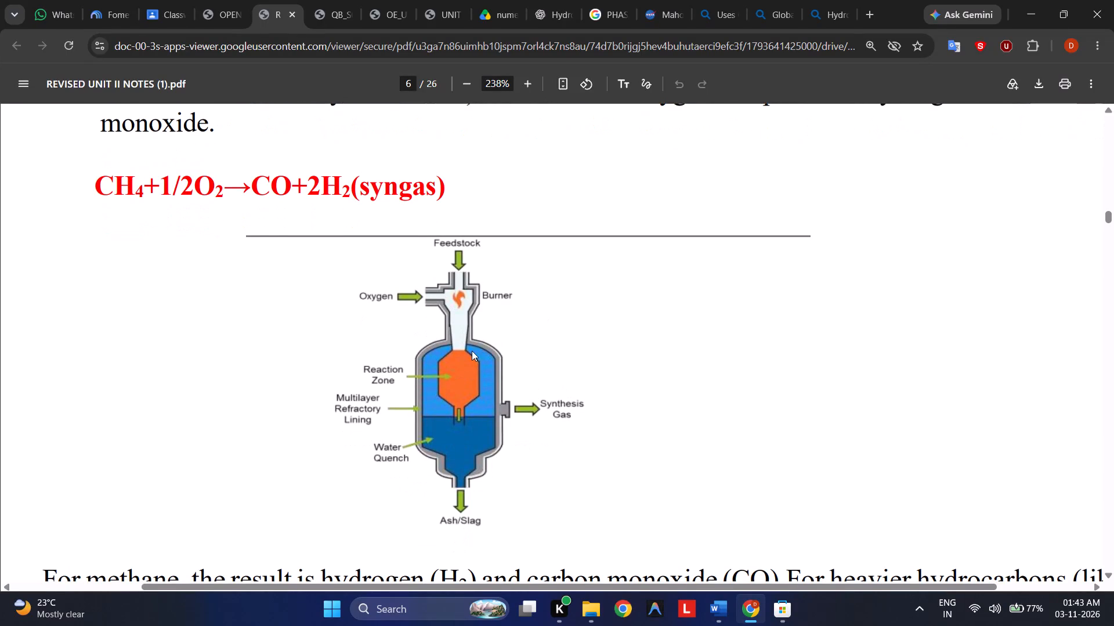
scroll(525, 437, "down", 1)
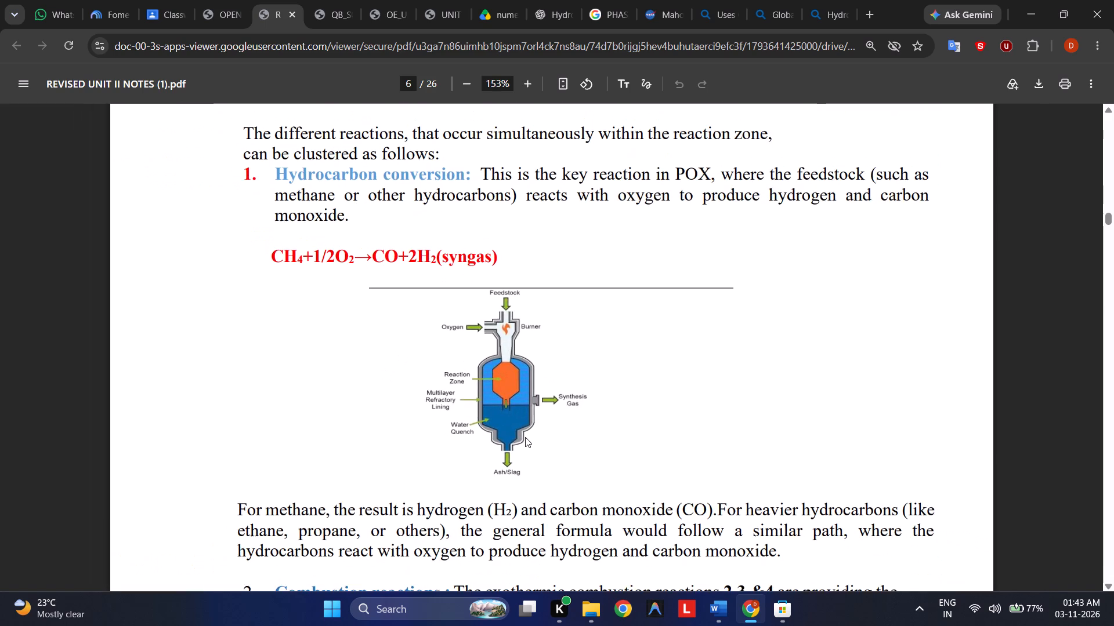
Review the POX reactions, from hydrocarbon conversion and combustion through water-gas shift, complete oxidation, thermal cracking and hydrocarbon decomposition.
scroll(525, 437, "down", 2)
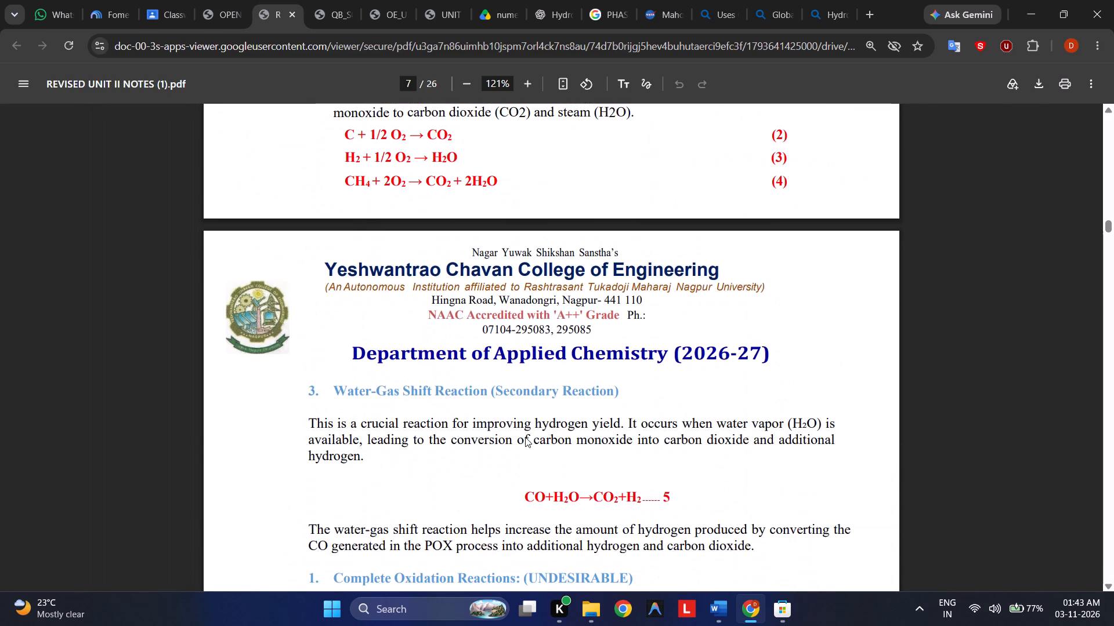
scroll(525, 437, "up", 3)
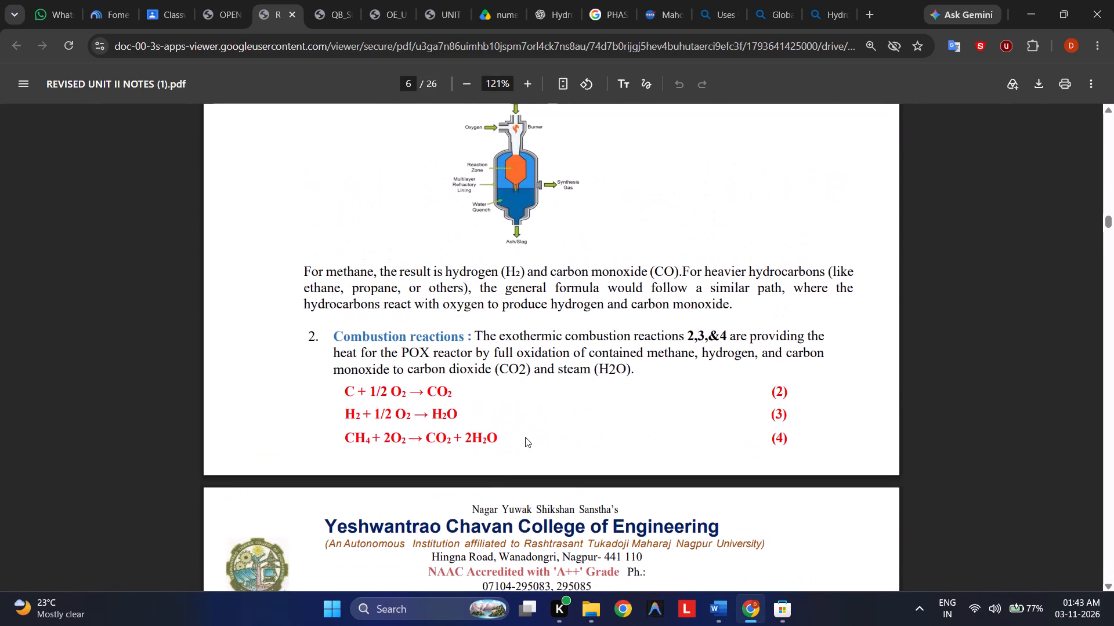
scroll(525, 437, "up", 1)
scroll(525, 437, "down", 2)
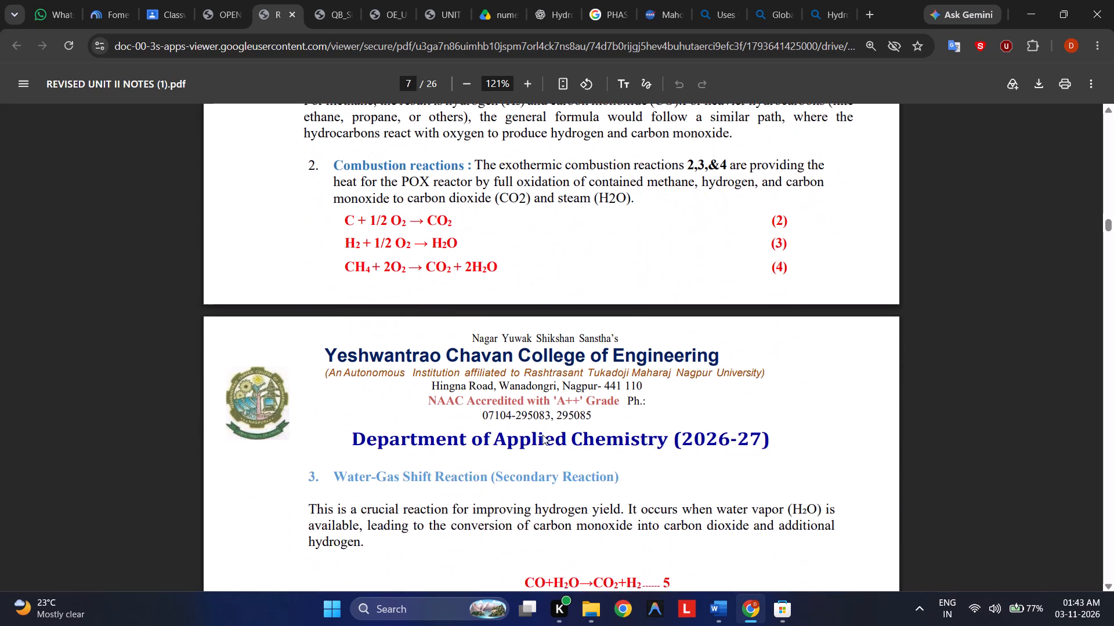
scroll(542, 435, "up", 3)
scroll(542, 435, "down", 1)
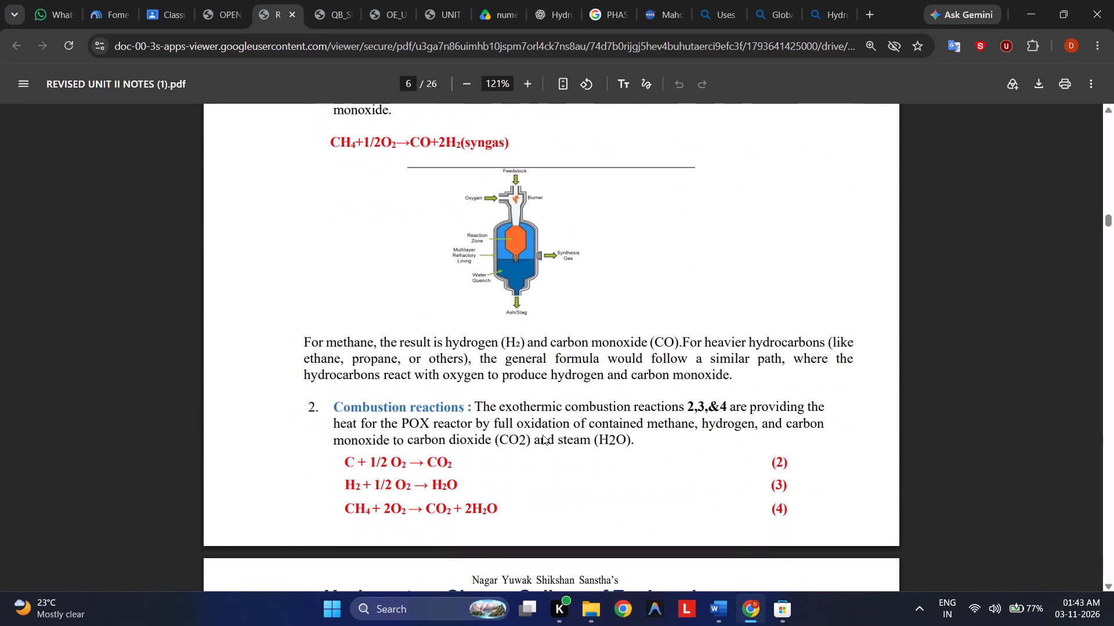
scroll(521, 493, "down", 5)
scroll(521, 493, "up", 2)
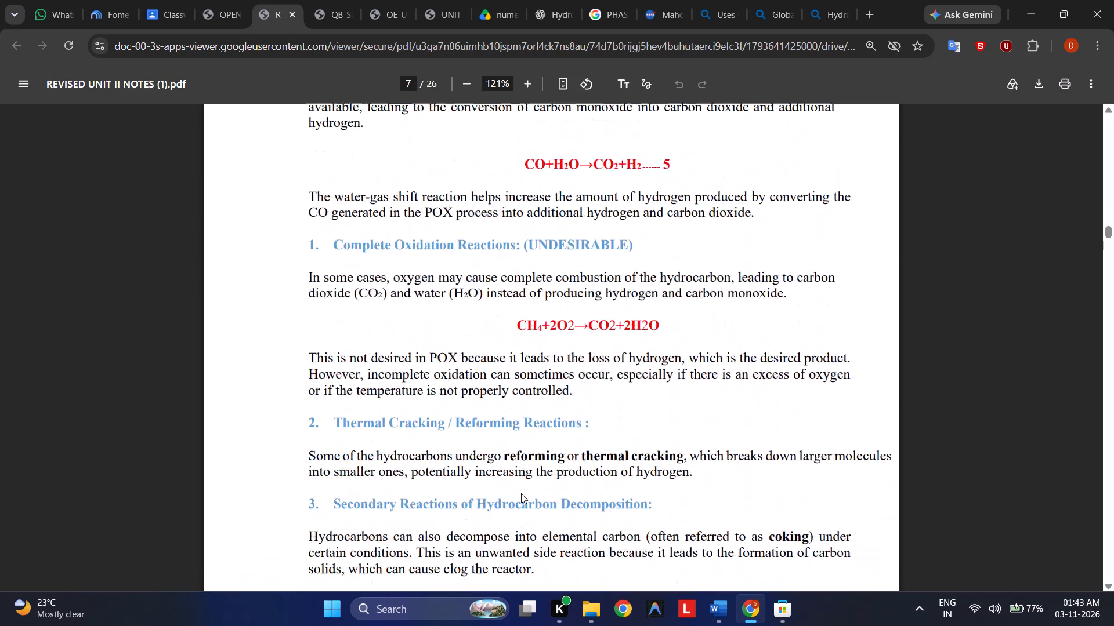
scroll(521, 493, "up", 6)
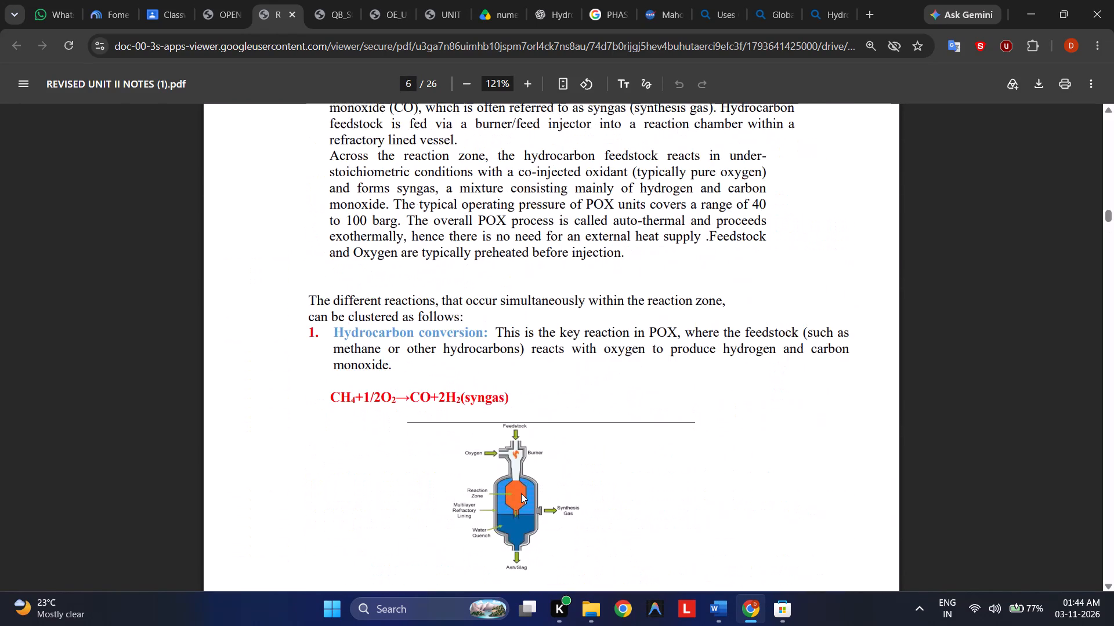
Skim the POX disadvantages and applications and the Autothermal reforming key steps, ending back at the POX reactor diagram.
scroll(521, 493, "down", 6)
scroll(521, 493, "up", 1)
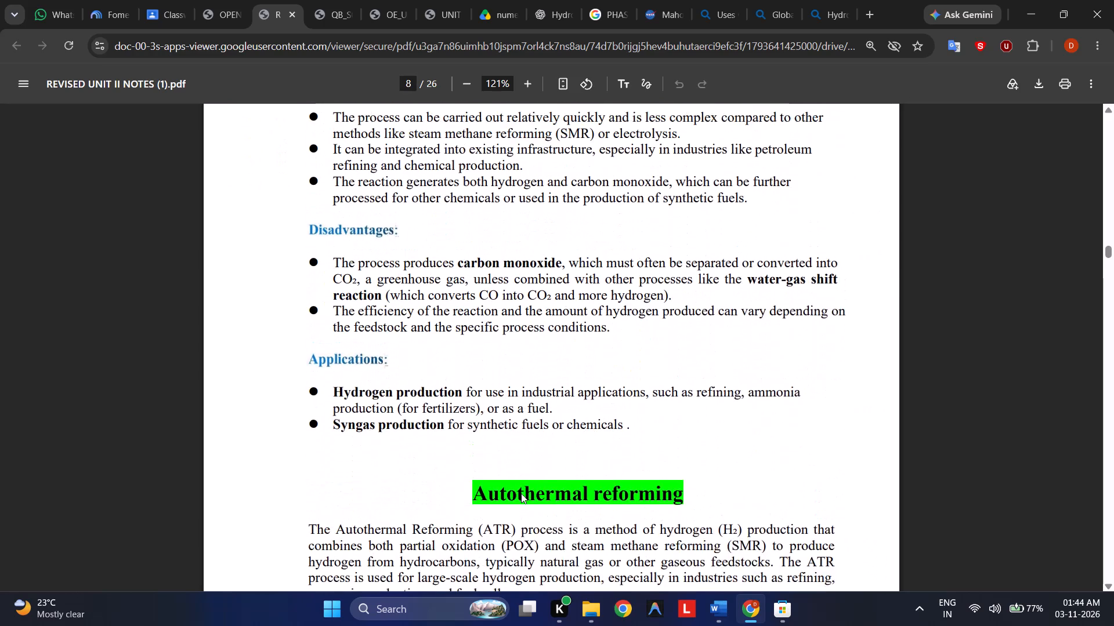
scroll(521, 493, "down", 1)
triple_click(519, 447)
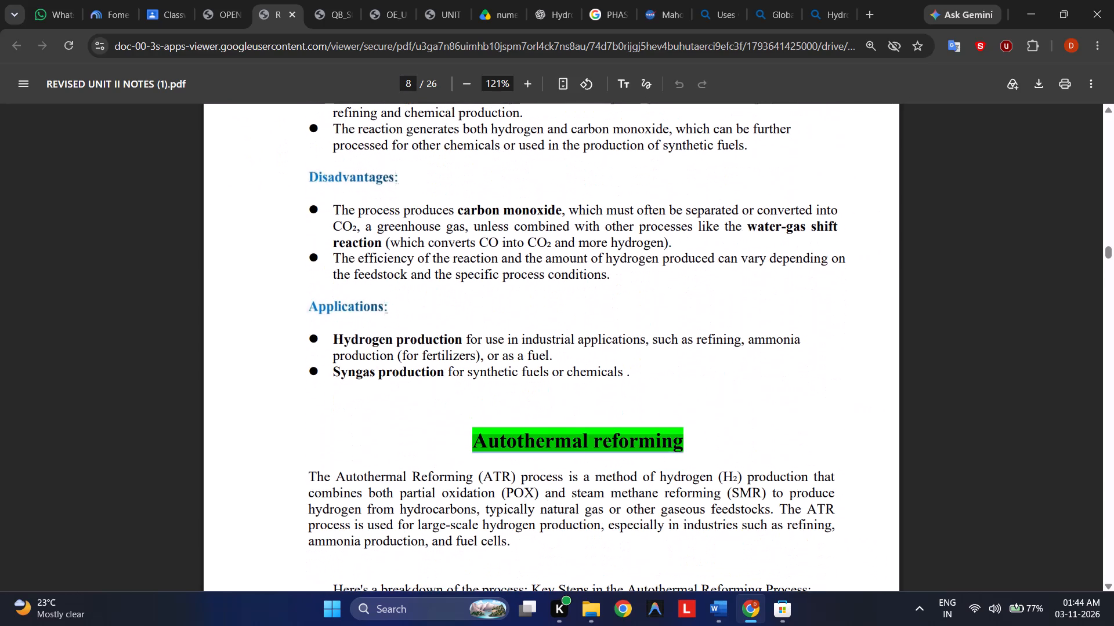
left_click(525, 490)
scroll(512, 511, "down", 2)
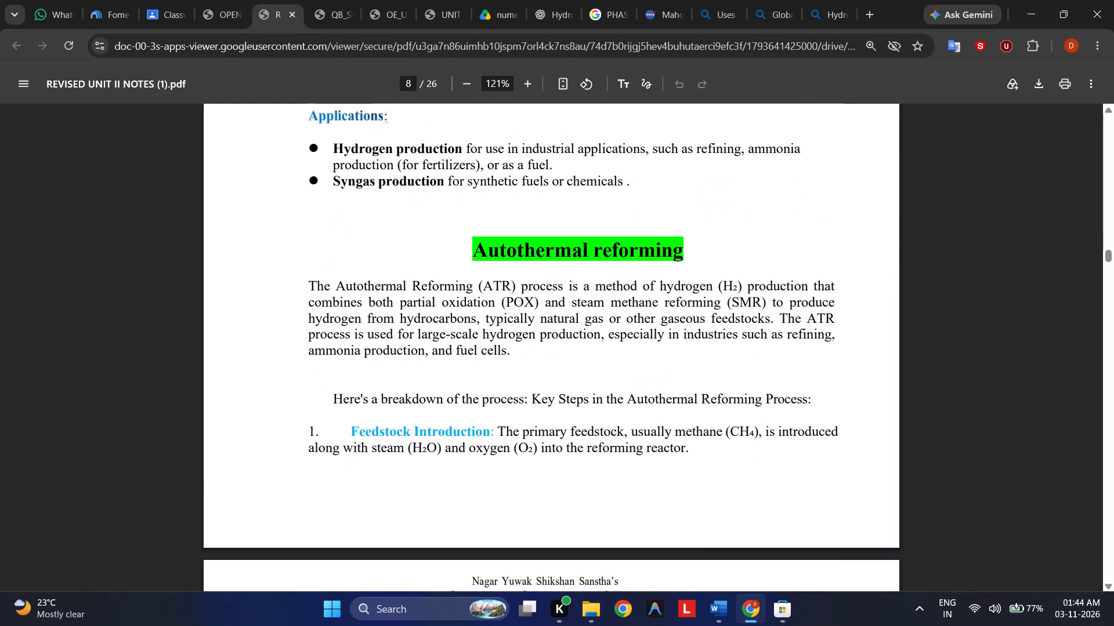
scroll(556, 416, "down", 5)
scroll(556, 416, "up", 3)
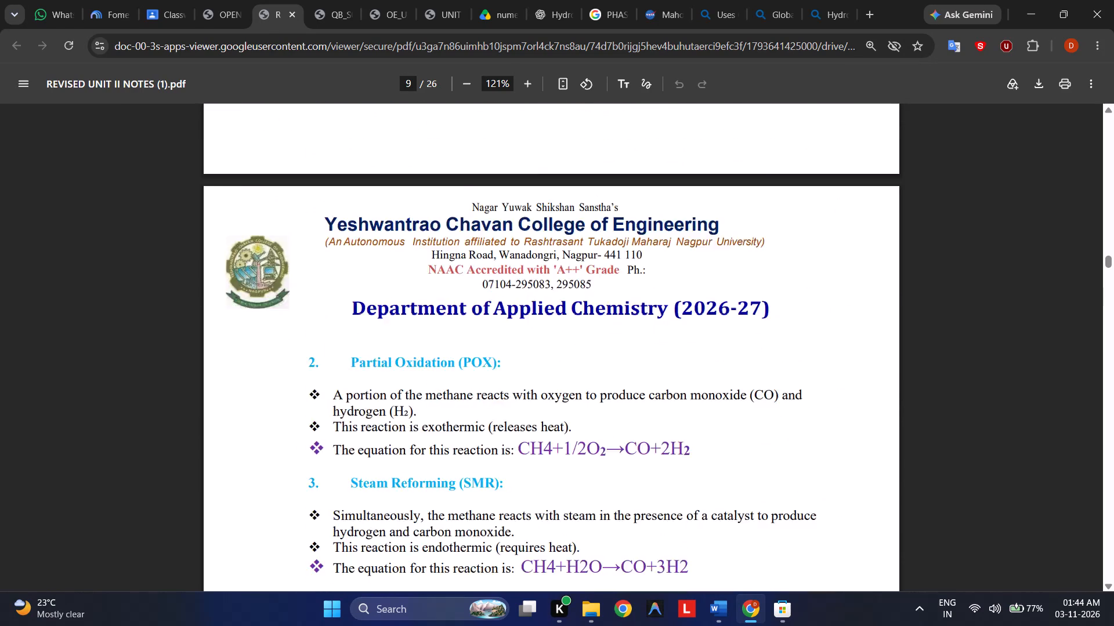
scroll(556, 416, "up", 7)
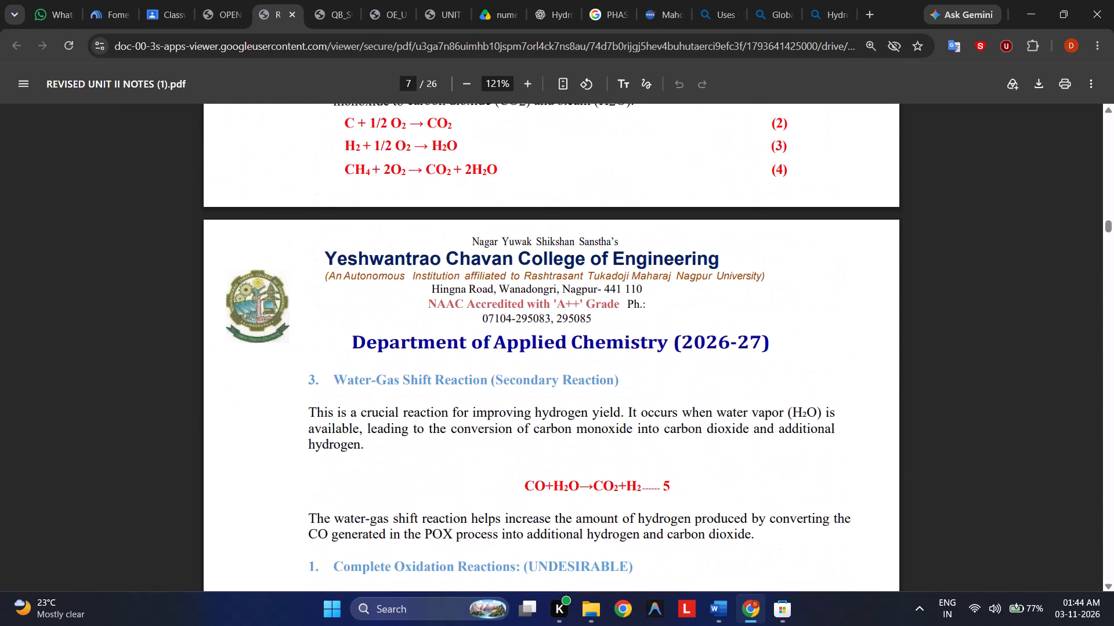
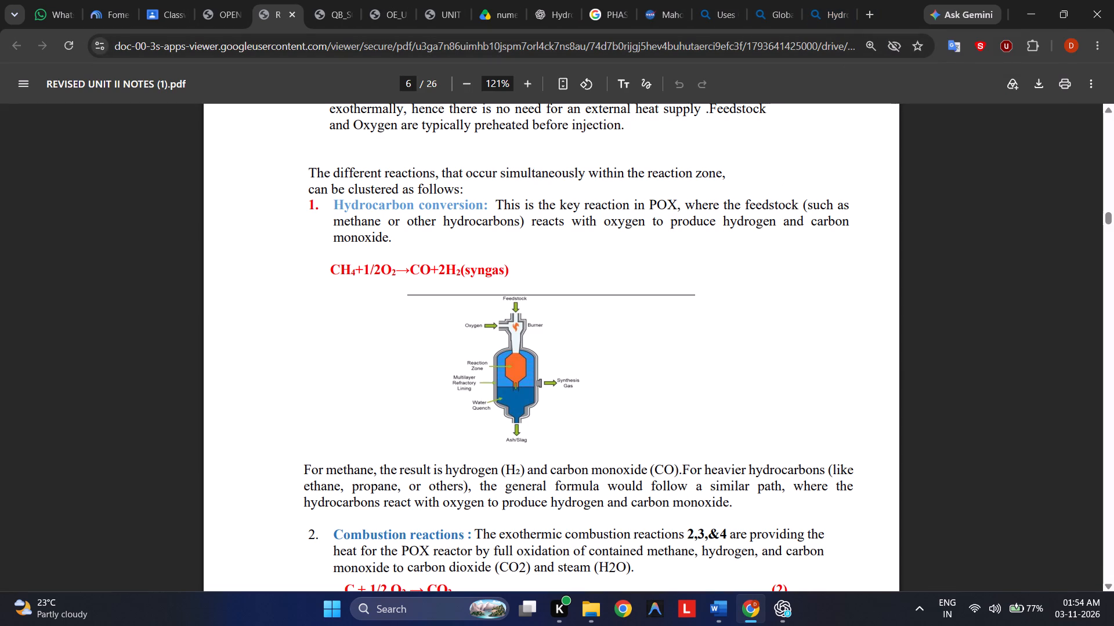
Look through the REVISED UNIT II NOTES PDF from the Partial oxidation pages back to the Steam reforming (SMR) section.
scroll(750, 224, "down", 2)
scroll(750, 224, "up", 4)
scroll(750, 224, "down", 1)
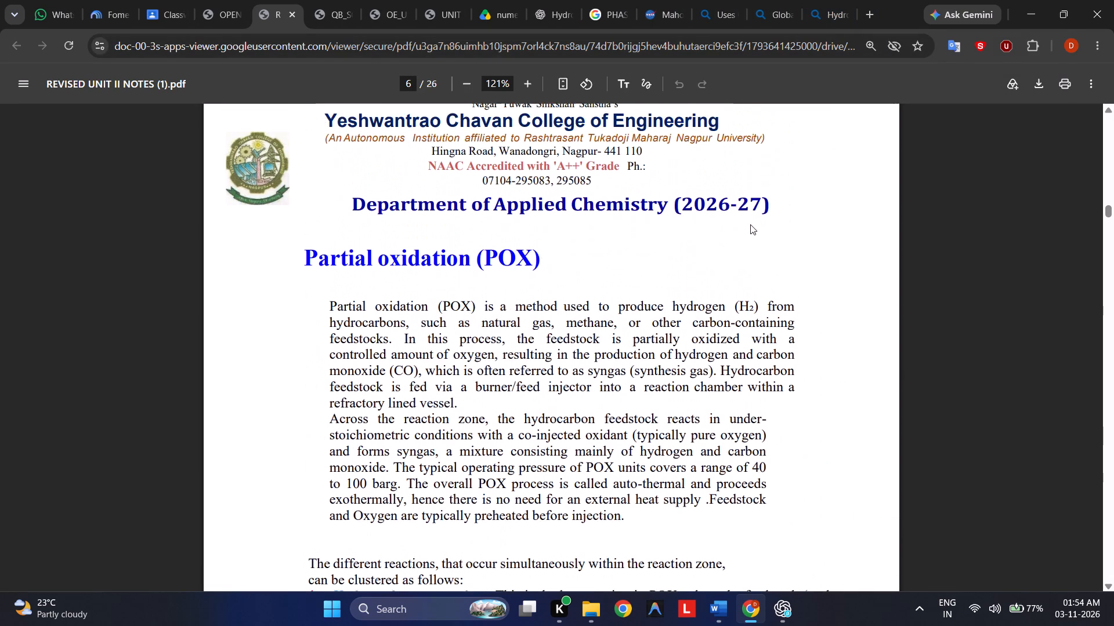
scroll(750, 224, "down", 1)
scroll(568, 384, "up", 4)
scroll(500, 530, "up", 2)
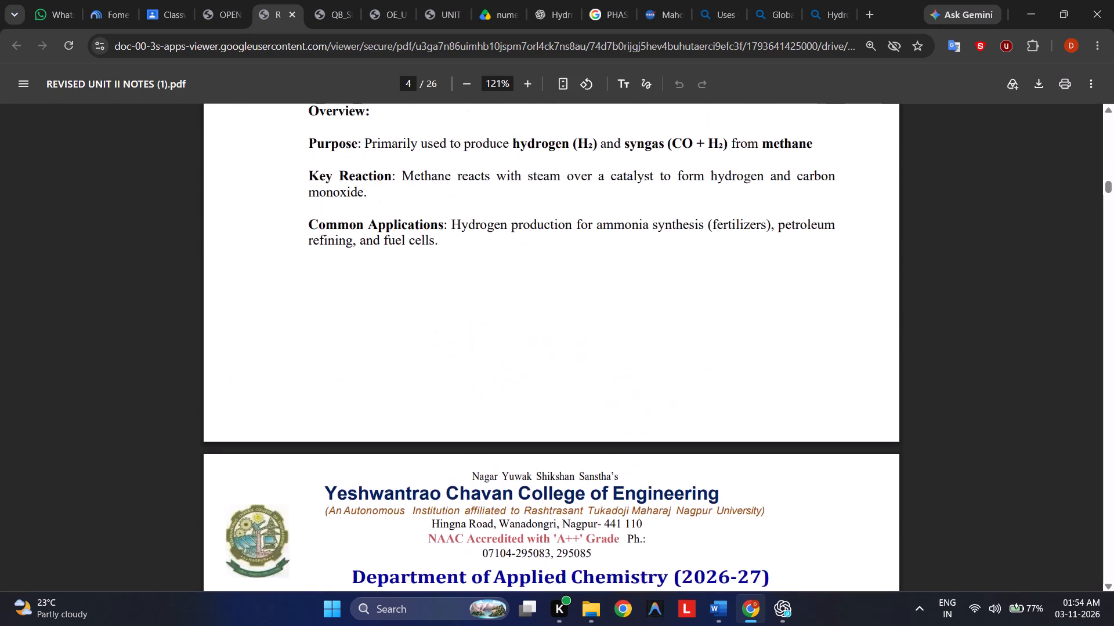
scroll(500, 530, "up", 3)
scroll(500, 530, "down", 4)
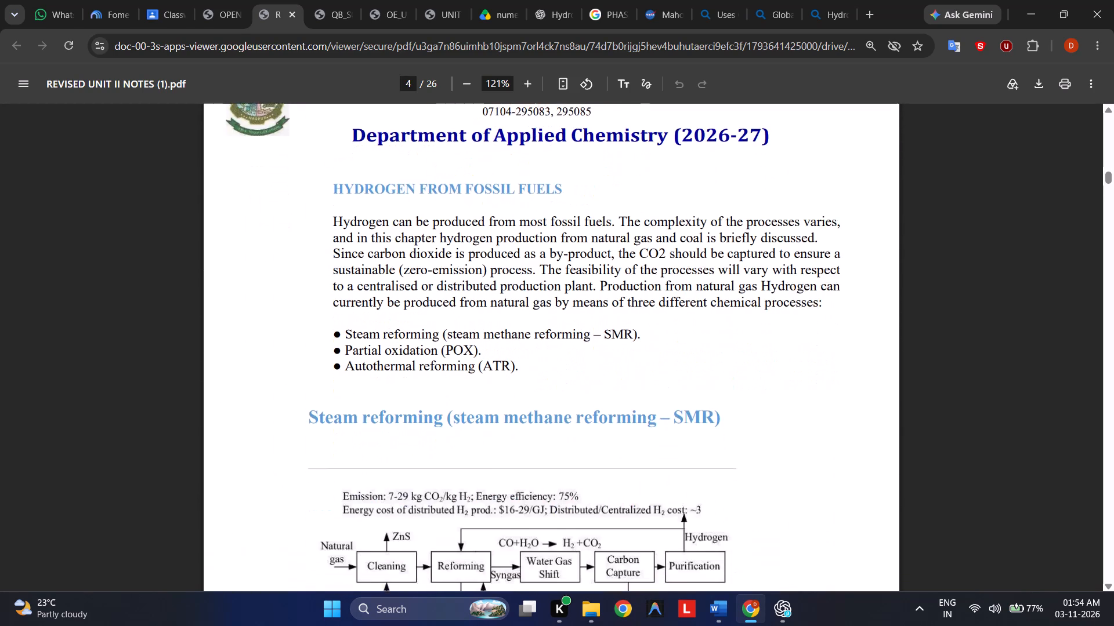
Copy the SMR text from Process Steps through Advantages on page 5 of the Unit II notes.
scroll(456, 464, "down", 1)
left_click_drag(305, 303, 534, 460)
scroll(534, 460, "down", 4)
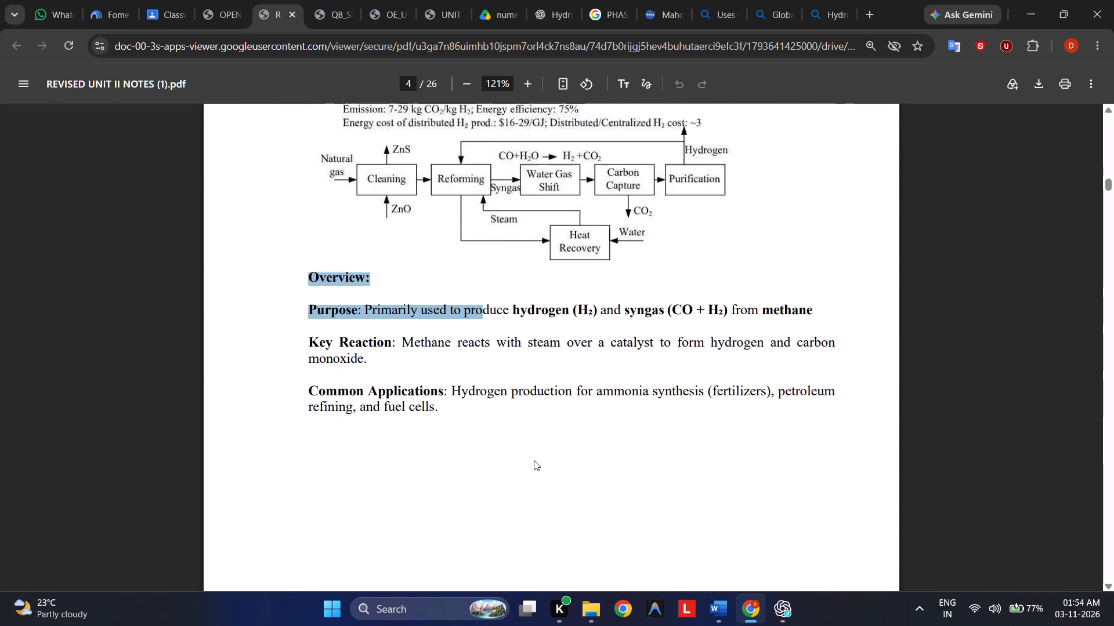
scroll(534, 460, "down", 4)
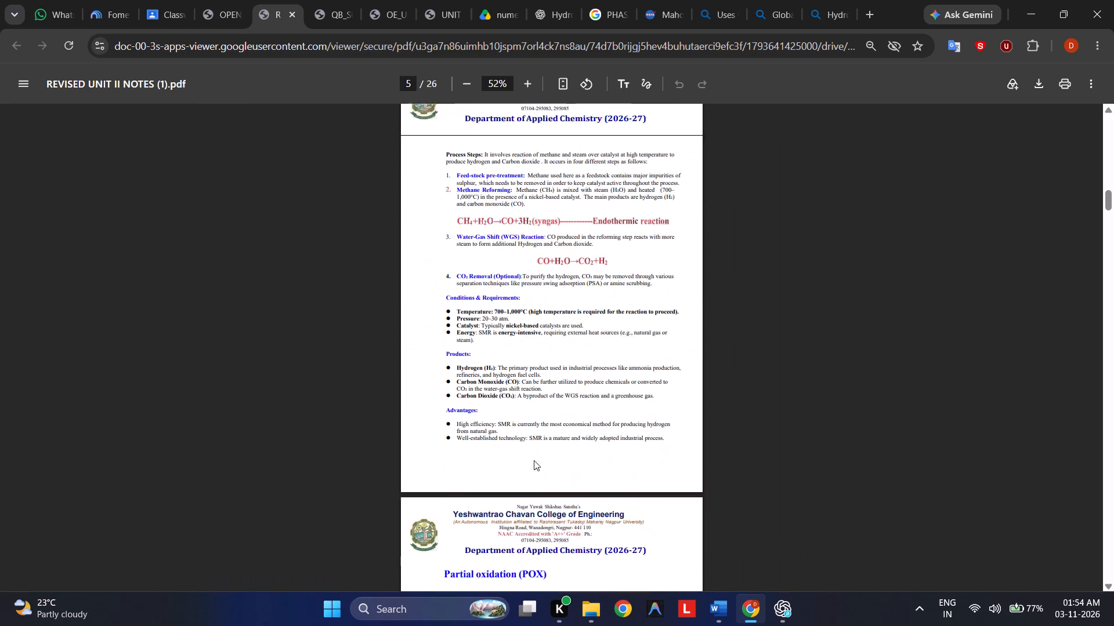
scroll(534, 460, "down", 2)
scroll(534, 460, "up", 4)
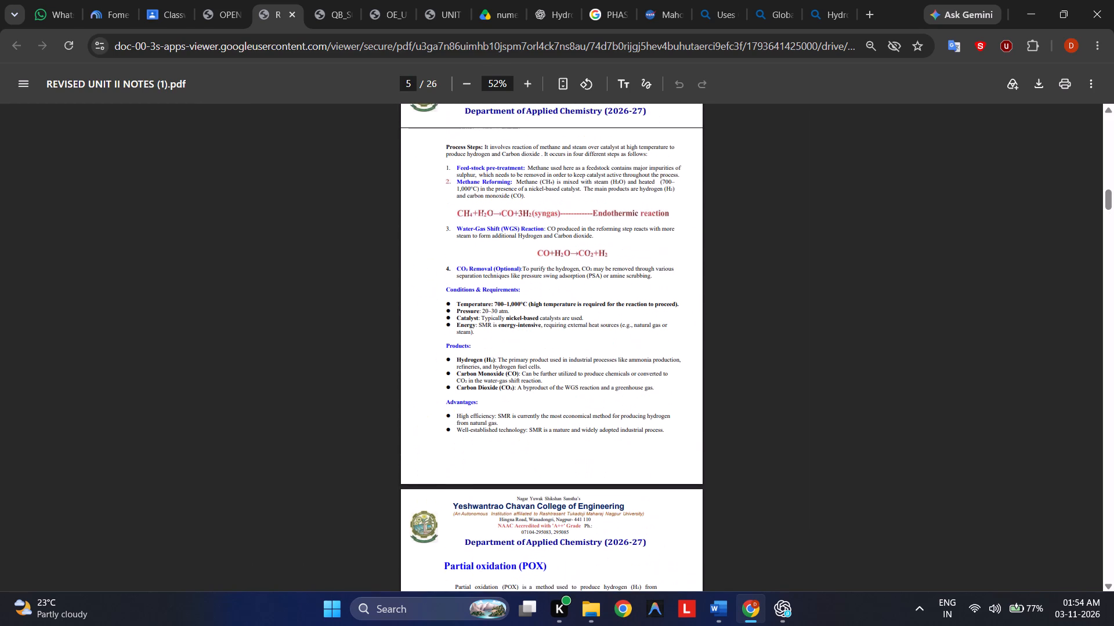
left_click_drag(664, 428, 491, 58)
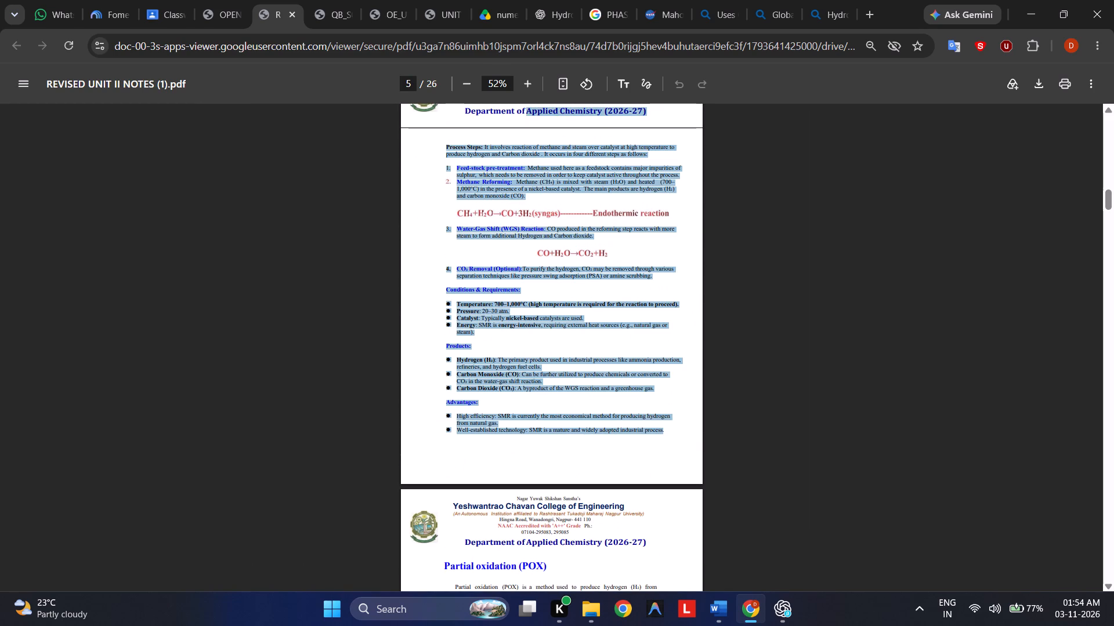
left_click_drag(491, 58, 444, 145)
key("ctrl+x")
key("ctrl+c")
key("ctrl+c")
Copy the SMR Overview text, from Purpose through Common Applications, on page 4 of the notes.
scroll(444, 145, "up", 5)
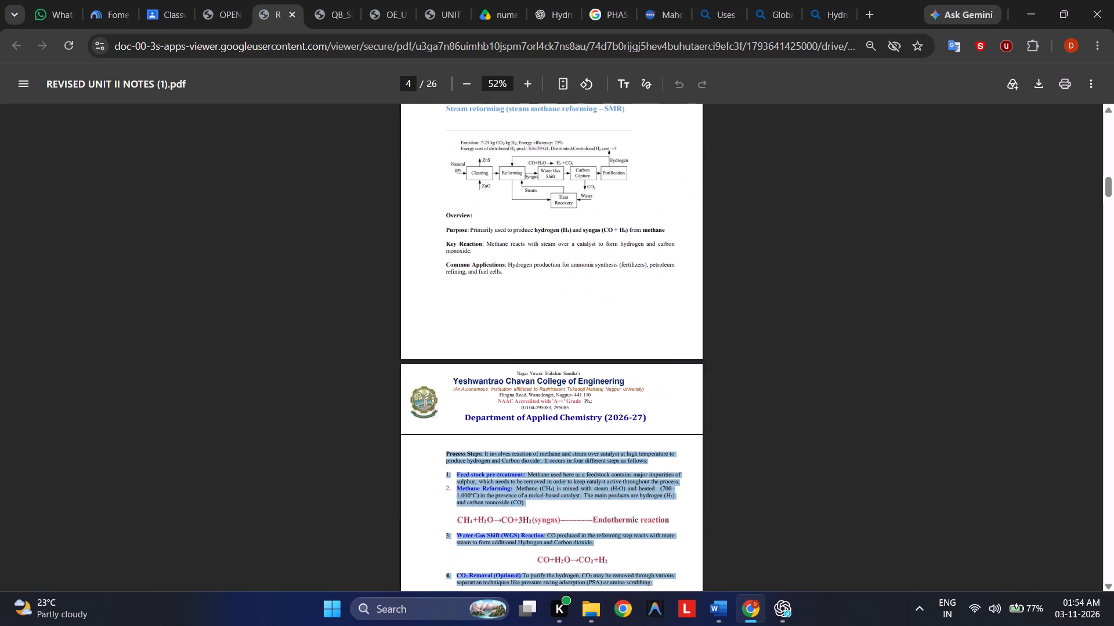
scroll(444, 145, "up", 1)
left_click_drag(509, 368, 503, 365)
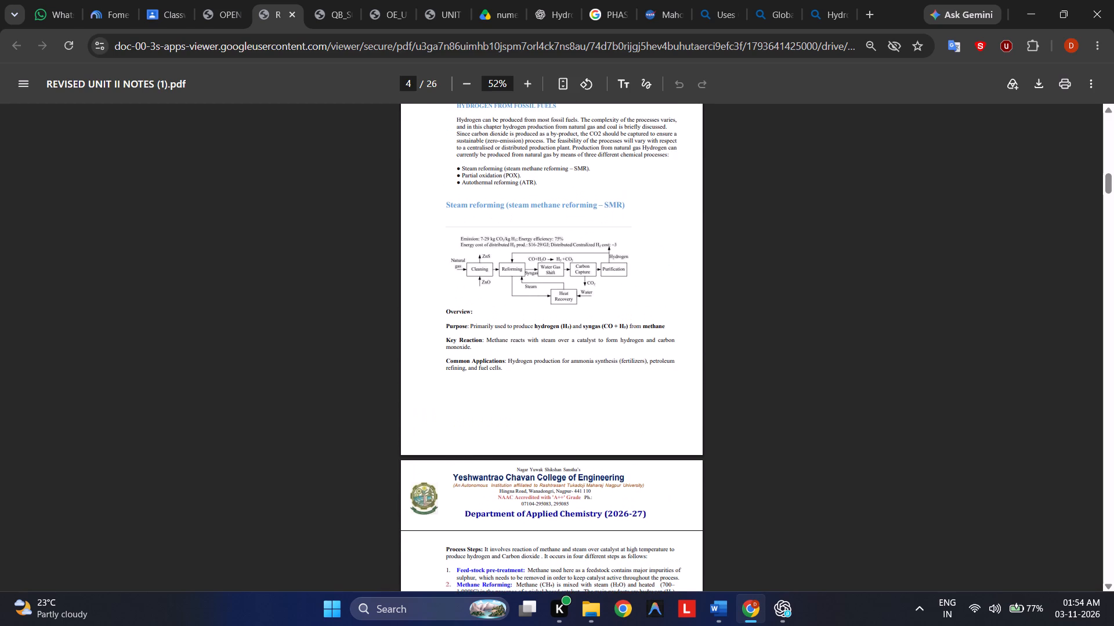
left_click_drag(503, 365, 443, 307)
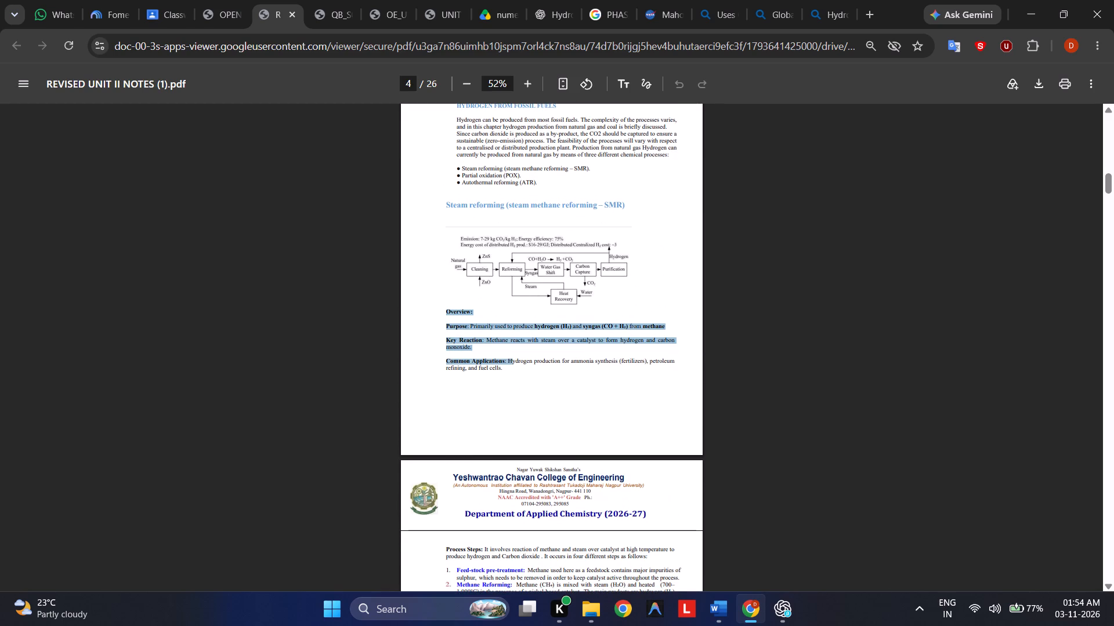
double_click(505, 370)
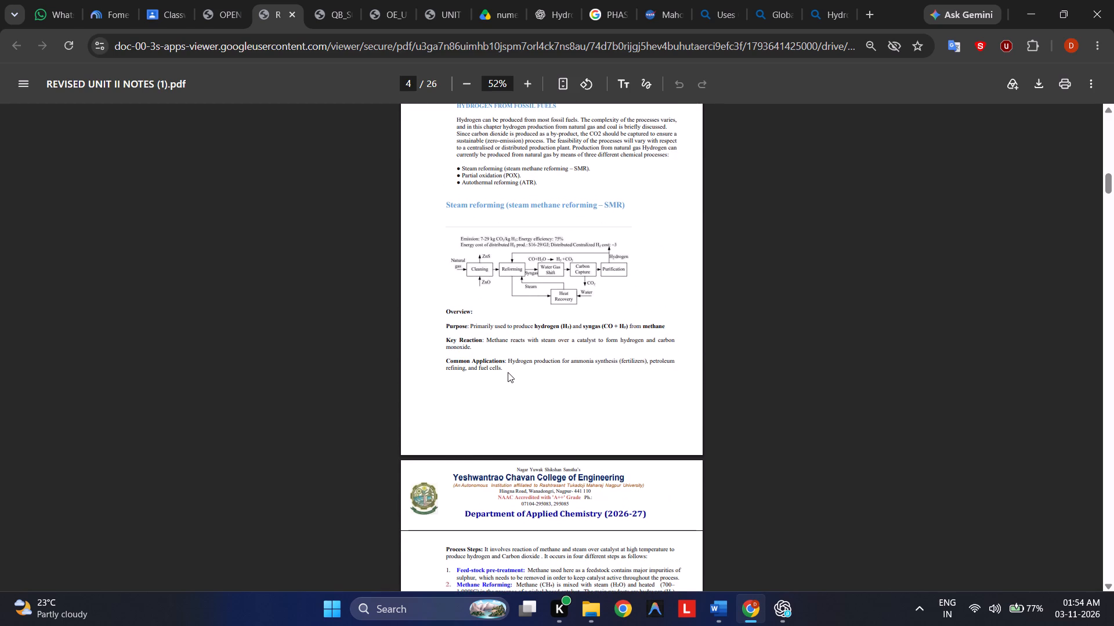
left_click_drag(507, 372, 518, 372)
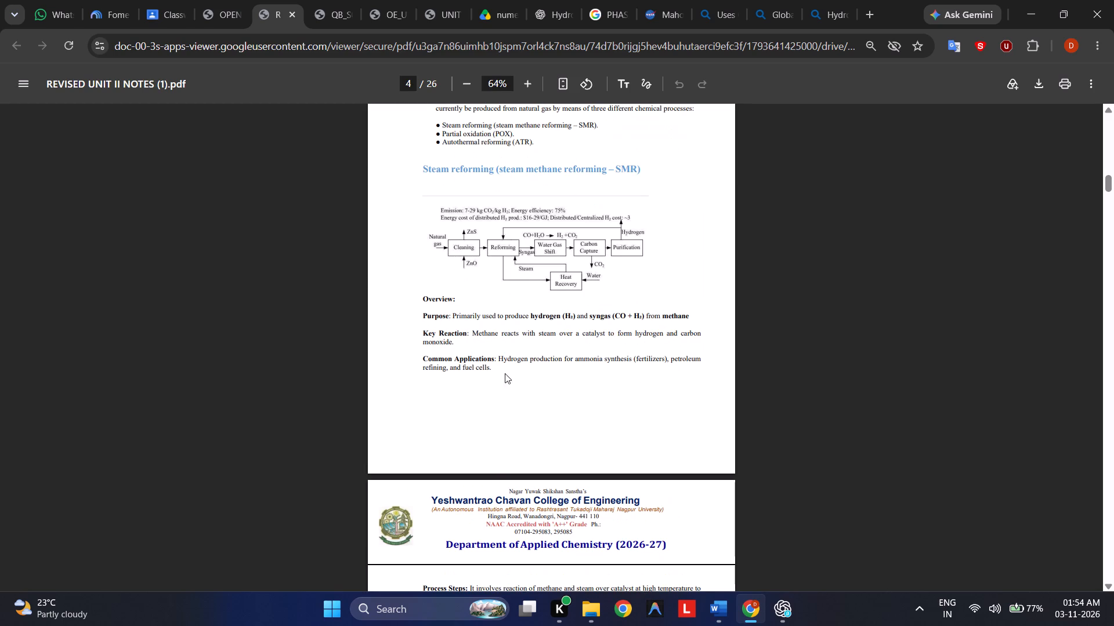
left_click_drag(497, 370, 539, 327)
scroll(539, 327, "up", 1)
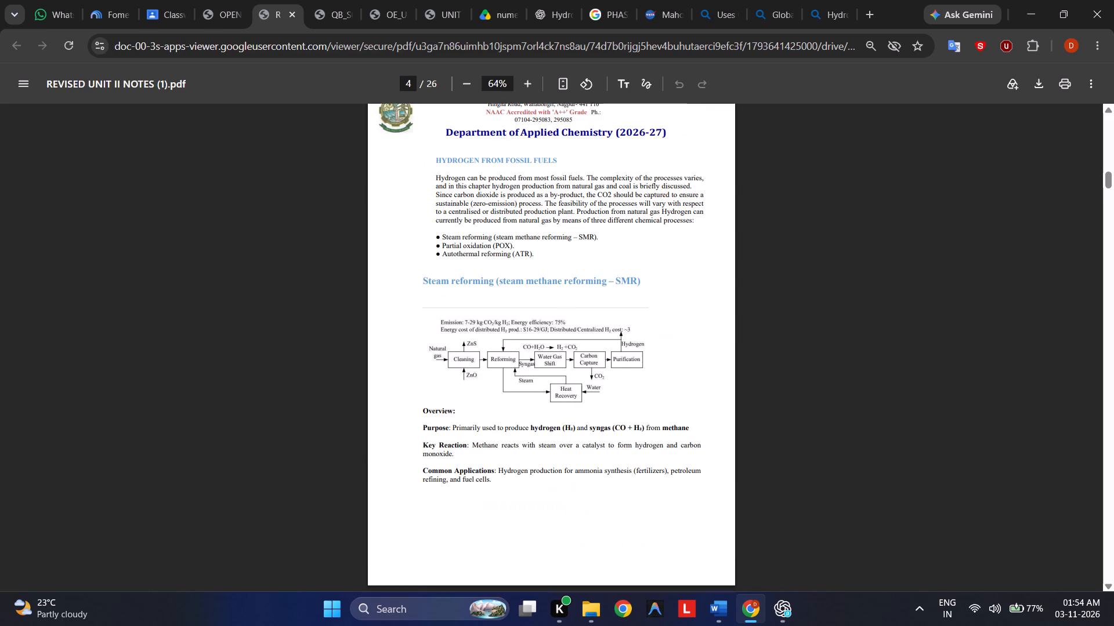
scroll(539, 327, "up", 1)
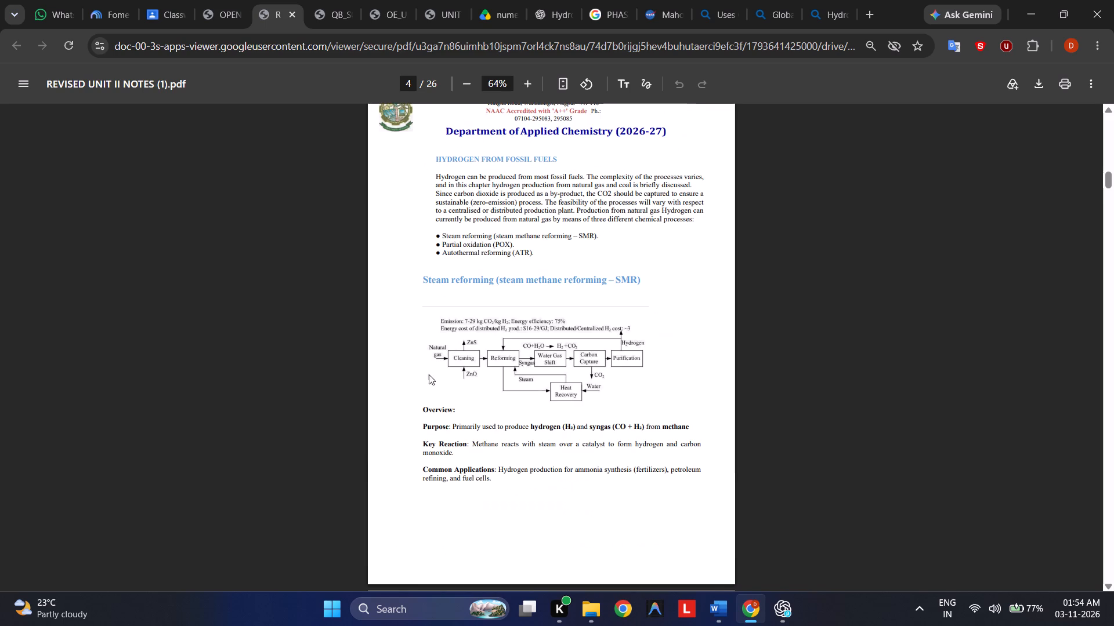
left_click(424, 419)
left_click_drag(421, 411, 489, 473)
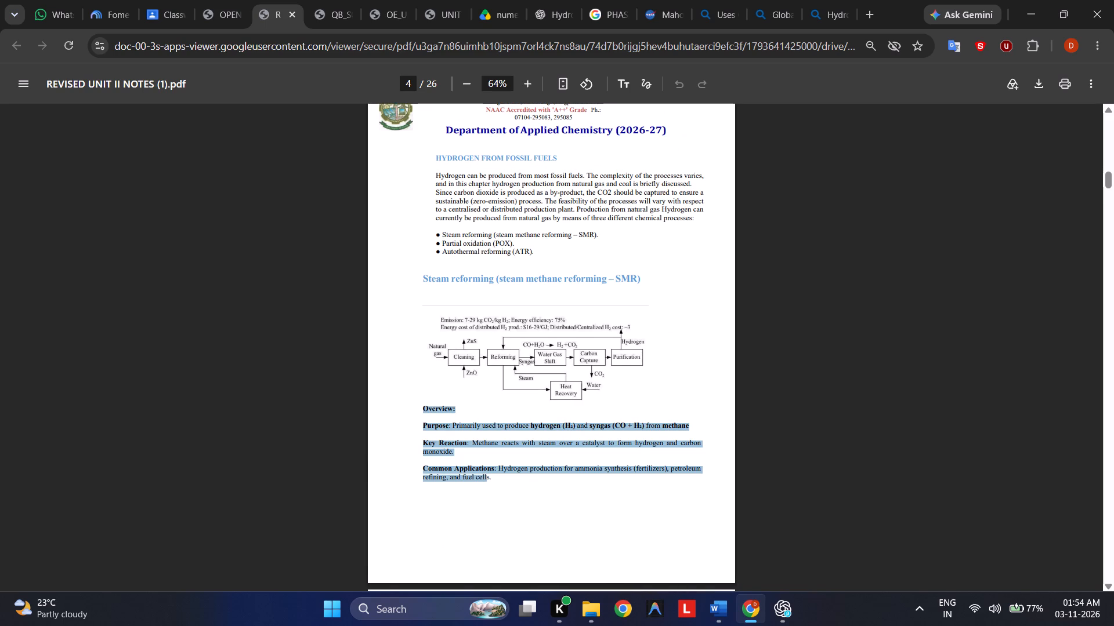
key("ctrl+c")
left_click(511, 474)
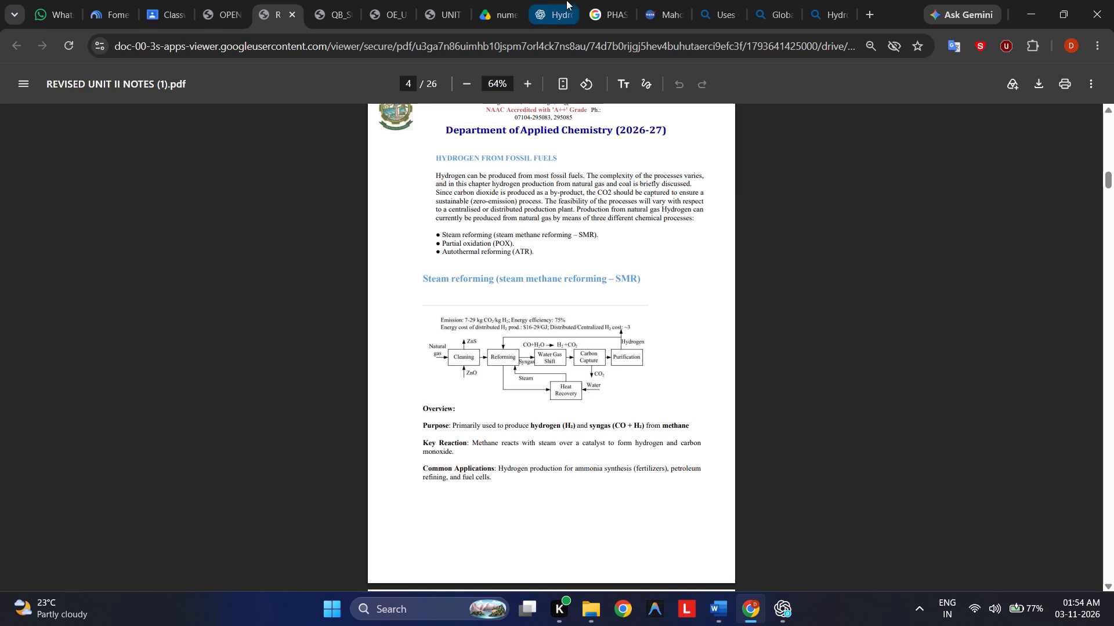
Open the OPEN ELECTIVE slides PDF and look through its SMR diagrams, reactions and advantages up to the Partial Oxidation slides.
left_click(331, 6)
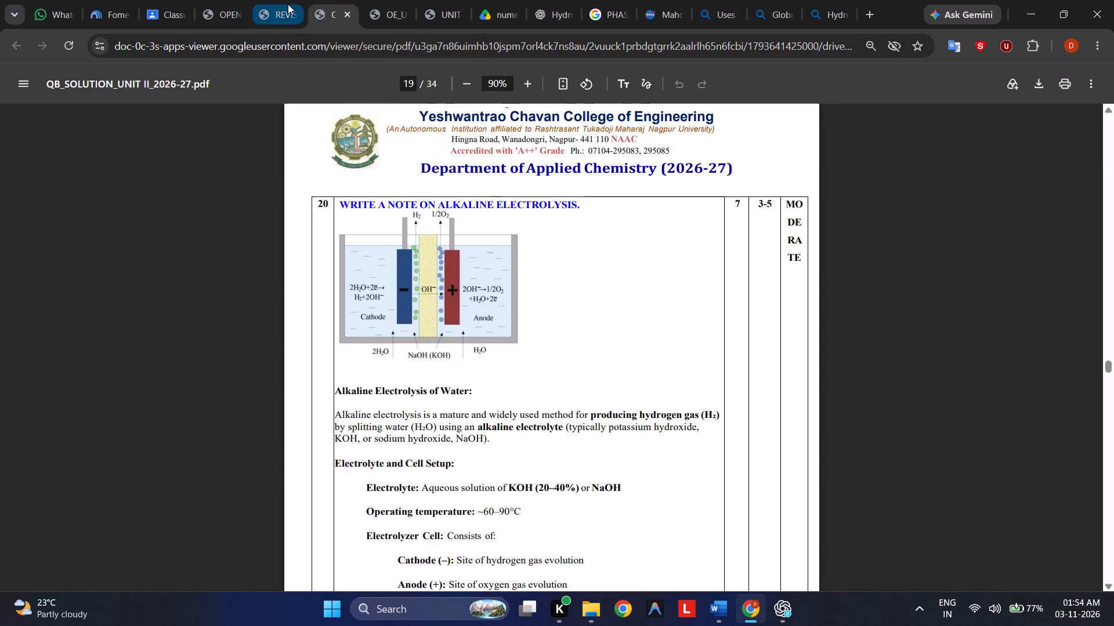
left_click(288, 4)
left_click(223, 6)
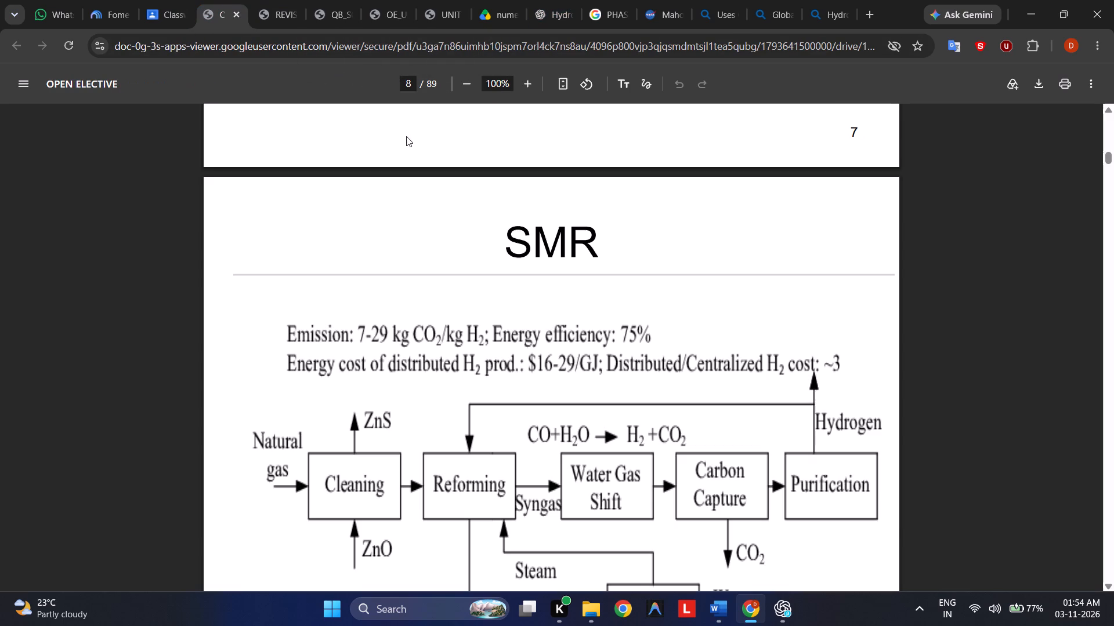
scroll(554, 312, "down", 6)
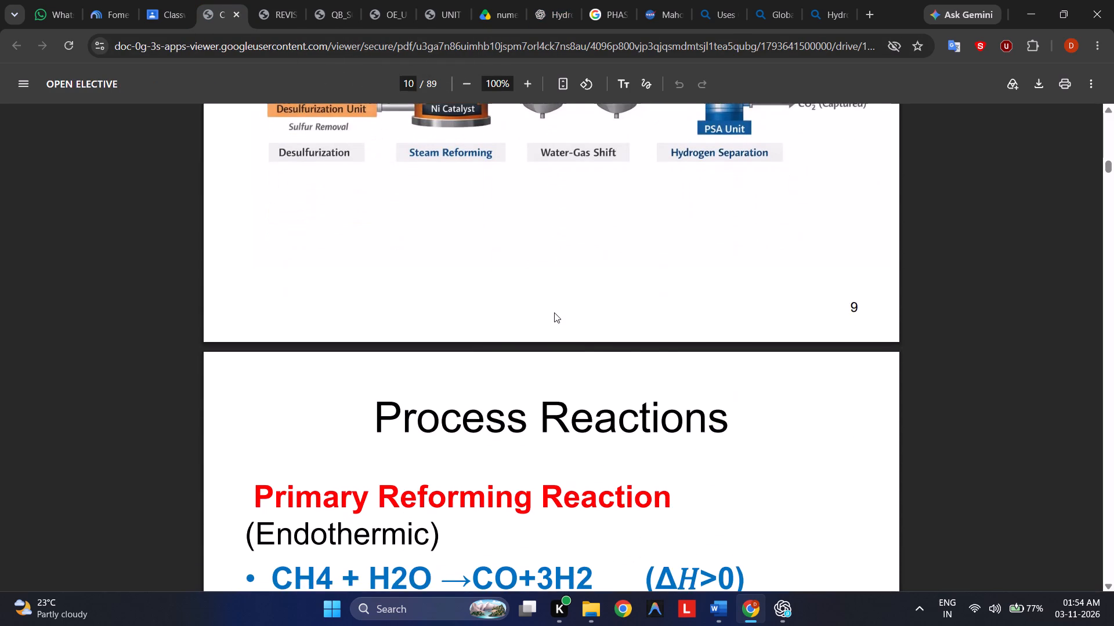
scroll(554, 312, "up", 3)
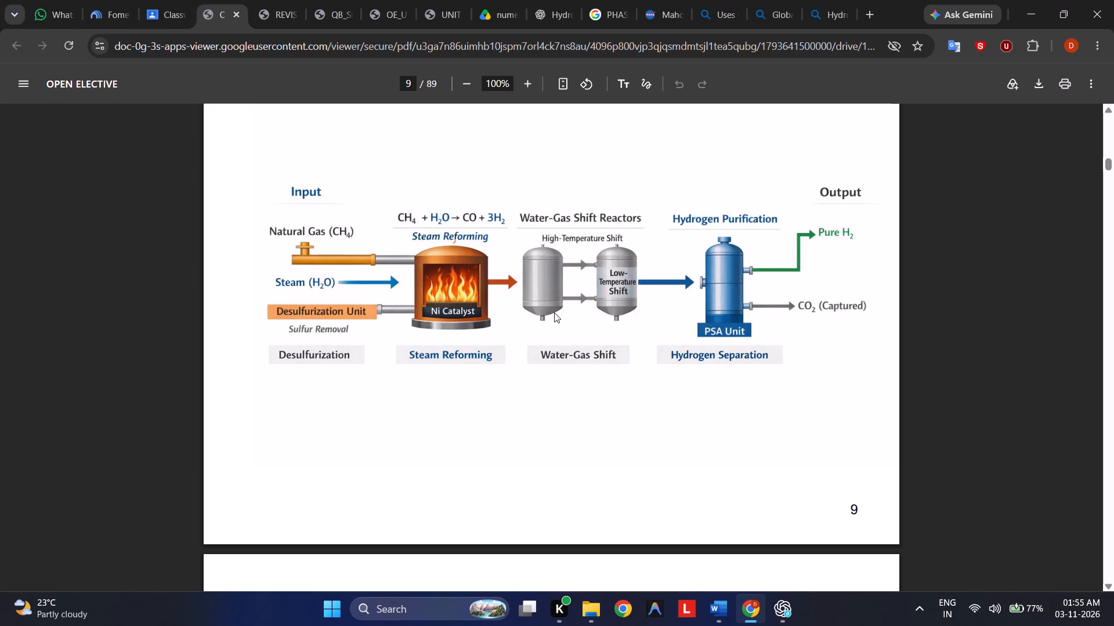
scroll(554, 312, "down", 11)
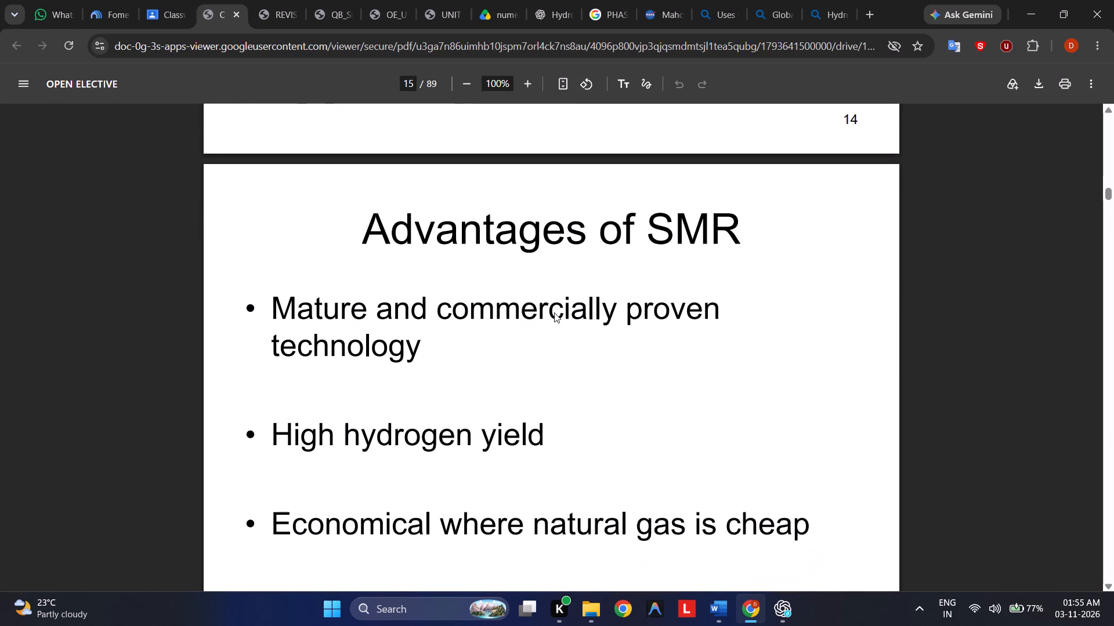
scroll(554, 312, "down", 6)
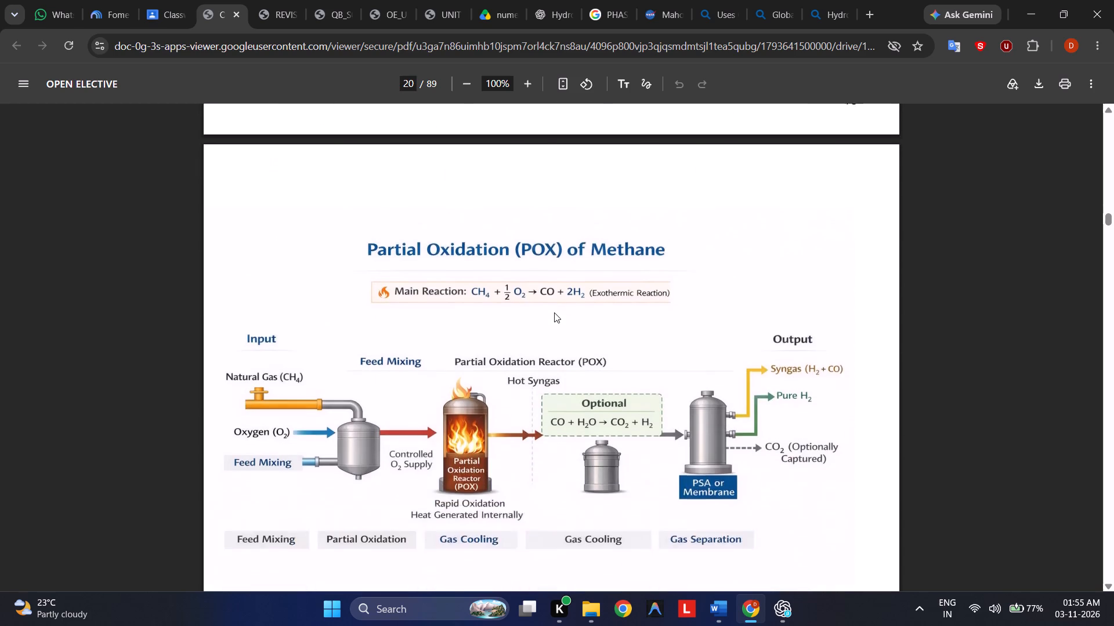
Examine the Partial Oxidation (POX) of Methane diagram on slide 20 and the Main Reaction slide following it.
scroll(554, 312, "down", 3)
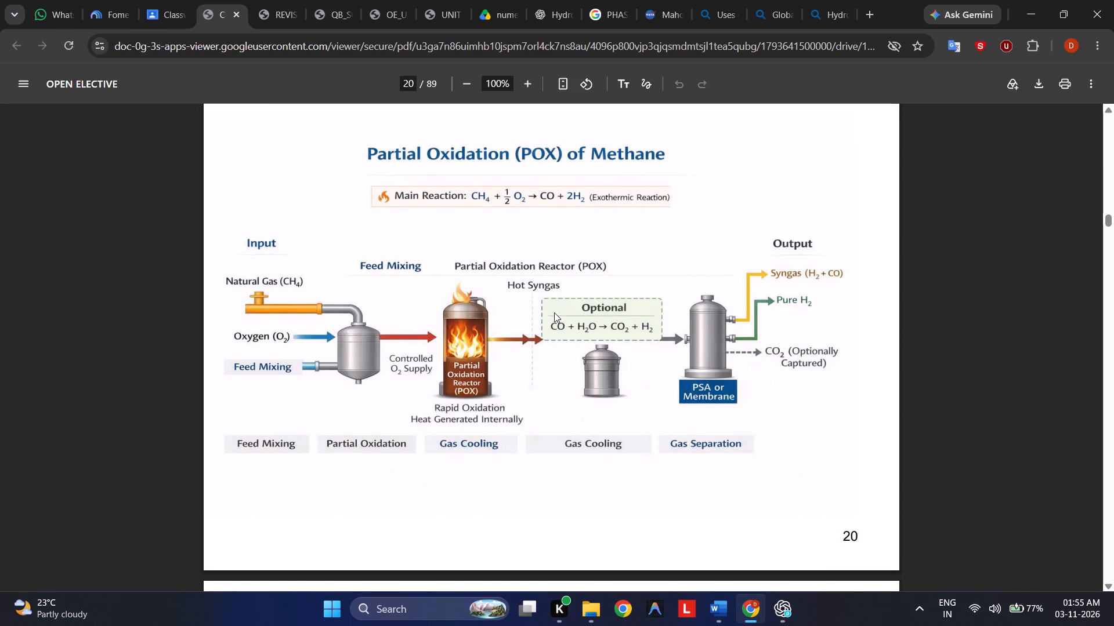
scroll(554, 312, "down", 6)
scroll(554, 312, "up", 1)
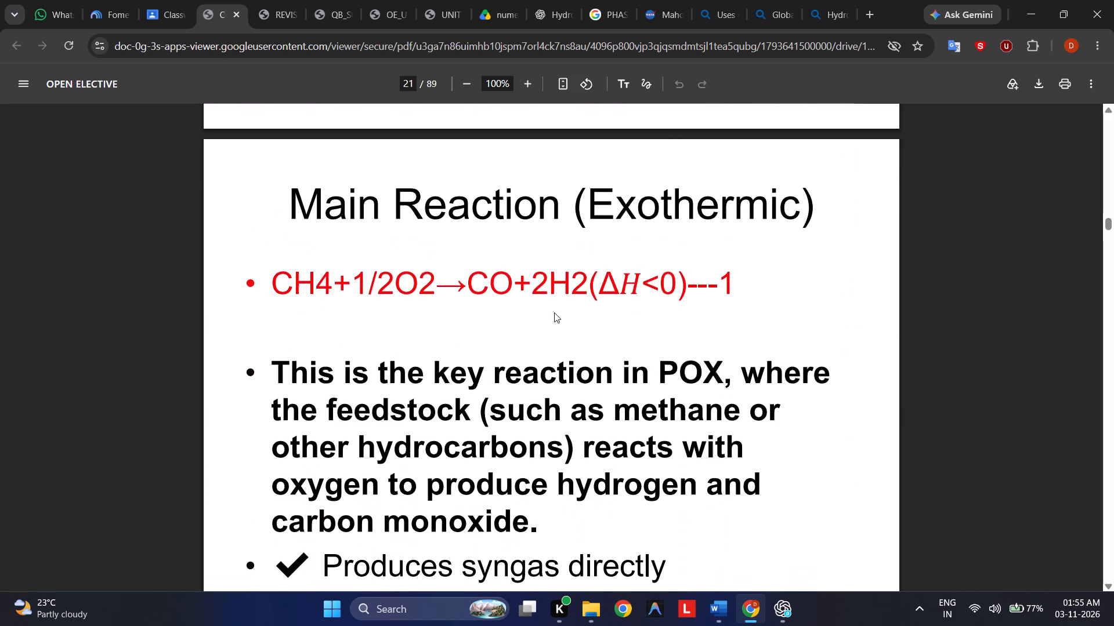
scroll(554, 312, "up", 4)
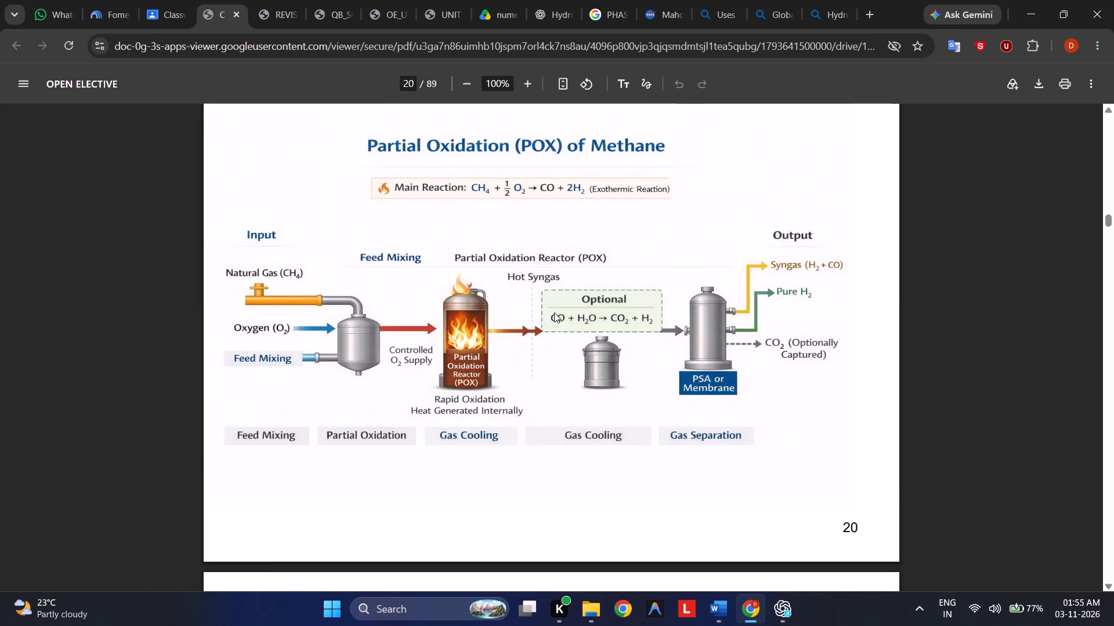
scroll(554, 312, "down", 2)
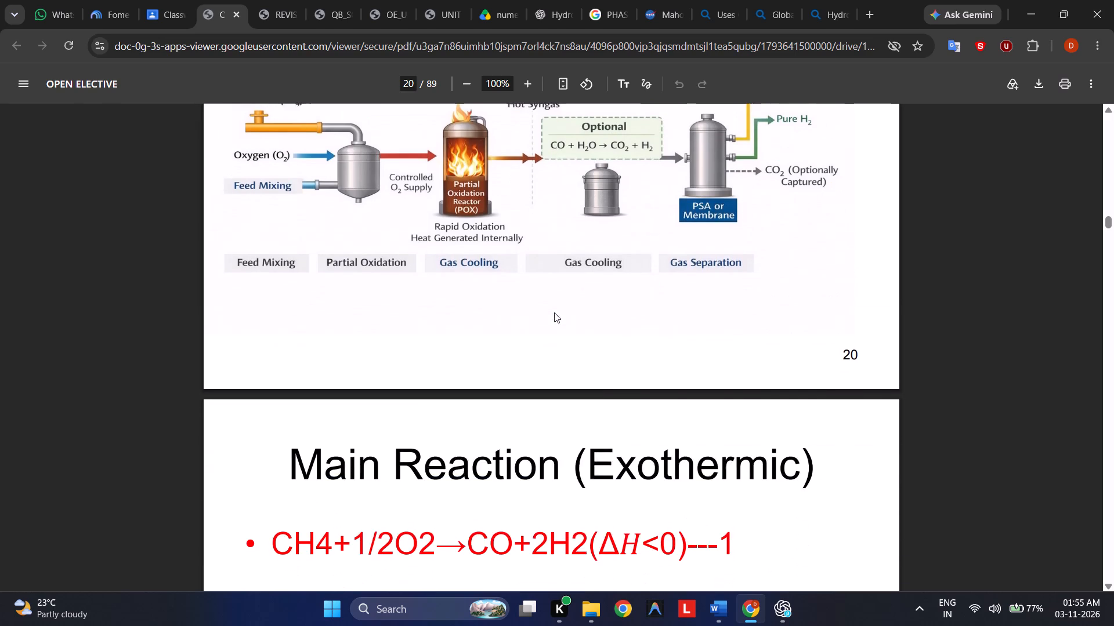
scroll(554, 312, "down", 3)
scroll(554, 312, "up", 3)
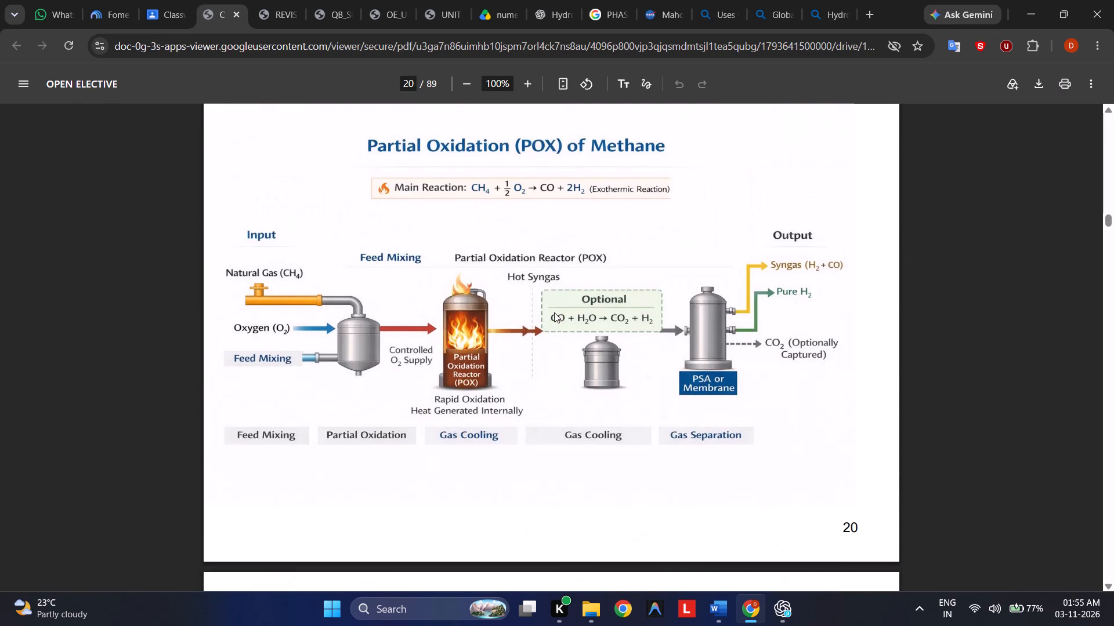
scroll(554, 312, "up", 2)
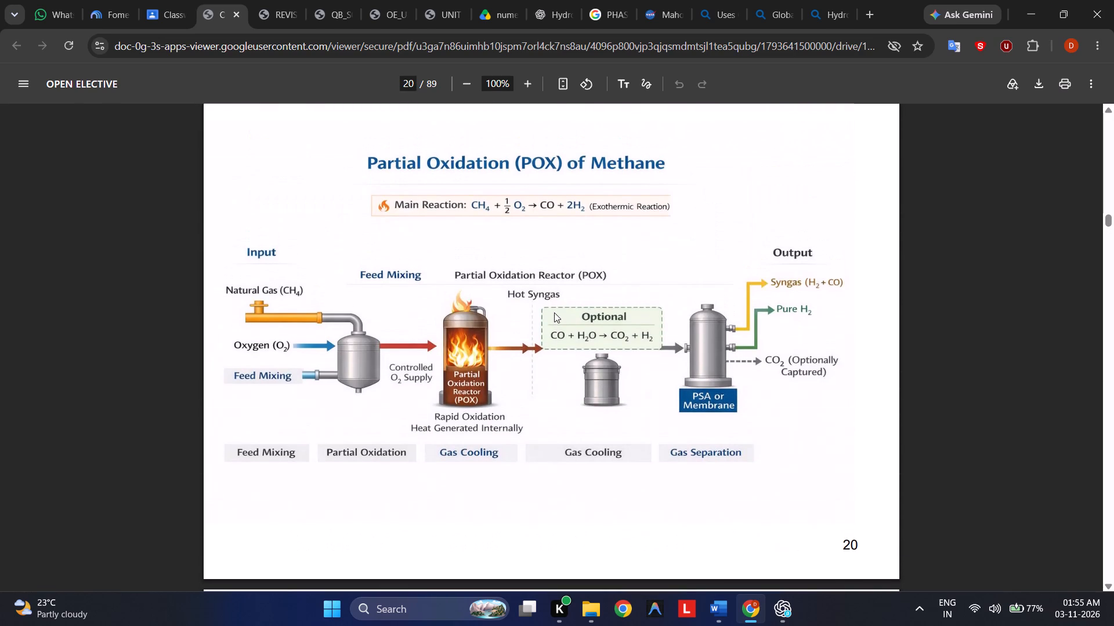
Capture a screenshot of the whole Partial Oxidation (POX) of Methane diagram, including its title and the stage labels.
key("shift+super+s")
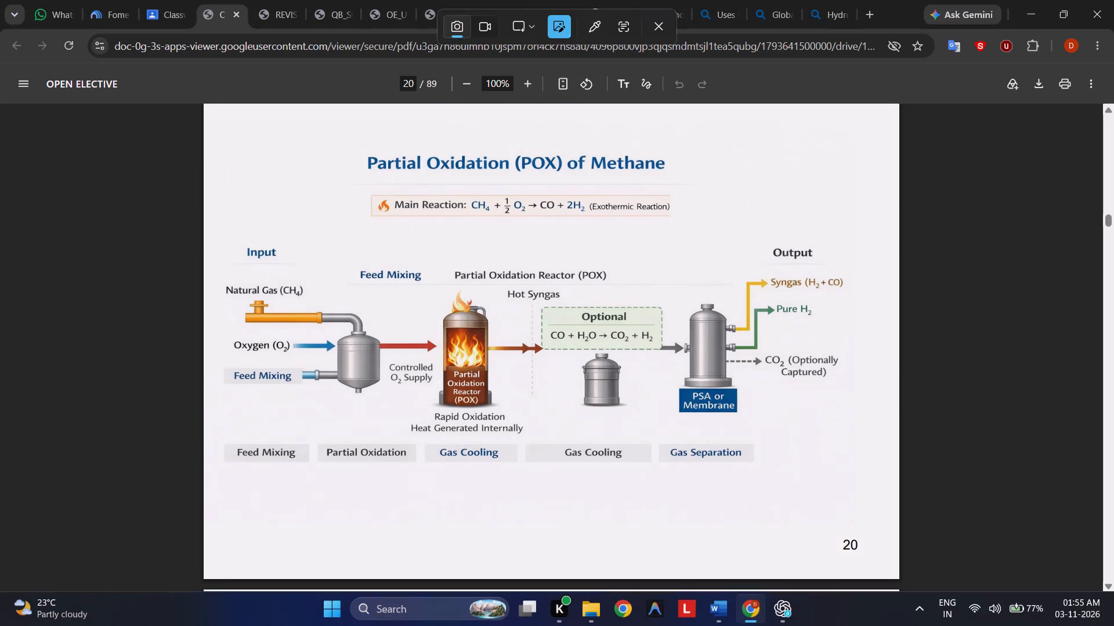
left_click_drag(218, 141, 835, 408)
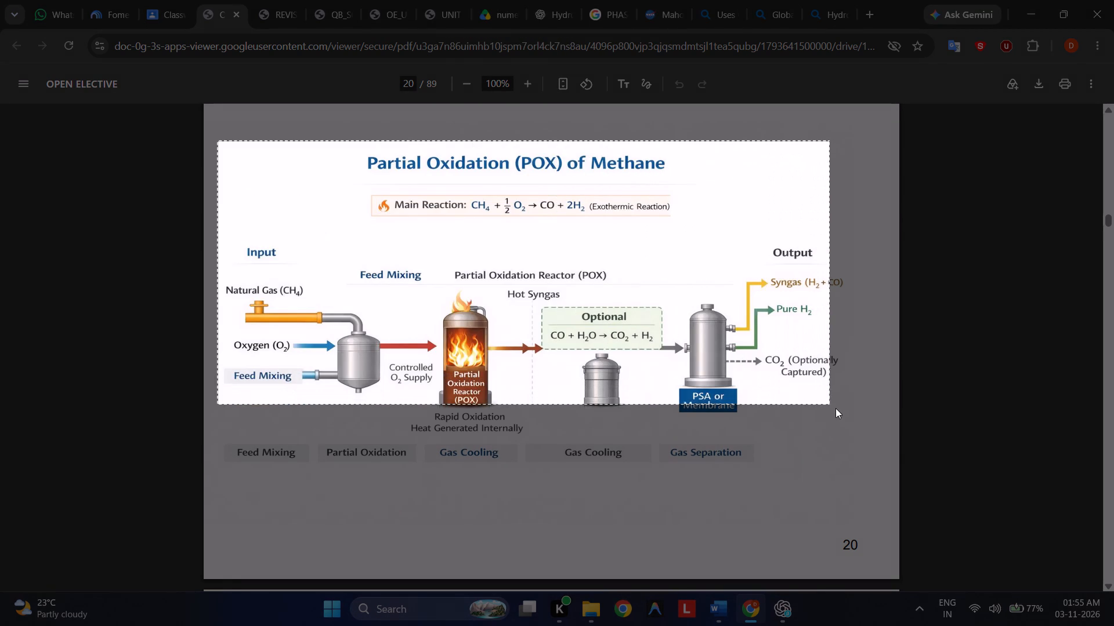
left_click_drag(835, 408, 866, 479)
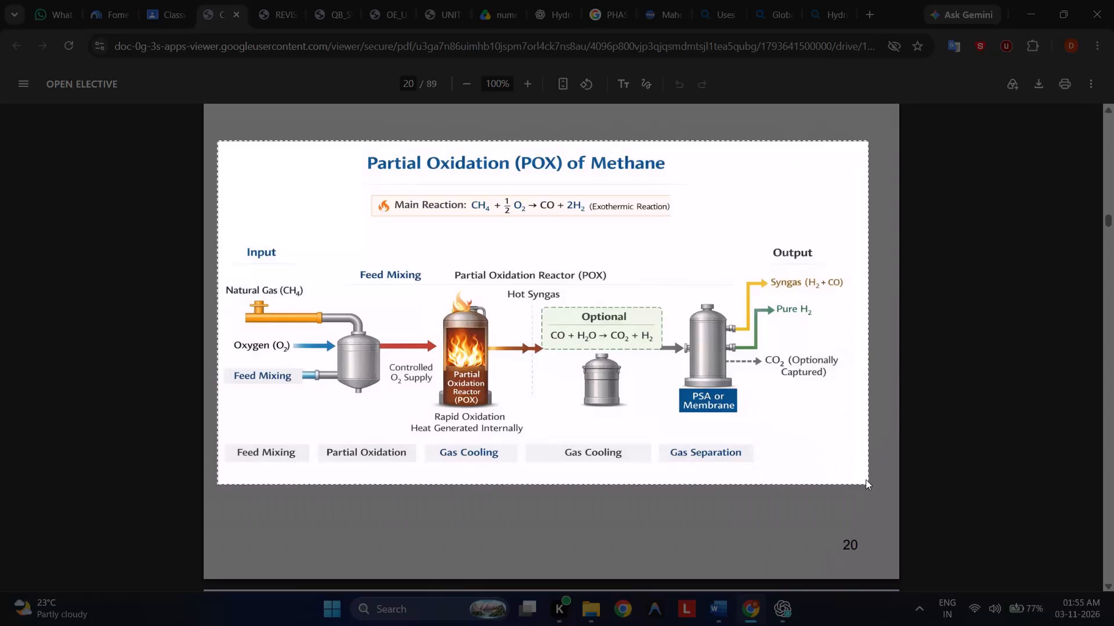
left_click_drag(866, 479, 850, 482)
left_click(369, 516)
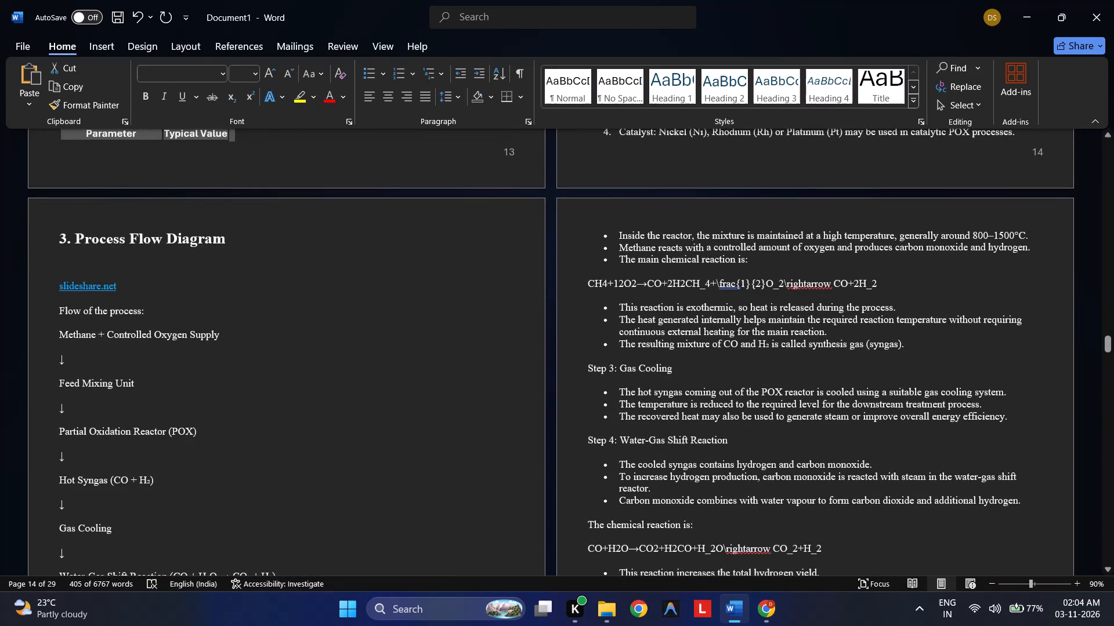
left_click(139, 365)
scroll(139, 365, "down", 1)
scroll(148, 430, "down", 1)
scroll(187, 432, "up", 1)
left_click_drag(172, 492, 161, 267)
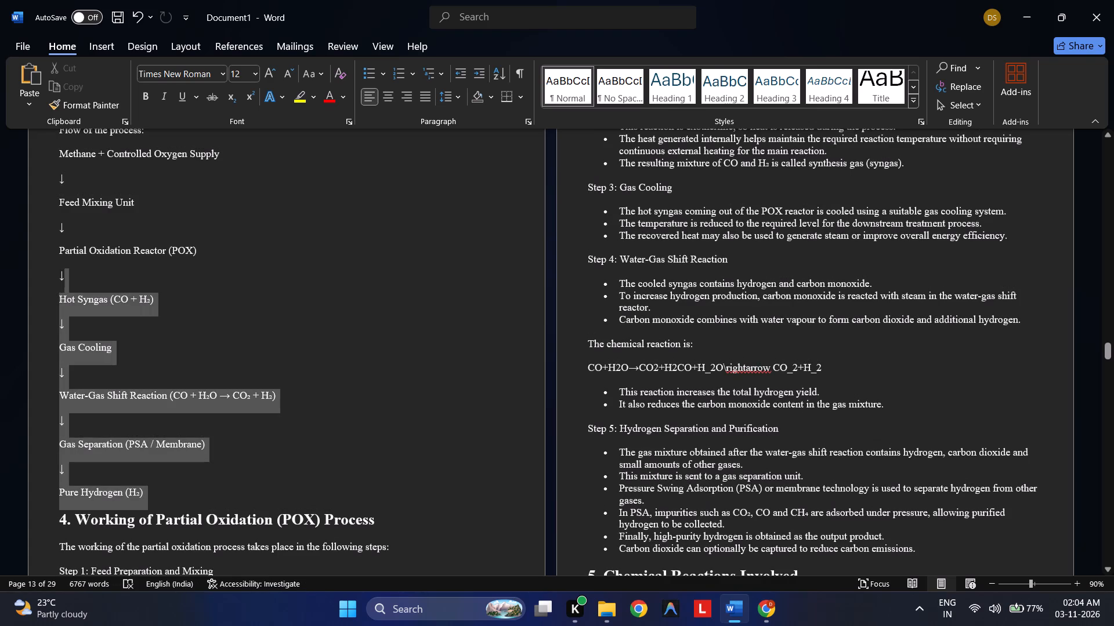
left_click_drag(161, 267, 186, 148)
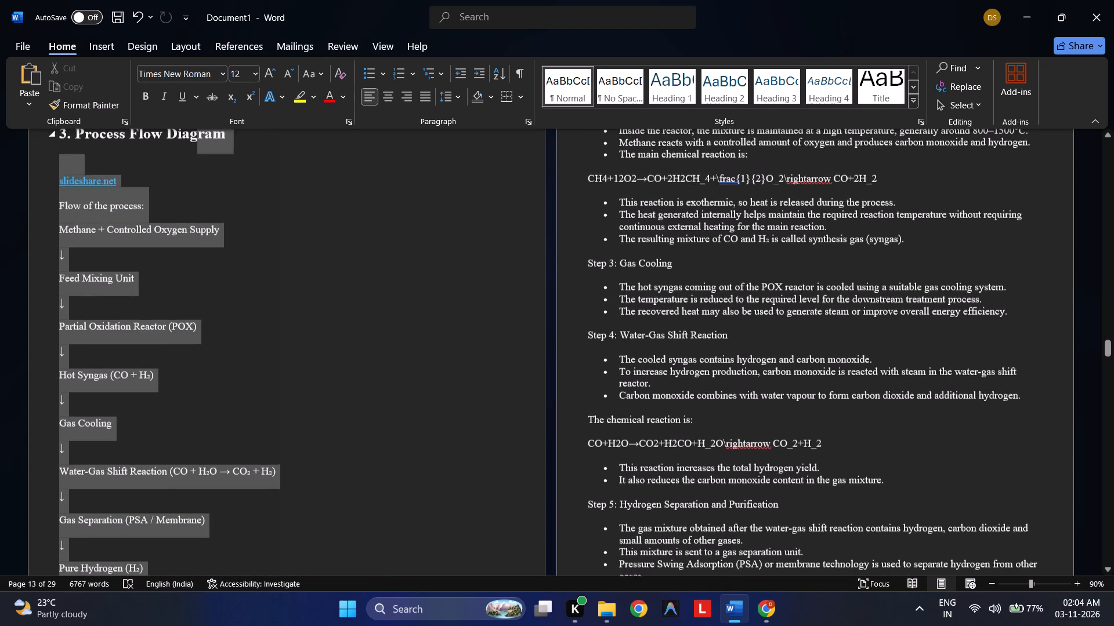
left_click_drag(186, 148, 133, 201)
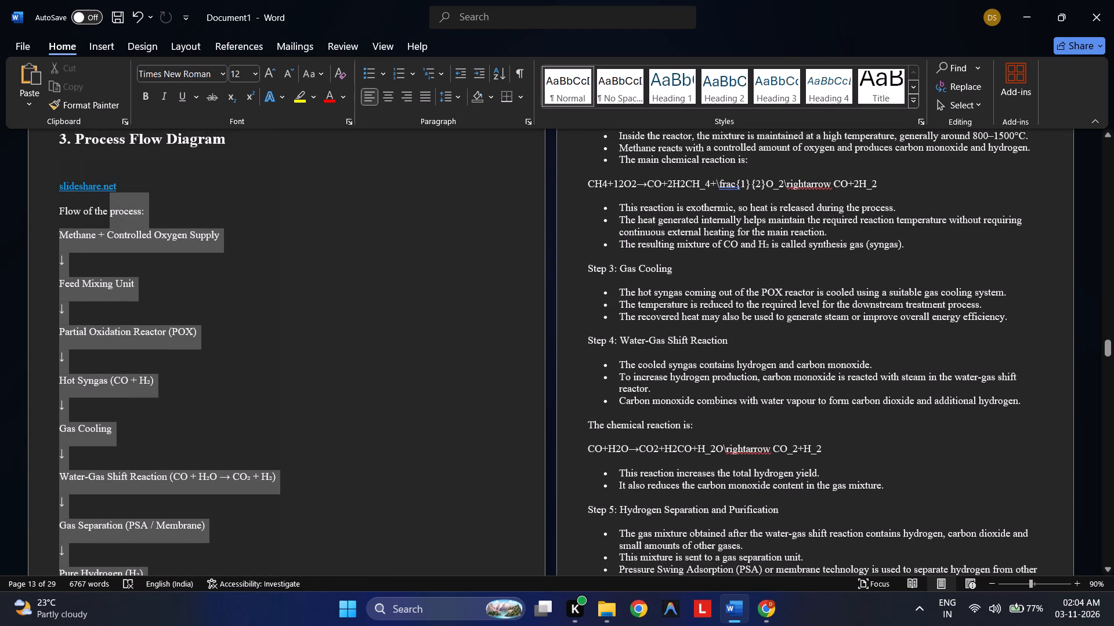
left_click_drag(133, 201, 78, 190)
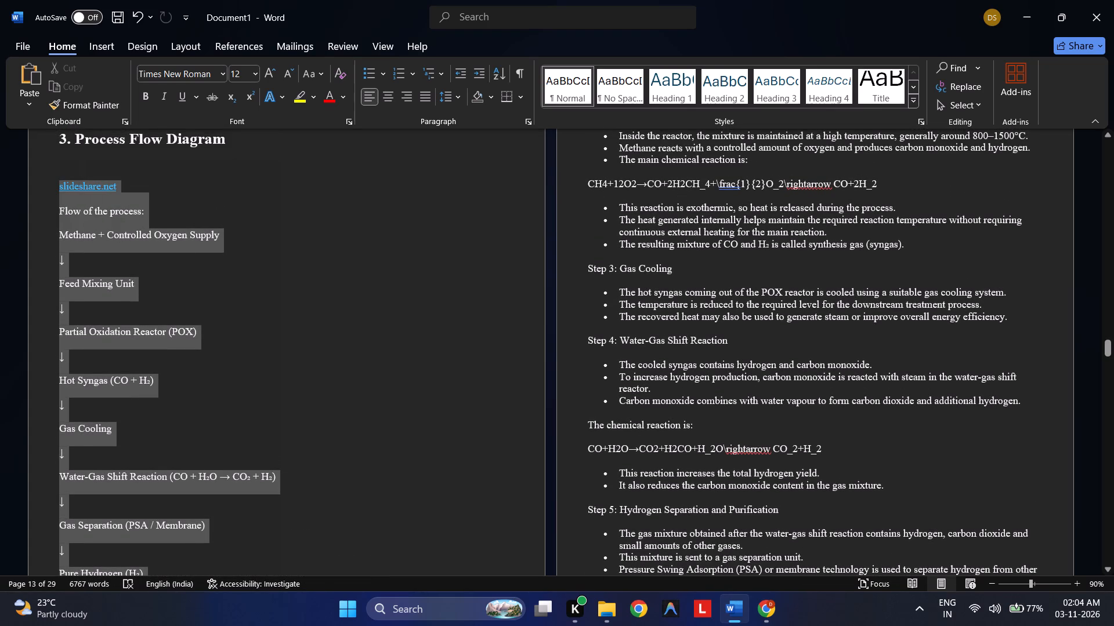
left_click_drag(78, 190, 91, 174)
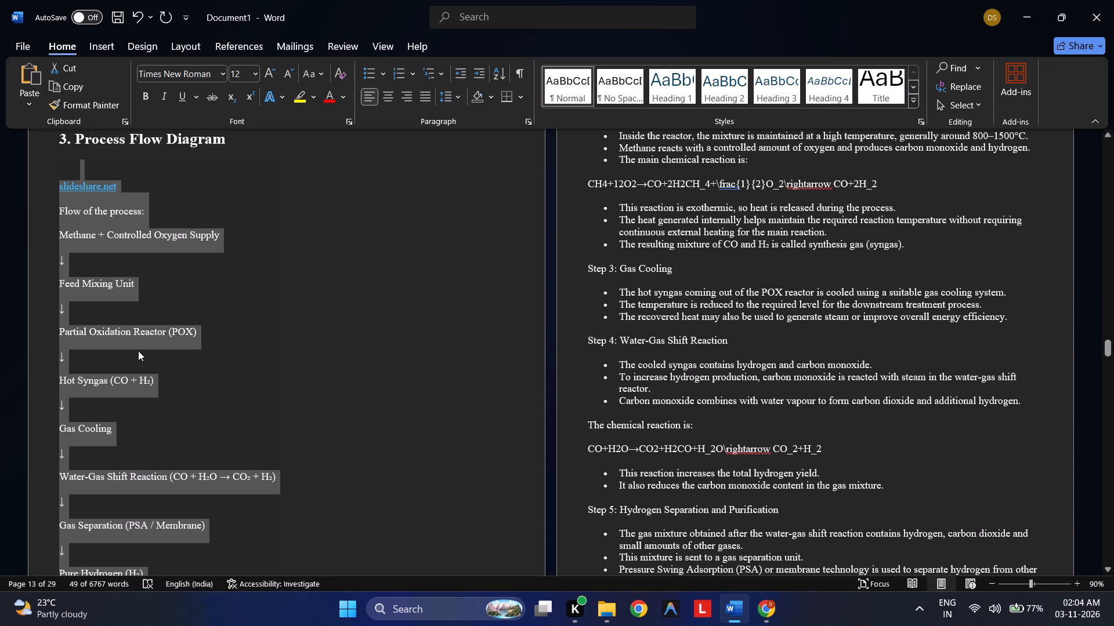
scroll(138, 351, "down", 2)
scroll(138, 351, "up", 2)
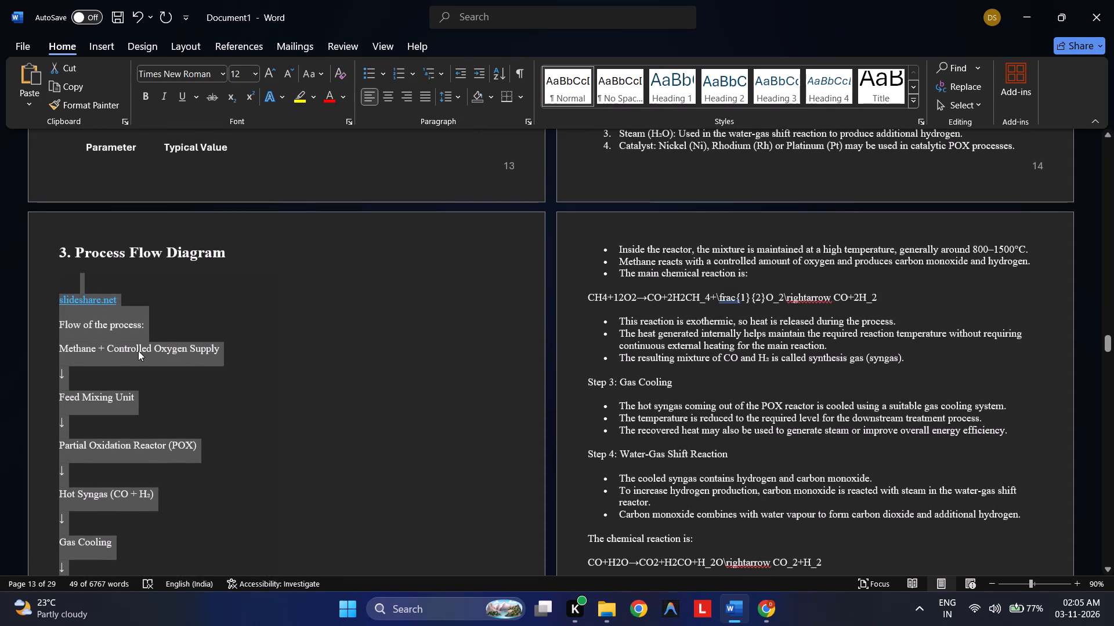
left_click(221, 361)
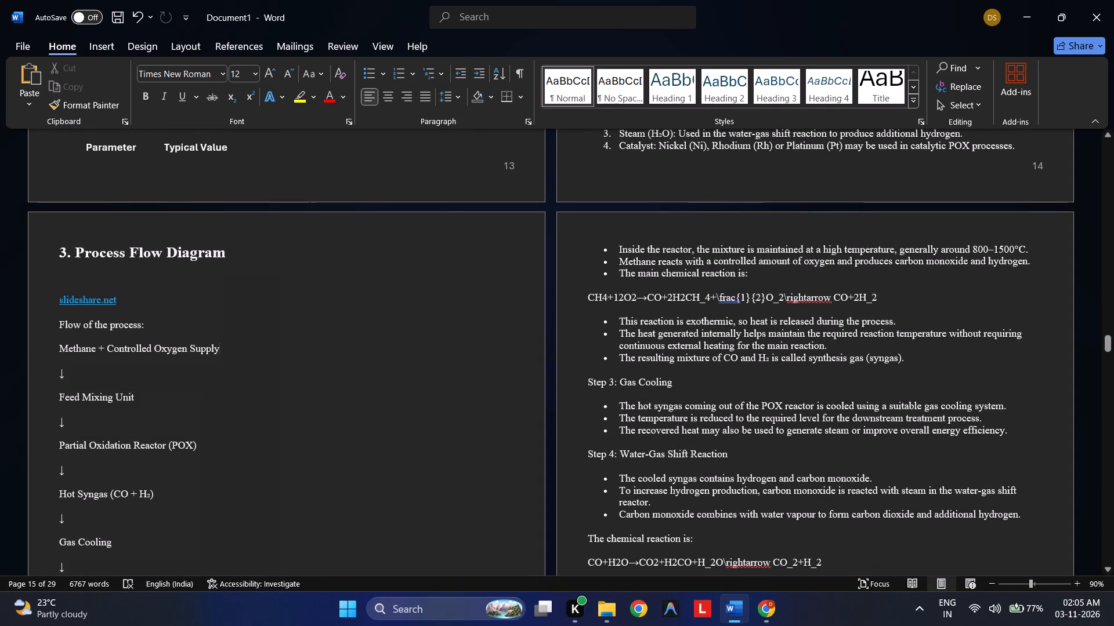
Delete the slideshare.net link and the blank line above it under the "3. Process Flow Diagram" heading.
triple_click(135, 306)
triple_click(110, 293)
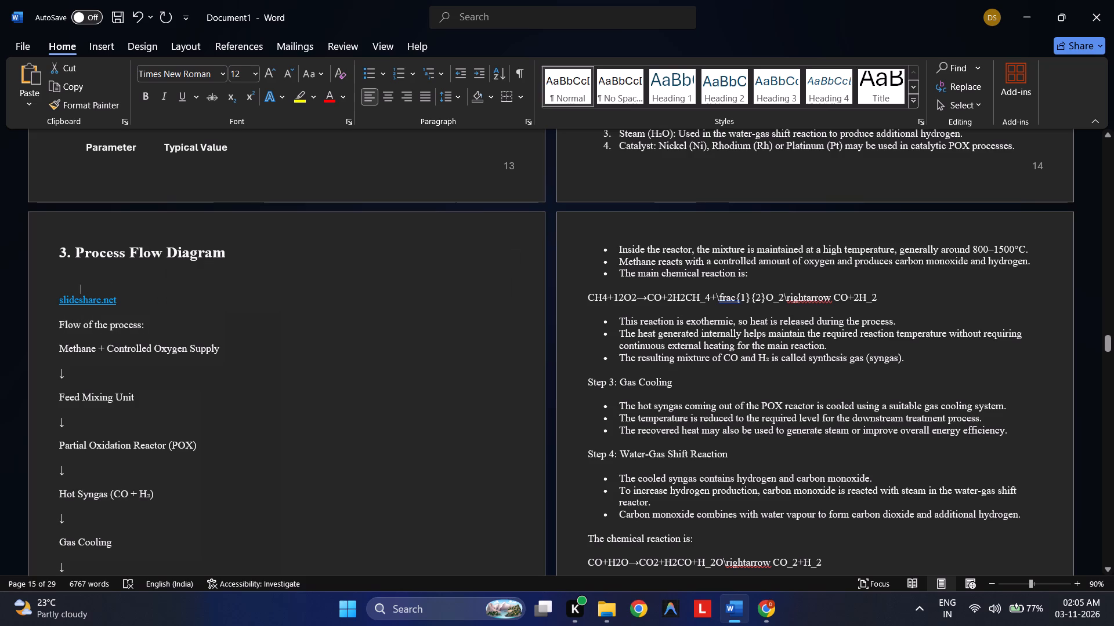
left_click_drag(132, 300, 77, 280)
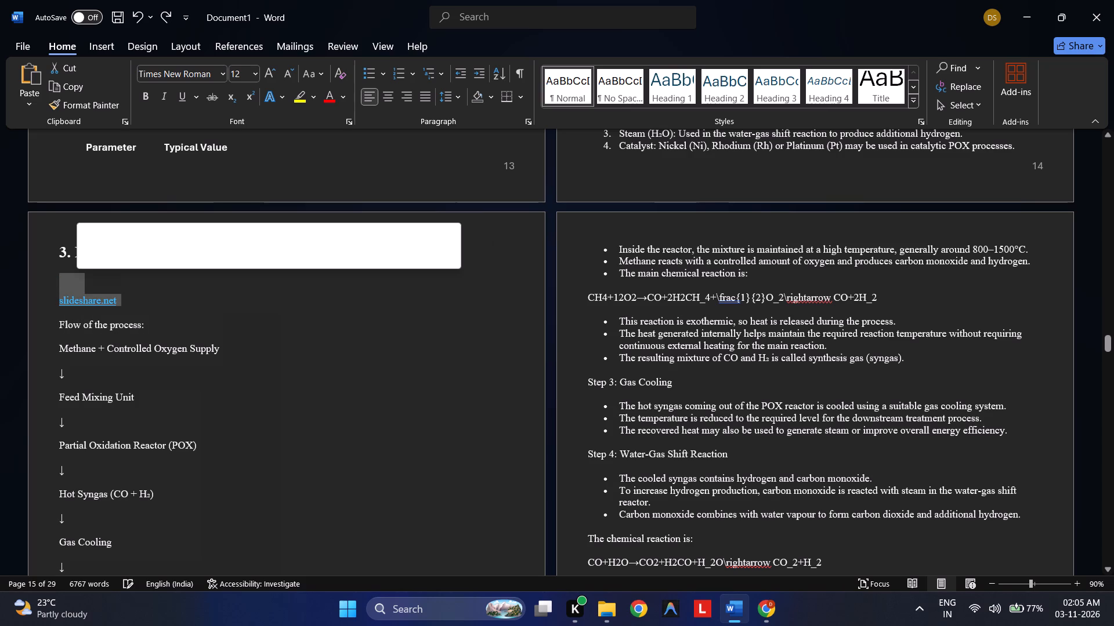
key("BackSpace")
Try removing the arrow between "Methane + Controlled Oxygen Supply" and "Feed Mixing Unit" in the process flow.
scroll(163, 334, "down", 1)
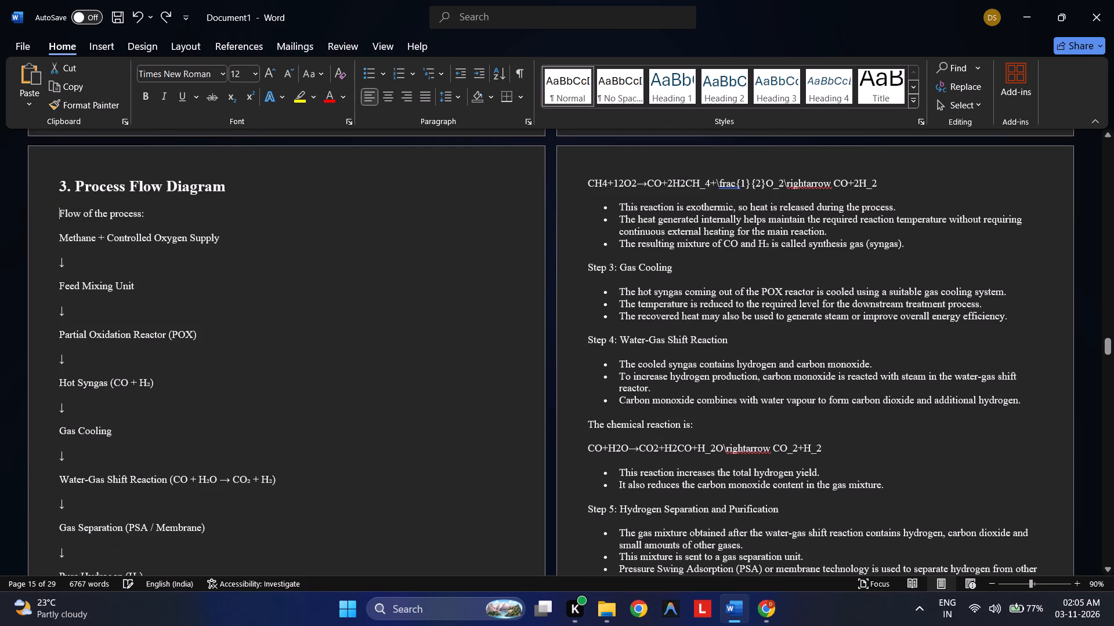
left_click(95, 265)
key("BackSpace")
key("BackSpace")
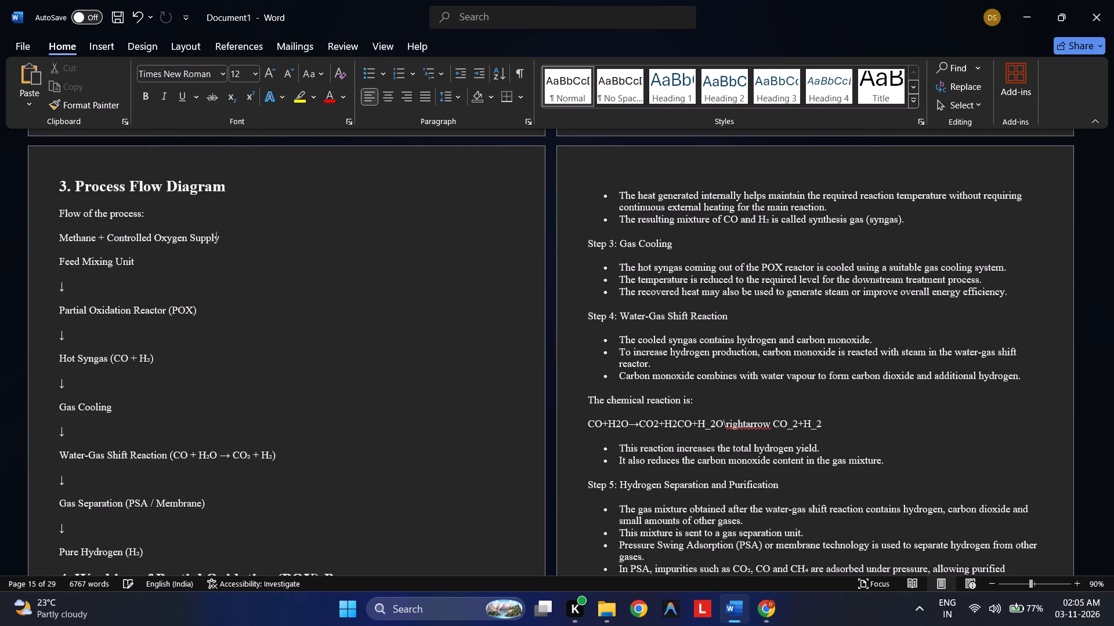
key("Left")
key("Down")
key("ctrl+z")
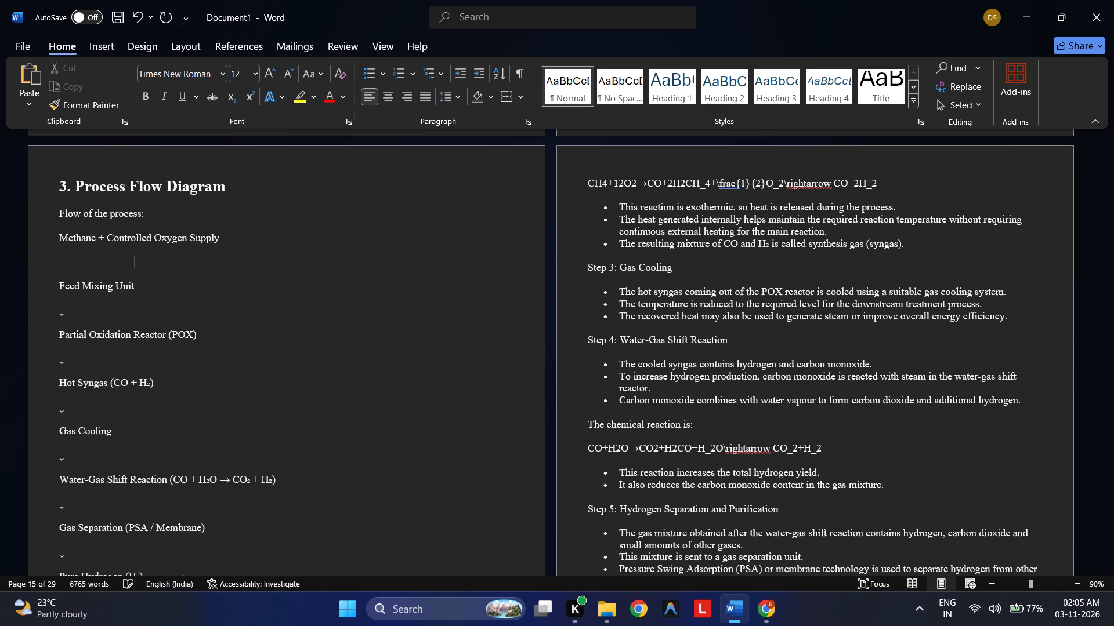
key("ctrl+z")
Insert the Partial Oxidation (POX) of Methane diagram from the clipboard history on a new line below the "3. Process Flow Diagram" heading.
scroll(157, 355, "down", 2)
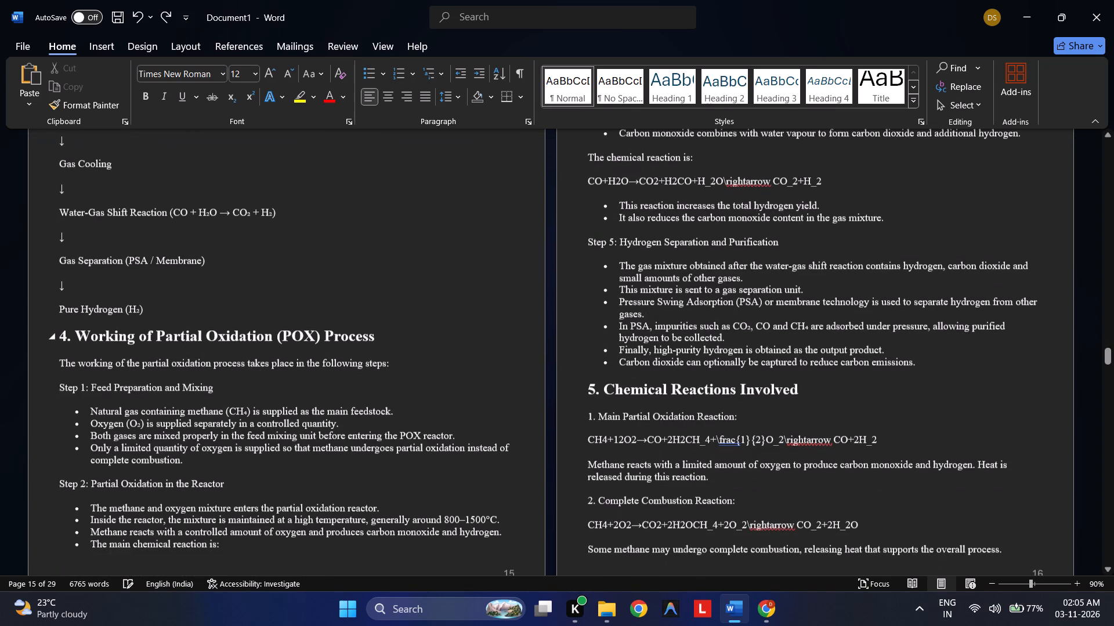
left_click(174, 315)
scroll(204, 278, "up", 2)
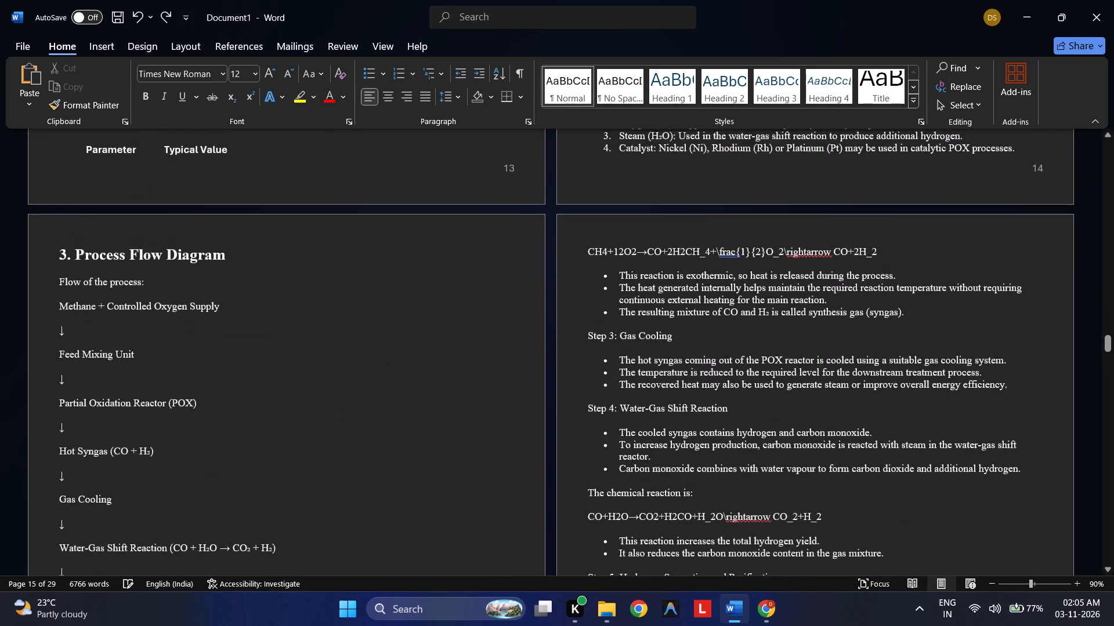
scroll(258, 245, "up", 1)
left_click(260, 214)
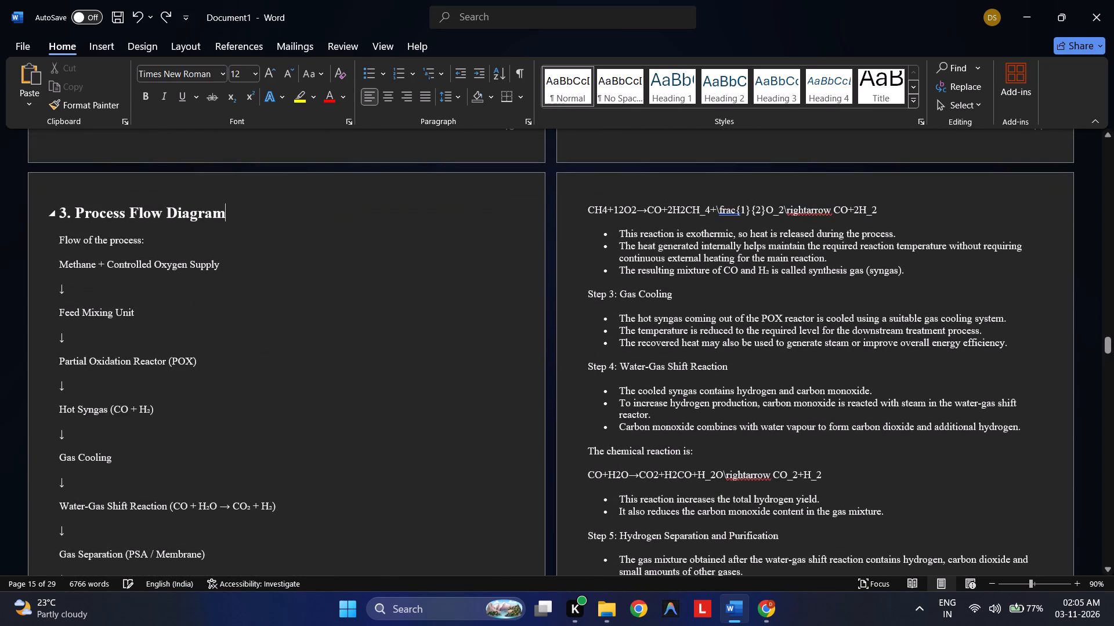
key("Return")
key("ctrl+z")
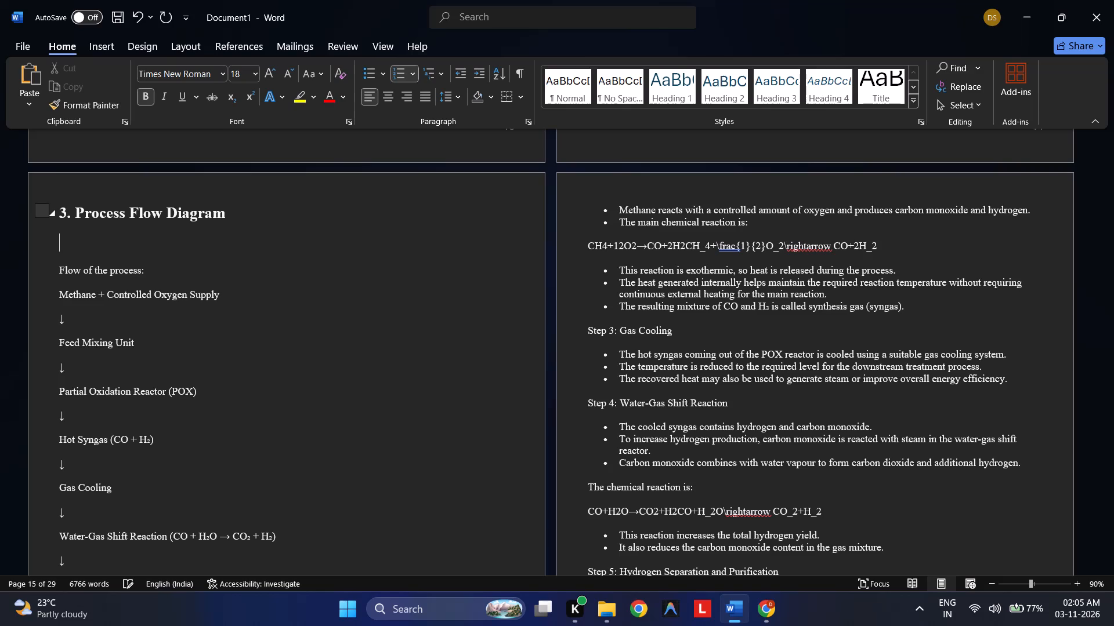
key("super+v")
scroll(190, 442, "down", 1)
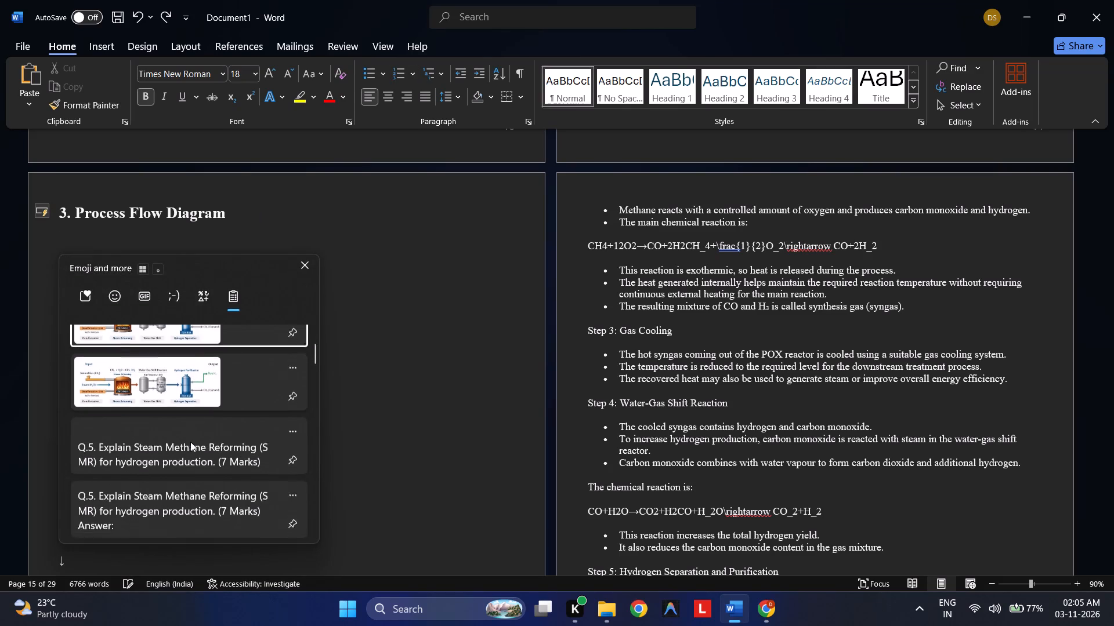
scroll(190, 442, "down", 4)
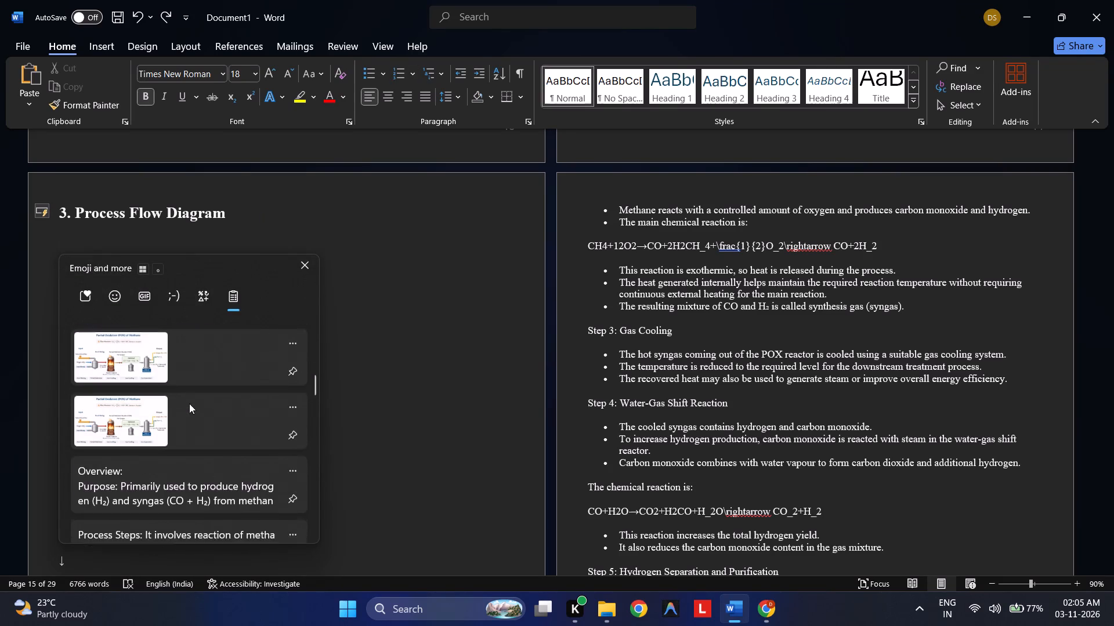
scroll(189, 403, "down", 1)
left_click(149, 371)
left_click(144, 351)
key("ctrl+v")
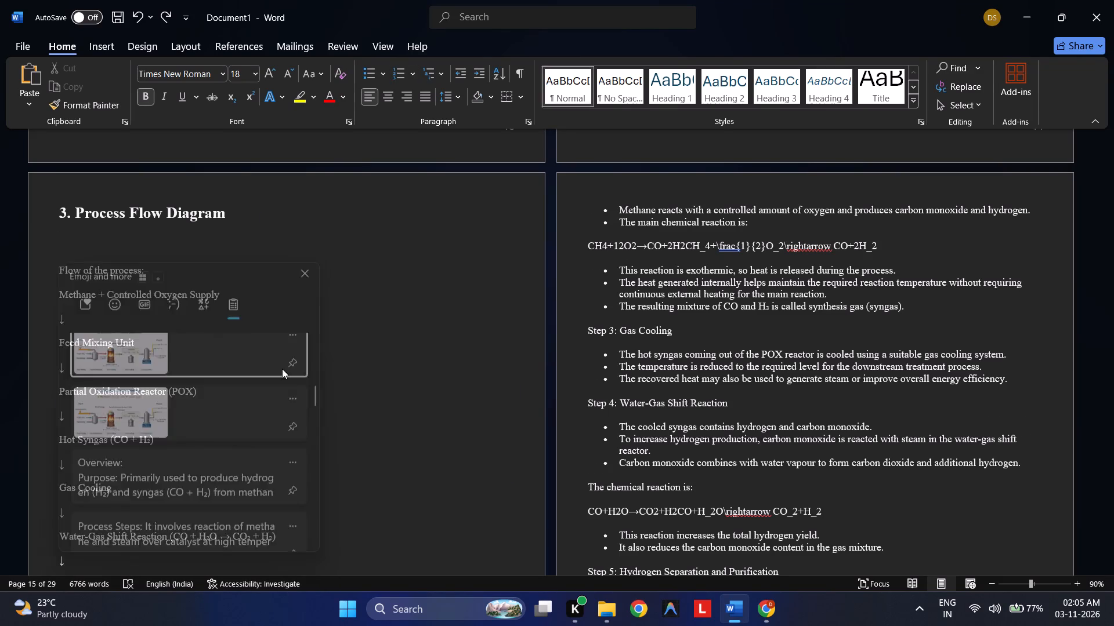
Shrink the inserted POX diagram proportionally to roughly three-quarters of its width.
left_click(346, 391)
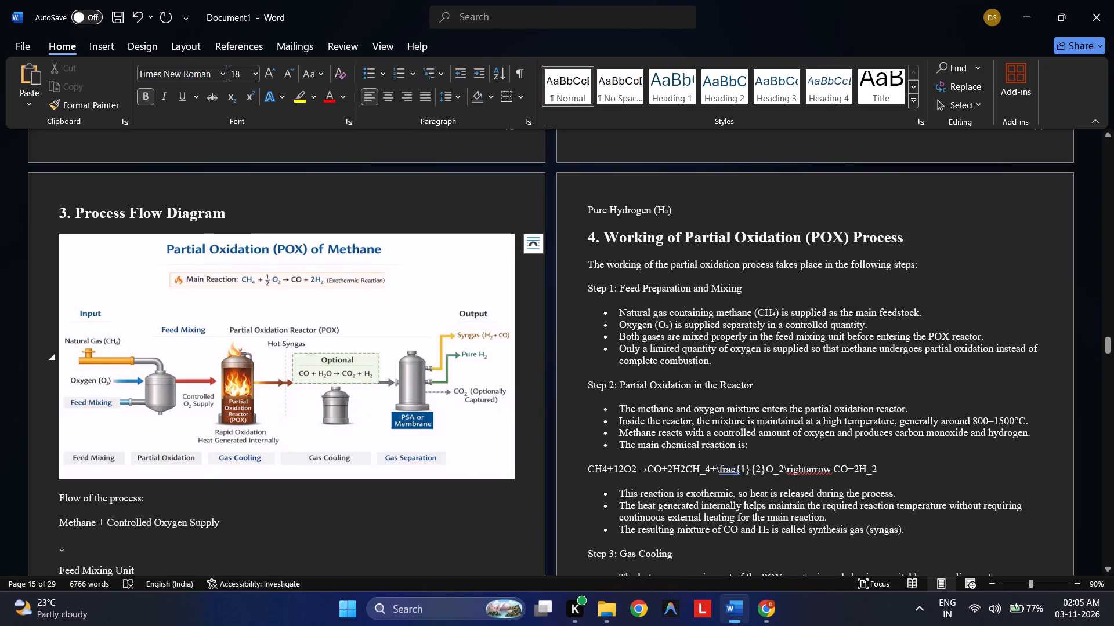
left_click_drag(511, 475, 472, 441)
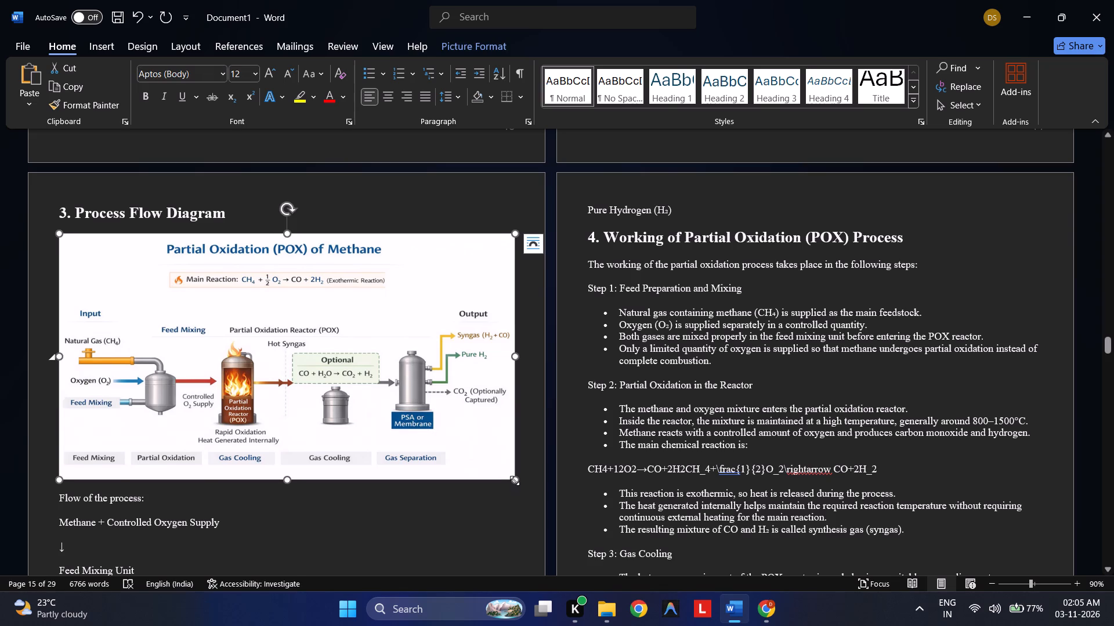
left_click_drag(515, 481, 415, 401)
left_click(616, 519)
Look through the rest of the Q.6 POX answer and the sections after it, returning to the process flow diagram.
scroll(616, 519, "down", 2)
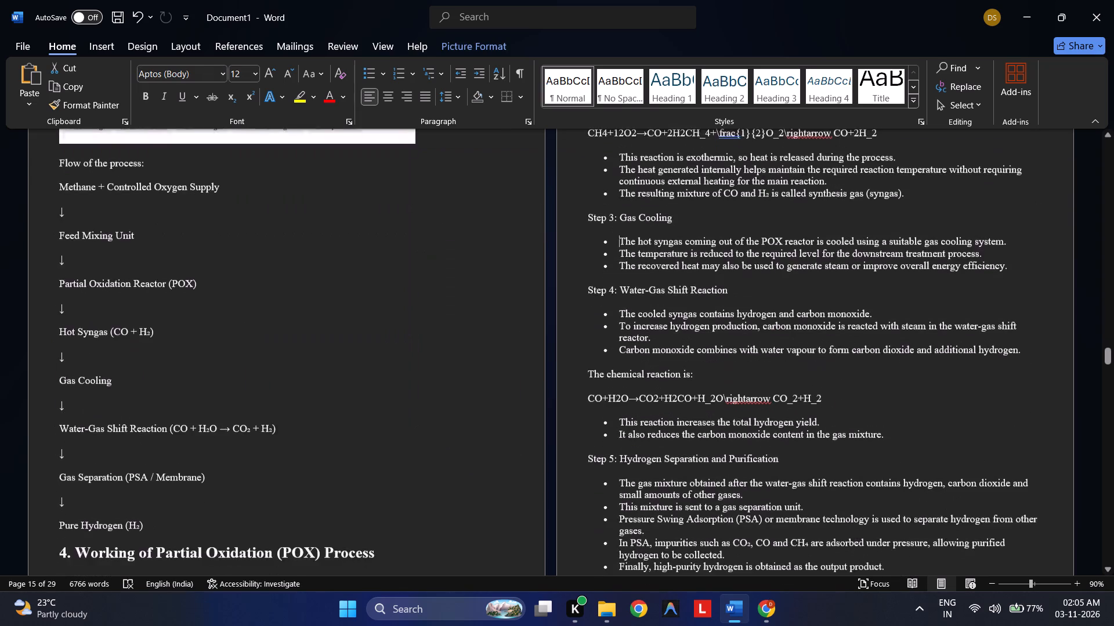
scroll(809, 550, "down", 11)
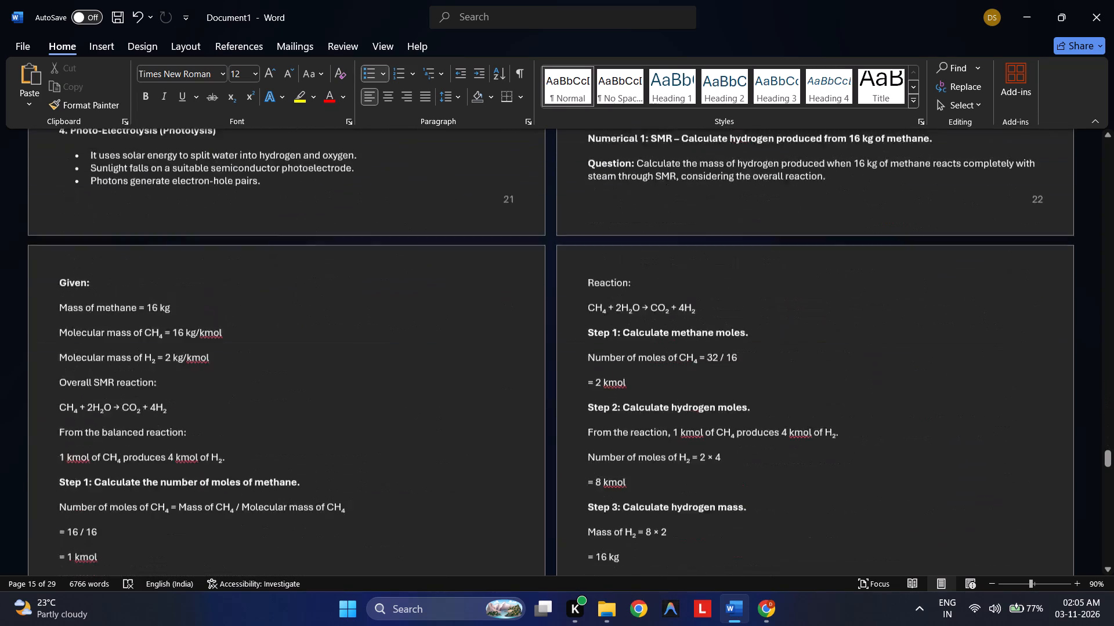
scroll(809, 550, "up", 1)
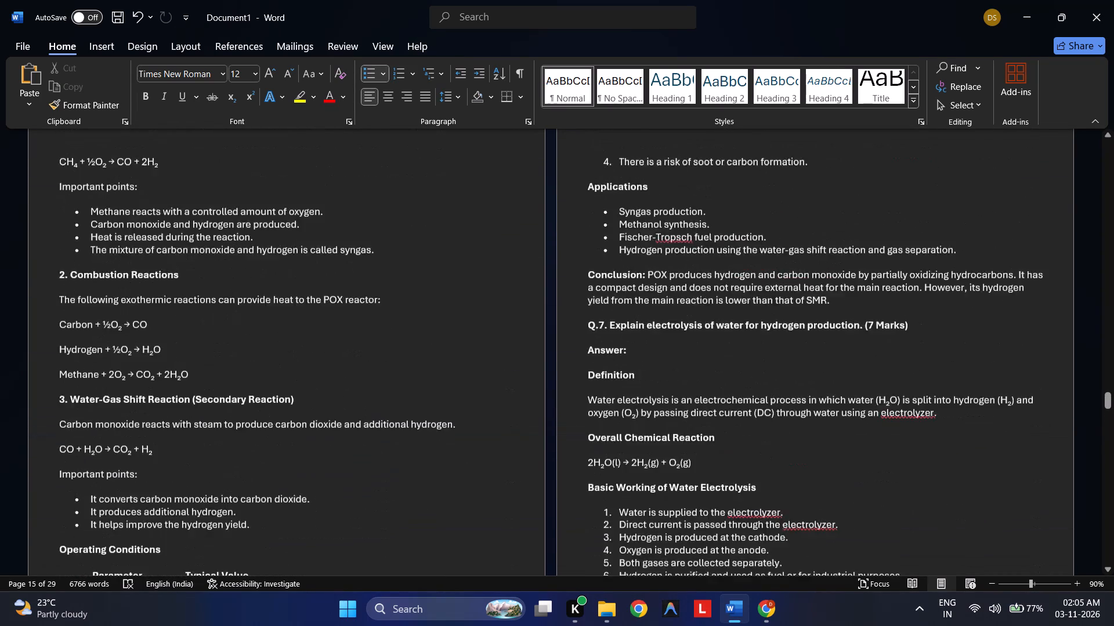
scroll(809, 550, "up", 3)
scroll(728, 536, "up", 1)
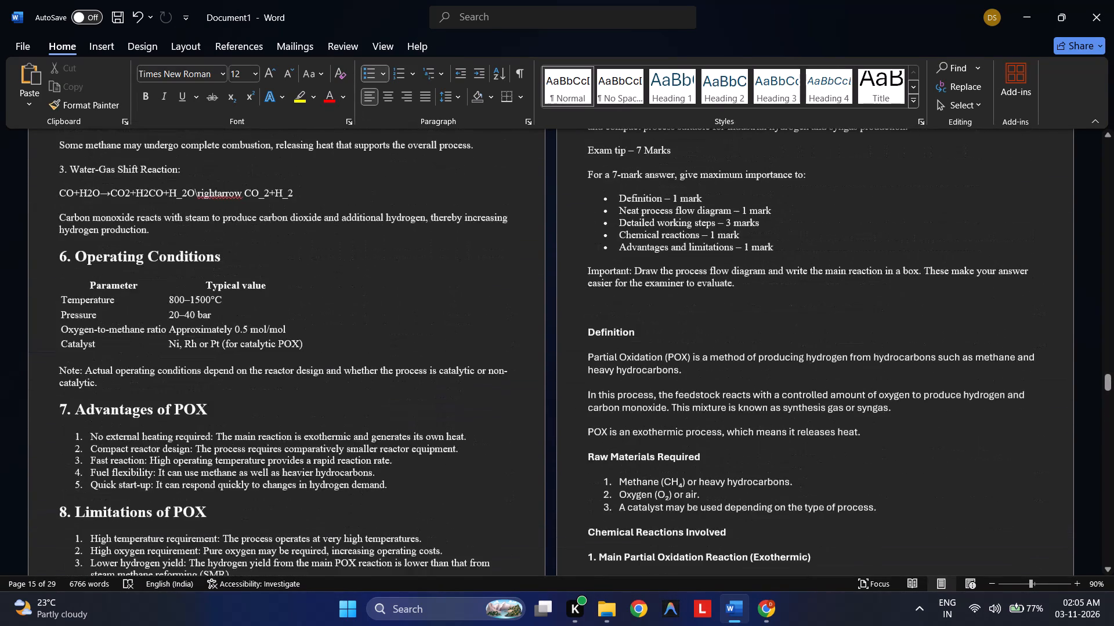
scroll(599, 493, "up", 2)
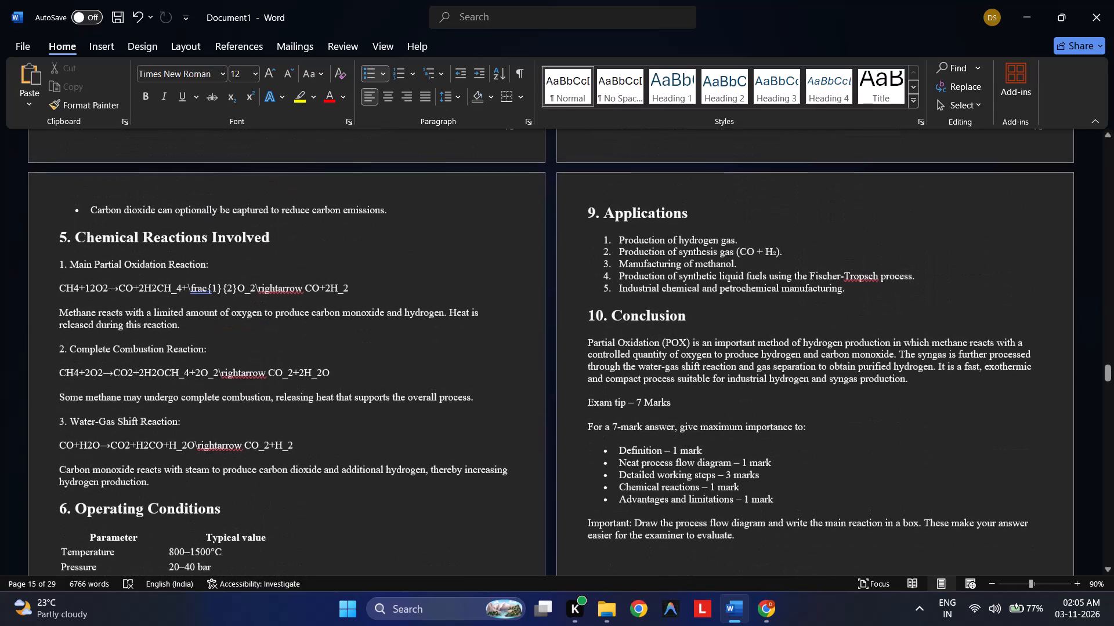
scroll(353, 312, "up", 3)
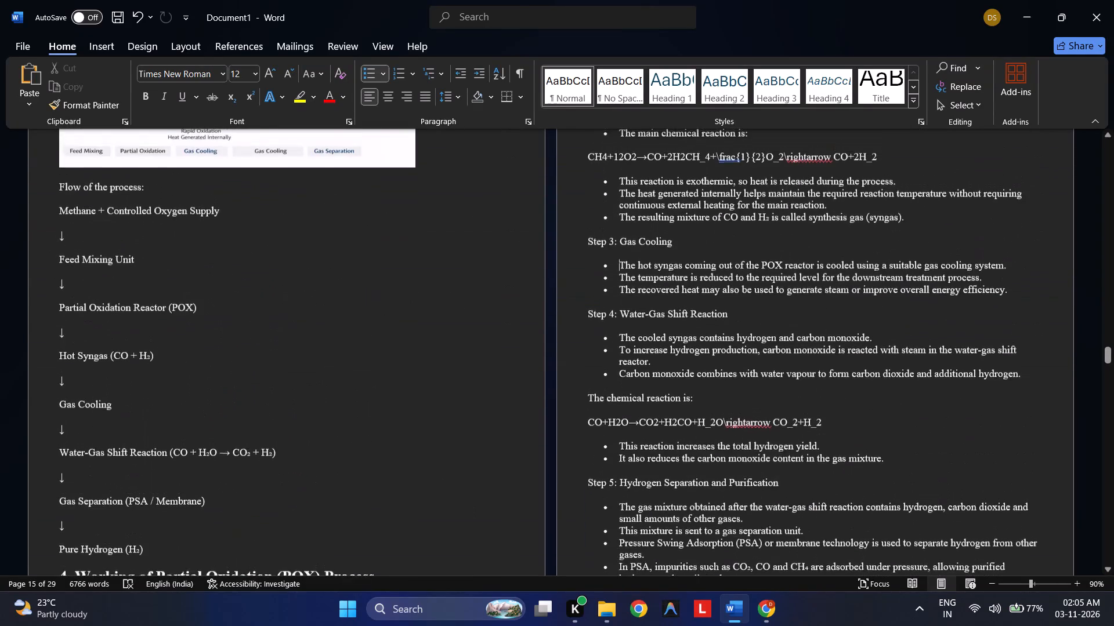
scroll(446, 281, "up", 1)
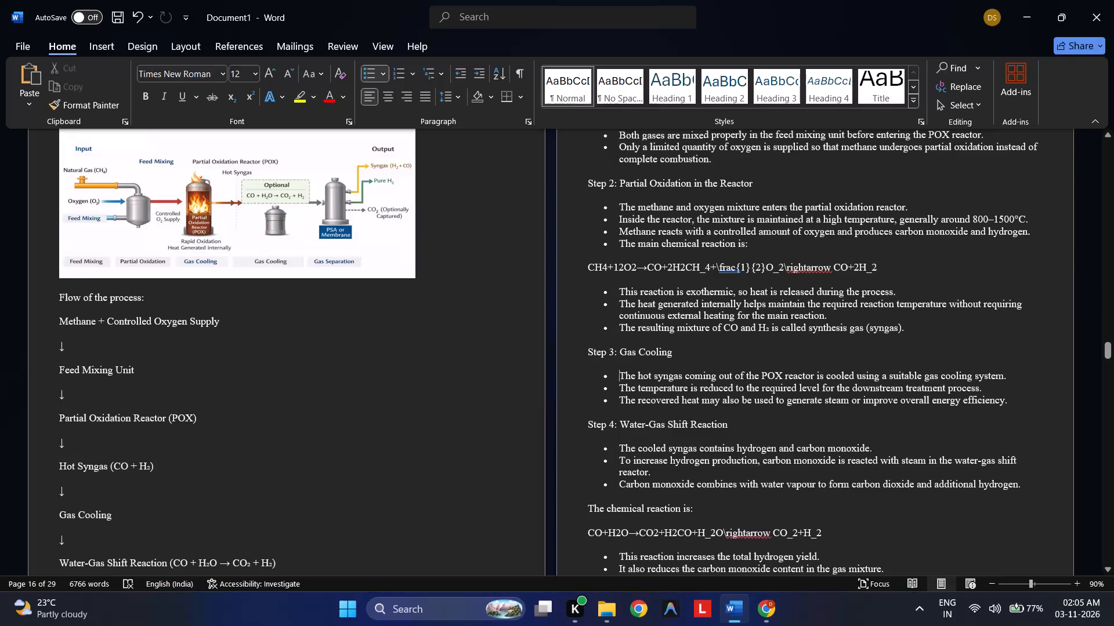
left_click(768, 611)
left_click(827, 563)
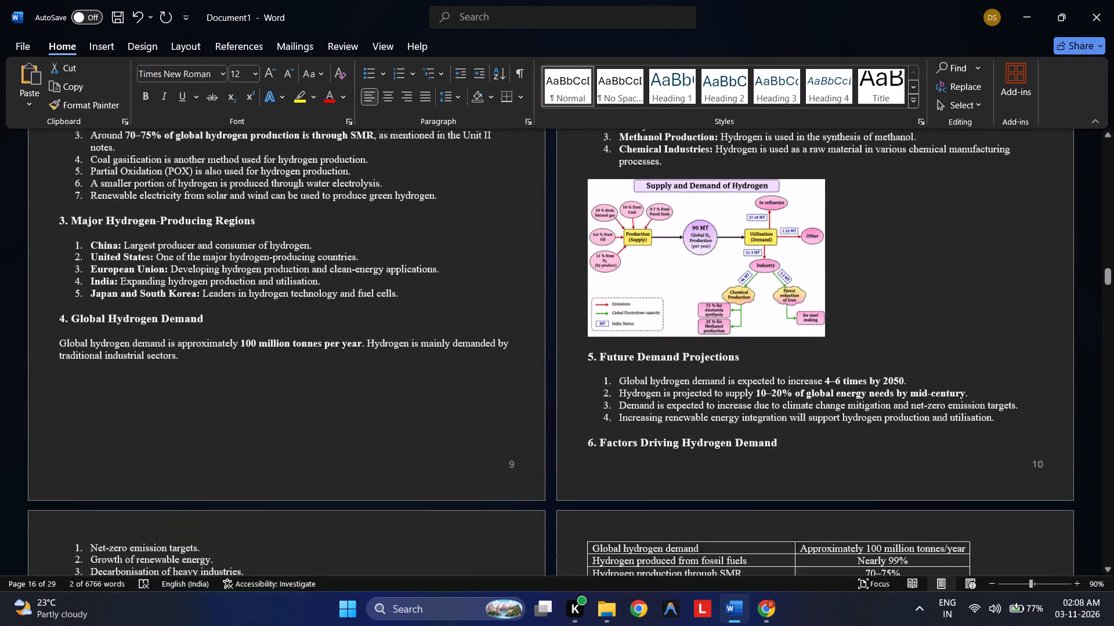
scroll(679, 390, "down", 4)
scroll(679, 390, "up", 2)
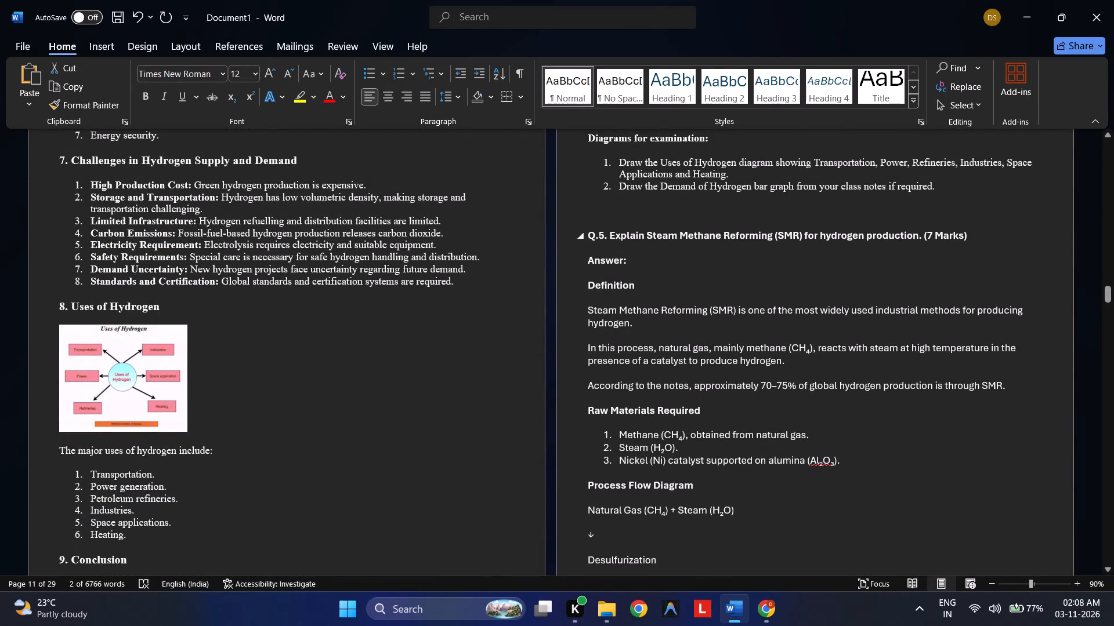
left_click(650, 261)
key("Return")
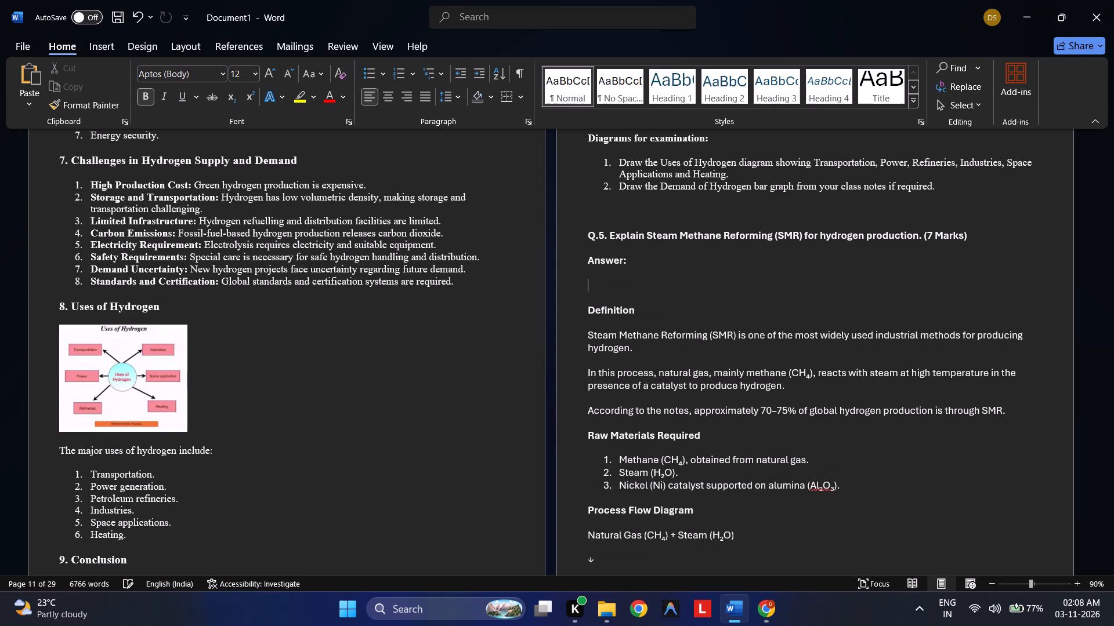
right_click(604, 283)
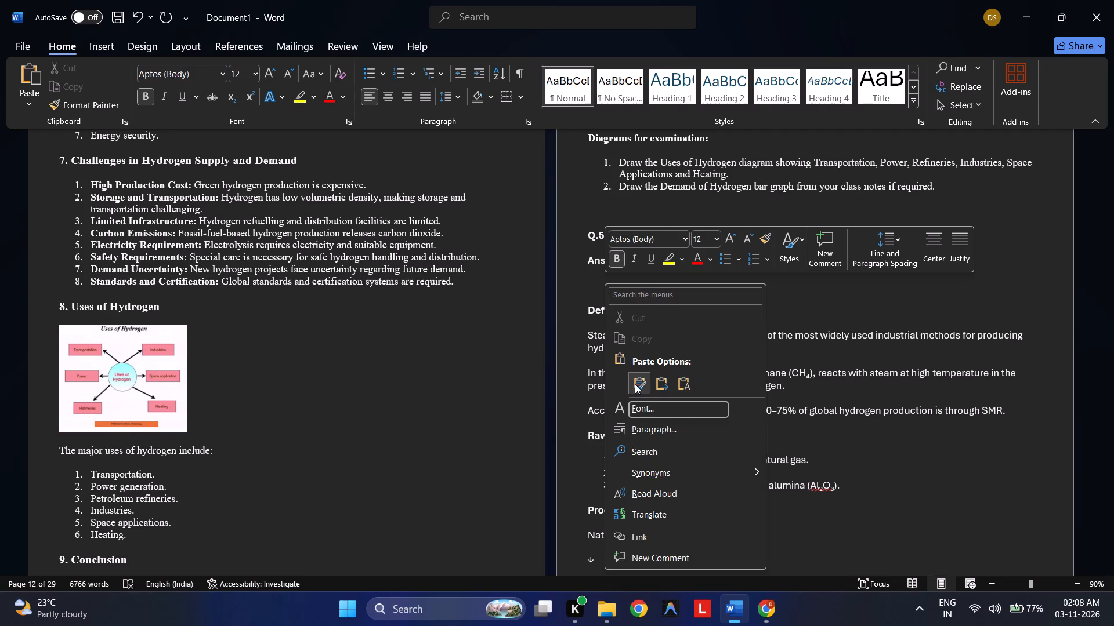
left_click(635, 384)
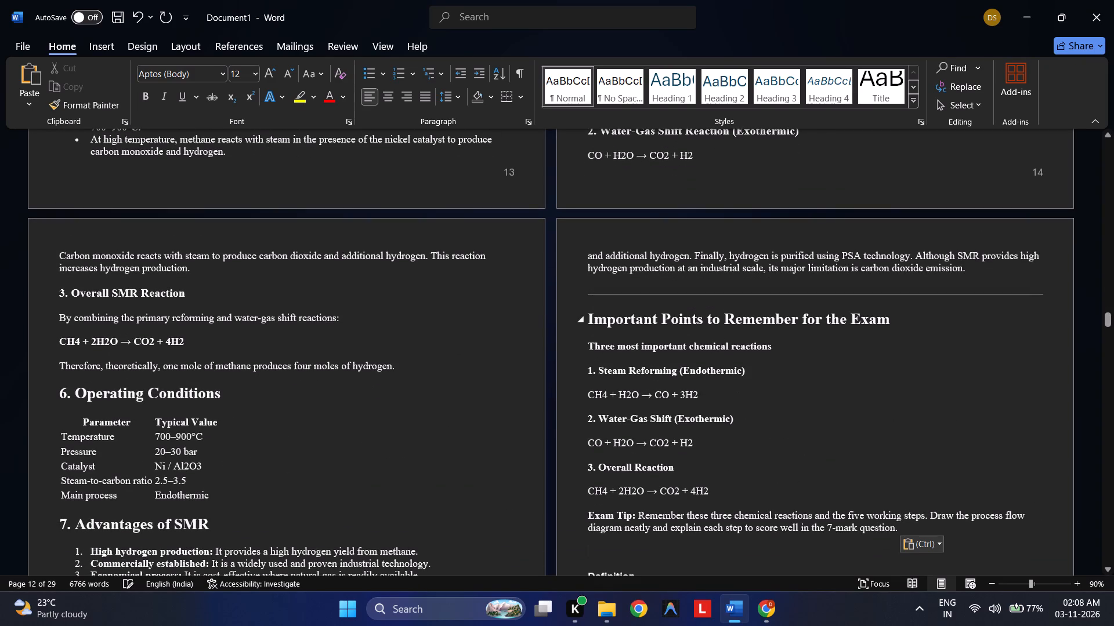
Delete the stray "Writing" line, the duplicate Q.5 title and the "1. Definition" heading at the start of the pasted answer.
scroll(700, 347, "up", 6)
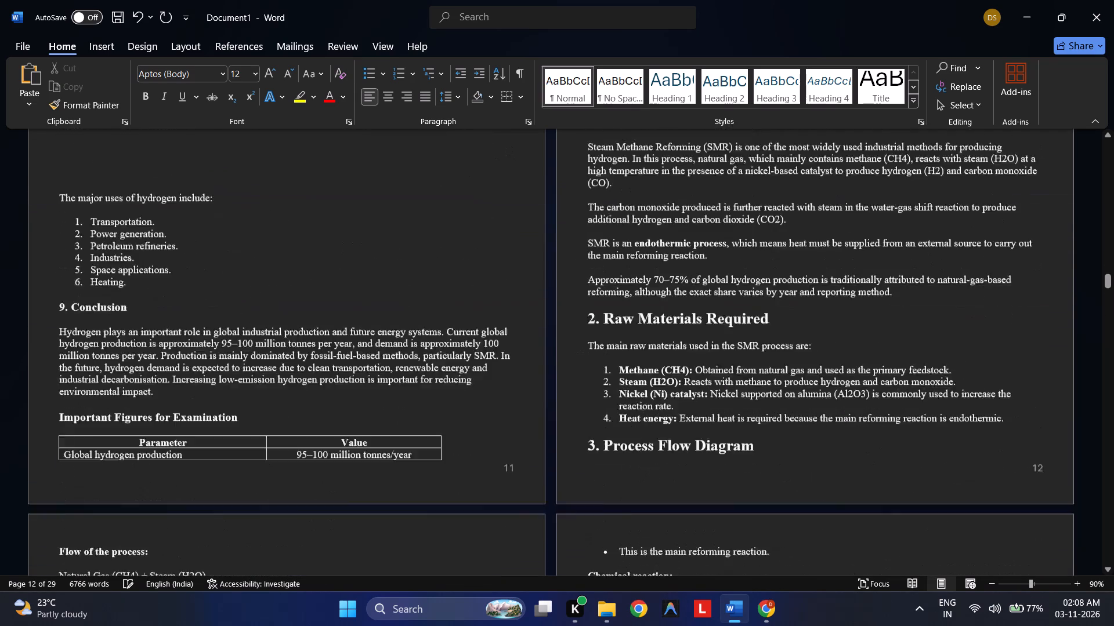
scroll(700, 347, "up", 1)
scroll(700, 347, "down", 1)
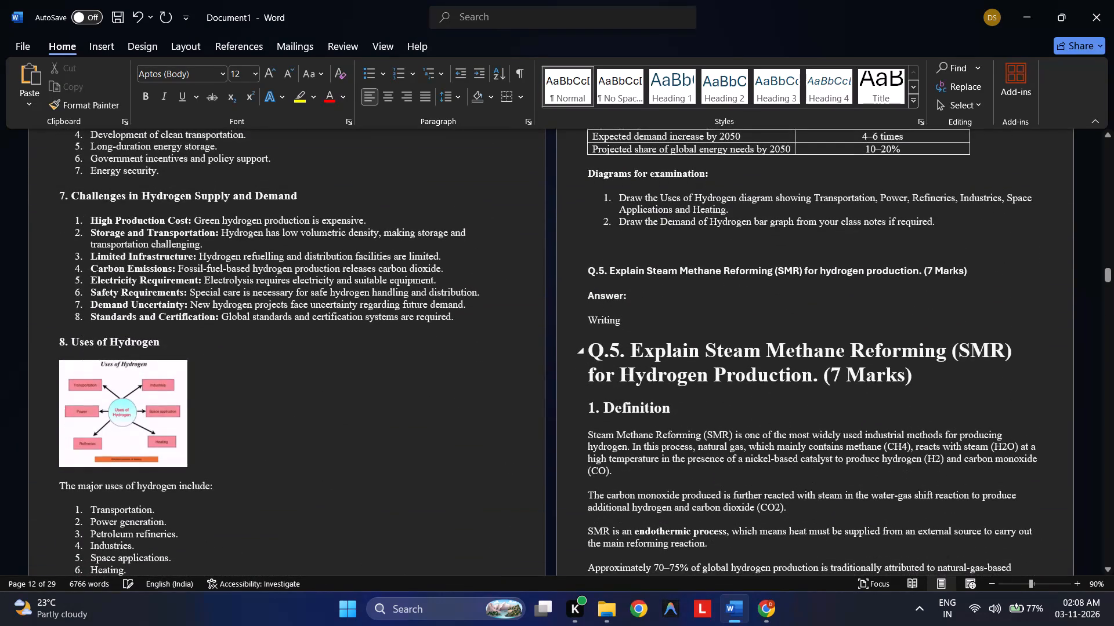
left_click_drag(677, 410, 585, 329)
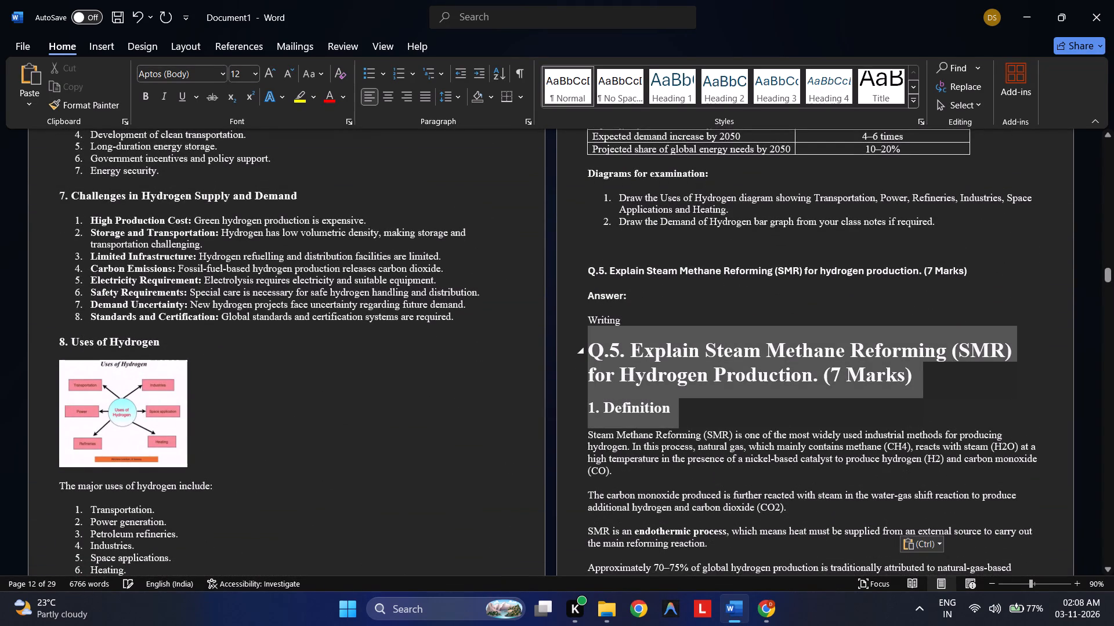
left_click_drag(585, 329, 585, 323)
key("BackSpace")
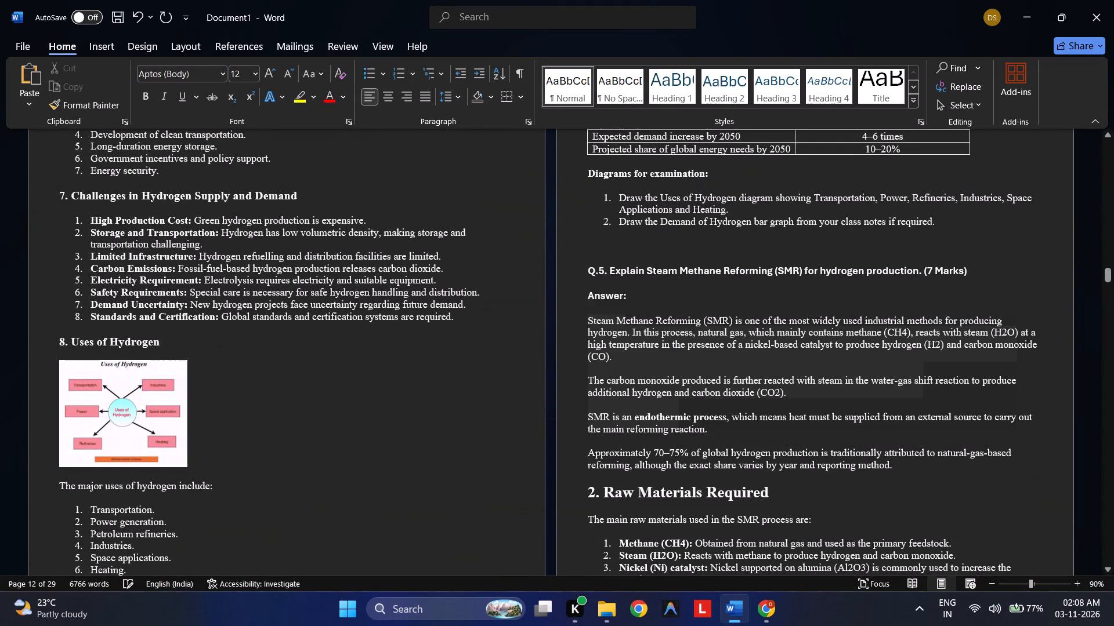
Insert a blank line above the Q.5 question heading.
scroll(703, 375, "down", 1)
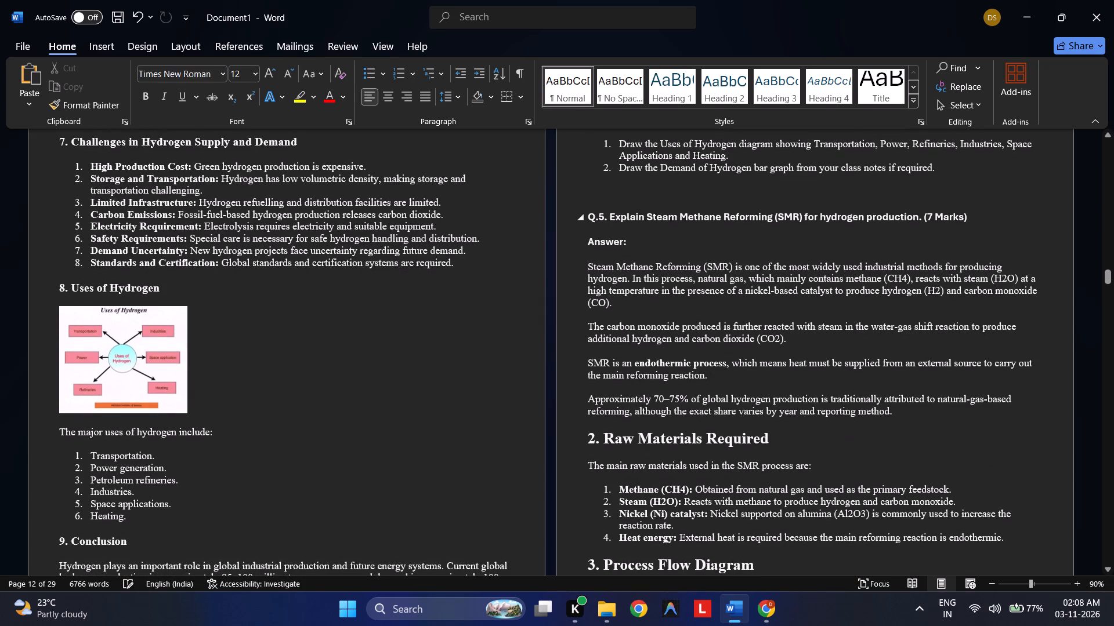
left_click(650, 217)
left_click(653, 205)
key("Return")
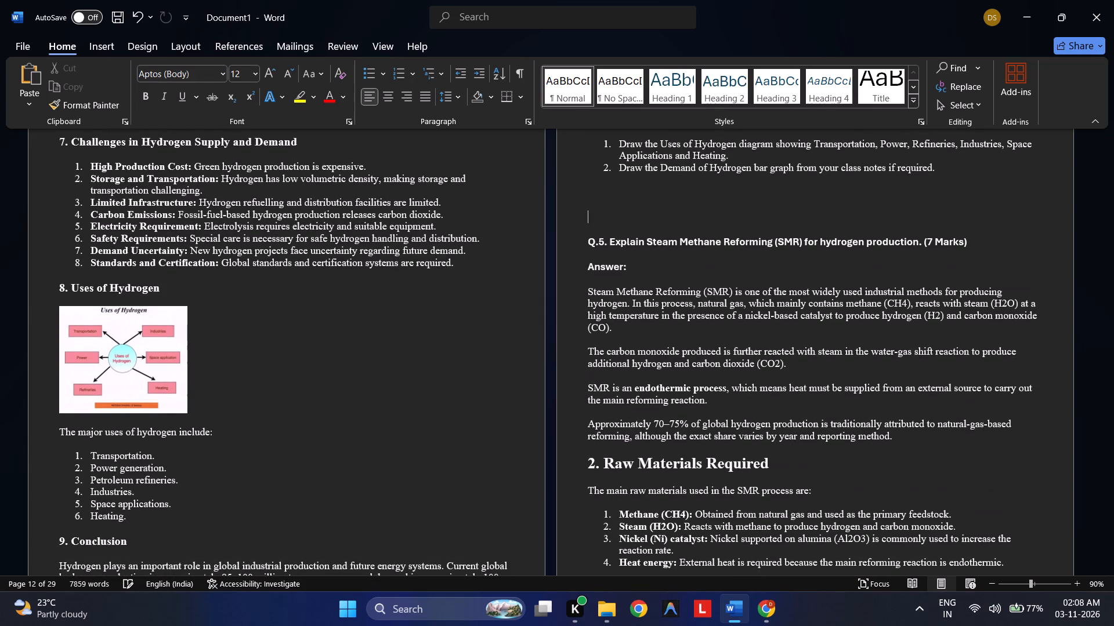
Paste the coloured SMR process diagram from the clipboard history on a new line below the "3. Process Flow Diagram" heading.
scroll(667, 247, "down", 3)
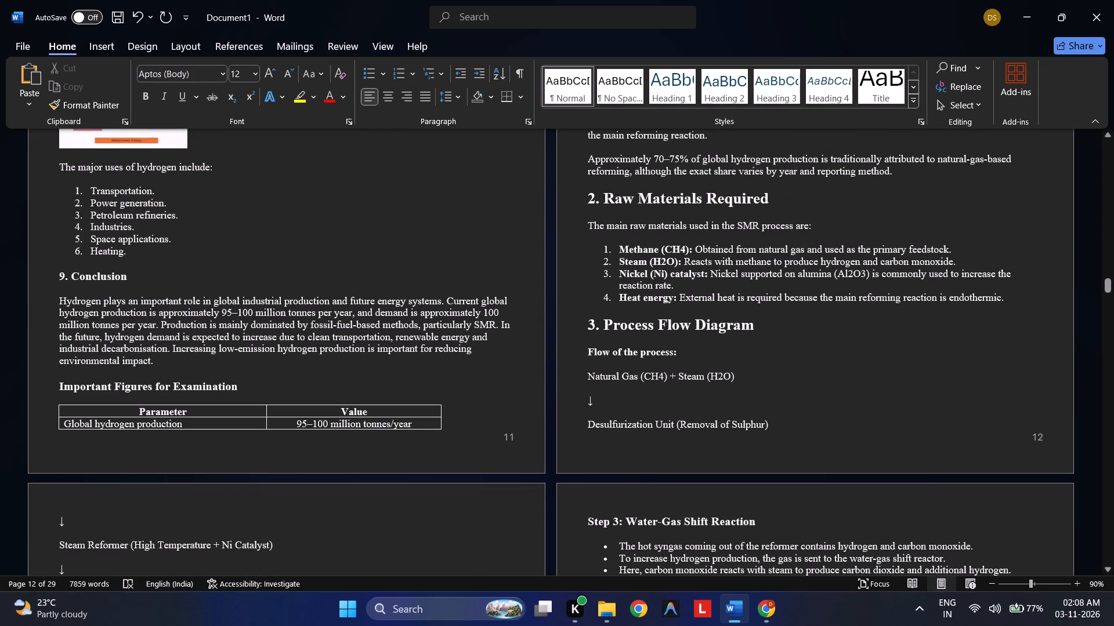
scroll(762, 362, "down", 2)
scroll(511, 397, "down", 1)
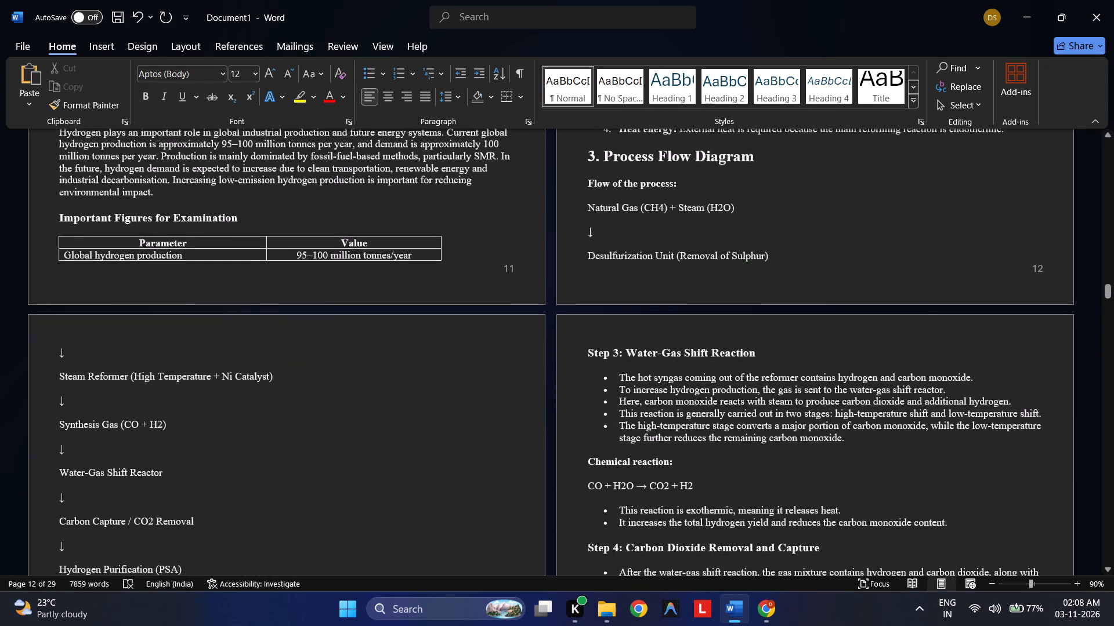
scroll(511, 397, "down", 1)
scroll(511, 397, "up", 2)
scroll(677, 308, "down", 1)
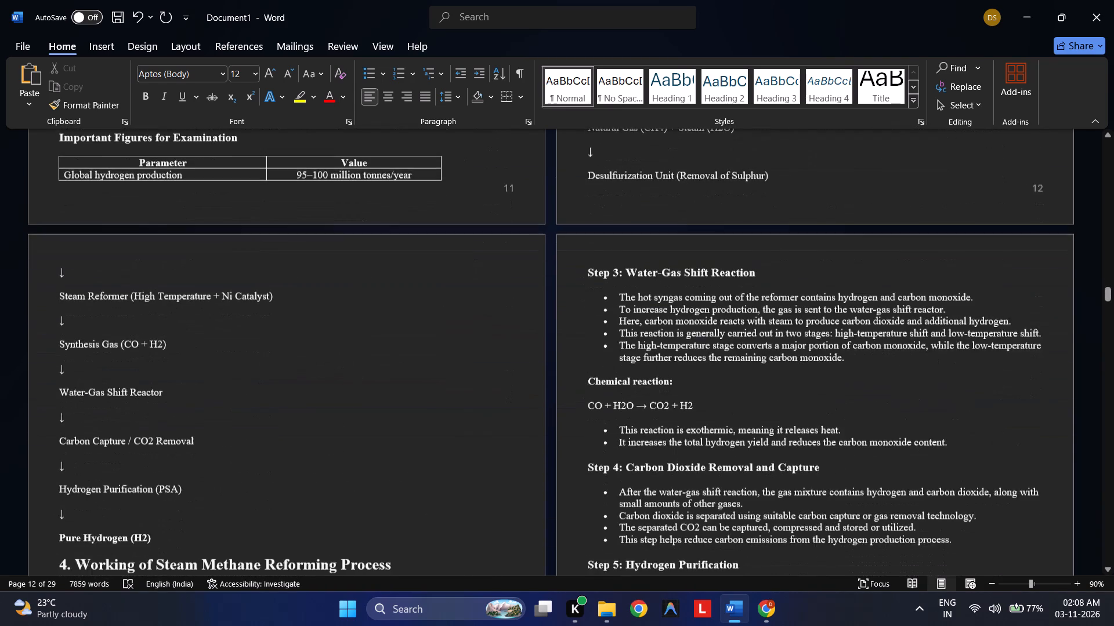
scroll(509, 369, "down", 1)
scroll(509, 369, "up", 3)
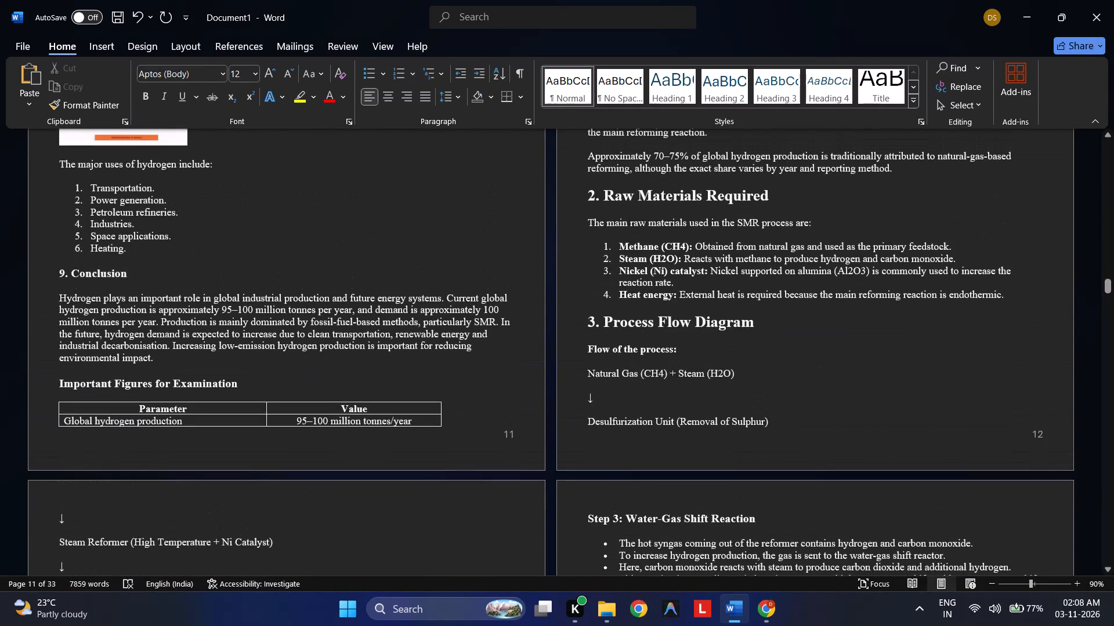
left_click(779, 328)
key("Return")
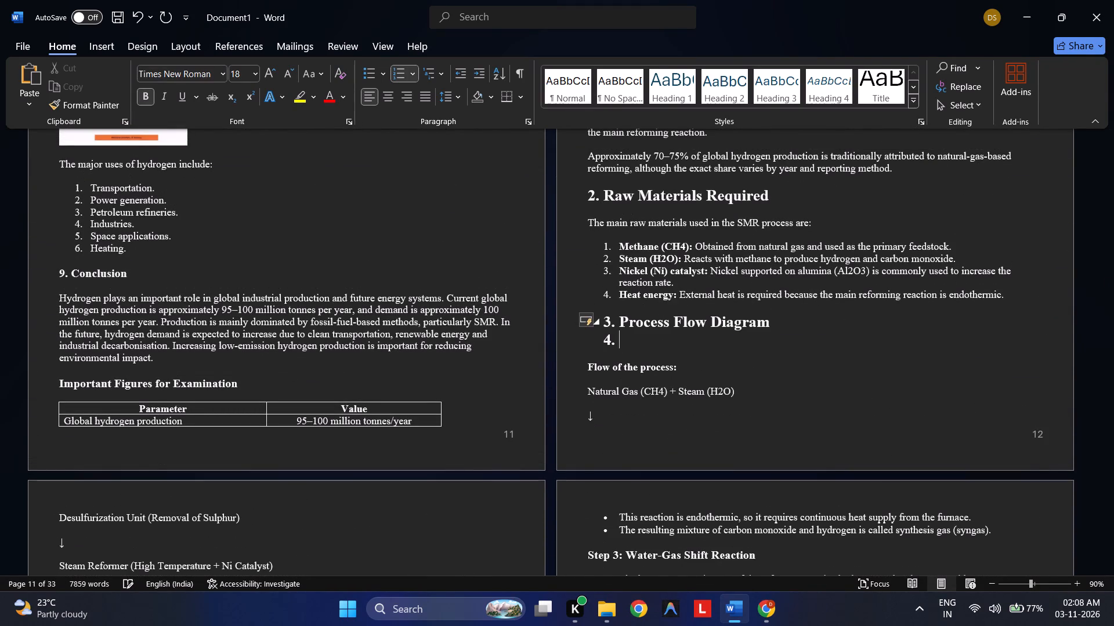
key("ctrl+z")
key("super+v")
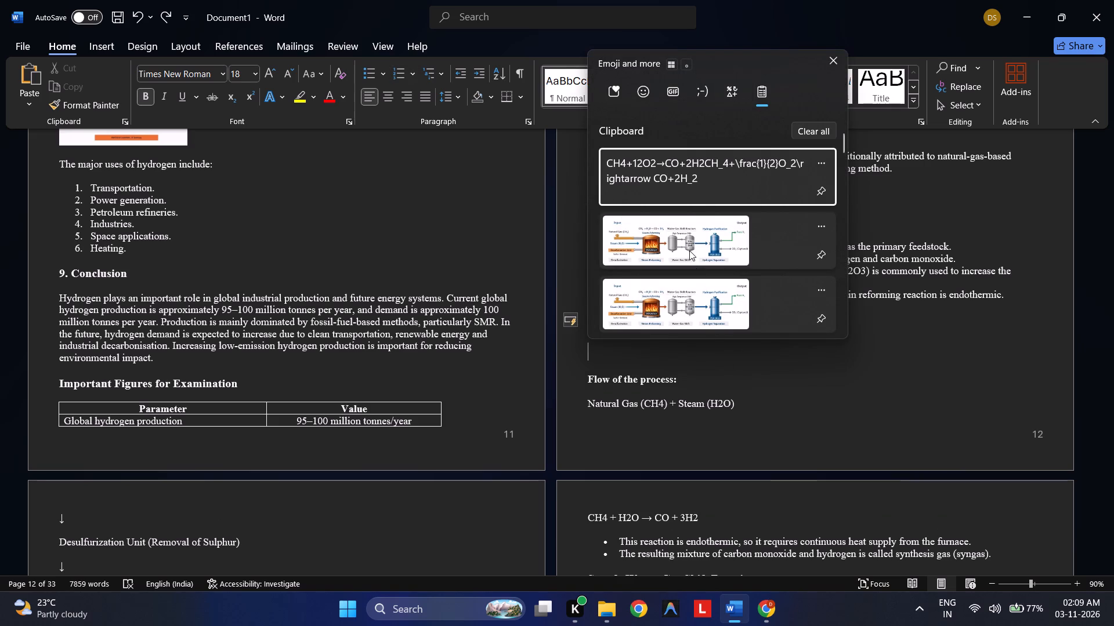
left_click(689, 250)
key("ctrl+v")
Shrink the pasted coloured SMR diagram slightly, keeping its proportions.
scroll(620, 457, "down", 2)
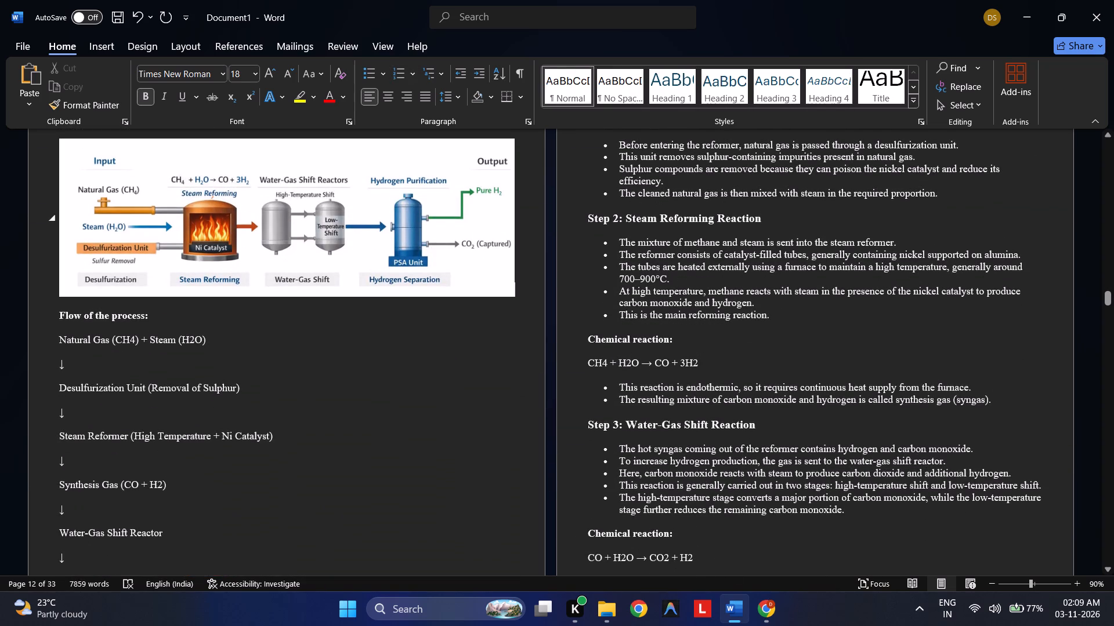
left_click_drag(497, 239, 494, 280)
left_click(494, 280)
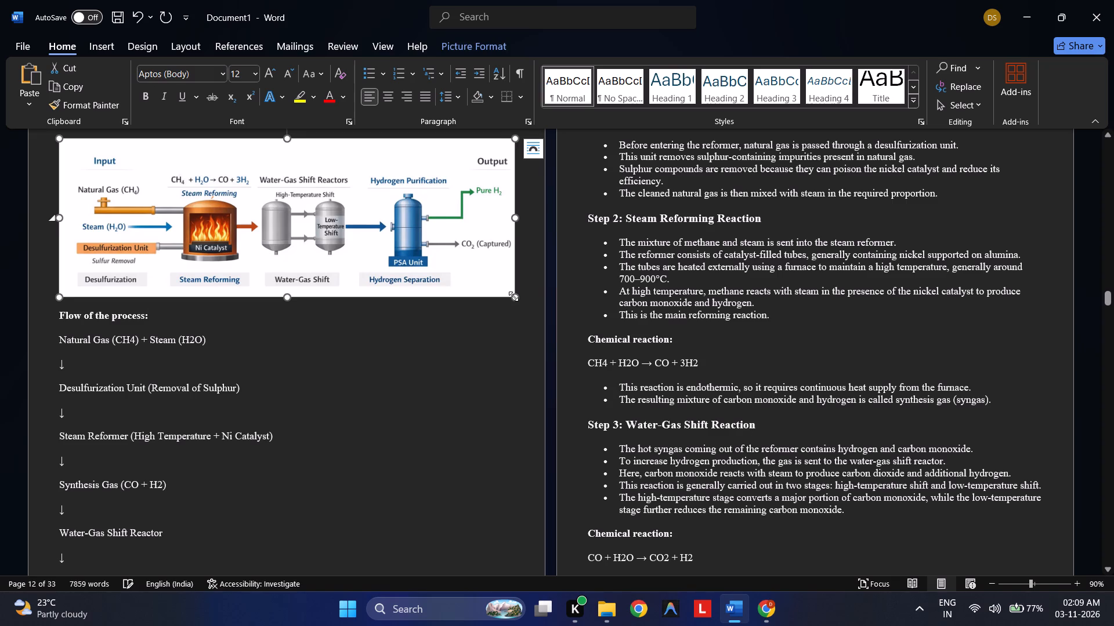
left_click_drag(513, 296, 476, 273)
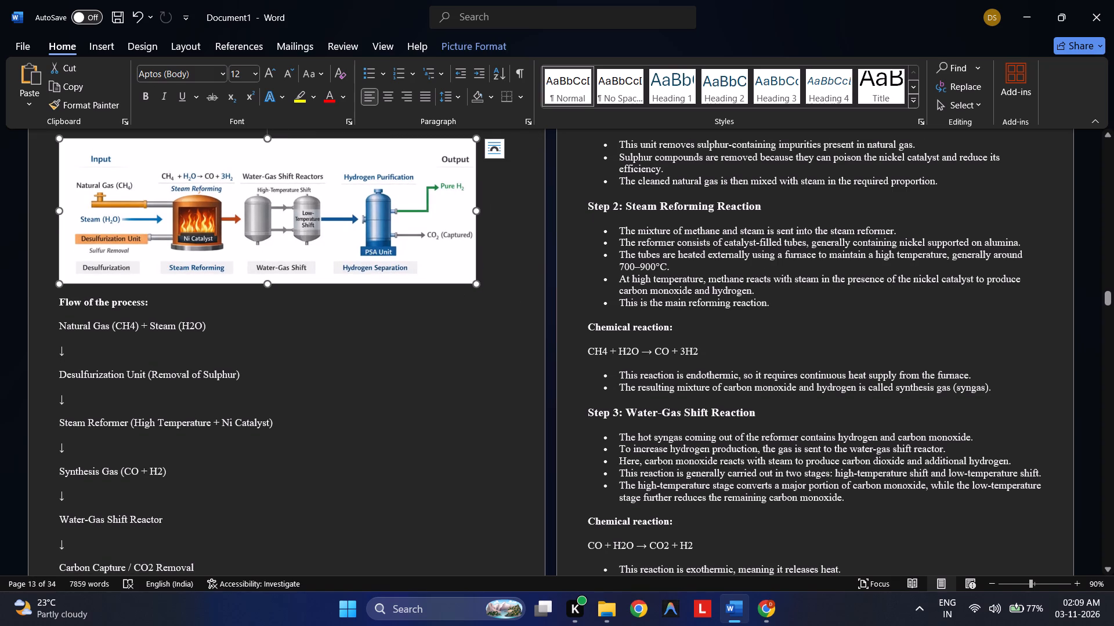
Paste the black-and-white SMR block diagram from the clipboard history on a new line above "Flow of the process:".
left_click(57, 302)
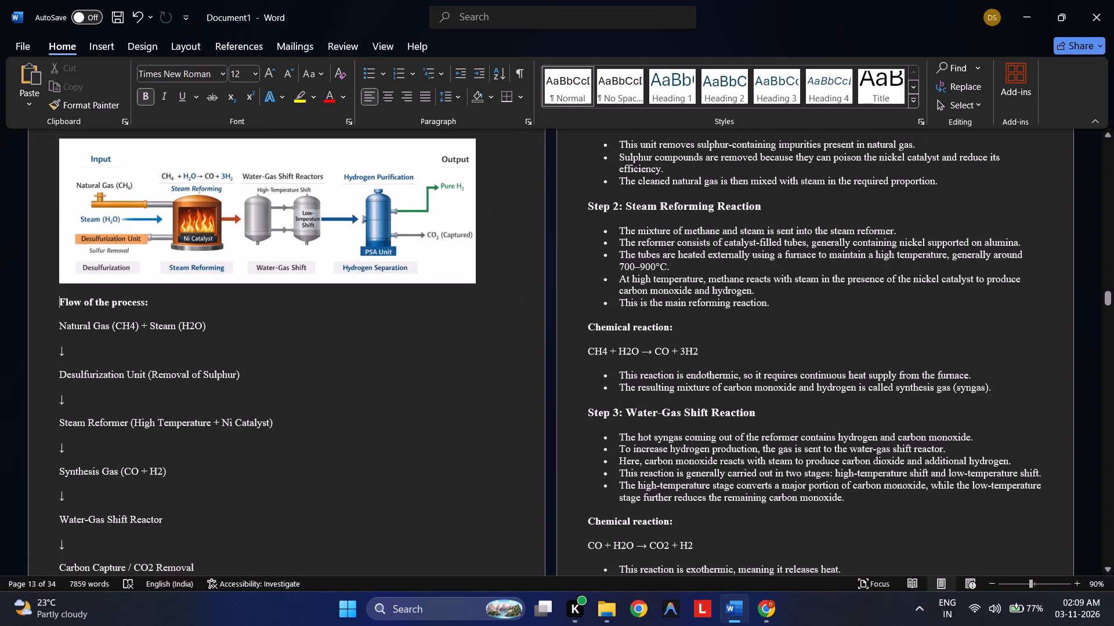
key("Return")
key("Up")
key("super+v")
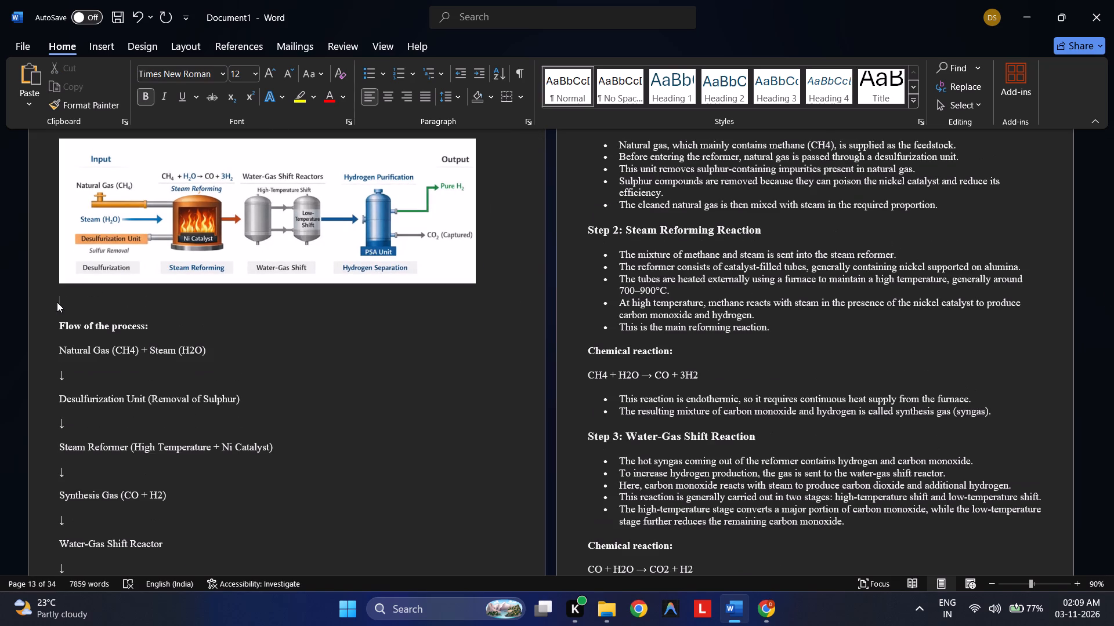
scroll(899, 501, "down", 1)
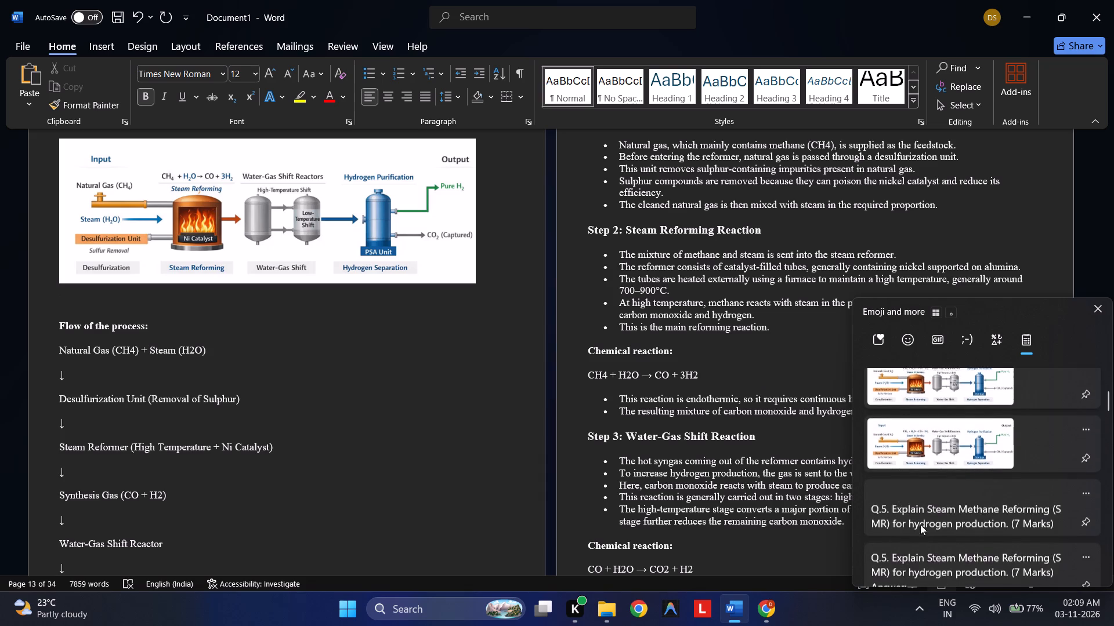
scroll(923, 541, "down", 6)
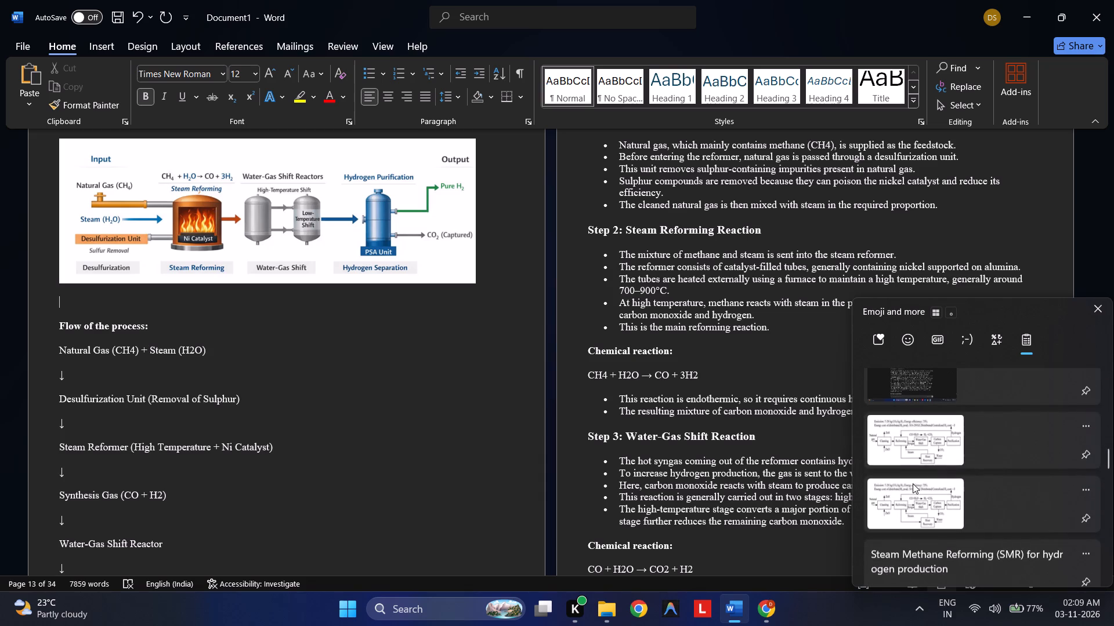
left_click(912, 439)
key("ctrl+v")
Stretch the SMR block diagram to the coloured diagram's width and scale it down proportionally so it is narrower than the coloured one.
scroll(503, 449, "down", 1)
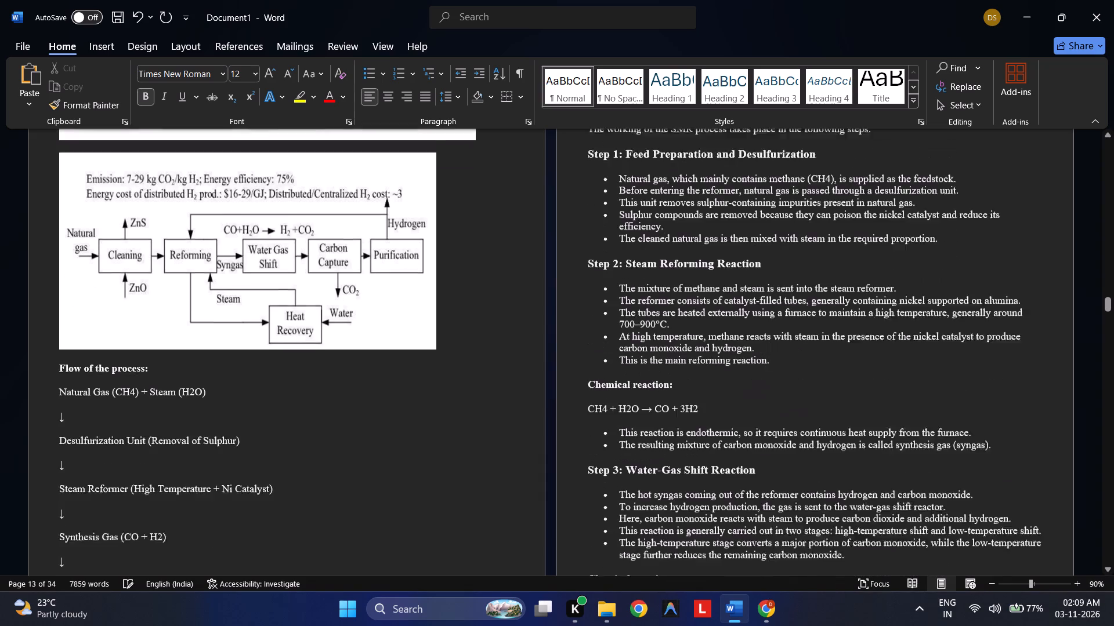
scroll(503, 449, "down", 1)
scroll(428, 370, "up", 1)
scroll(411, 420, "down", 1)
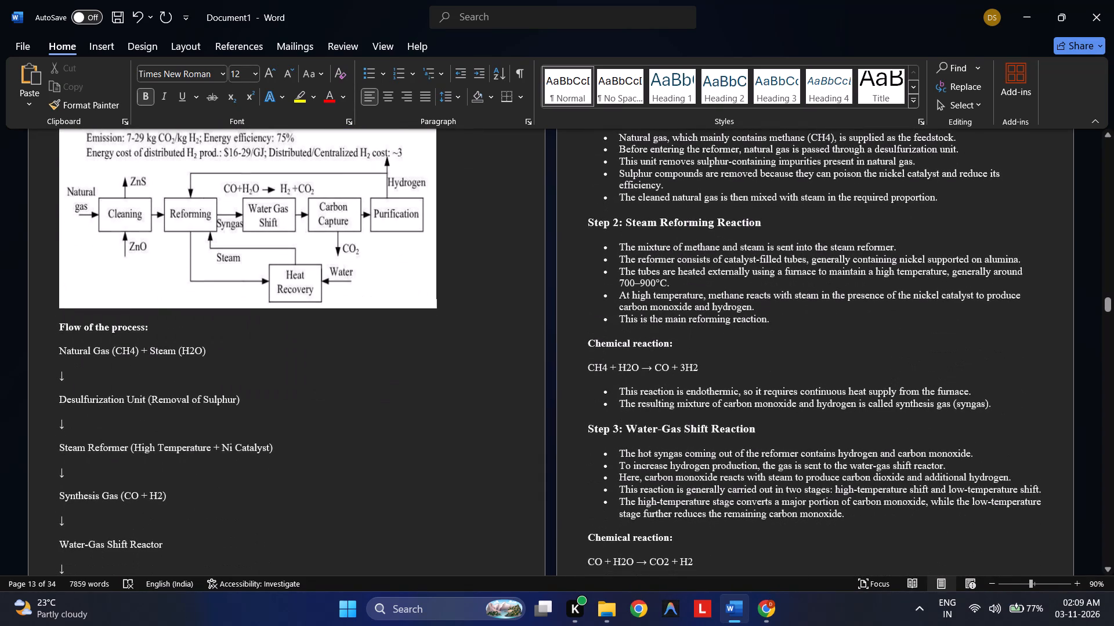
left_click(398, 260)
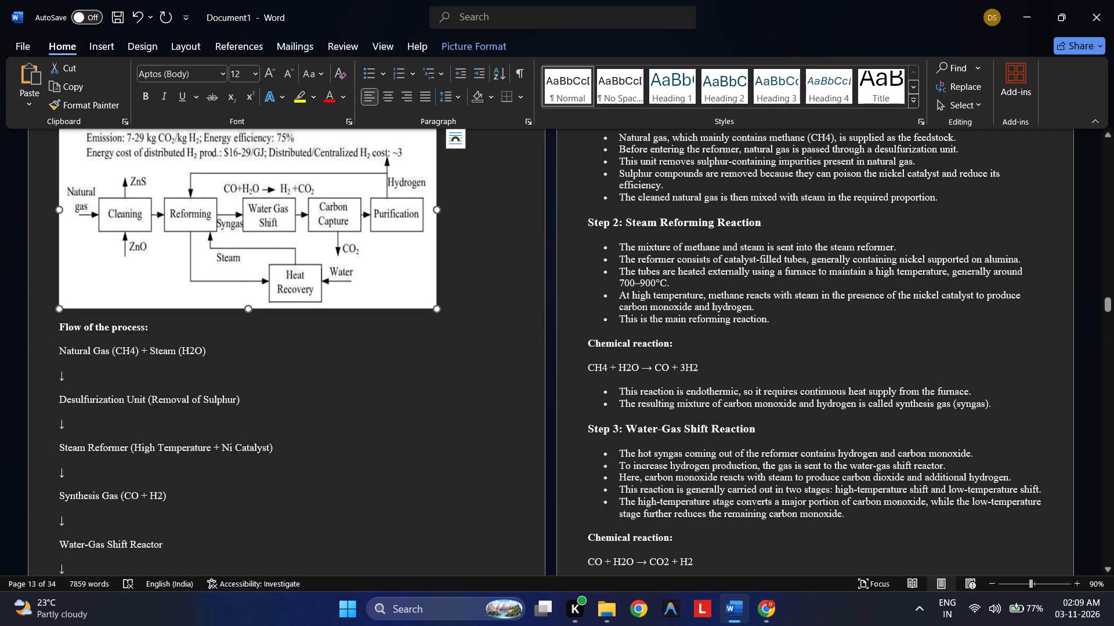
left_click_drag(437, 210, 476, 210)
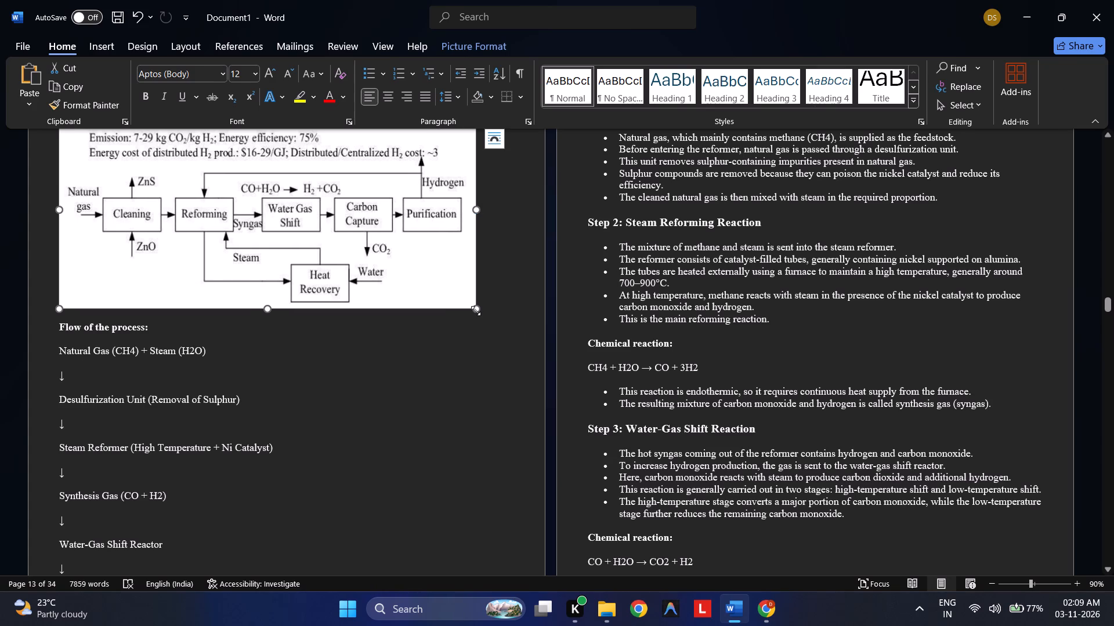
left_click_drag(476, 311, 411, 259)
Resize the coloured SMR diagram proportionally so it stays slightly wider than the block diagram below it.
scroll(435, 286, "up", 4)
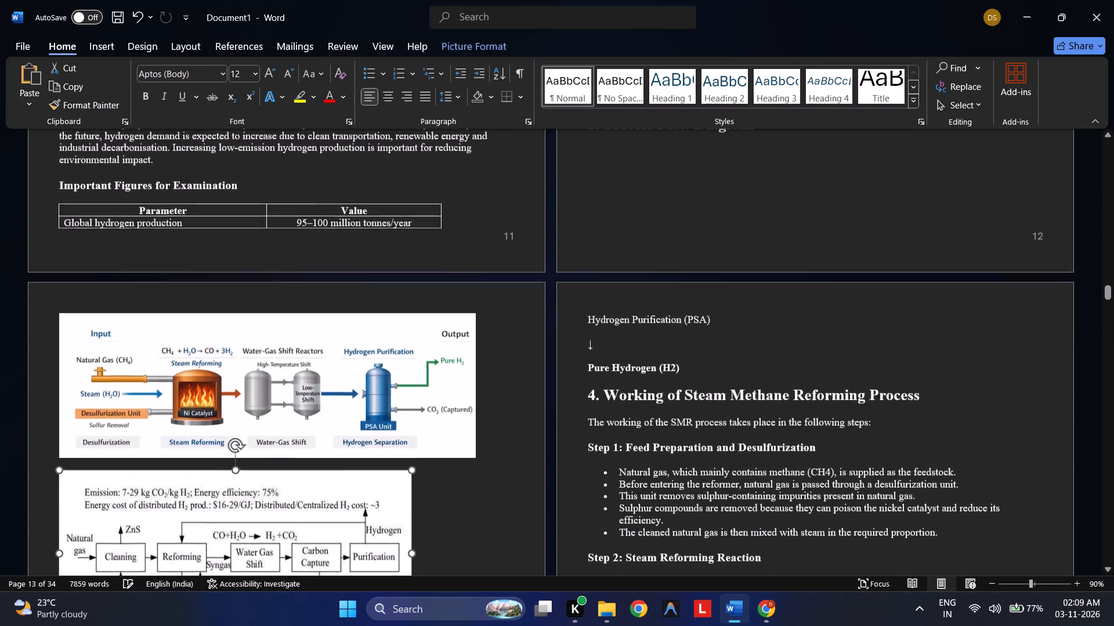
scroll(514, 302, "up", 3)
scroll(763, 307, "down", 2)
scroll(841, 312, "down", 1)
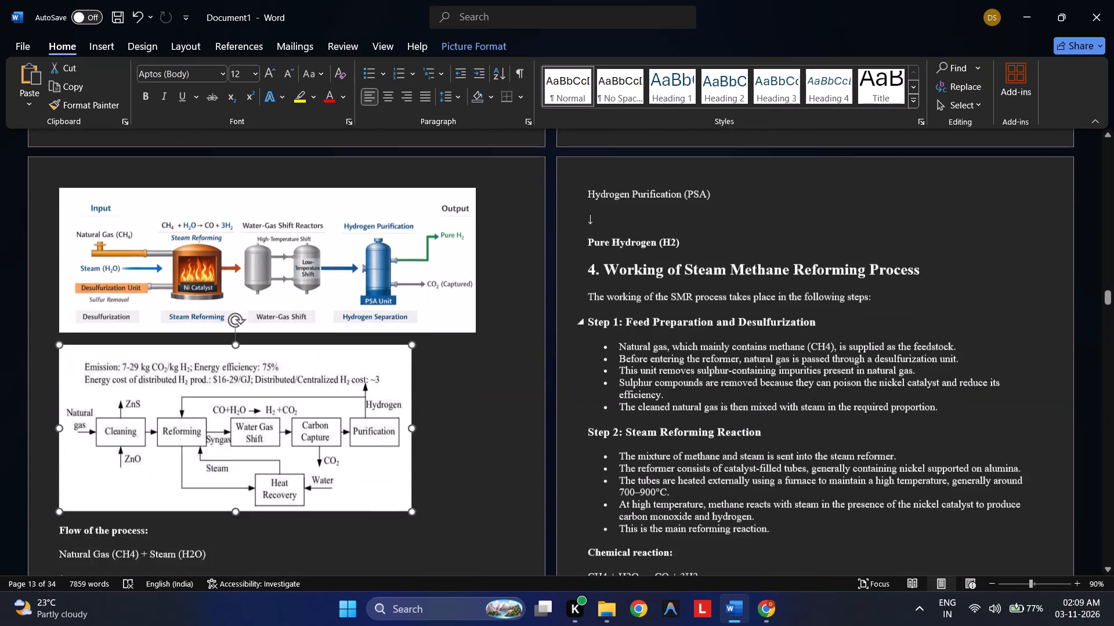
left_click(442, 276)
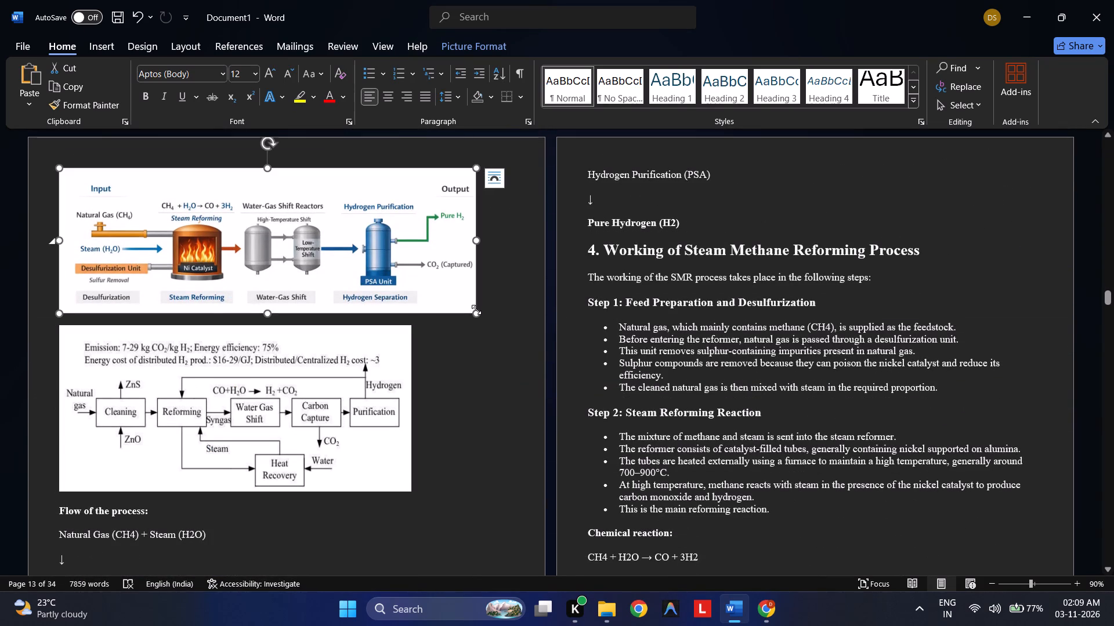
left_click_drag(476, 310, 453, 290)
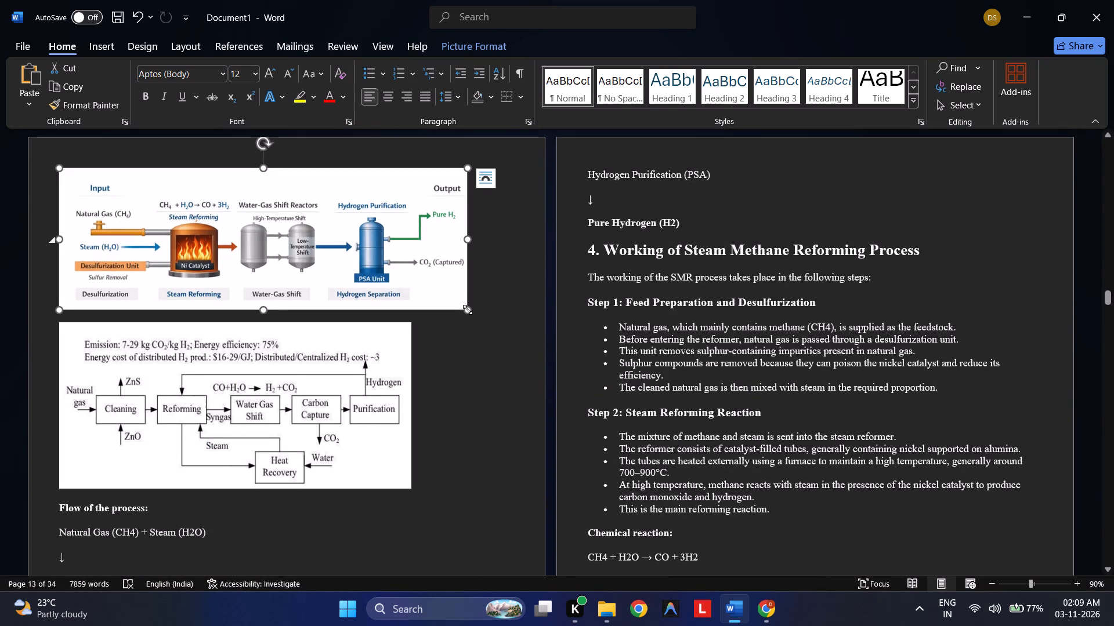
left_click_drag(468, 310, 420, 267)
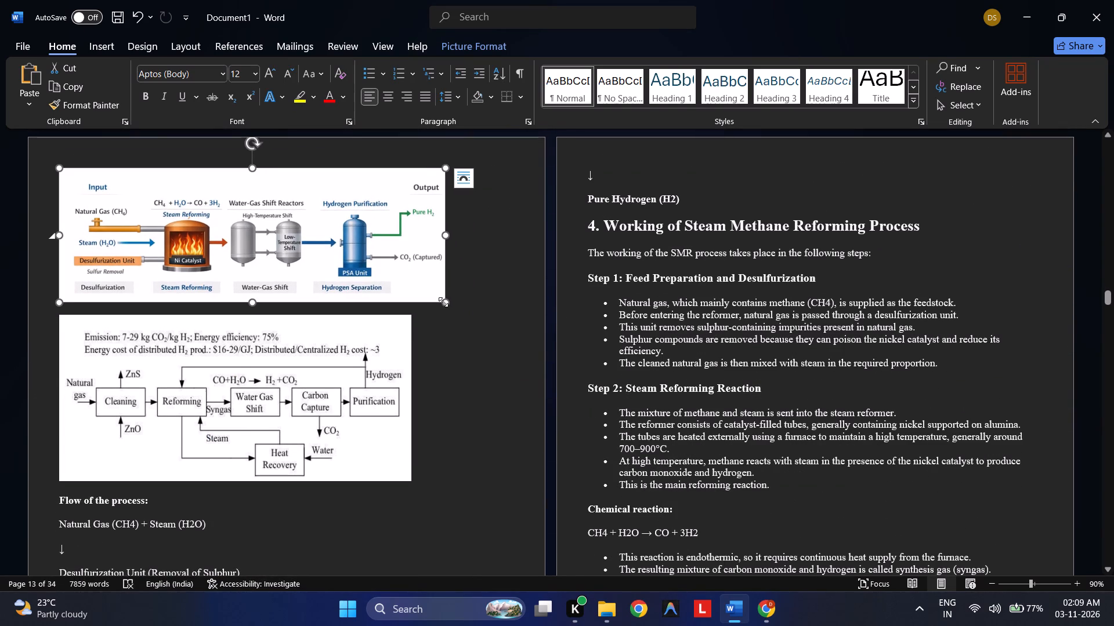
left_click_drag(443, 302, 460, 316)
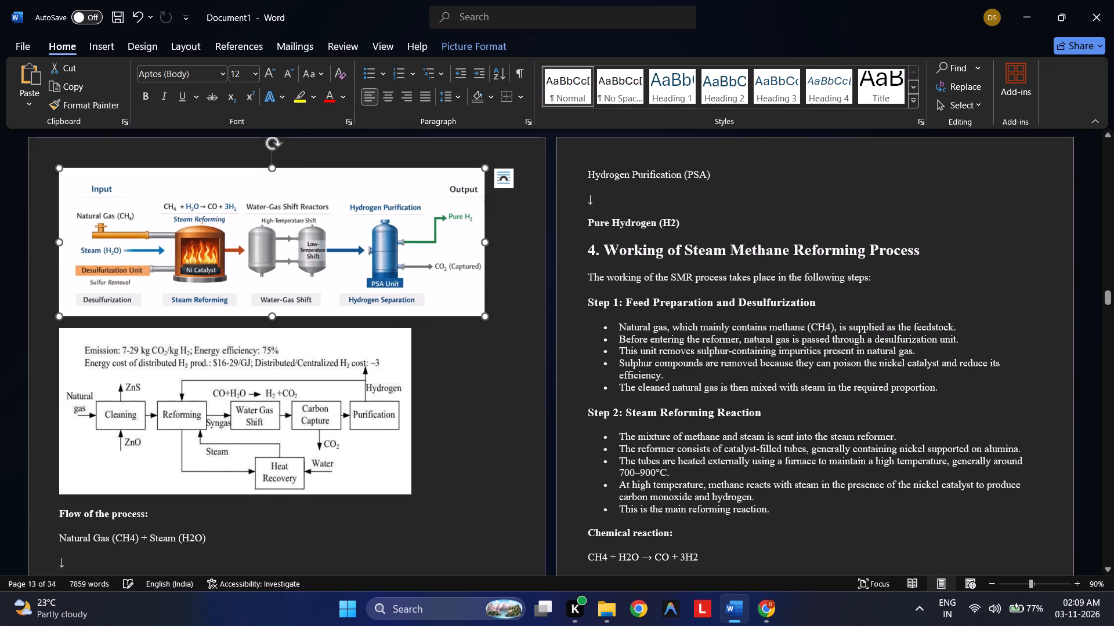
Check the placement and size of both SMR diagrams in relation to the "3. Process Flow Diagram" heading and the flow text.
scroll(623, 231, "up", 3)
scroll(643, 304, "down", 1)
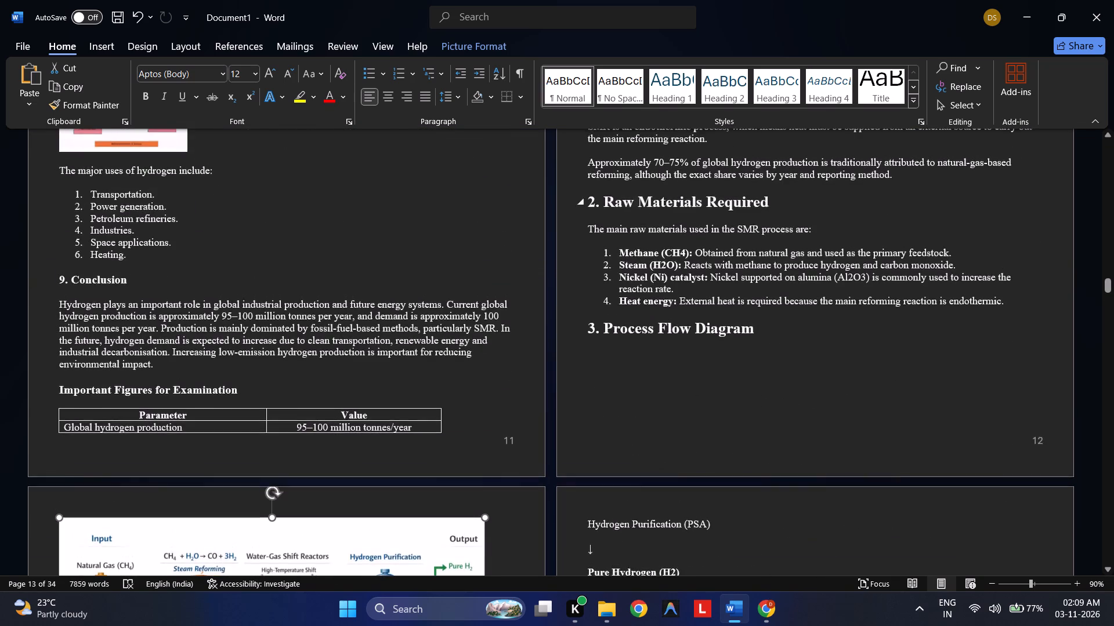
scroll(643, 304, "down", 1)
scroll(643, 304, "up", 3)
scroll(643, 304, "down", 4)
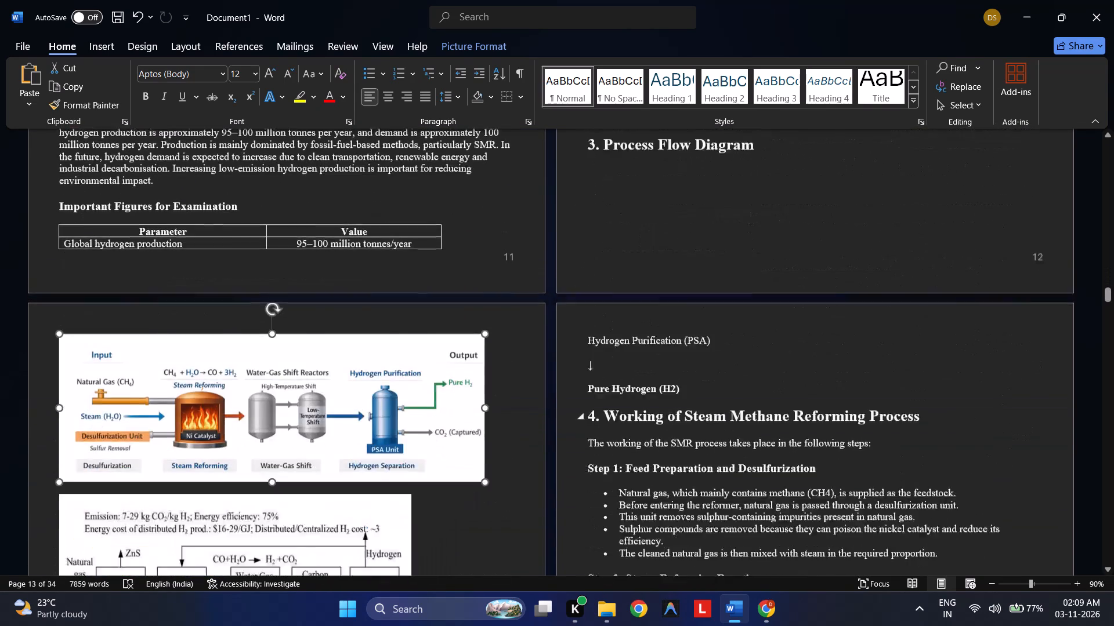
scroll(643, 304, "down", 2)
scroll(625, 381, "down", 1)
scroll(555, 366, "up", 1)
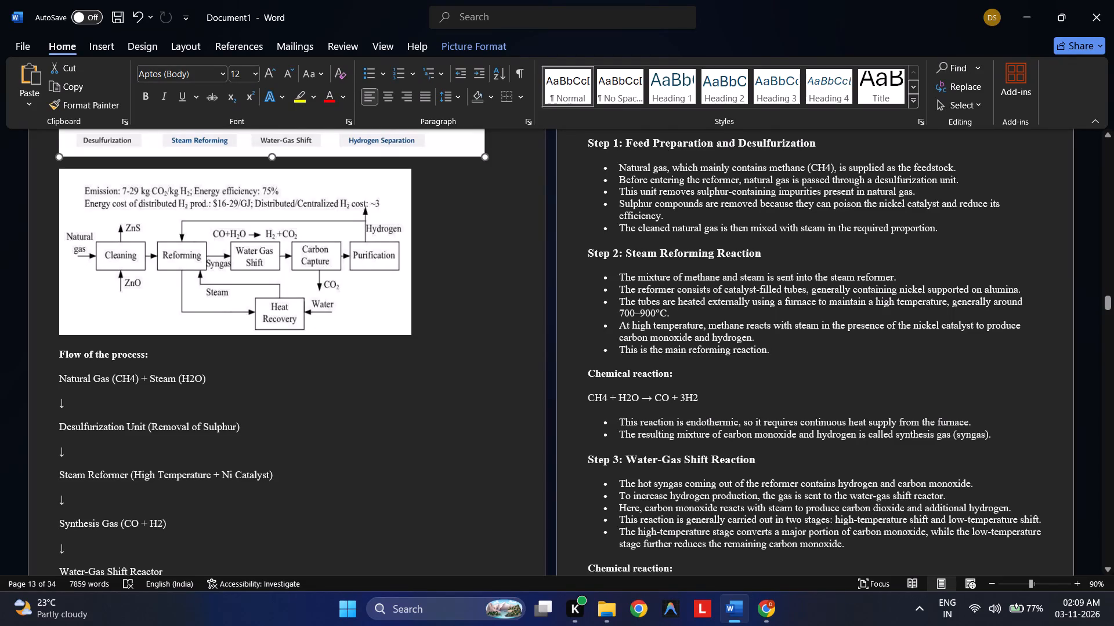
scroll(619, 358, "up", 2)
scroll(619, 358, "down", 2)
scroll(619, 356, "up", 1)
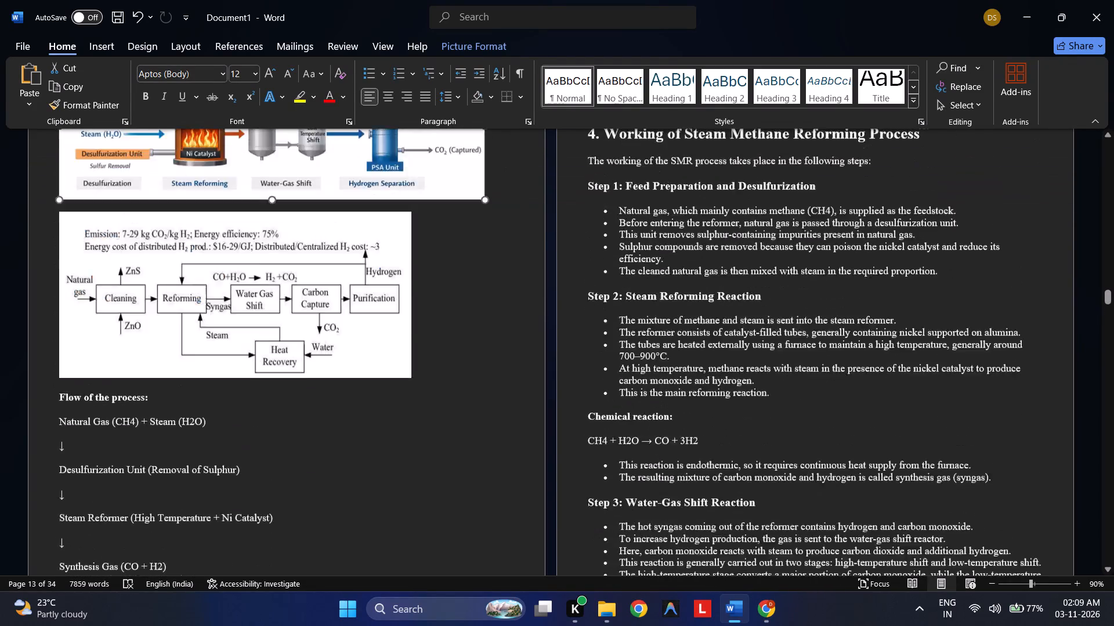
scroll(619, 356, "up", 1)
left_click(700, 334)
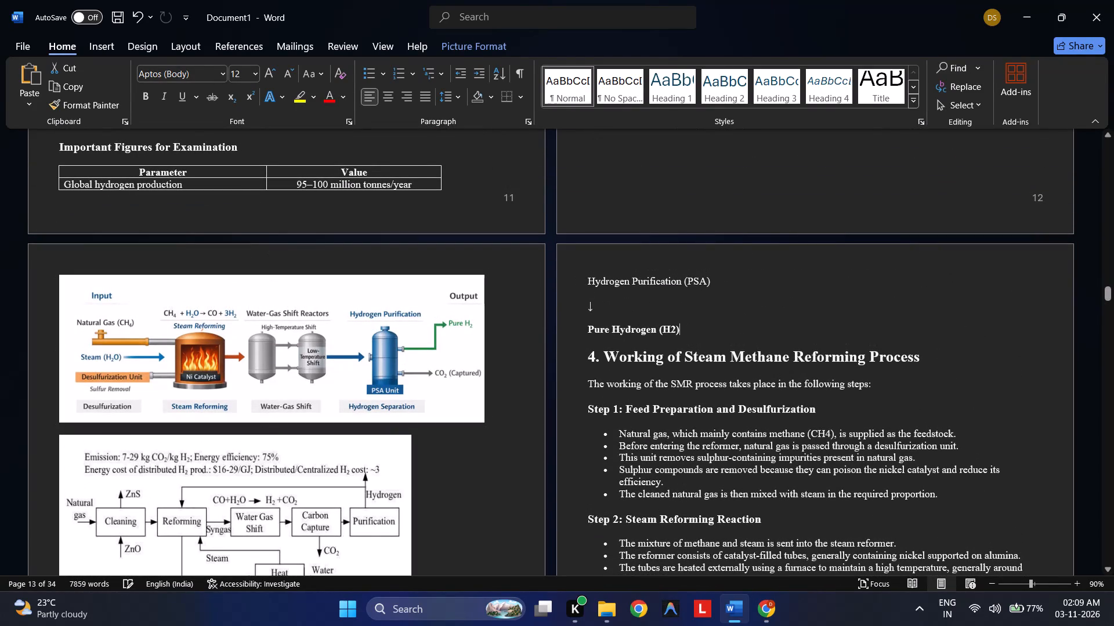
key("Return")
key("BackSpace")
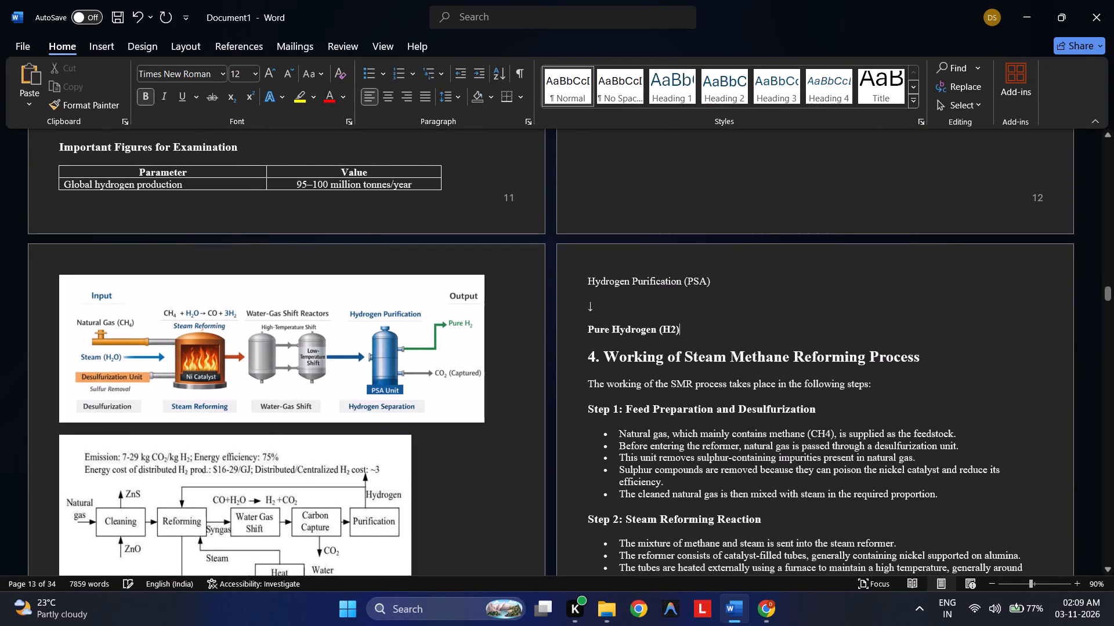
Review the rest of the pasted SMR answer, from the process flow through the exam points to the old "Definition" section.
scroll(808, 406, "down", 3)
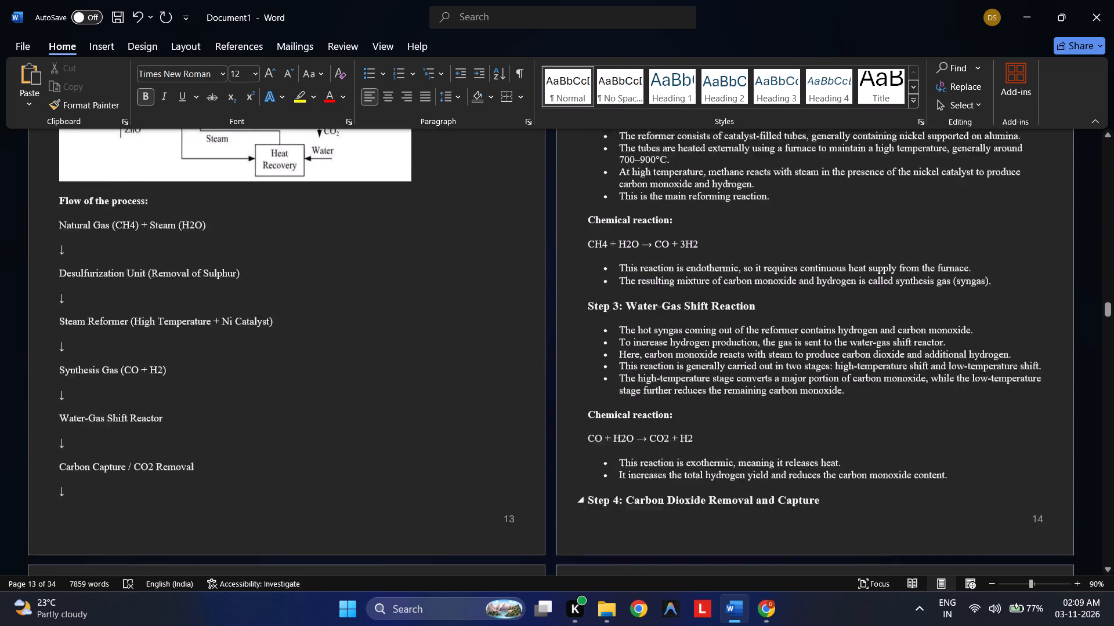
scroll(791, 431, "down", 1)
scroll(776, 372, "down", 3)
scroll(617, 361, "up", 3)
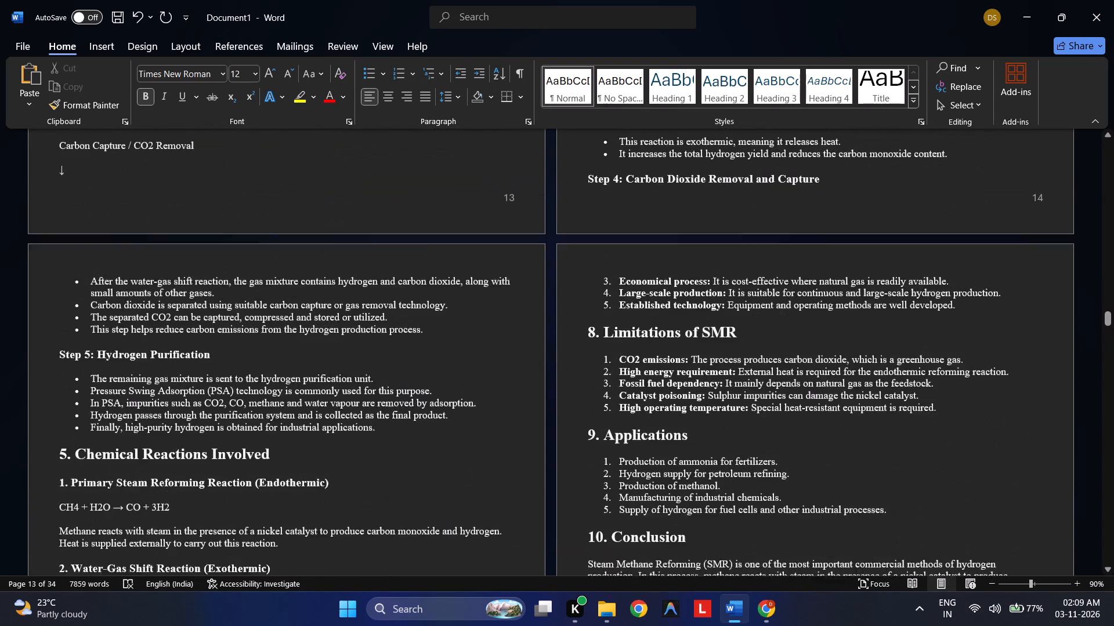
scroll(617, 361, "down", 1)
scroll(311, 410, "down", 2)
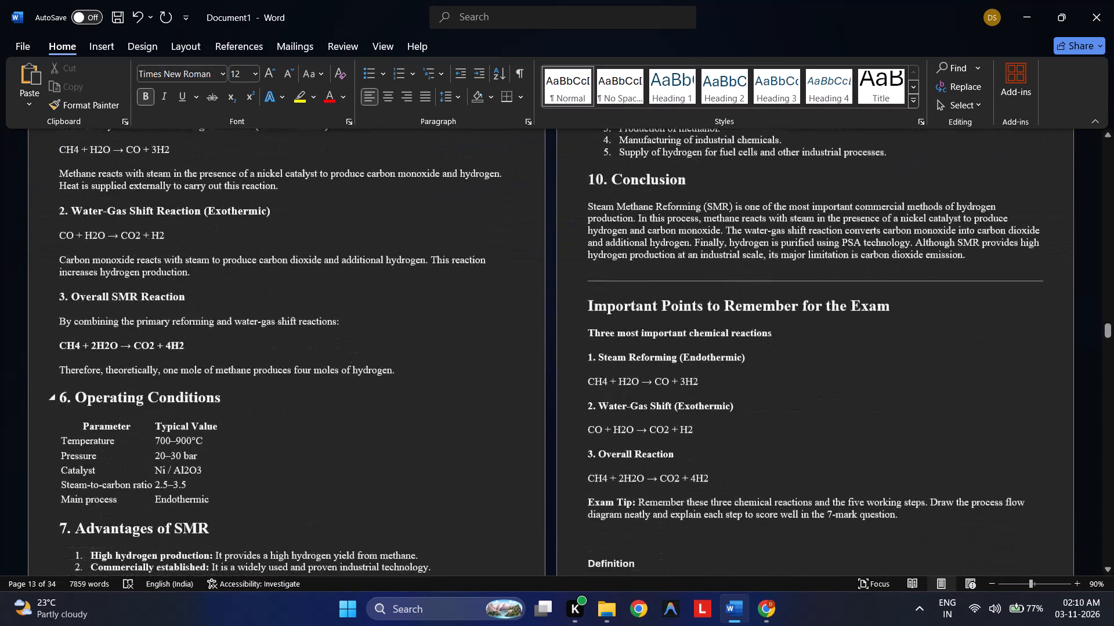
scroll(311, 410, "down", 1)
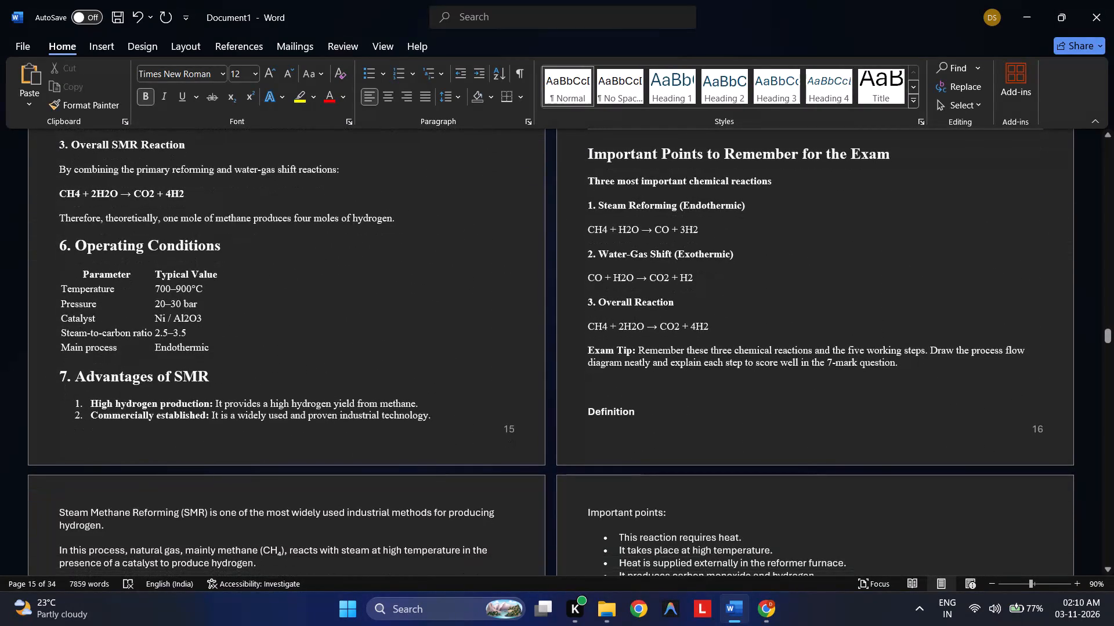
scroll(471, 300, "up", 3)
scroll(621, 346, "down", 1)
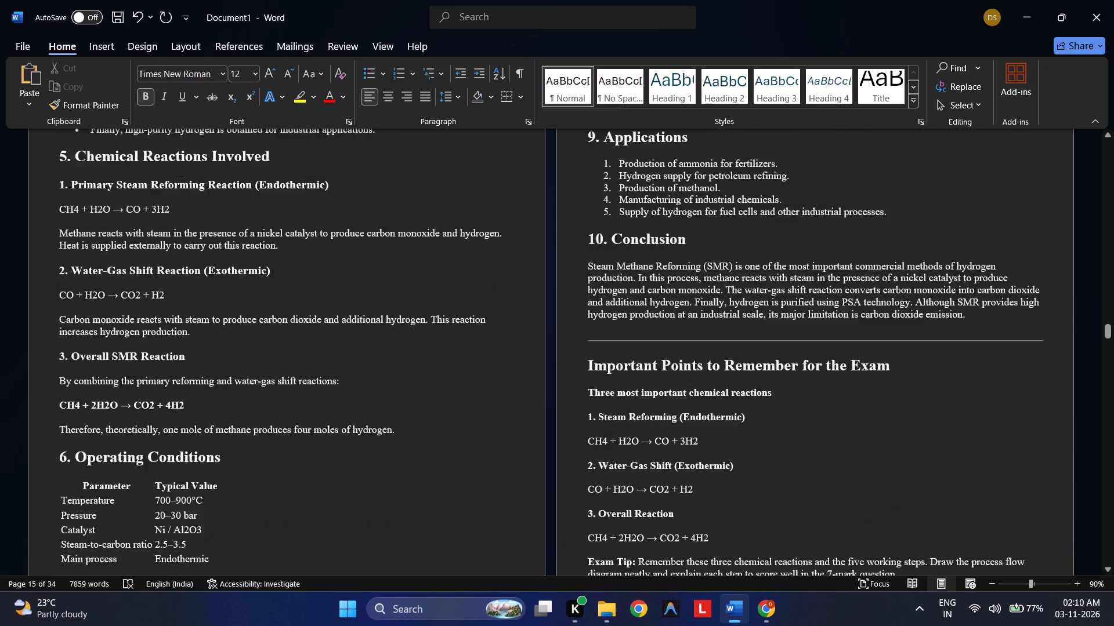
Apply the bordered grid table style to the whole SMR "6. Operating Conditions" table.
scroll(621, 346, "down", 1)
left_click(67, 361)
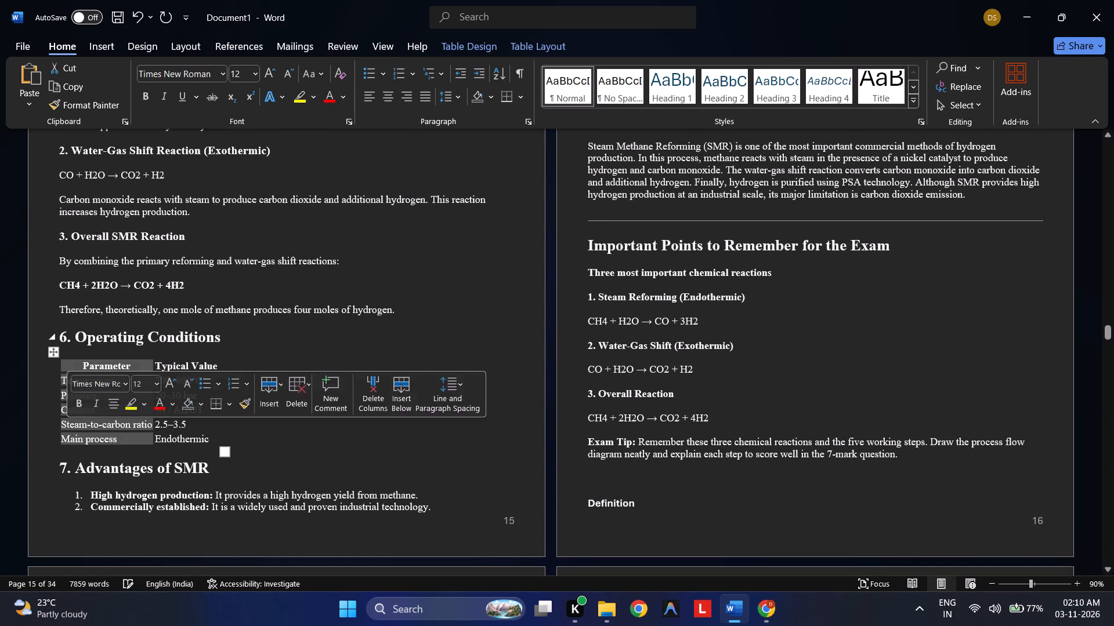
double_click(55, 356)
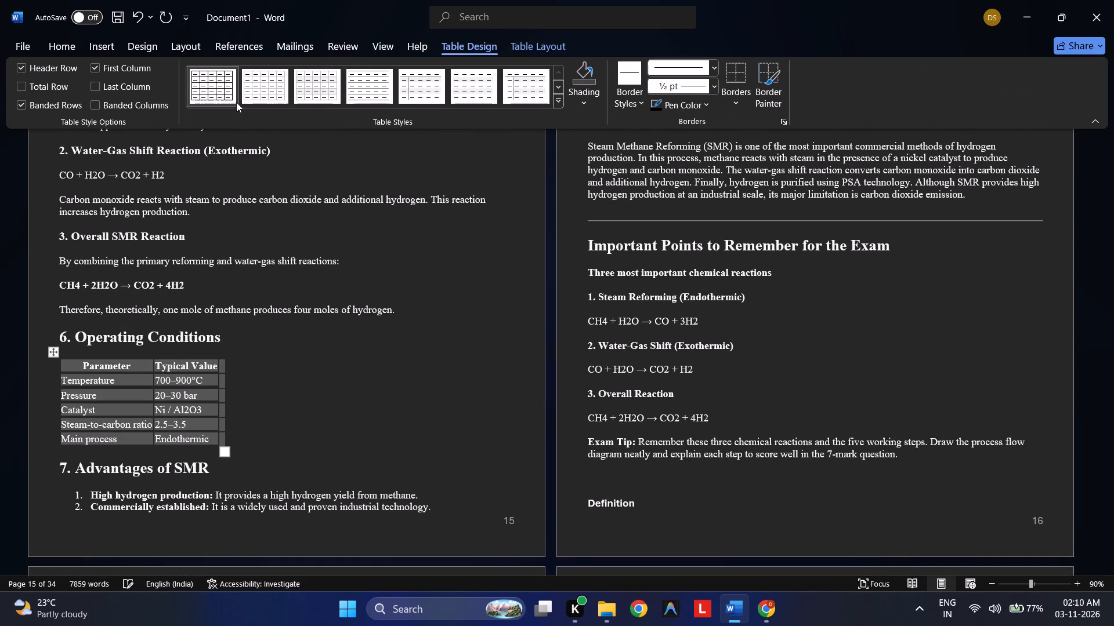
left_click(217, 75)
left_click(332, 347)
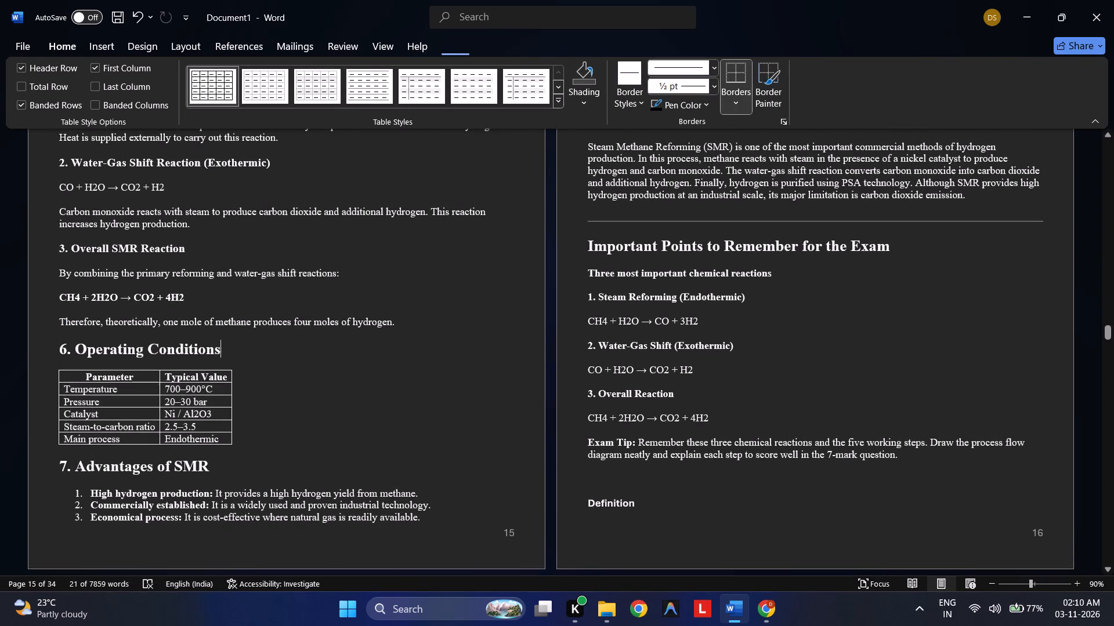
Delete the old SMR answer, from its "Definition" heading through its conclusion, up to the Q.6 question.
scroll(444, 445, "up", 2)
scroll(757, 474, "down", 2)
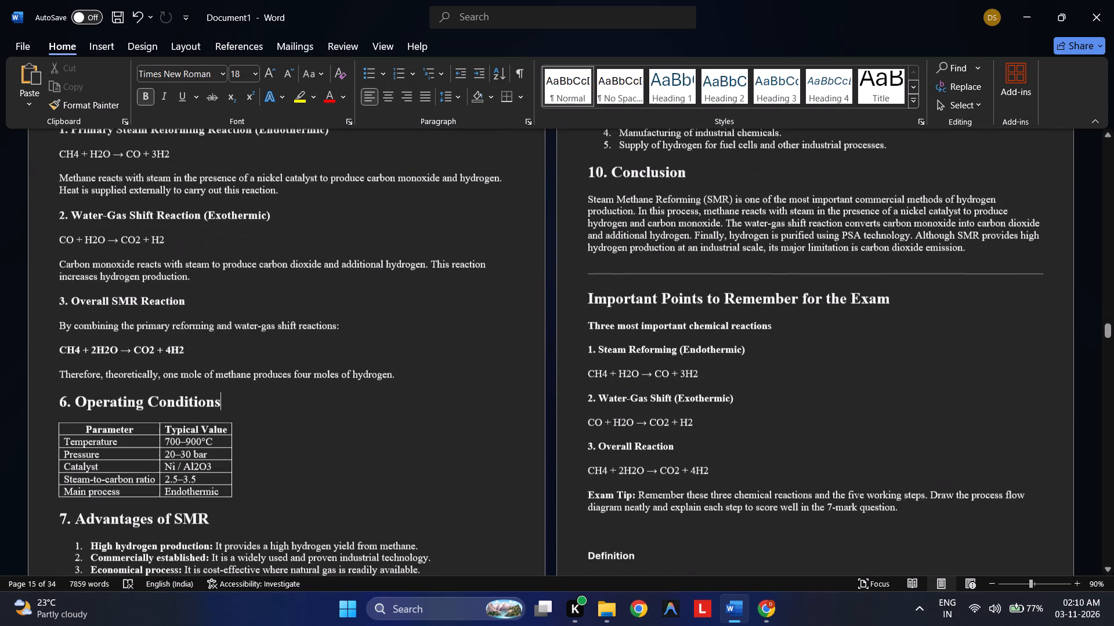
scroll(736, 342, "down", 1)
scroll(681, 363, "down", 1)
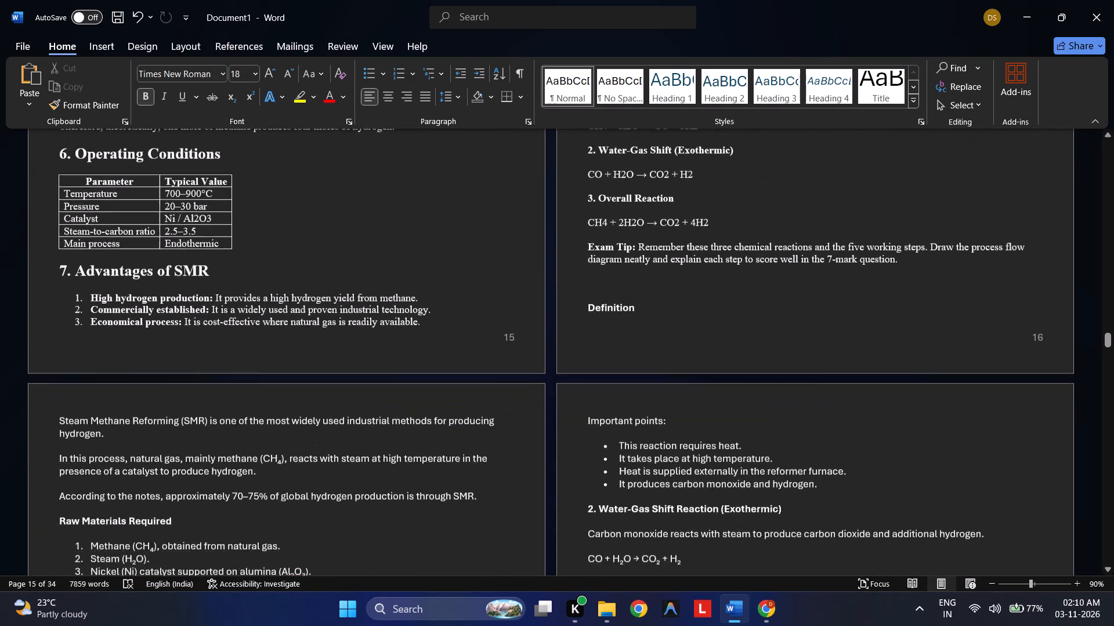
scroll(681, 363, "down", 1)
left_click_drag(587, 214, 704, 556)
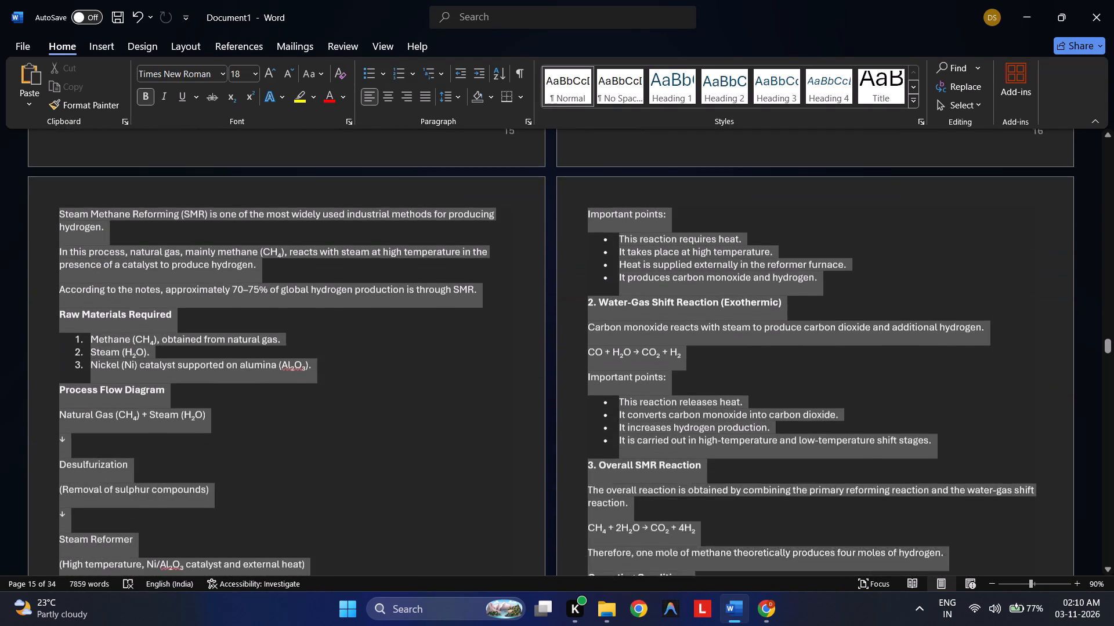
left_click_drag(704, 556, 716, 527)
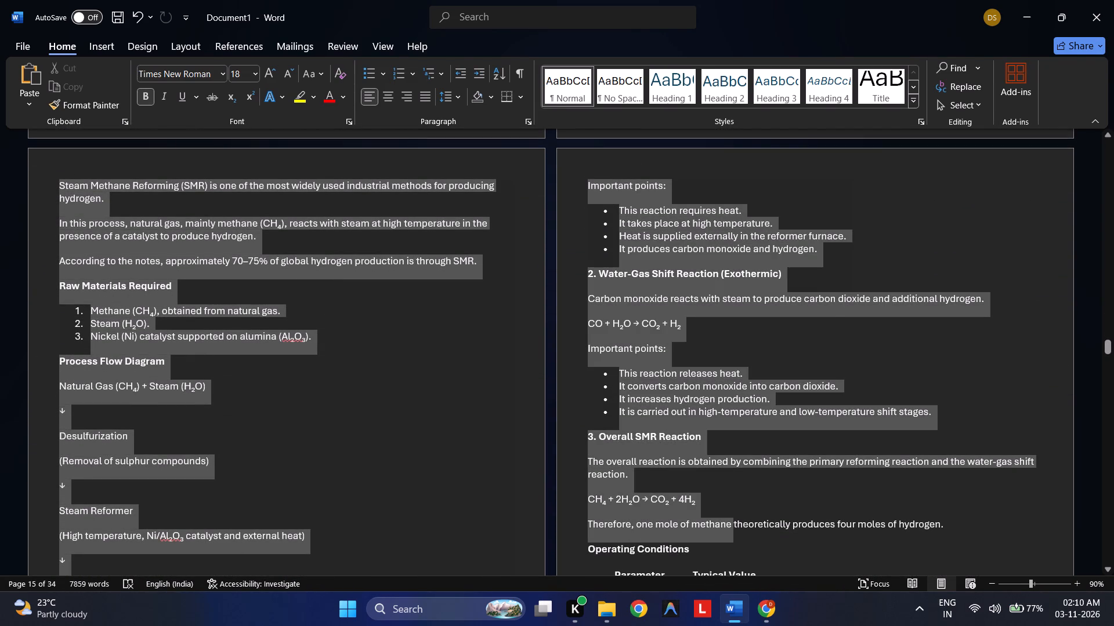
left_click_drag(716, 527, 695, 604)
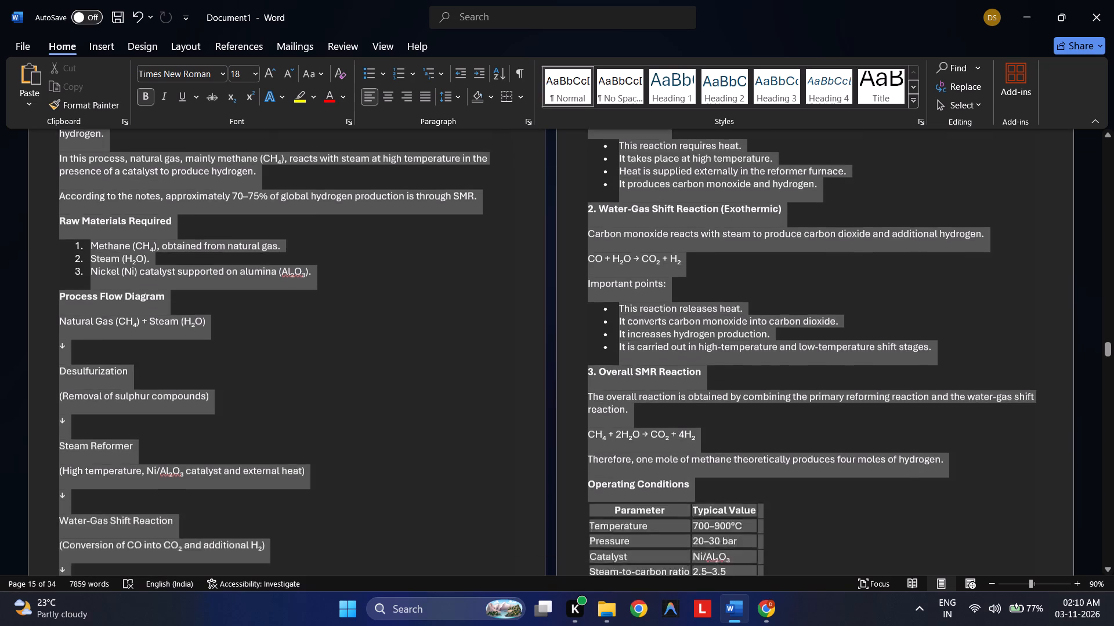
left_click_drag(695, 604, 690, 621)
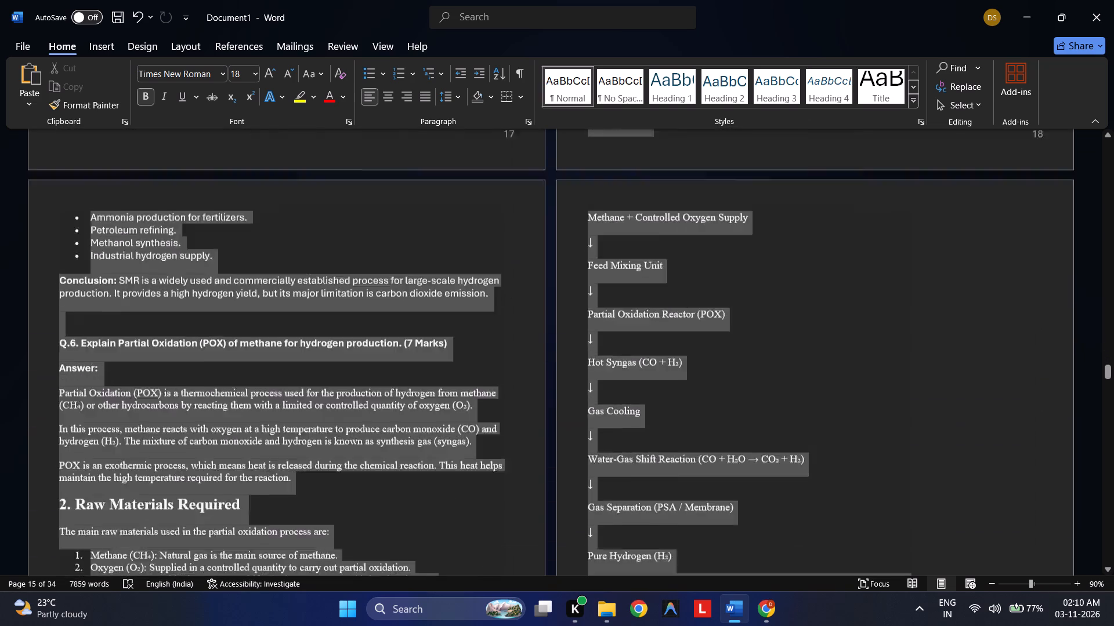
left_click_drag(690, 621, 555, 201)
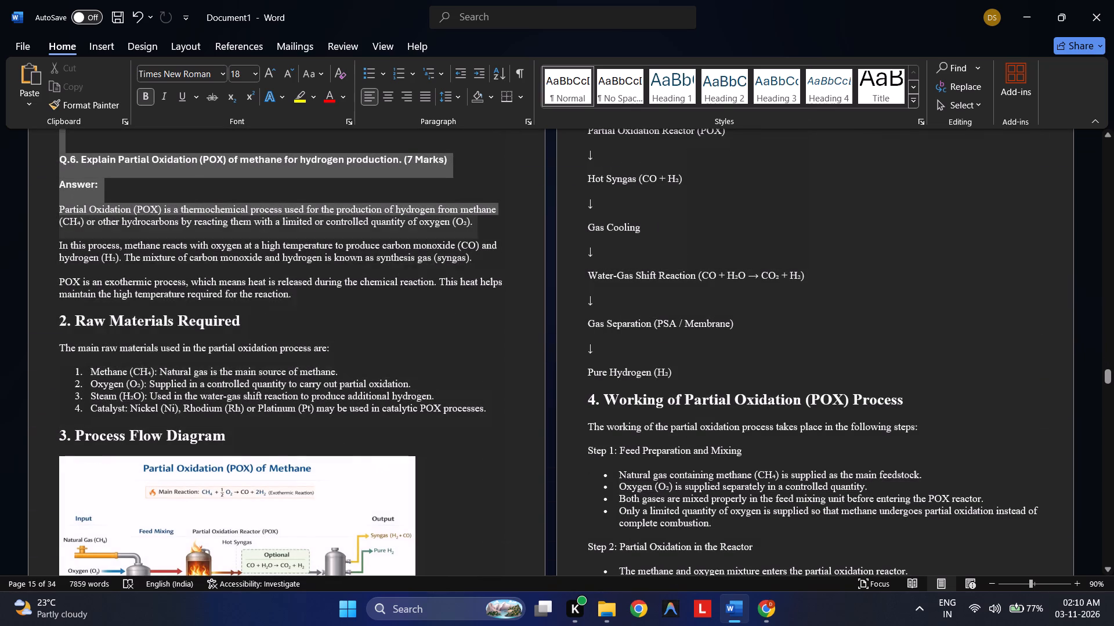
left_click_drag(555, 201, 68, 133)
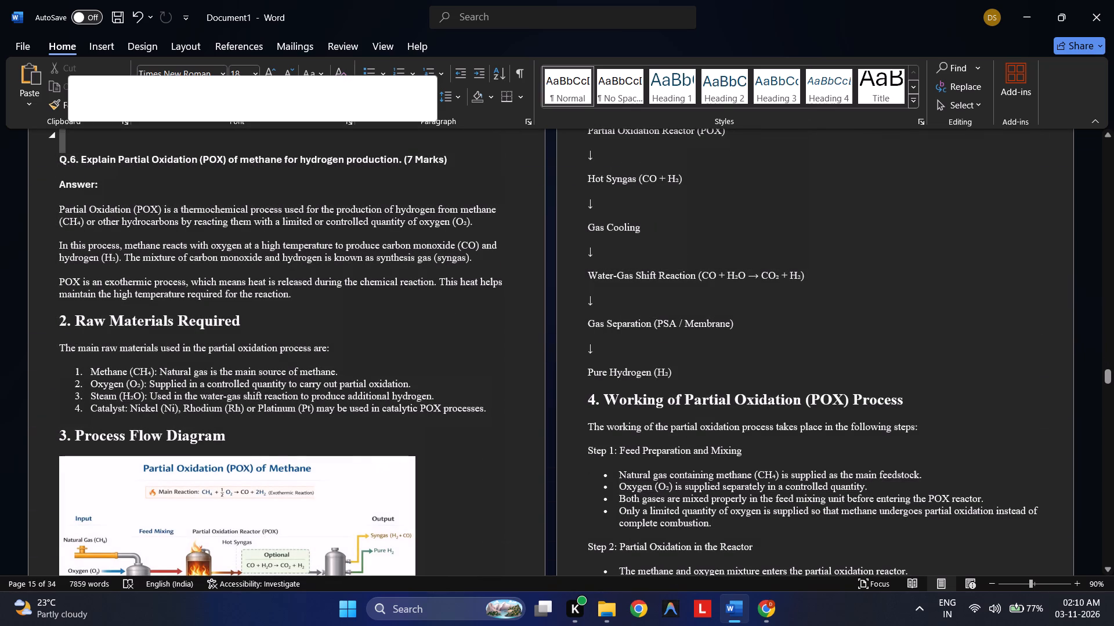
key("BackSpace")
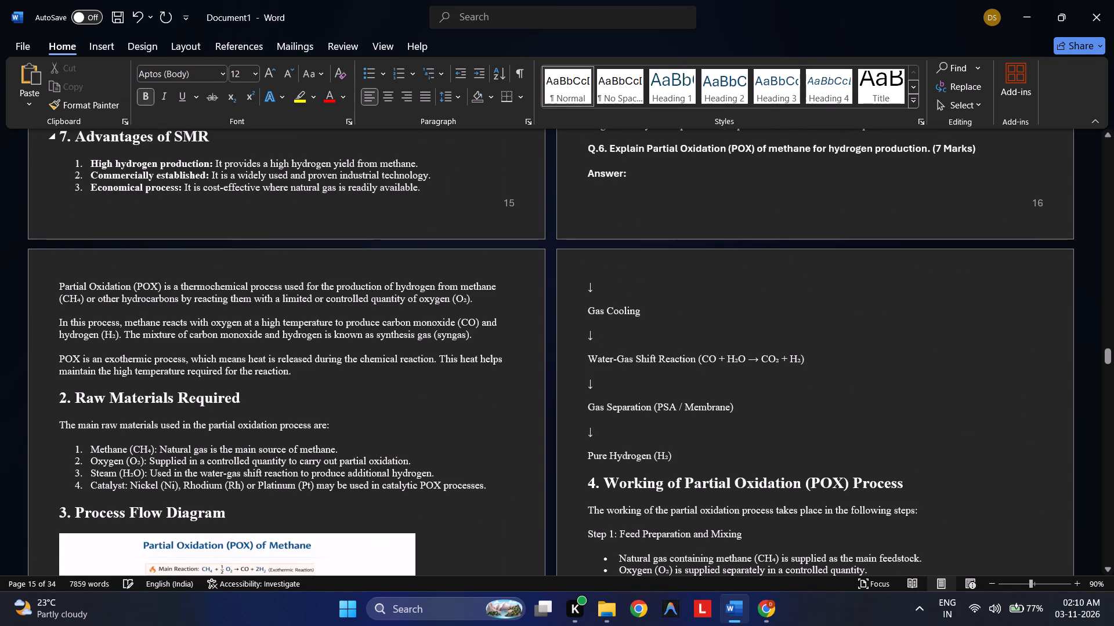
Insert two blank lines before the Q.6 question so that it starts on a new page.
key("Return")
key("Return")
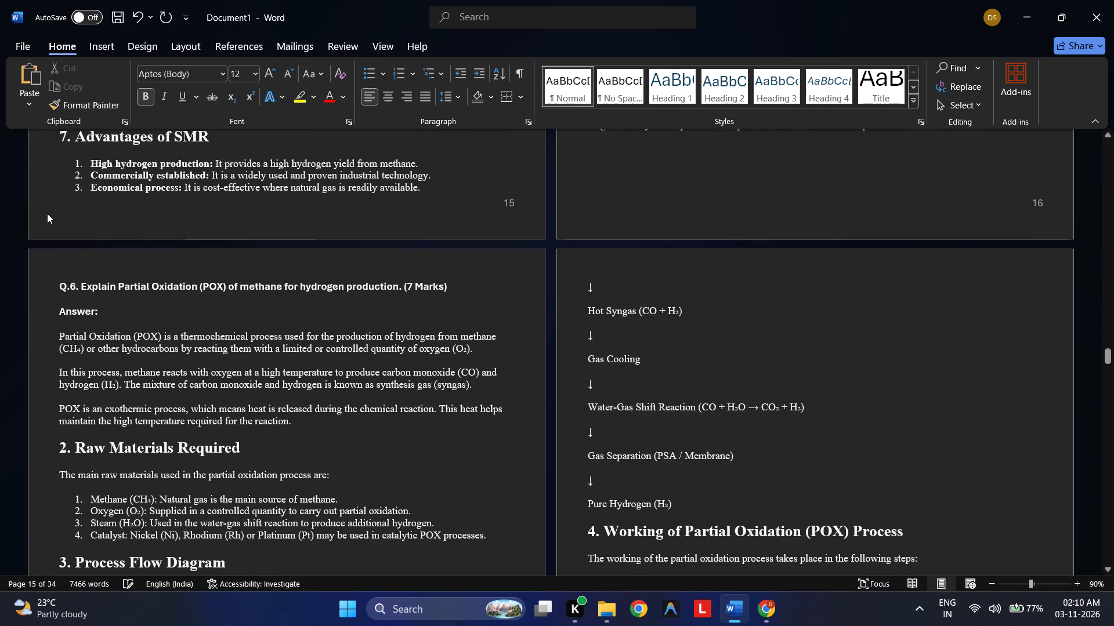
Review the existing Q.6 POX answer, including its process flow diagram, working steps and reaction equations.
scroll(47, 213, "down", 3)
scroll(245, 248, "down", 1)
scroll(339, 206, "up", 2)
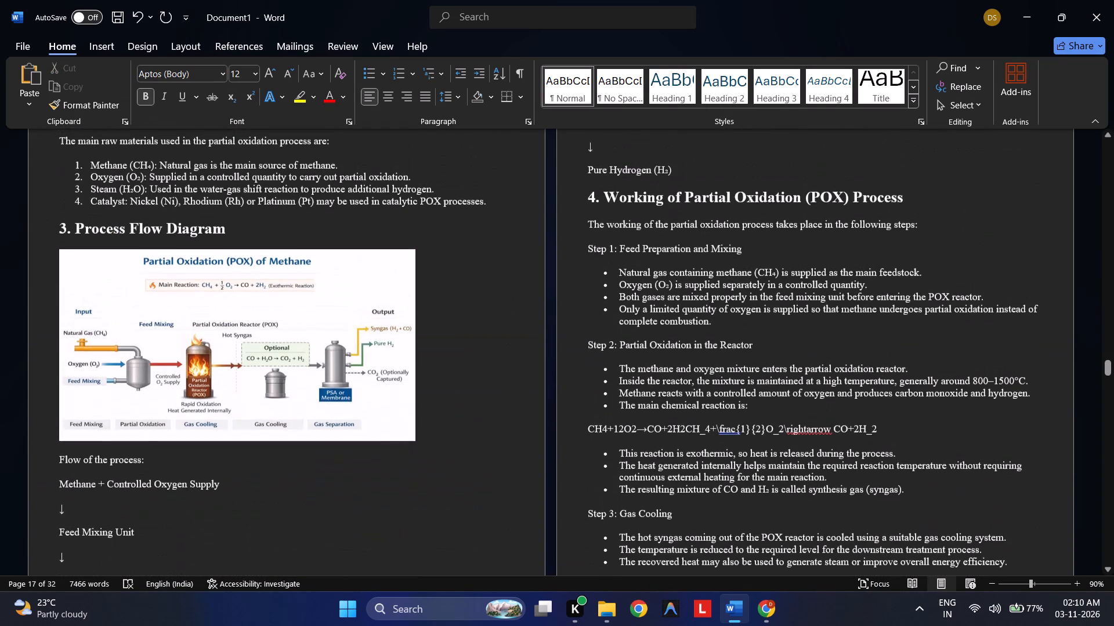
scroll(713, 429, "down", 1)
scroll(713, 429, "up", 5)
scroll(713, 429, "down", 1)
scroll(713, 429, "left", 1)
scroll(713, 429, "down", 1)
scroll(713, 429, "left", 1)
scroll(713, 429, "down", 1)
scroll(713, 429, "left", 1)
scroll(713, 429, "down", 1)
scroll(713, 429, "left", 1)
scroll(713, 429, "down", 1)
scroll(713, 429, "left", 1)
scroll(713, 429, "down", 1)
scroll(713, 429, "left", 1)
scroll(713, 429, "down", 1)
scroll(713, 429, "left", 1)
scroll(713, 429, "down", 1)
scroll(713, 429, "left", 1)
scroll(713, 429, "down", 1)
scroll(713, 429, "left", 1)
scroll(713, 429, "down", 1)
scroll(713, 429, "left", 1)
scroll(713, 429, "down", 1)
scroll(713, 429, "left", 1)
scroll(713, 429, "down", 1)
scroll(713, 429, "left", 1)
scroll(713, 429, "down", 1)
scroll(713, 429, "left", 1)
scroll(713, 428, "down", 1)
scroll(713, 428, "left", 1)
scroll(712, 427, "down", 1)
scroll(712, 427, "left", 1)
scroll(712, 427, "down", 1)
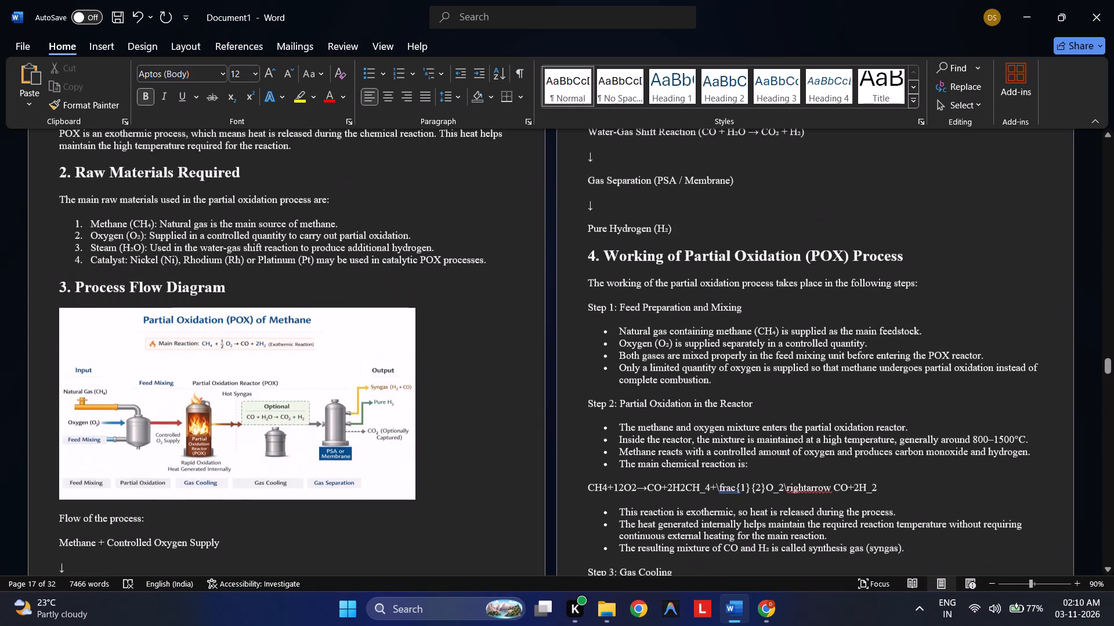
Copy the Q.6 POX answer from the question line through the end of the section before "10. Conclusion".
scroll(363, 347, "up", 1)
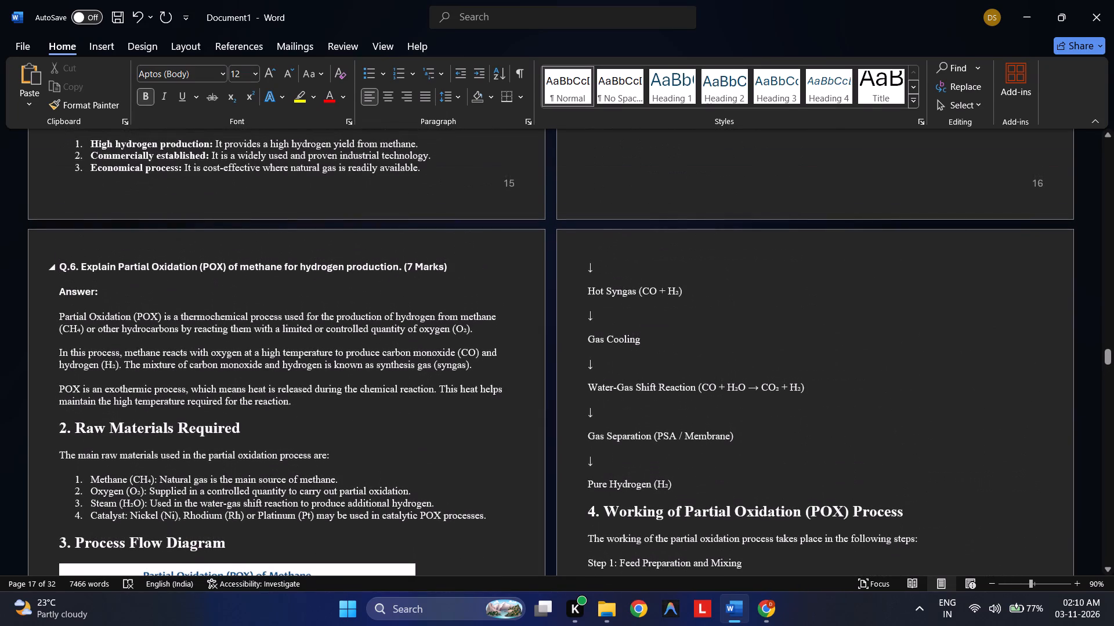
left_click_drag(64, 257, 559, 419)
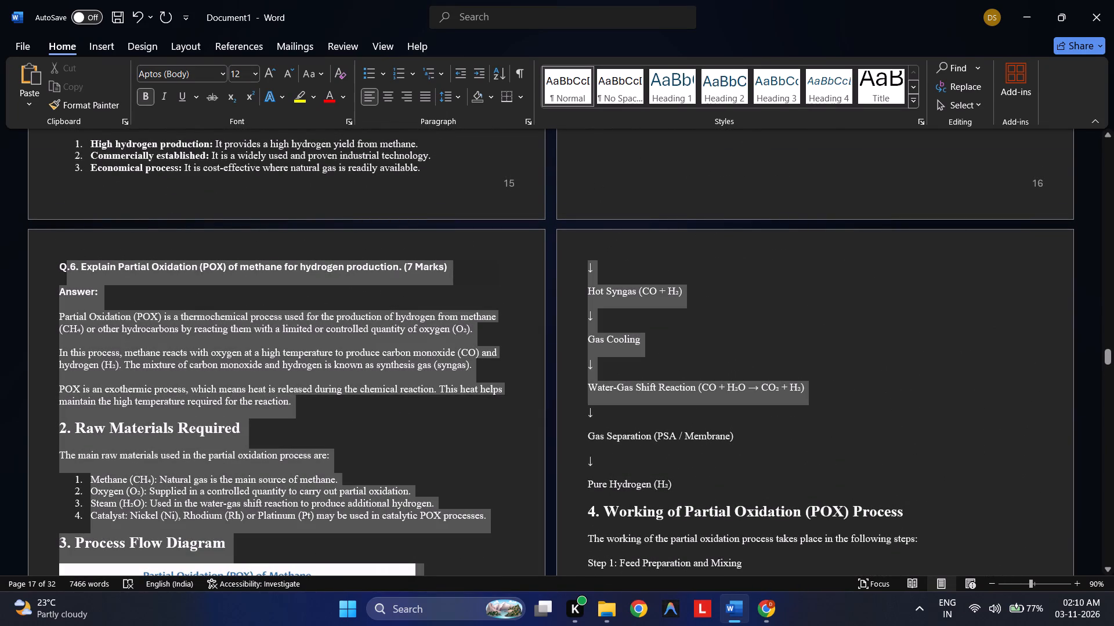
left_click_drag(559, 419, 617, 625)
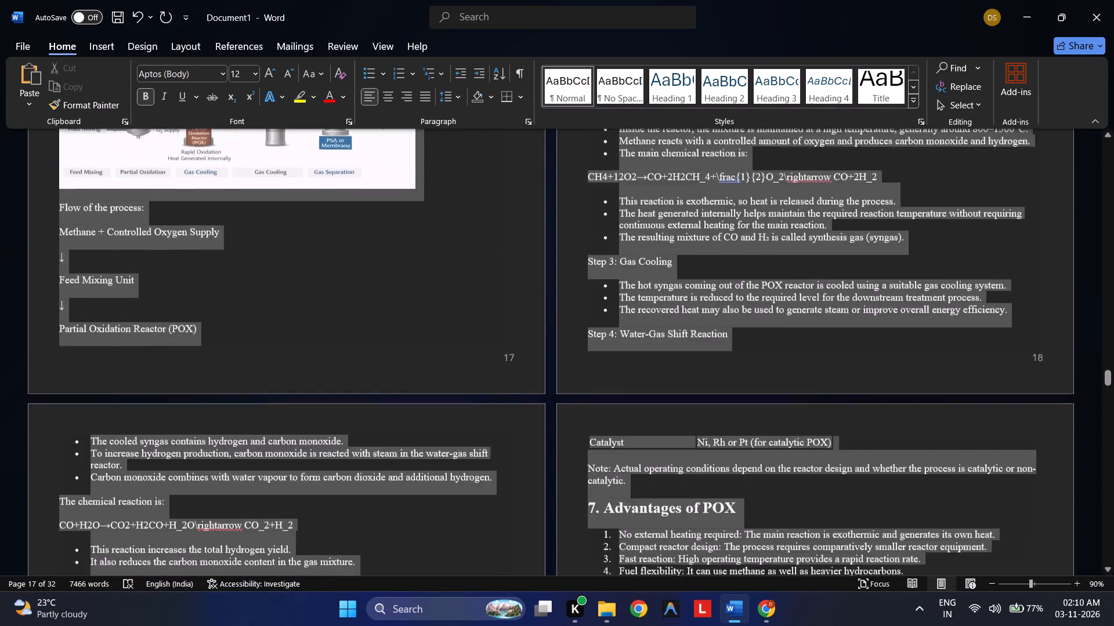
left_click_drag(617, 625, 683, 127)
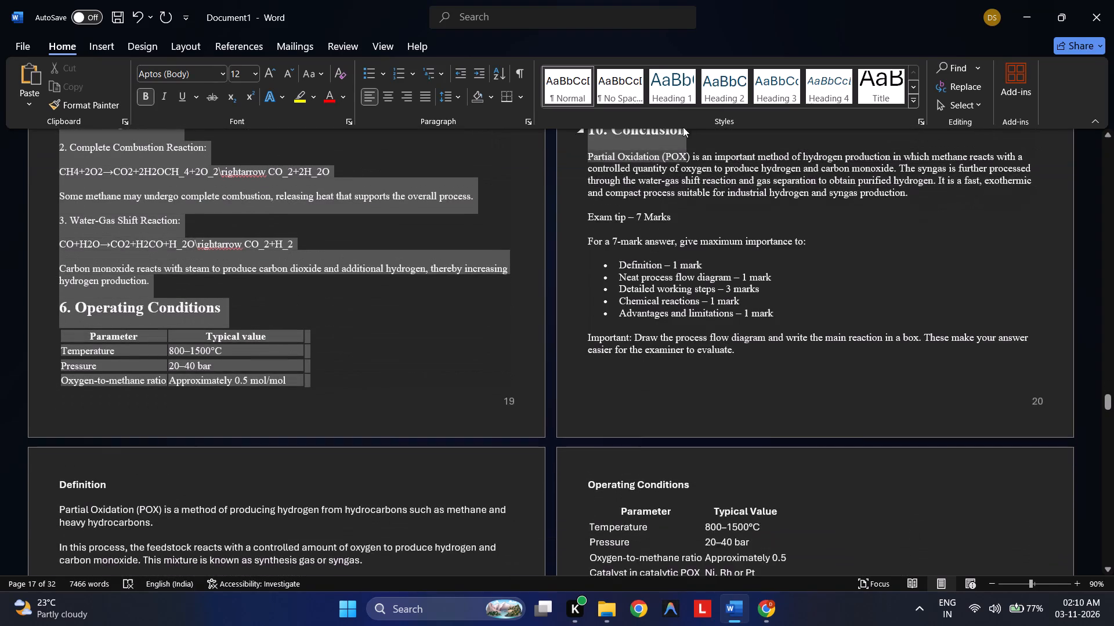
left_click_drag(683, 127, 807, 145)
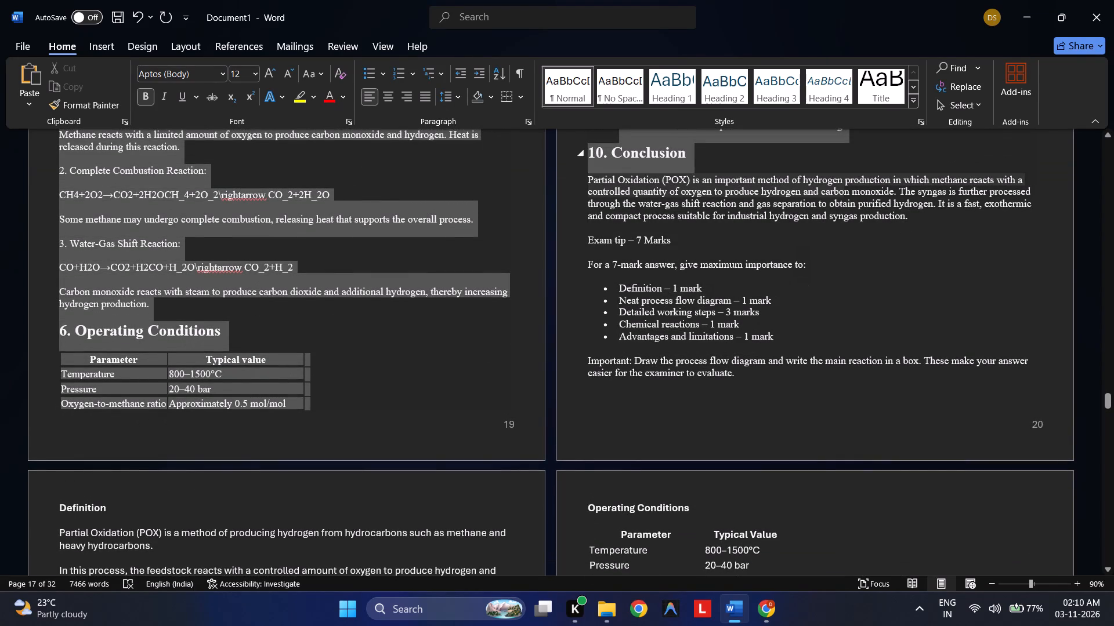
left_click_drag(807, 145, 988, 139)
key("ctrl+c")
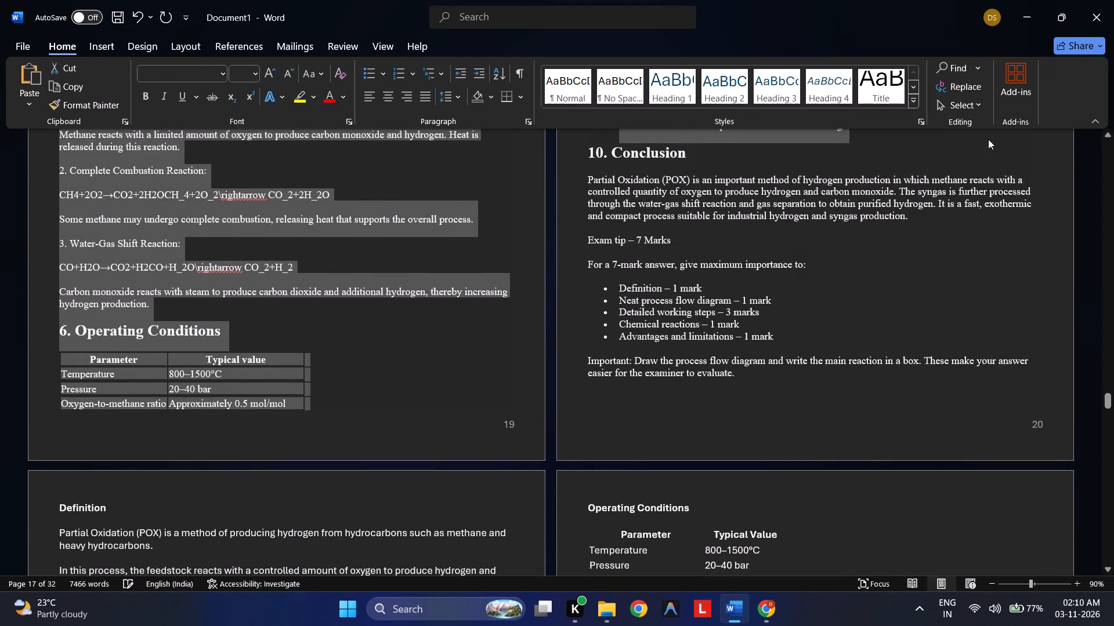
left_click(751, 611)
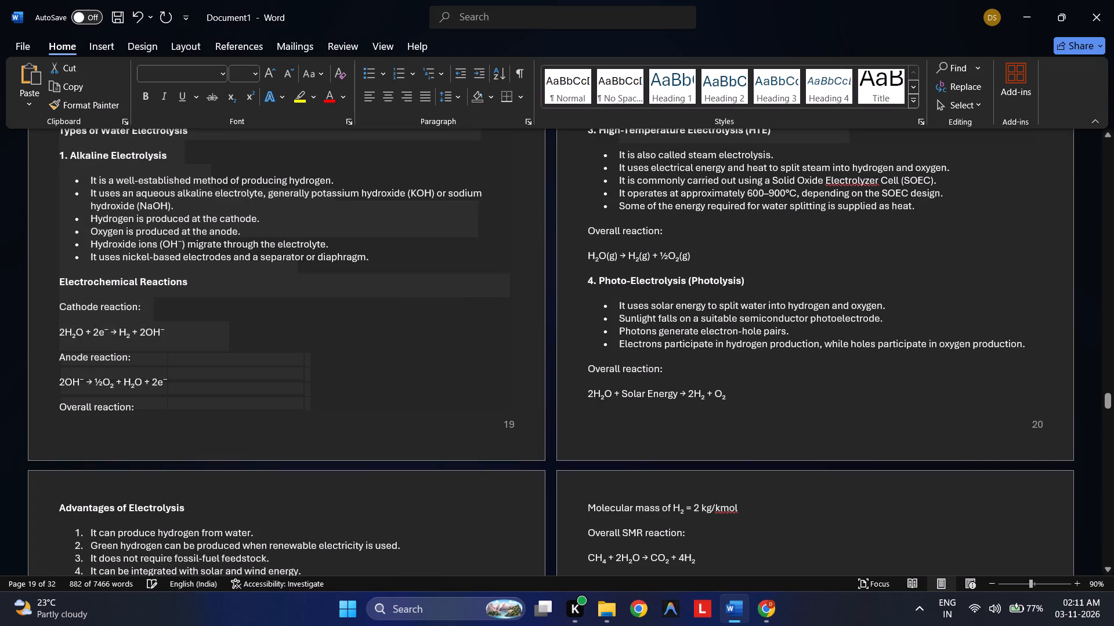
scroll(494, 435, "up", 7)
scroll(494, 435, "down", 4)
scroll(494, 435, "up", 1)
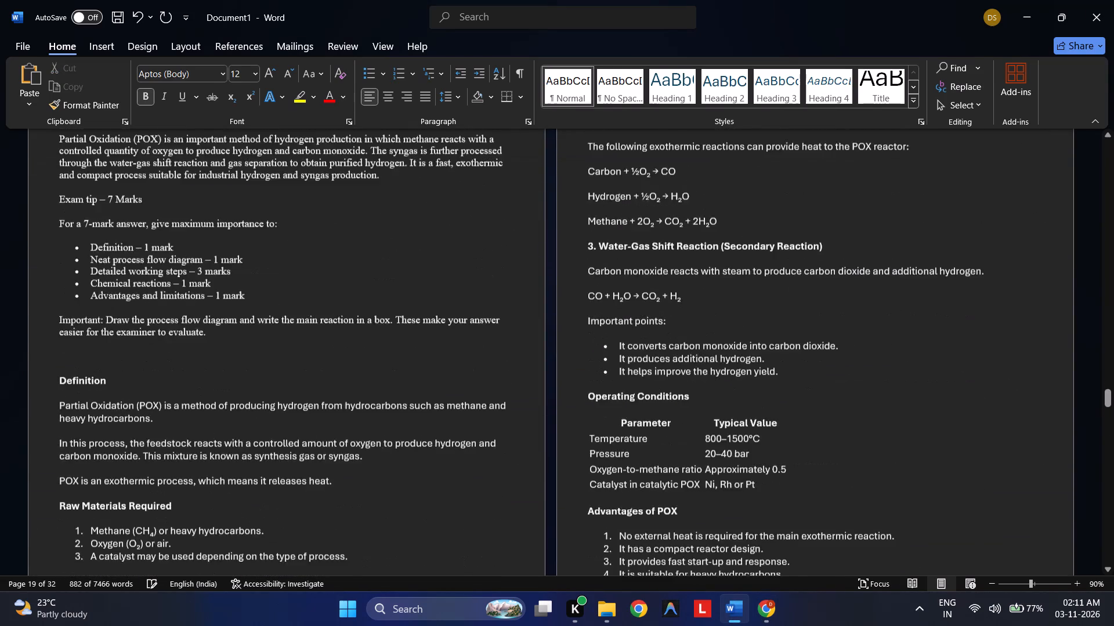
scroll(494, 435, "up", 1)
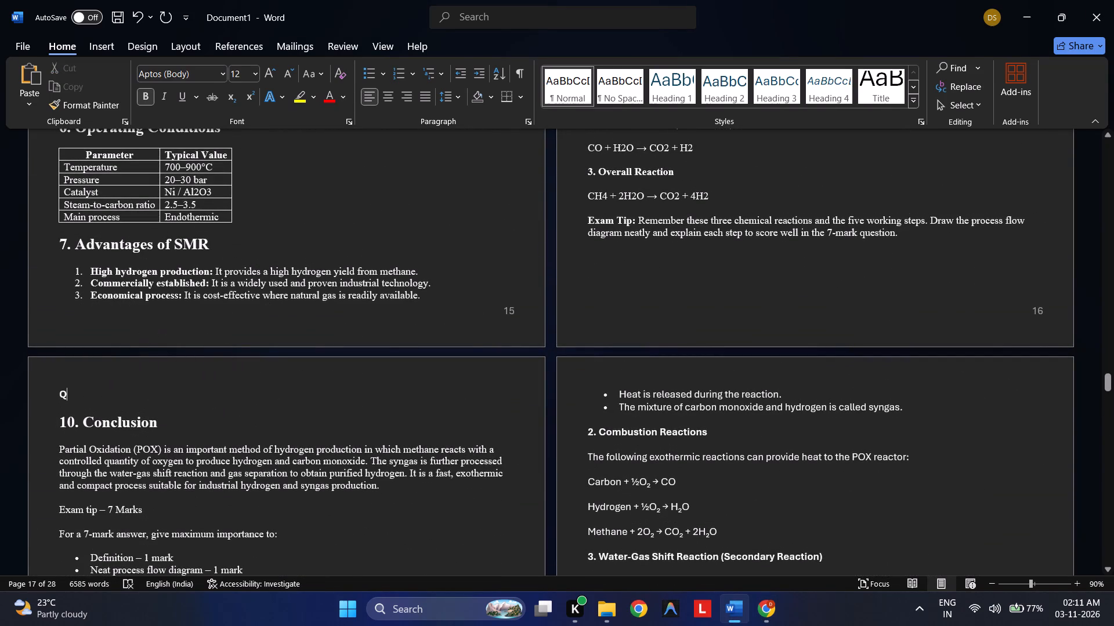
right_click(83, 389)
left_click(116, 171)
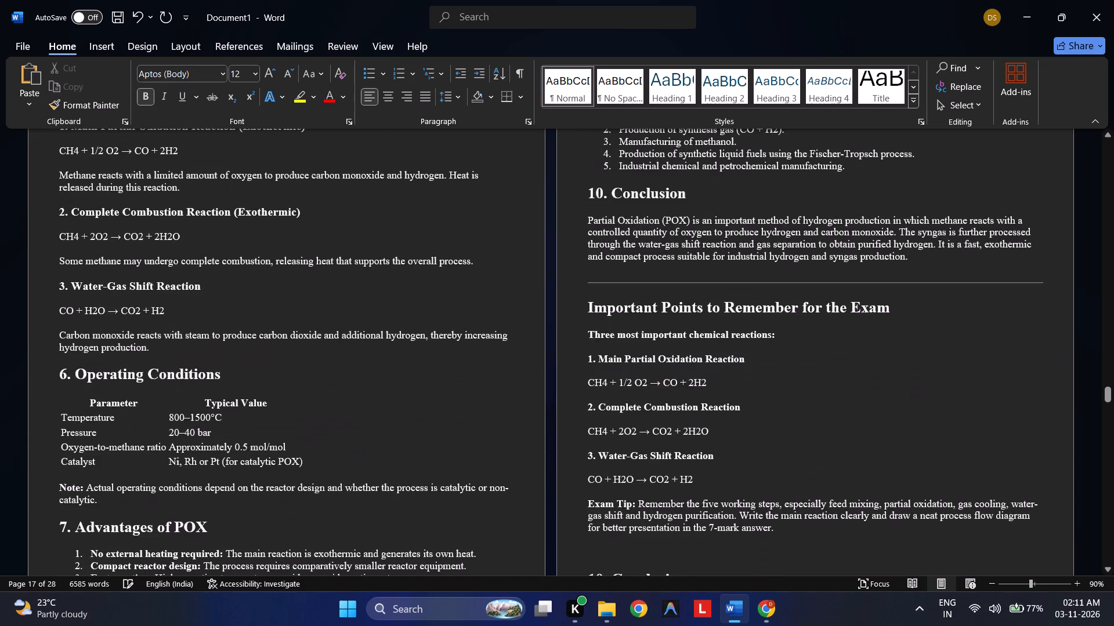
Delete the stray "QWriting" line above the Q.6 POX question heading.
scroll(138, 406, "up", 8)
scroll(135, 452, "up", 2)
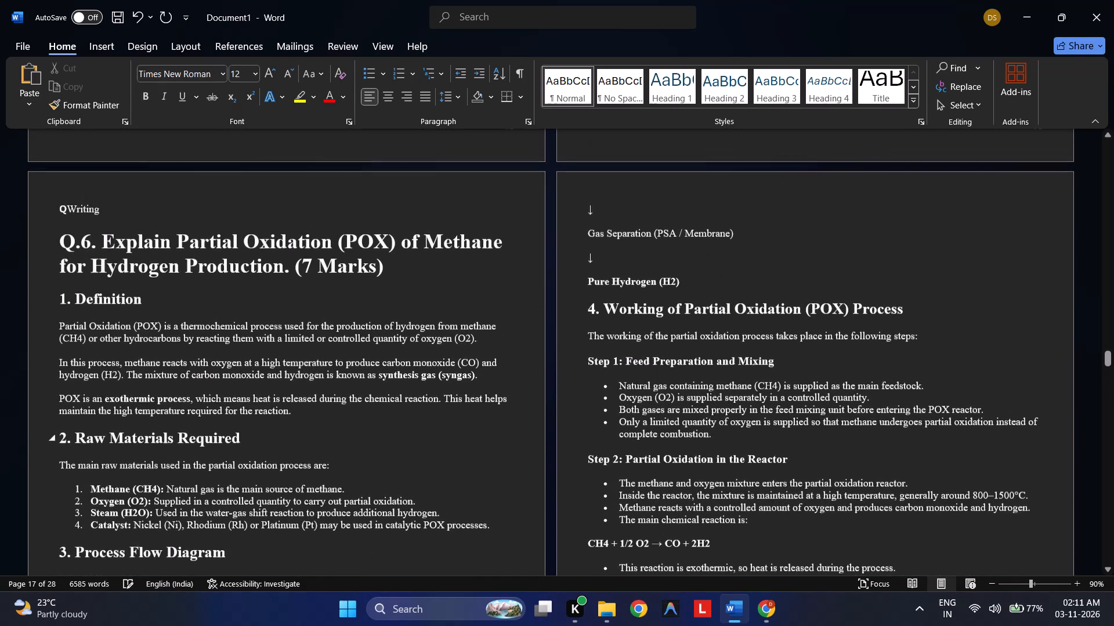
left_click_drag(111, 213, 50, 210)
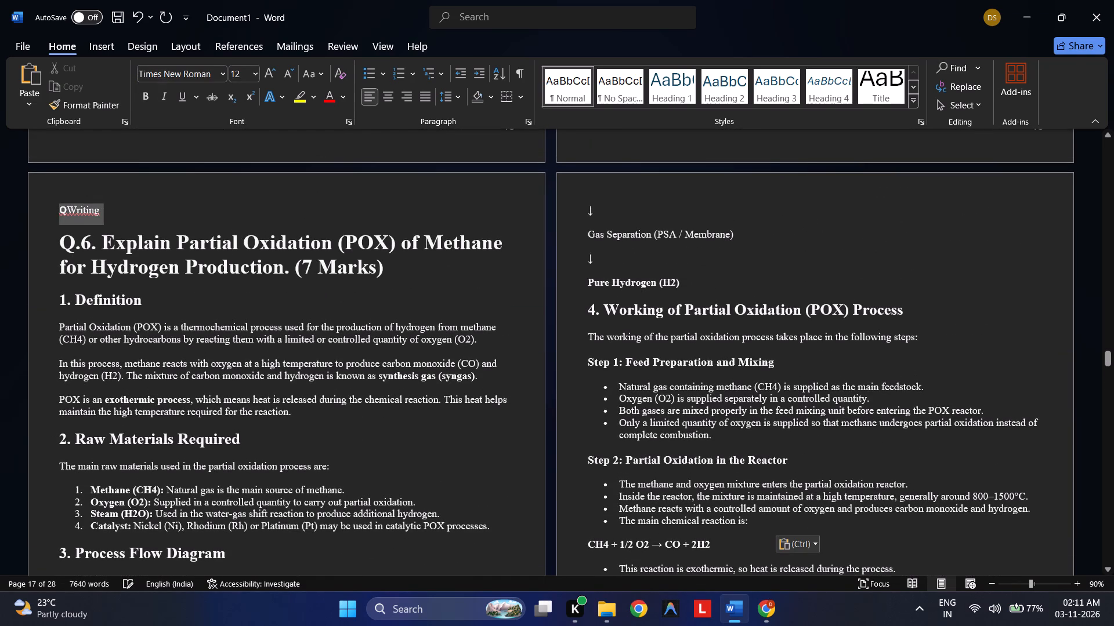
left_click_drag(50, 210, 48, 208)
key("BackSpace")
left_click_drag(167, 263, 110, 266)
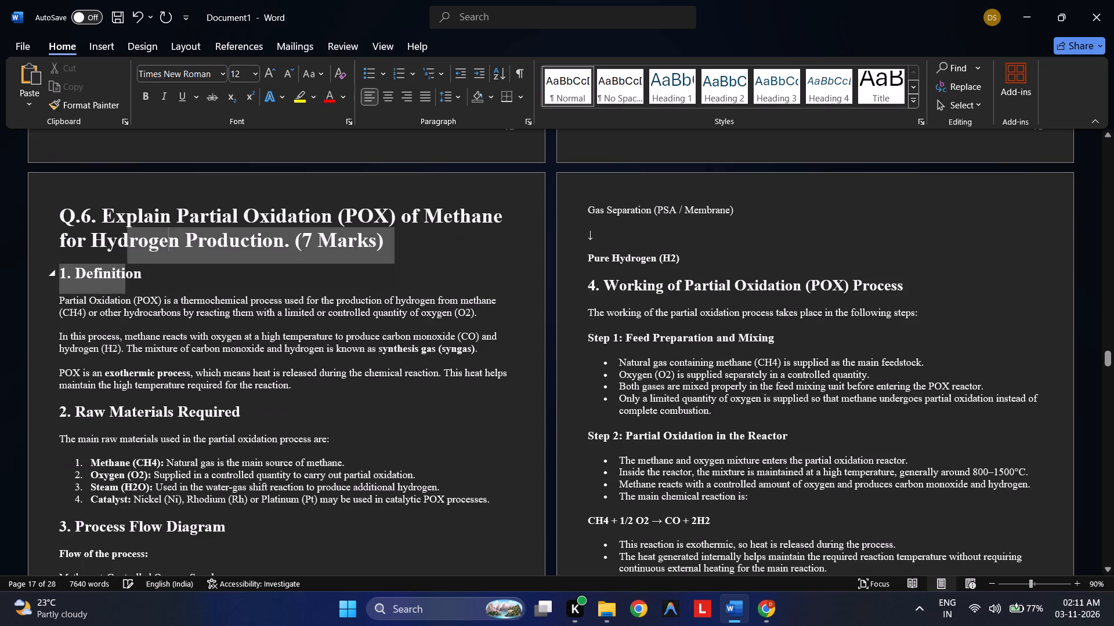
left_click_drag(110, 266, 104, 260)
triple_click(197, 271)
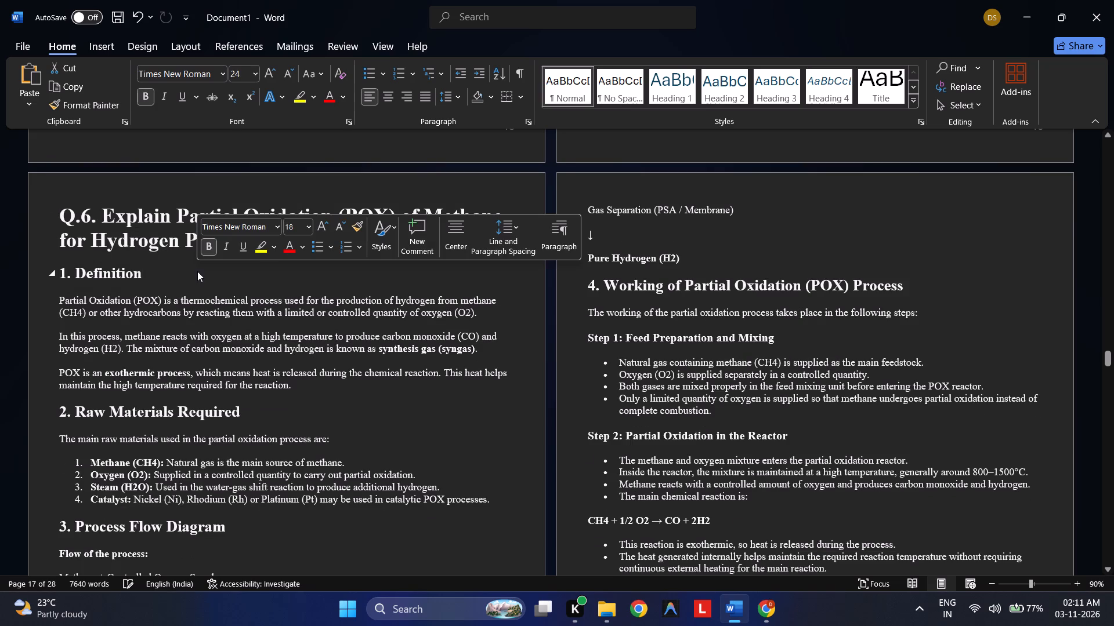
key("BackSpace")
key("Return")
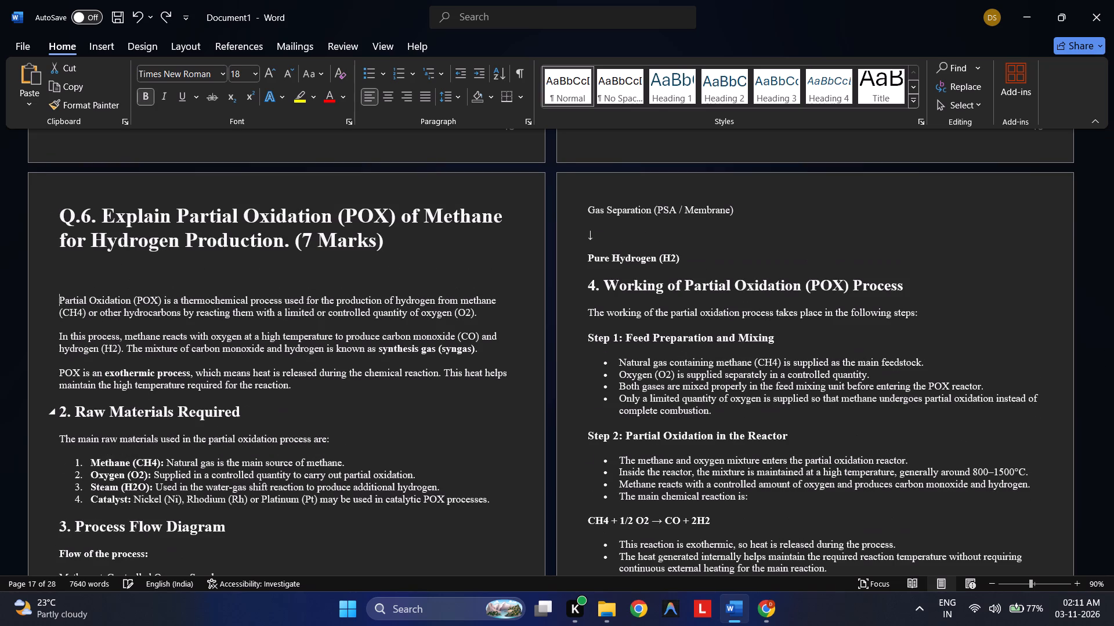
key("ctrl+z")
Replace the heading text "1. Definition" under the Q.6 question with "Answer:".
left_click(161, 271)
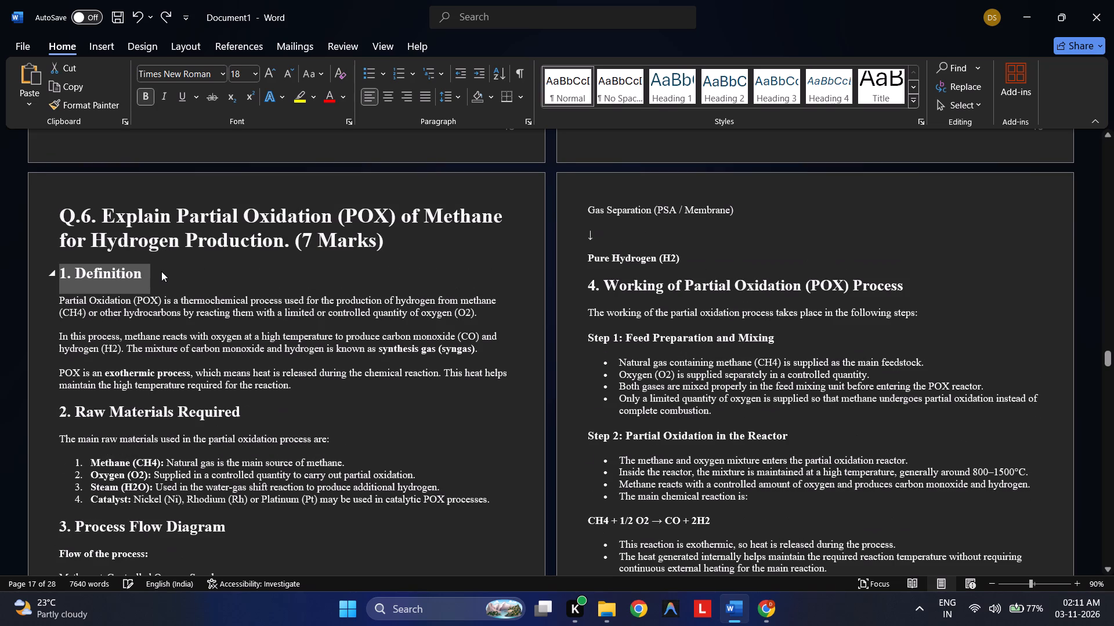
key("BackSpace")
key("BackSpace")
key("BackSpace")
key("BackSpace")
key("BackSpace")
key("BackSpace")
key("BackSpace")
key("BackSpace")
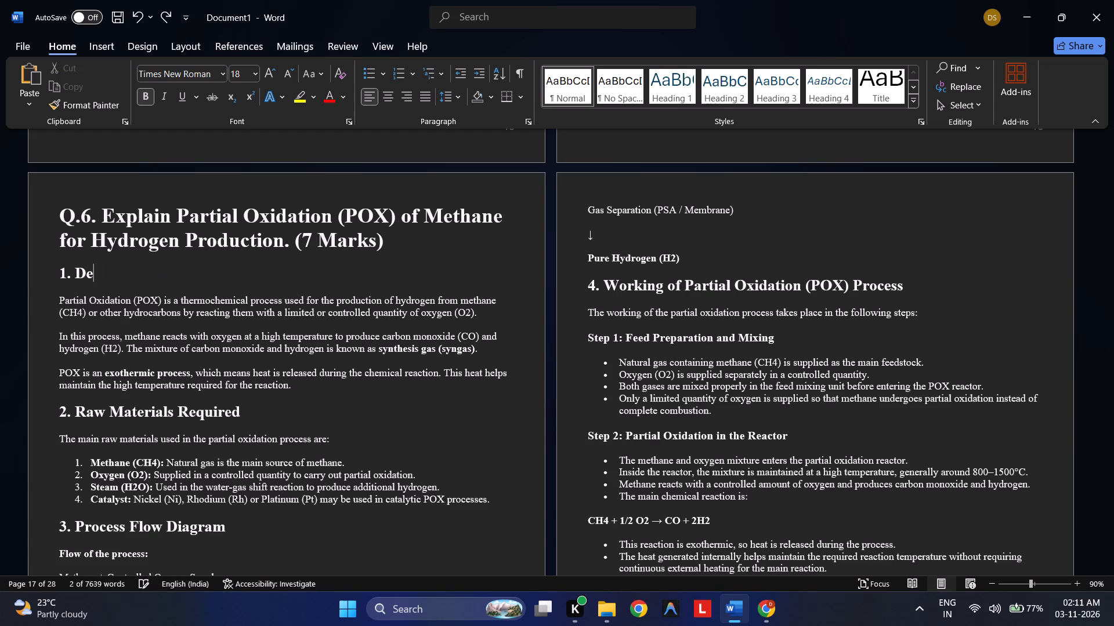
key("BackSpace")
key("BackSpace")
key("BackSpace")
key("BackSpace")
key("BackSpace")
type("Answer")
key("shift+colon")
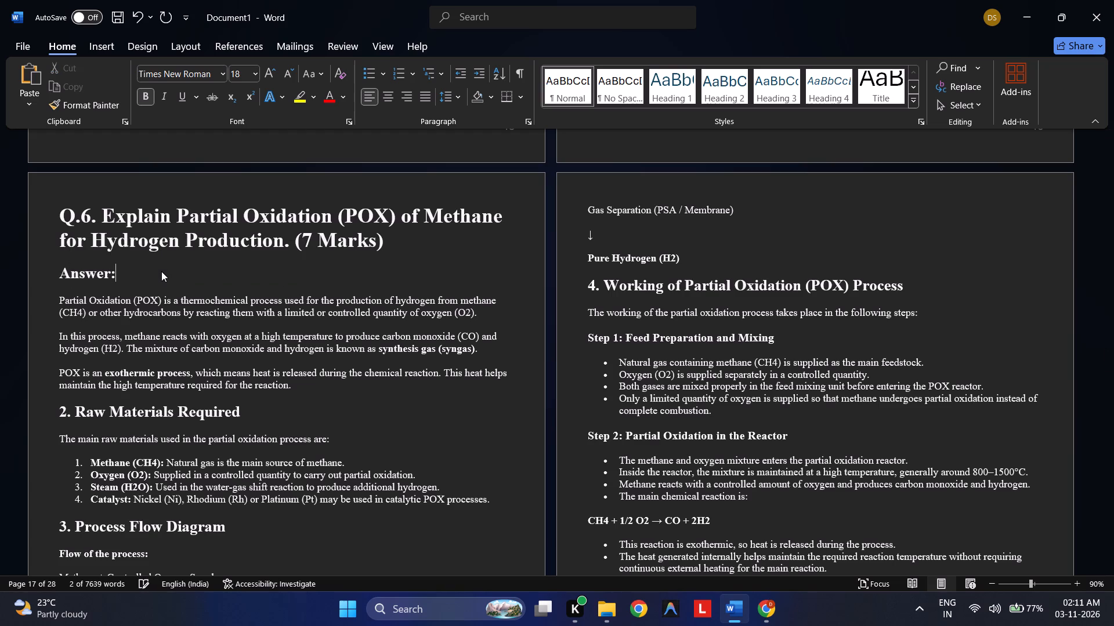
Look over the pasted Q.6 answer, especially the raw materials and process flow diagram sections.
scroll(249, 349, "down", 2)
scroll(422, 333, "down", 2)
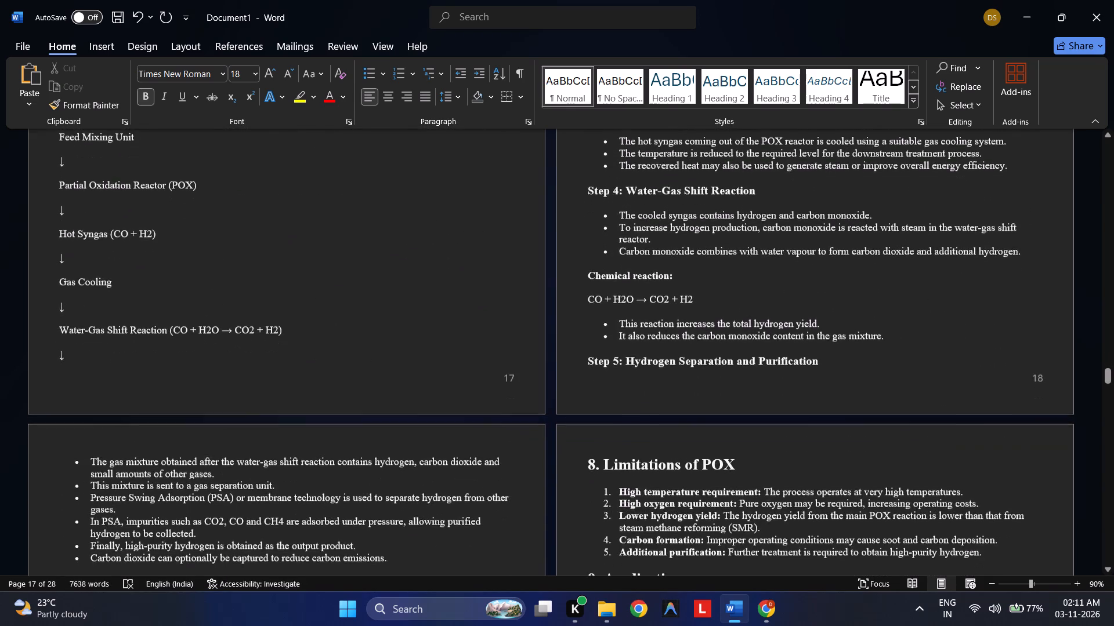
scroll(308, 292, "up", 3)
scroll(353, 345, "down", 2)
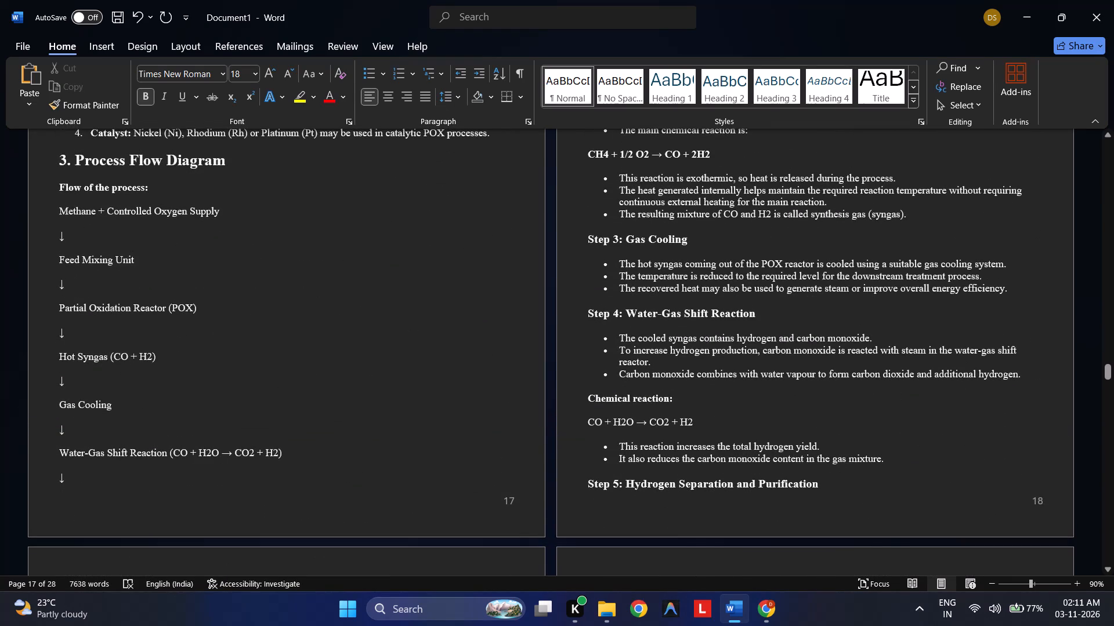
left_click(111, 343)
left_click(104, 249)
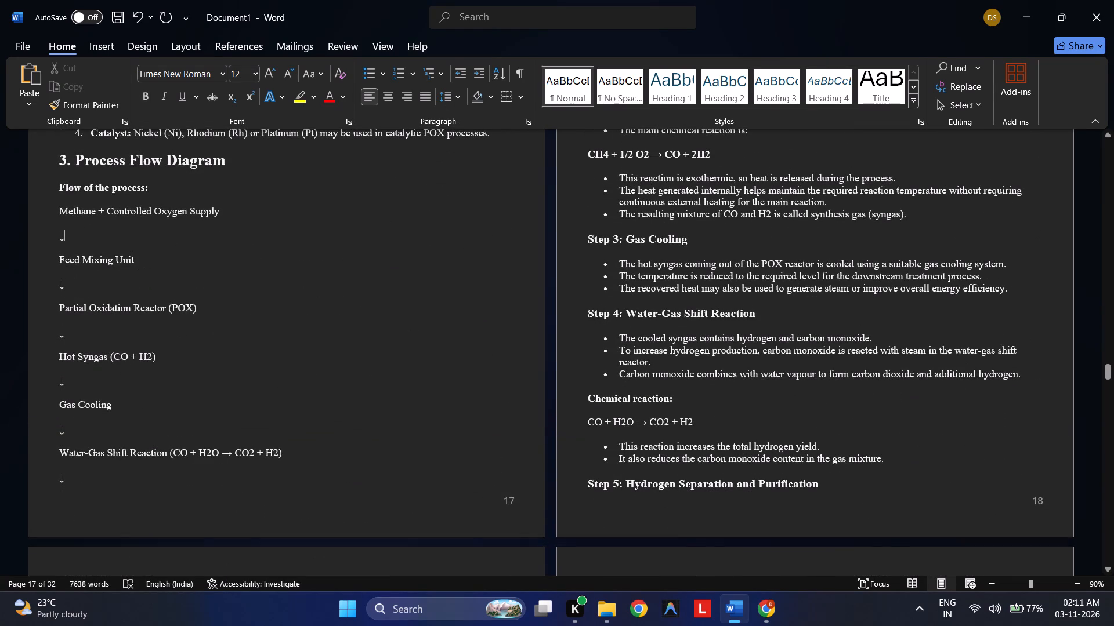
triple_click(104, 263)
left_click(138, 315)
left_click_drag(250, 372, 385, 420)
scroll(385, 420, "up", 1)
left_click(402, 372)
scroll(616, 305, "up", 1)
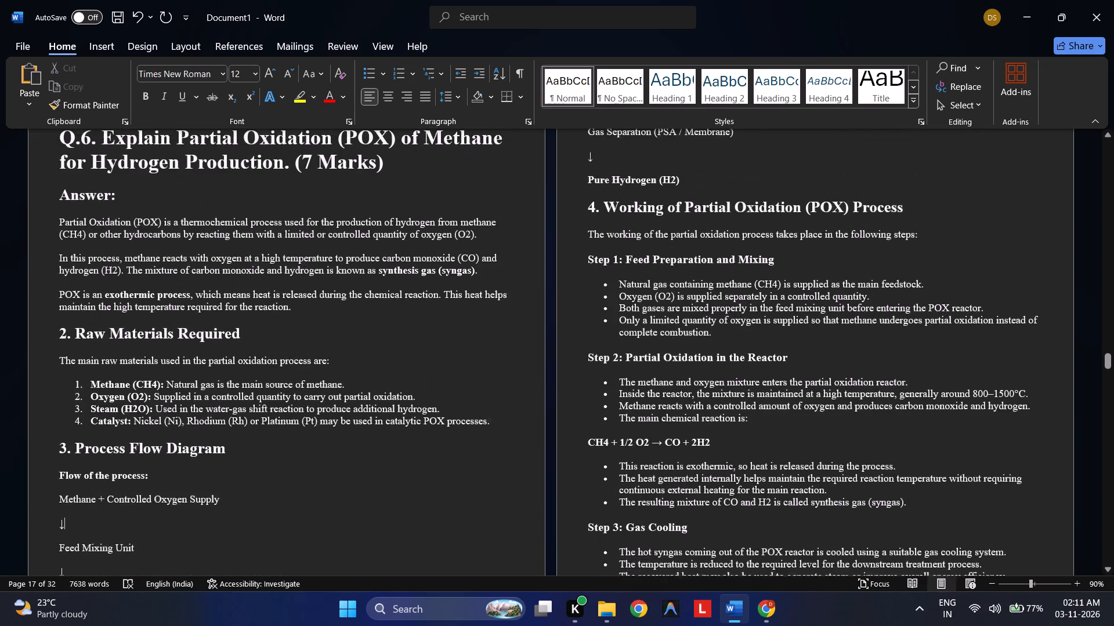
scroll(822, 195, "up", 1)
scroll(585, 362, "down", 2)
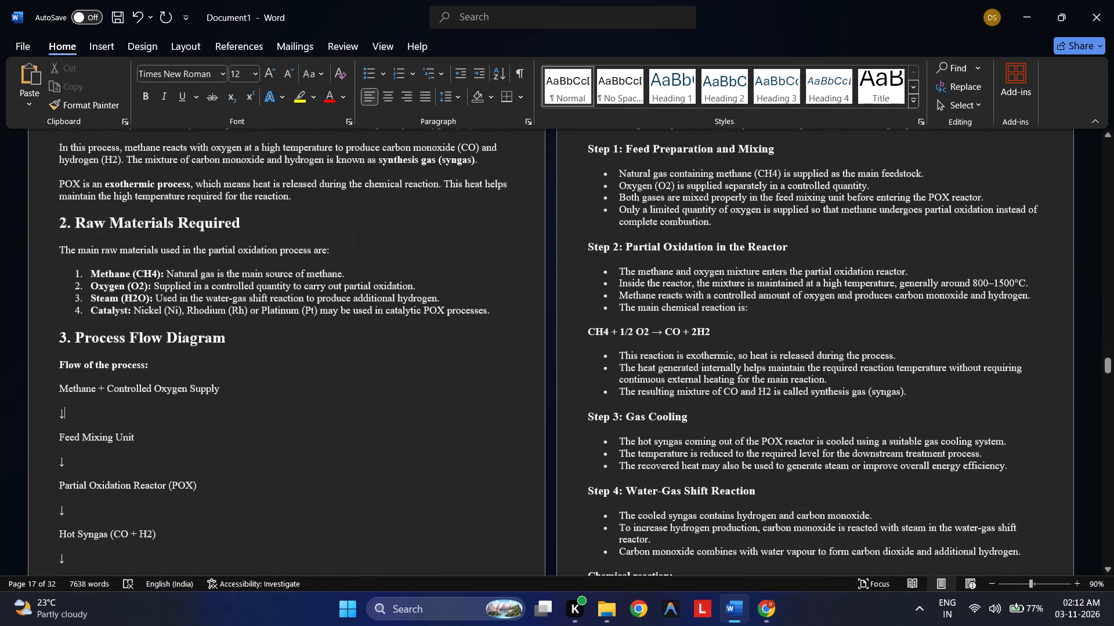
Insert the POX process diagram image from the clipboard history on a new line between "3. Process Flow Diagram" and "Flow of the process:".
left_click(248, 326)
left_click(241, 339)
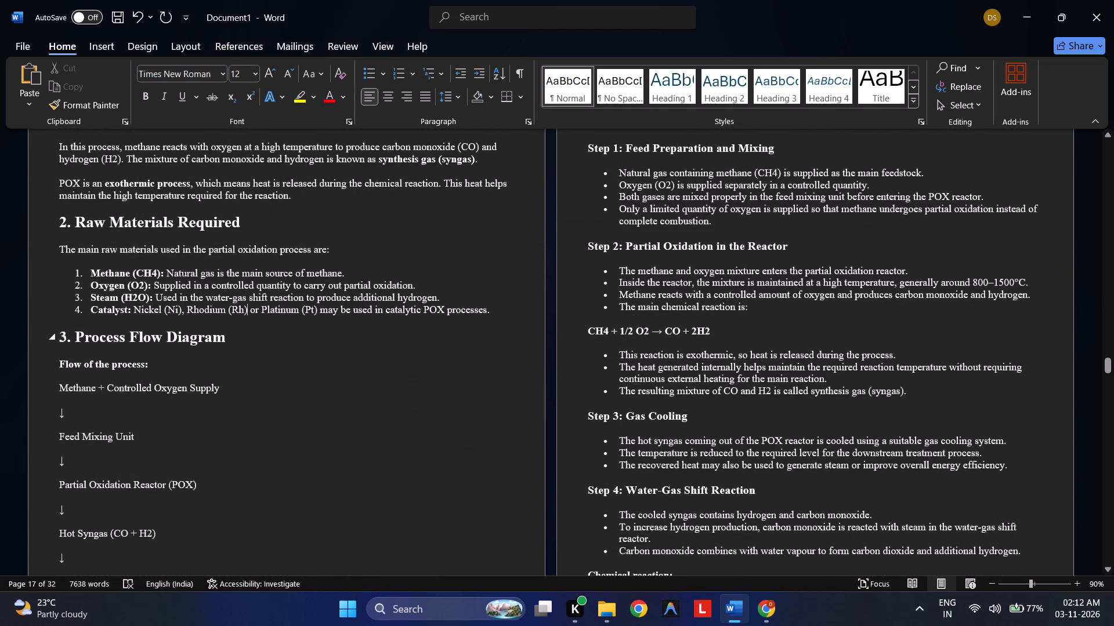
left_click(64, 369)
key("Left")
key("Return")
key("Up")
key("super+v")
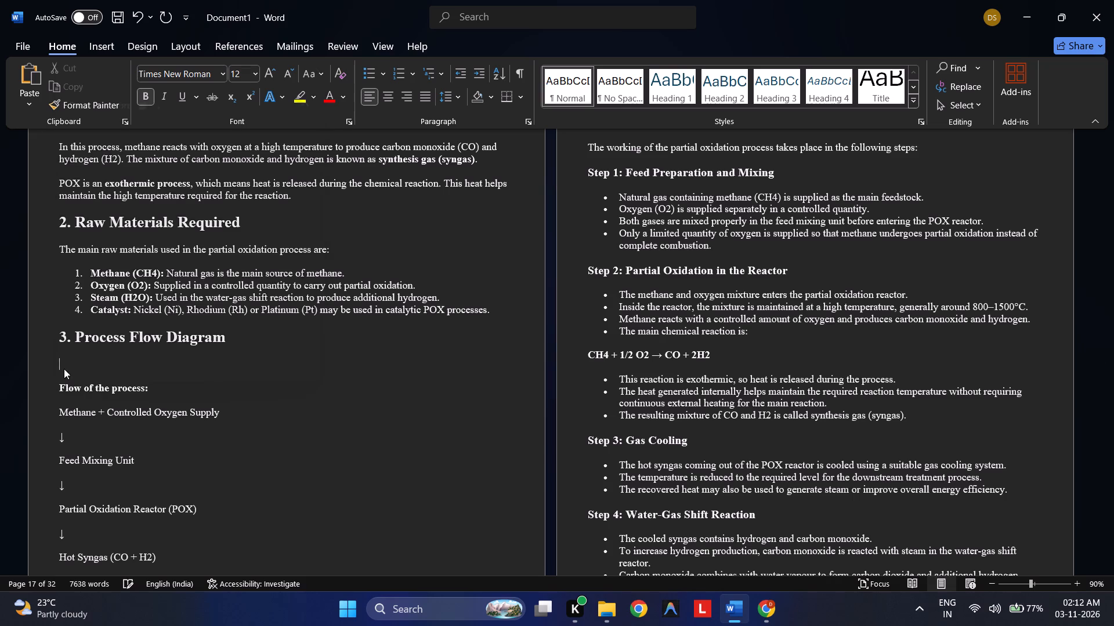
scroll(124, 374, "down", 2)
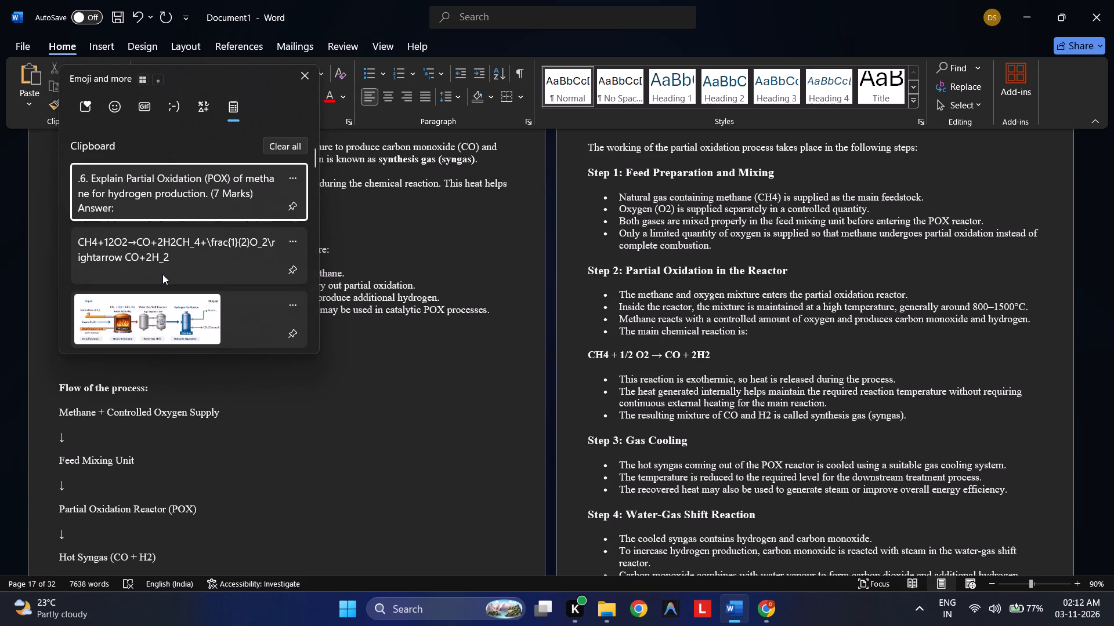
scroll(162, 274, "down", 4)
left_click(129, 245)
key("ctrl+v")
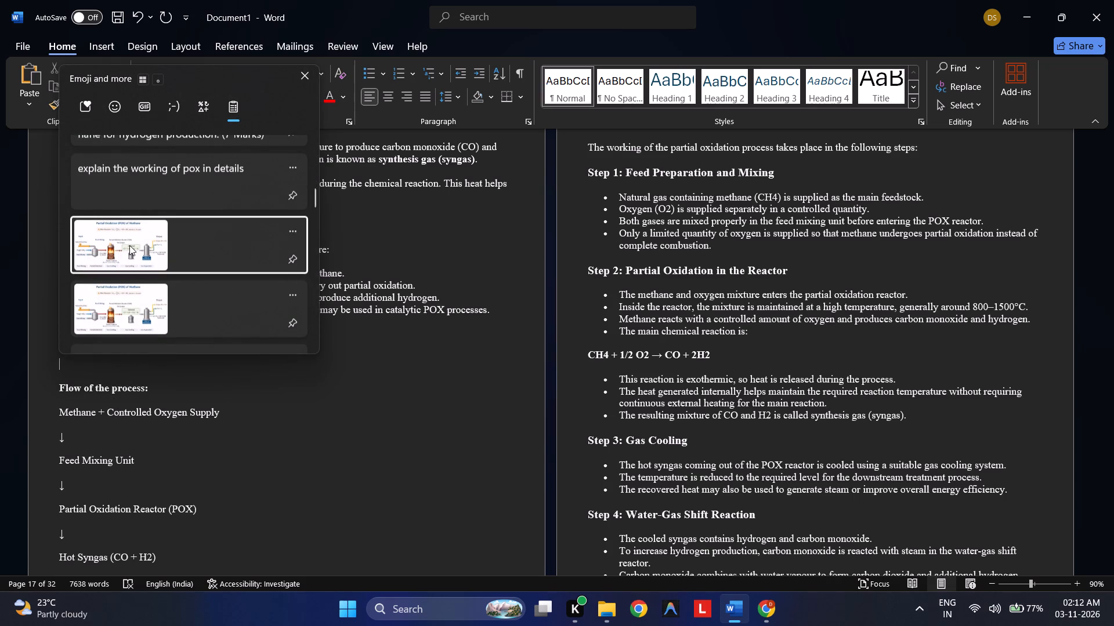
Shrink the pasted POX diagram proportionally so it is noticeably narrower than the text width.
scroll(129, 245, "right", 2)
scroll(129, 245, "down", 2)
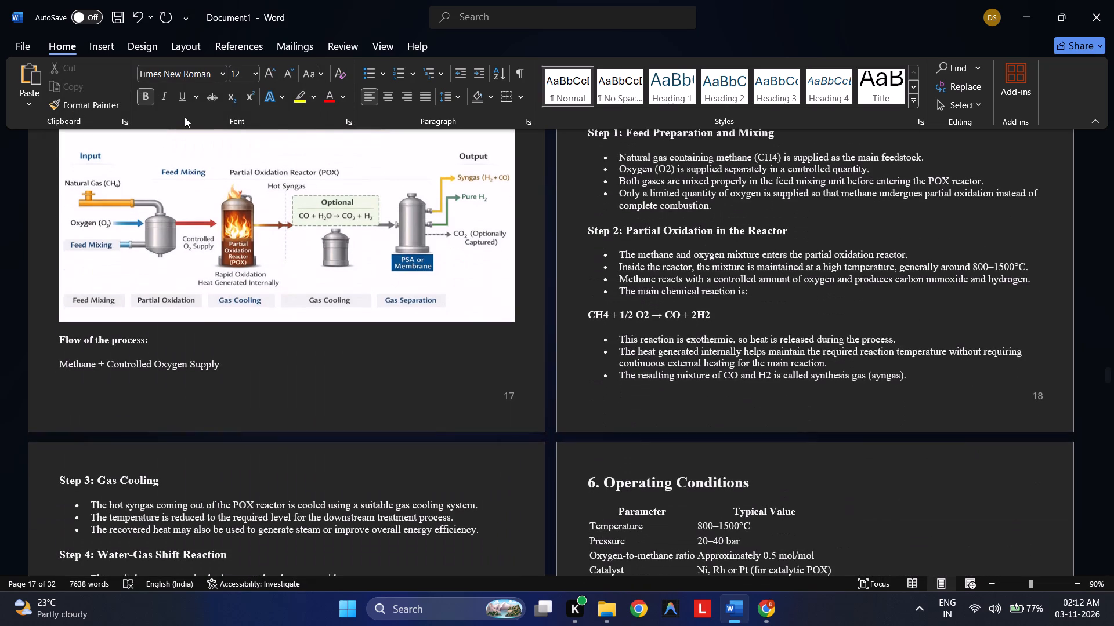
left_click(185, 117)
left_click(269, 194)
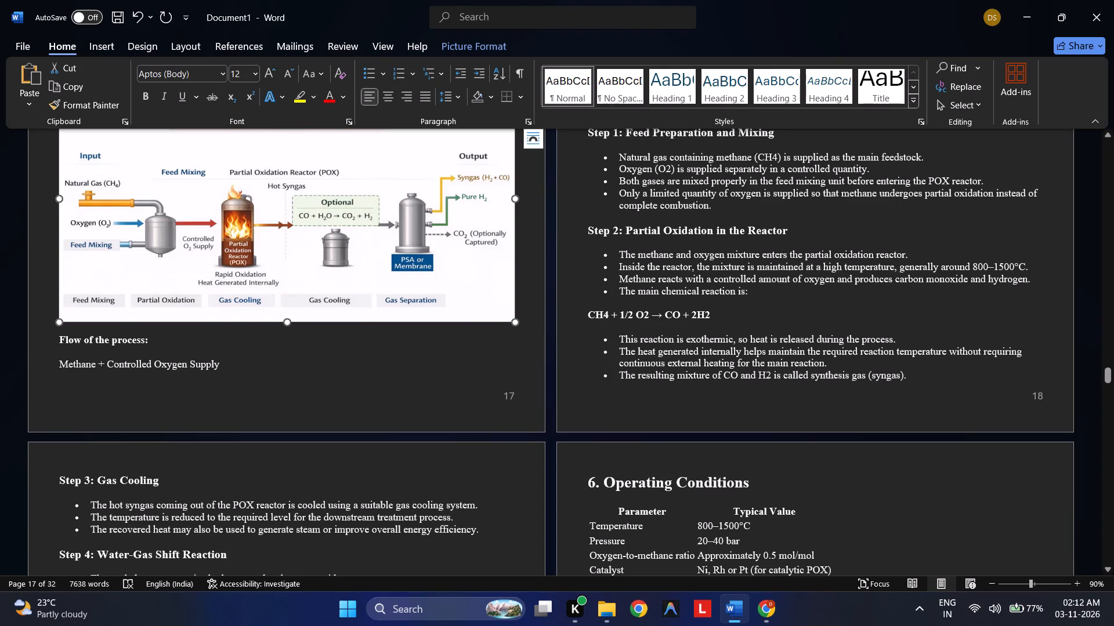
left_click(515, 320)
left_click_drag(520, 323, 512, 321)
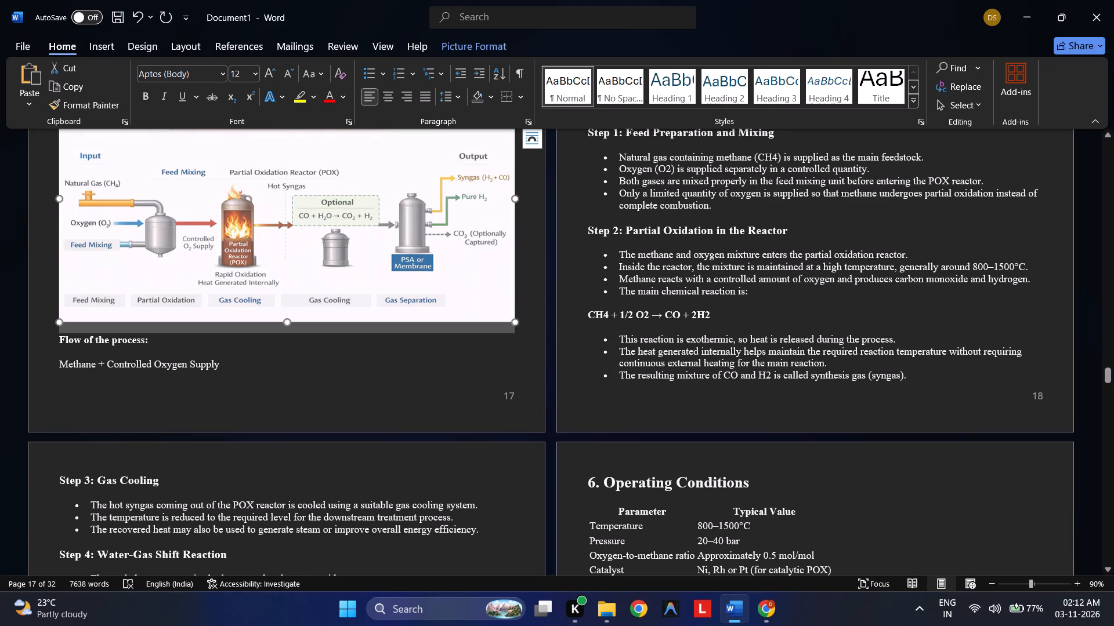
left_click(490, 292)
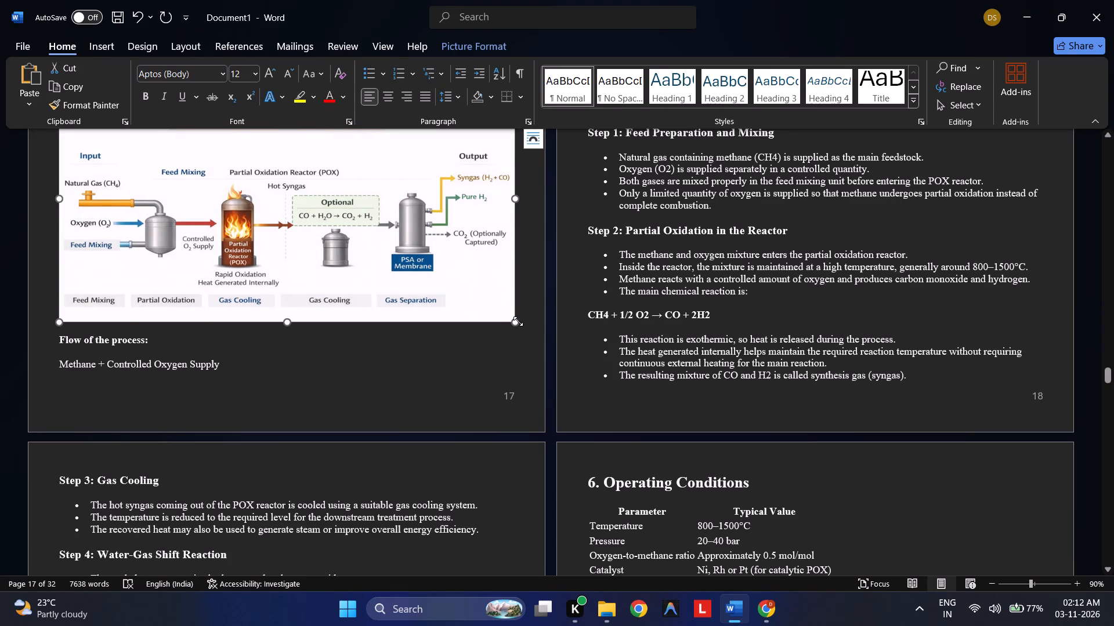
left_click_drag(518, 321, 359, 209)
scroll(427, 243, "up", 1)
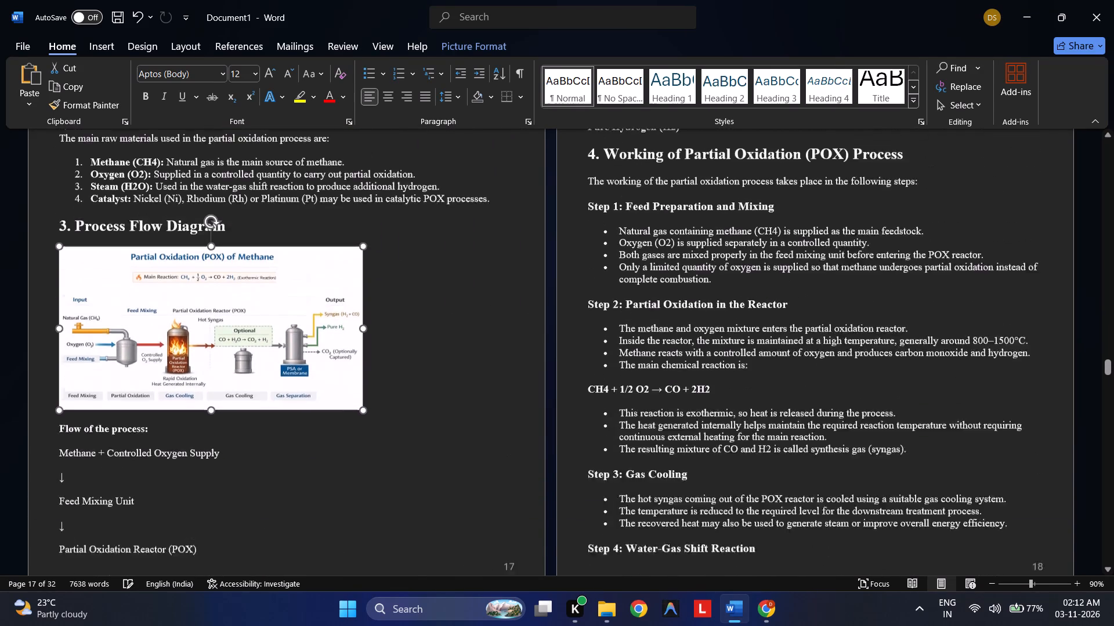
scroll(427, 243, "up", 1)
left_click_drag(366, 318, 396, 310)
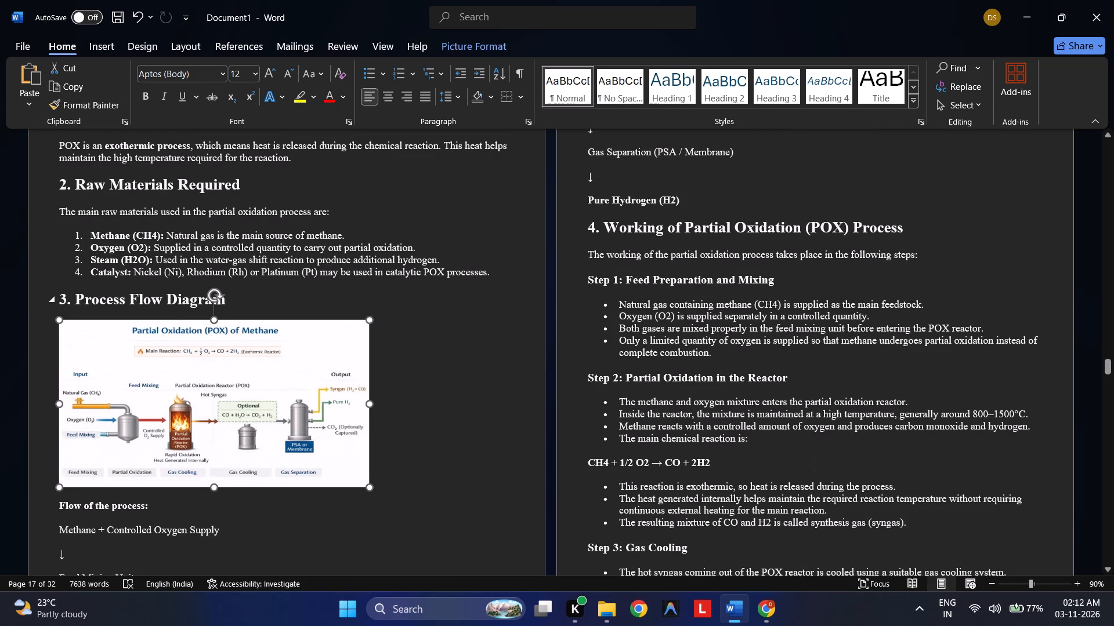
left_click_drag(396, 310, 409, 308)
Delete the leftover old "10. Conclusion" block after the new Exam Tip, including its 7-mark exam tip, marks list and "Important" note.
scroll(409, 308, "up", 2)
scroll(590, 292, "up", 2)
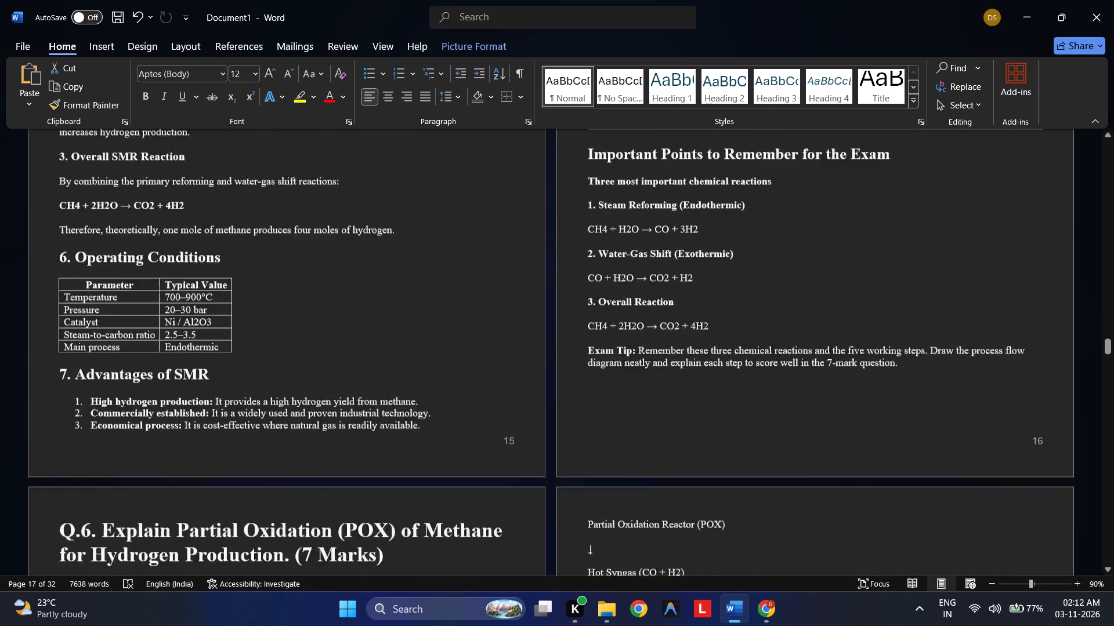
scroll(590, 292, "down", 6)
scroll(780, 299, "down", 7)
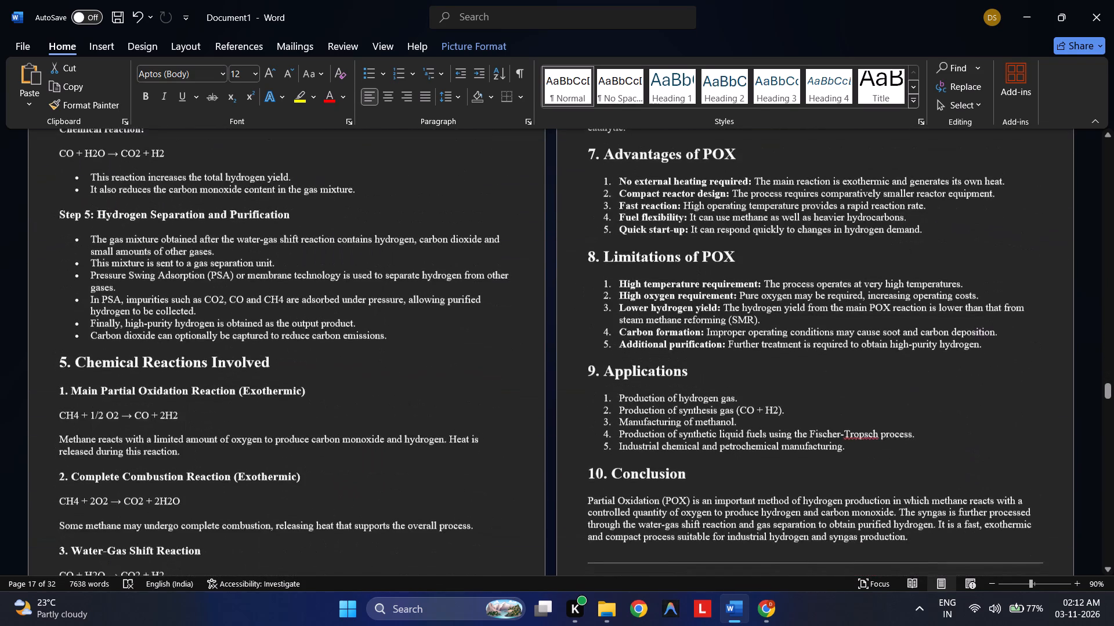
scroll(701, 396, "down", 3)
scroll(767, 347, "down", 1)
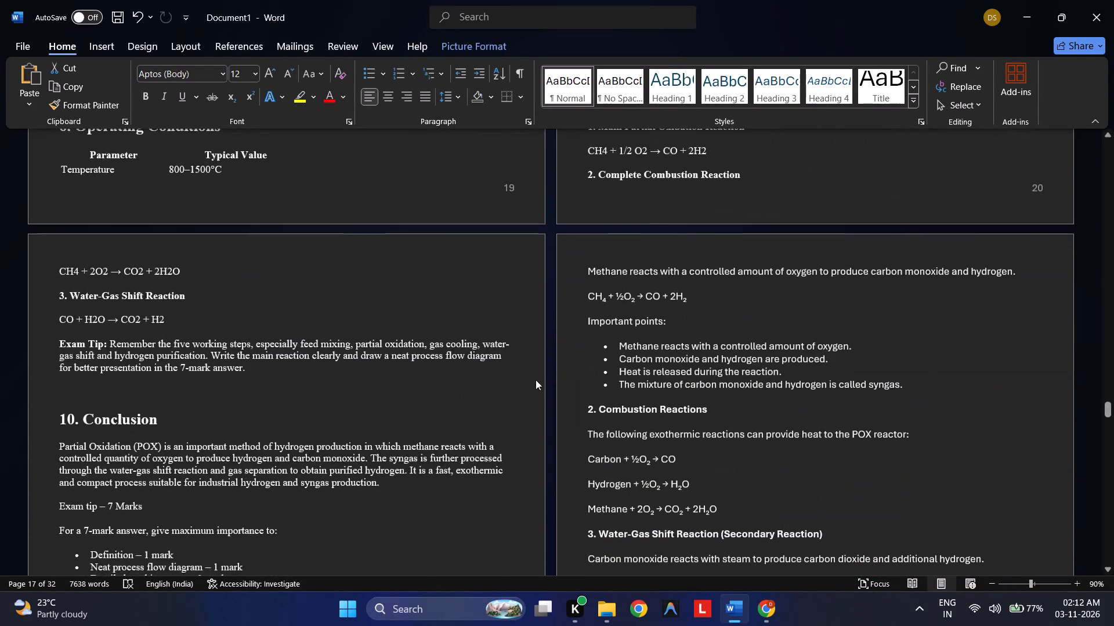
scroll(533, 380, "down", 1)
scroll(317, 282, "up", 1)
scroll(125, 448, "down", 1)
left_click_drag(84, 228, 201, 422)
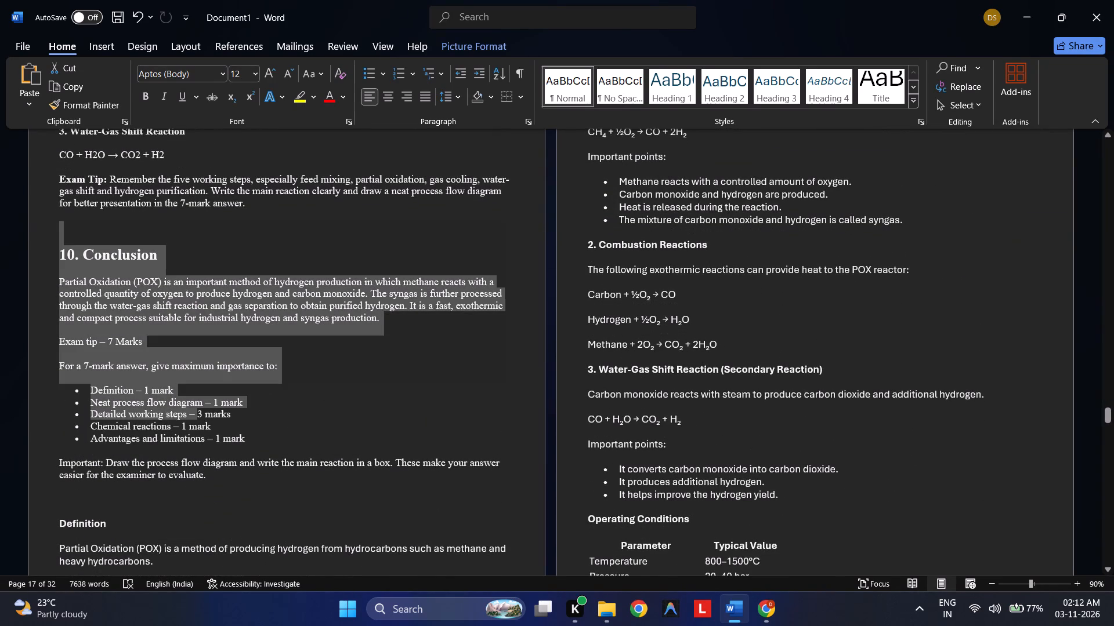
left_click_drag(201, 422, 202, 468)
scroll(202, 468, "up", 1)
scroll(200, 485, "down", 1)
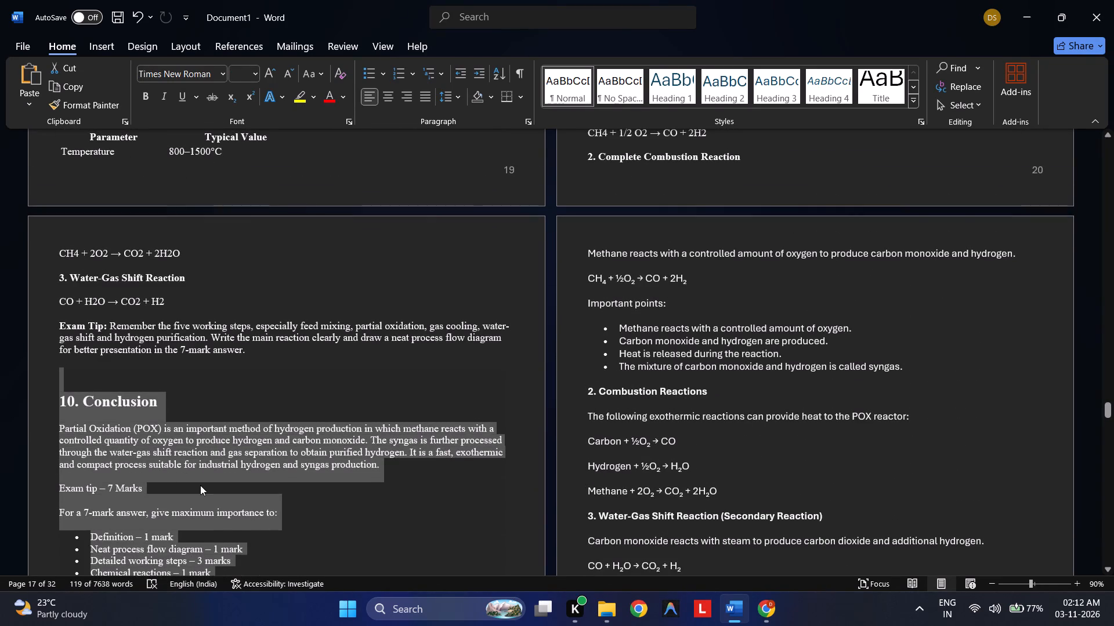
scroll(200, 485, "down", 1)
key("BackSpace")
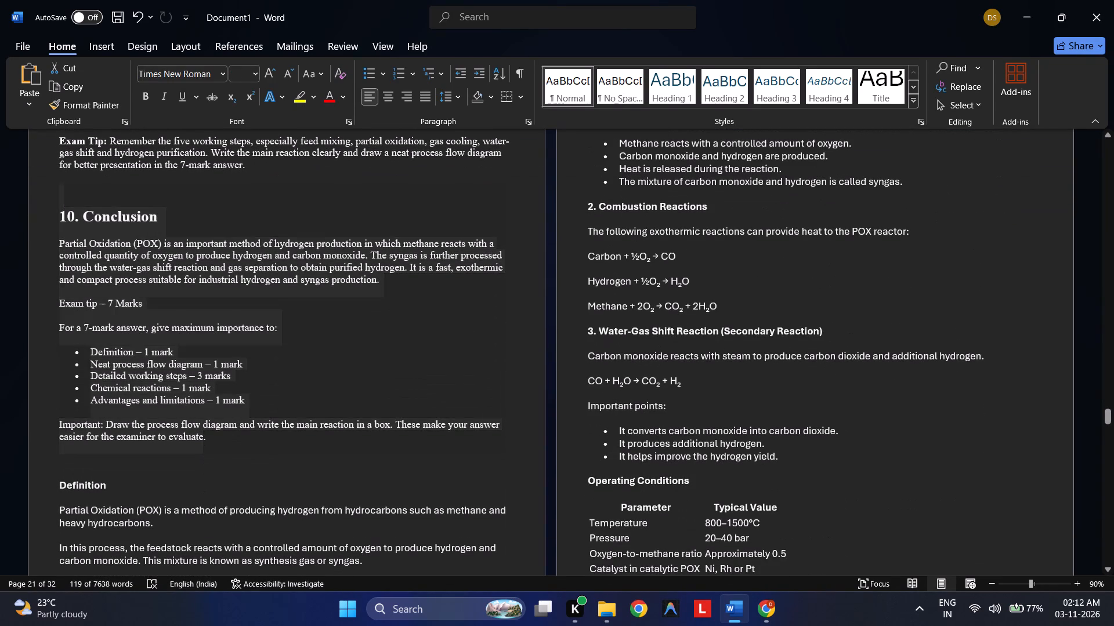
Delete the leftover old POX answer, from its "Definition" heading through its "Conclusion" paragraph, and start Q.7 on a new line.
left_click_drag(133, 208, 618, 537)
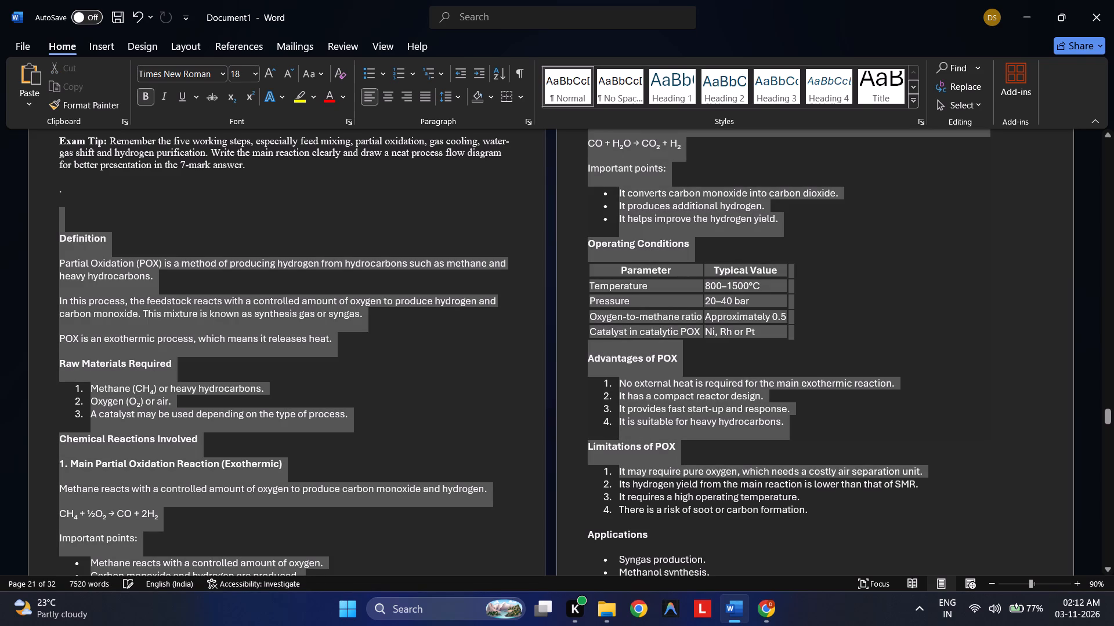
left_click_drag(618, 537, 661, 371)
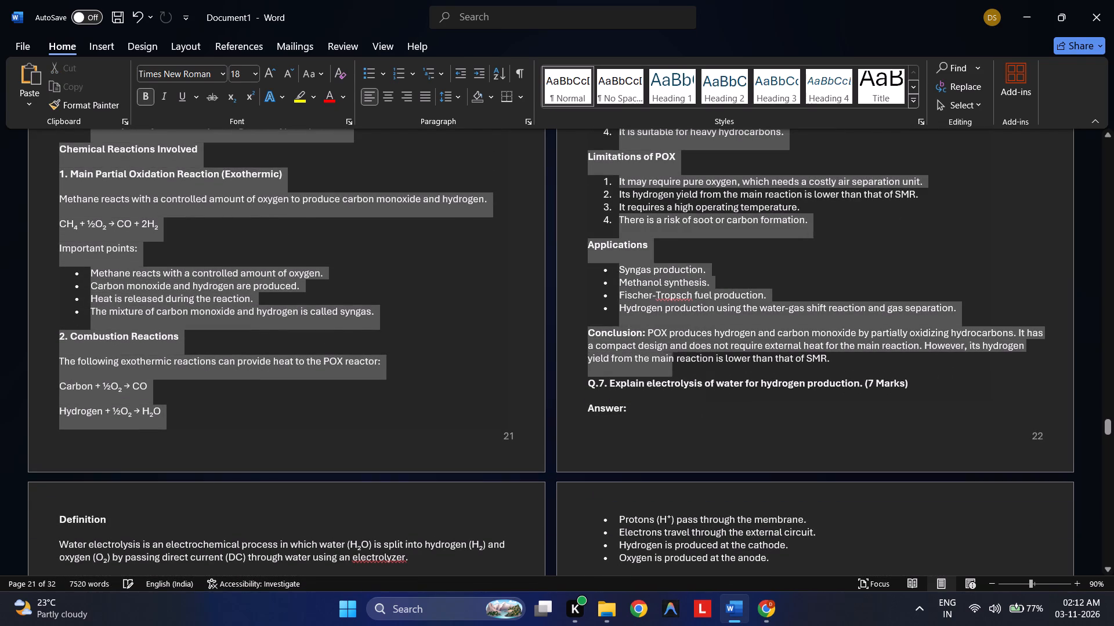
left_click_drag(661, 371, 703, 307)
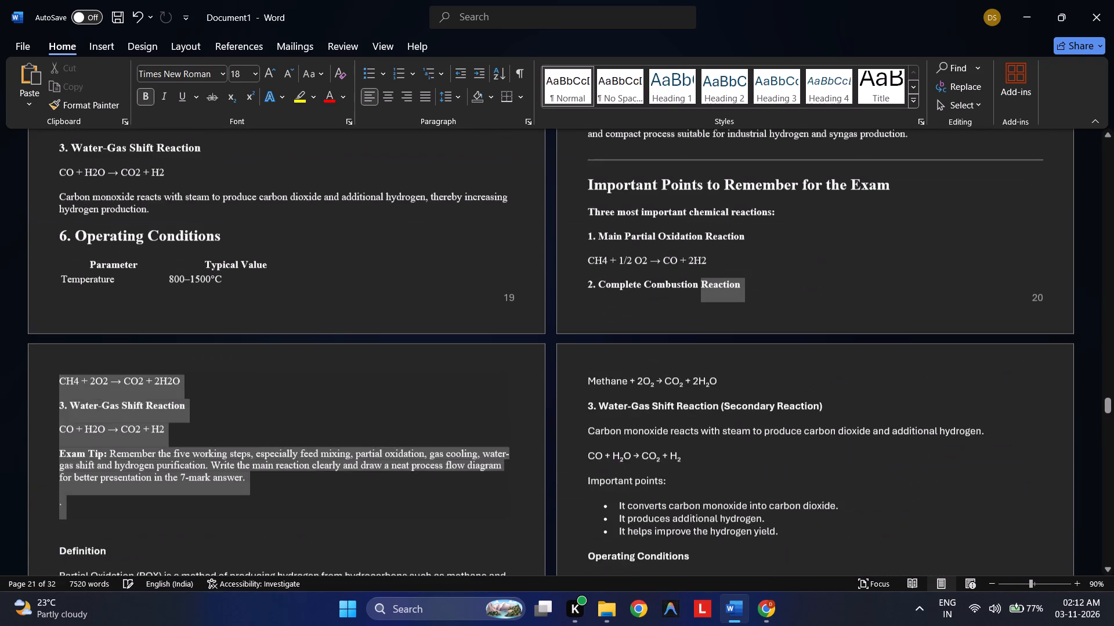
left_click_drag(703, 307, 650, 258)
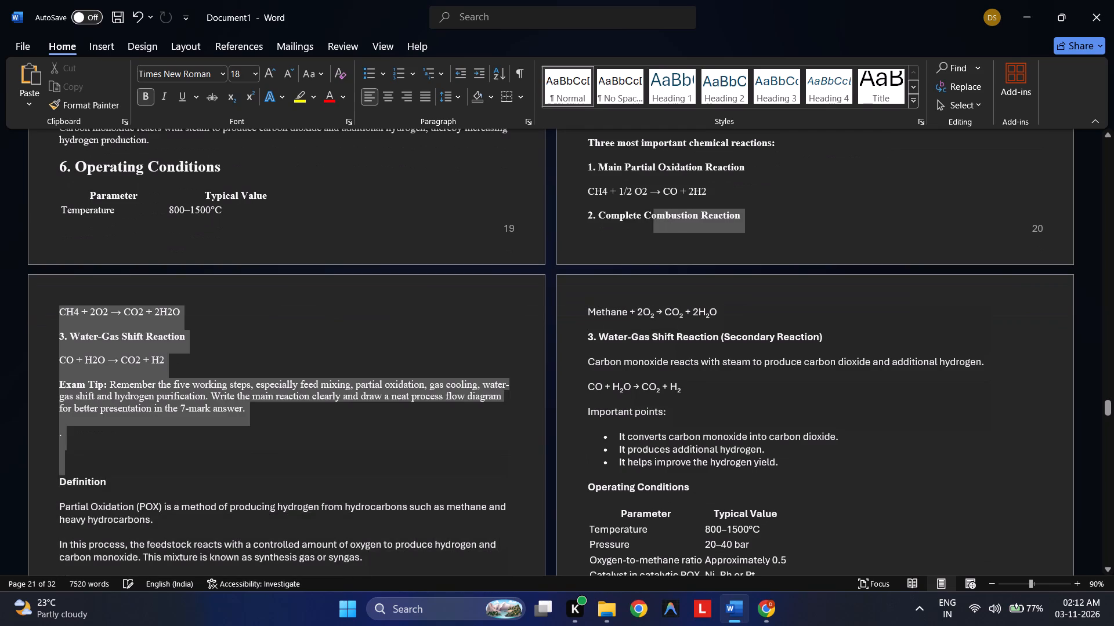
left_click_drag(650, 258, 463, 290)
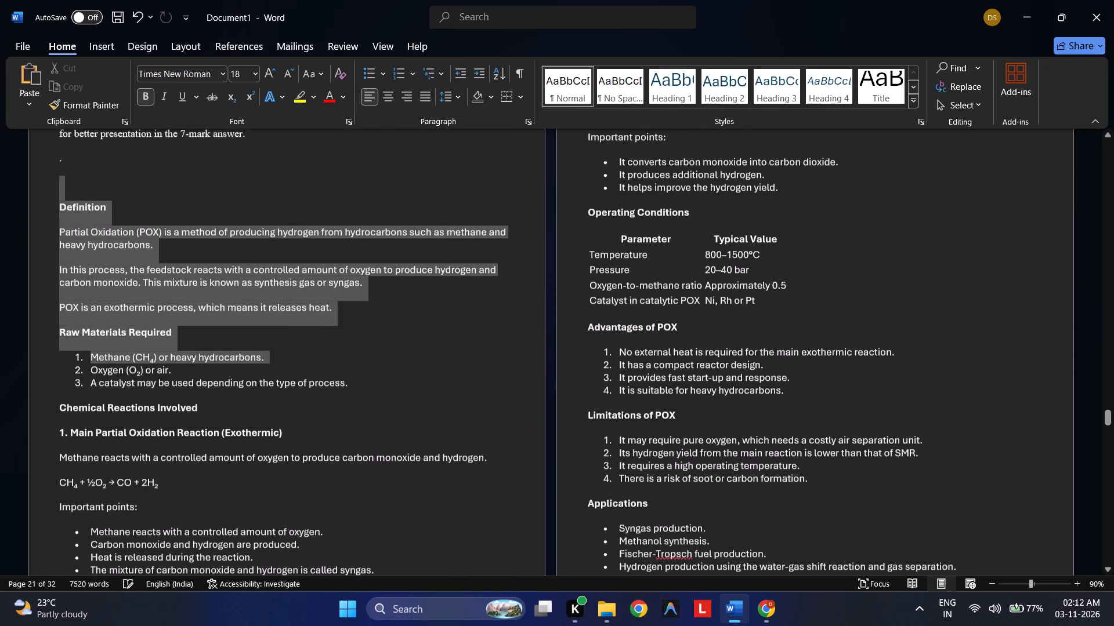
left_click_drag(463, 290, 453, 623)
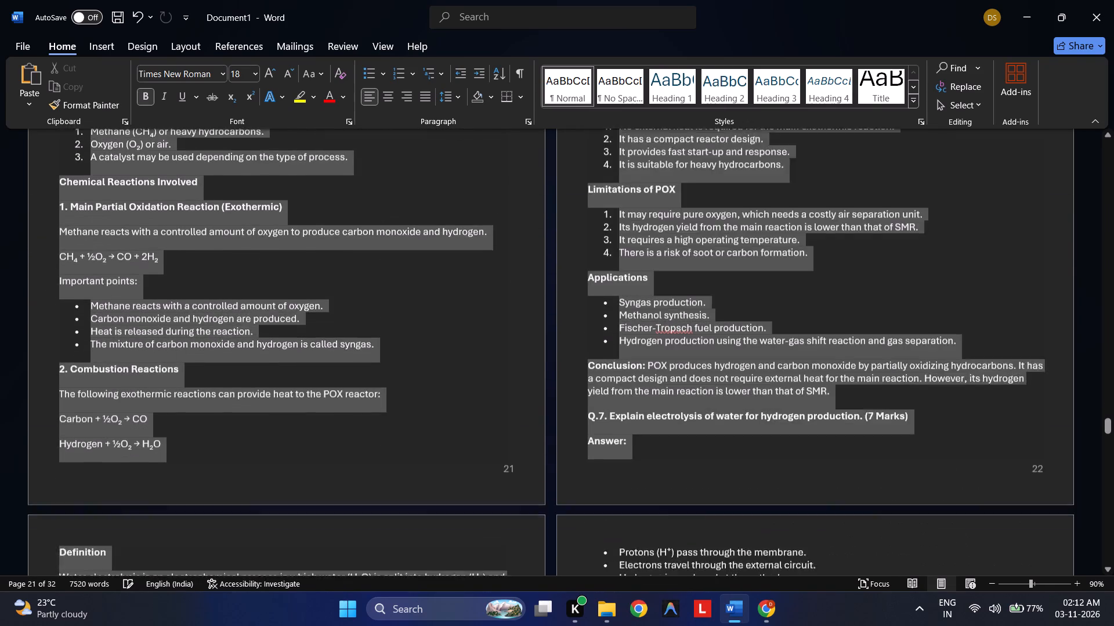
left_click_drag(453, 623, 652, 502)
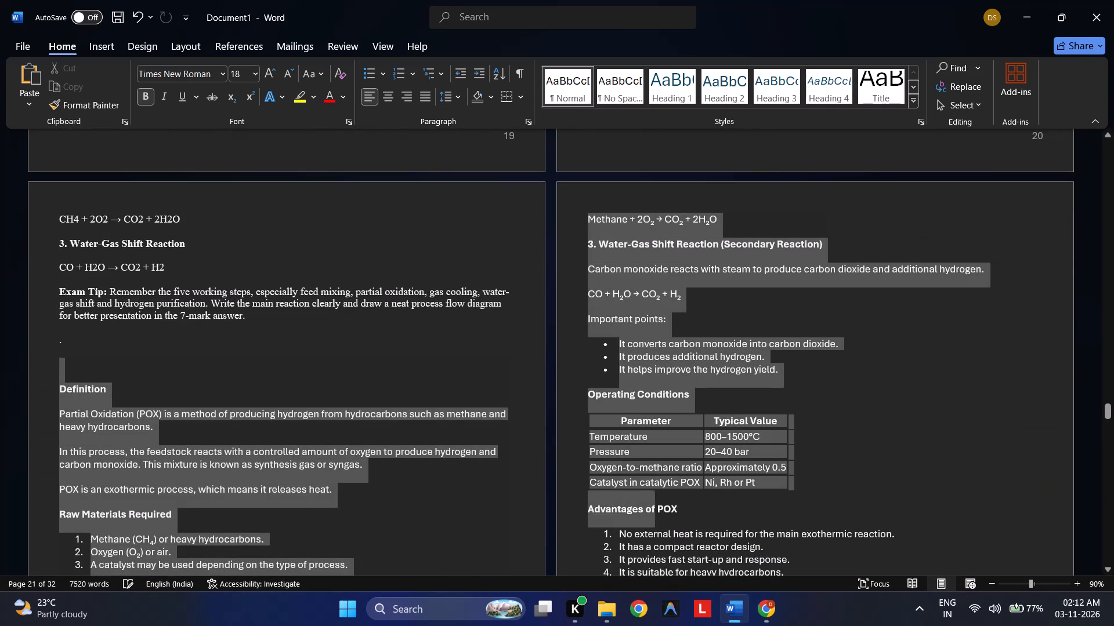
left_click_drag(652, 502, 662, 571)
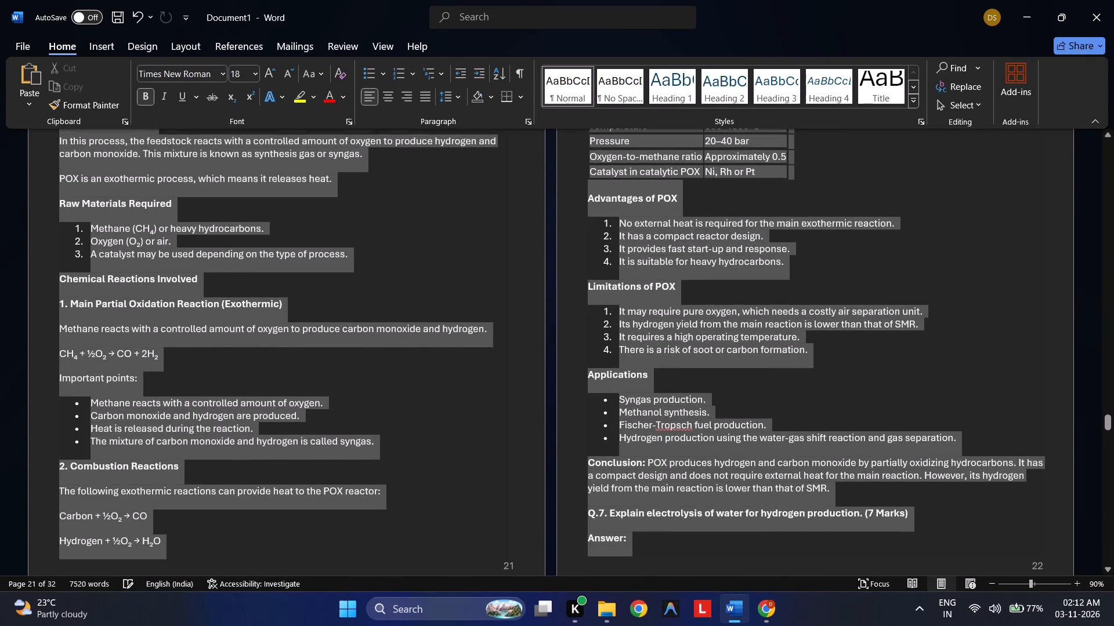
left_click_drag(662, 571, 887, 468)
key("BackSpace")
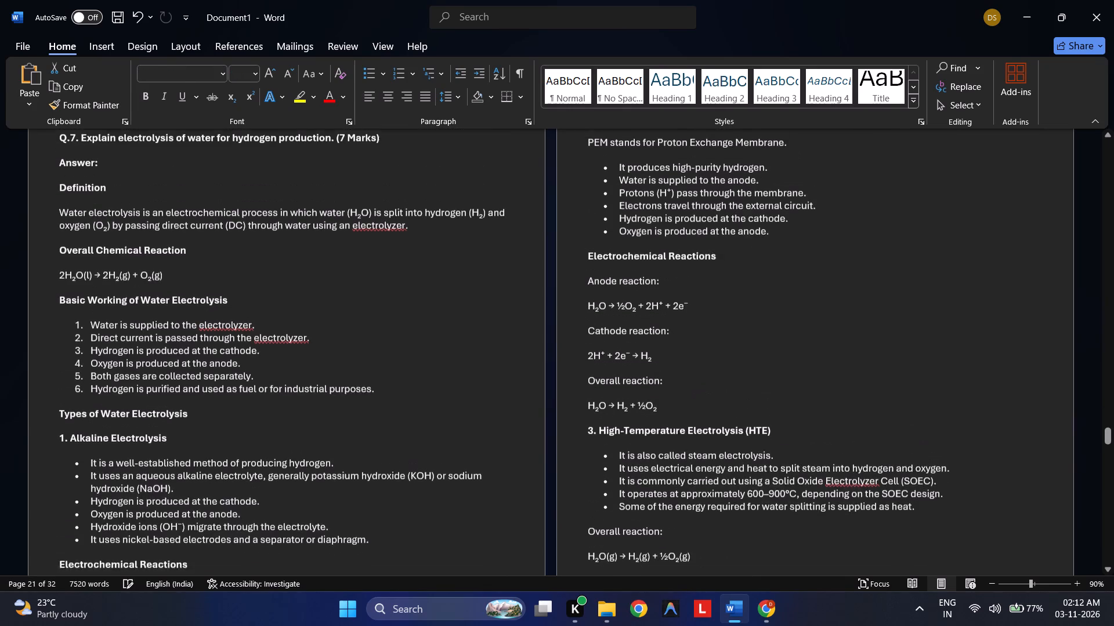
scroll(822, 486, "up", 1)
key("Return")
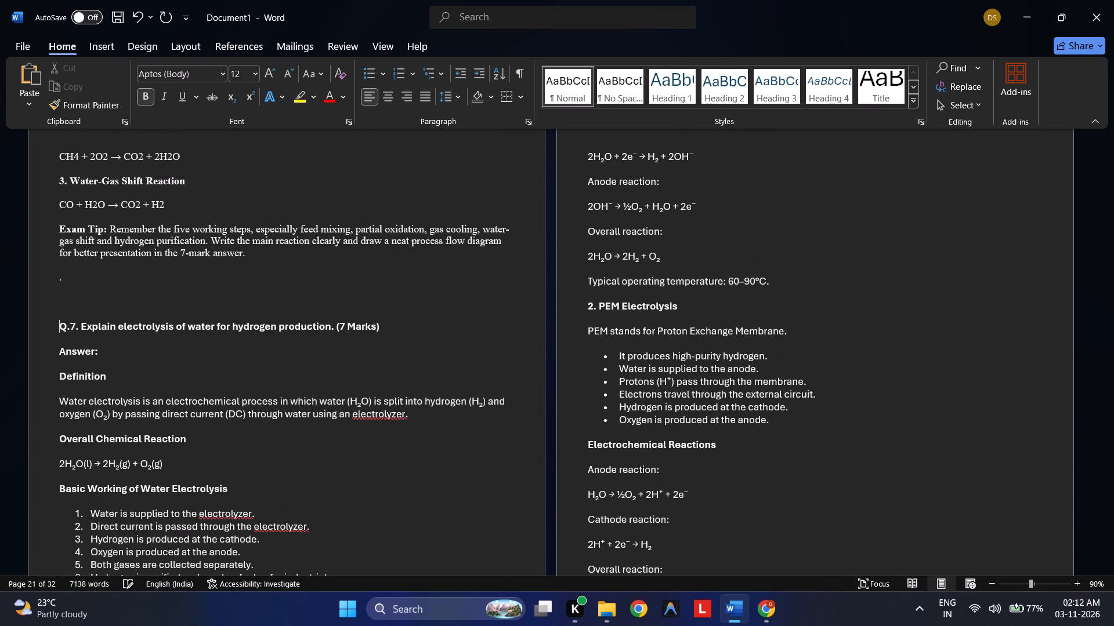
Look over the existing Q.7 answer on electrolysis of water, including the electrolysis types, advantages and limitations.
scroll(794, 481, "down", 3)
scroll(794, 481, "up", 1)
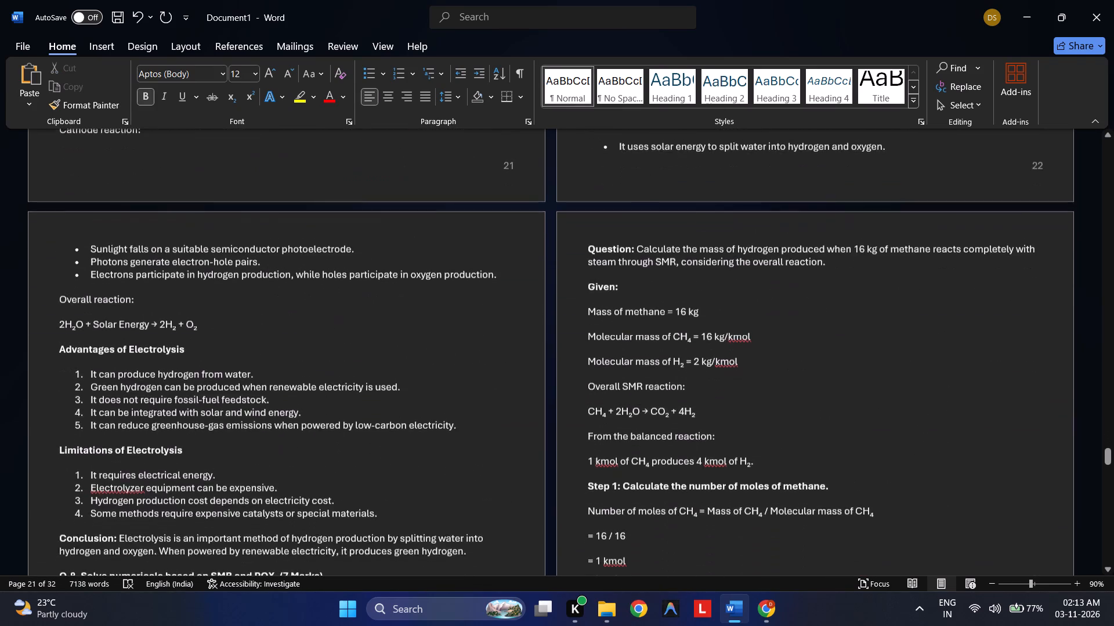
scroll(794, 481, "up", 3)
scroll(444, 482, "down", 1)
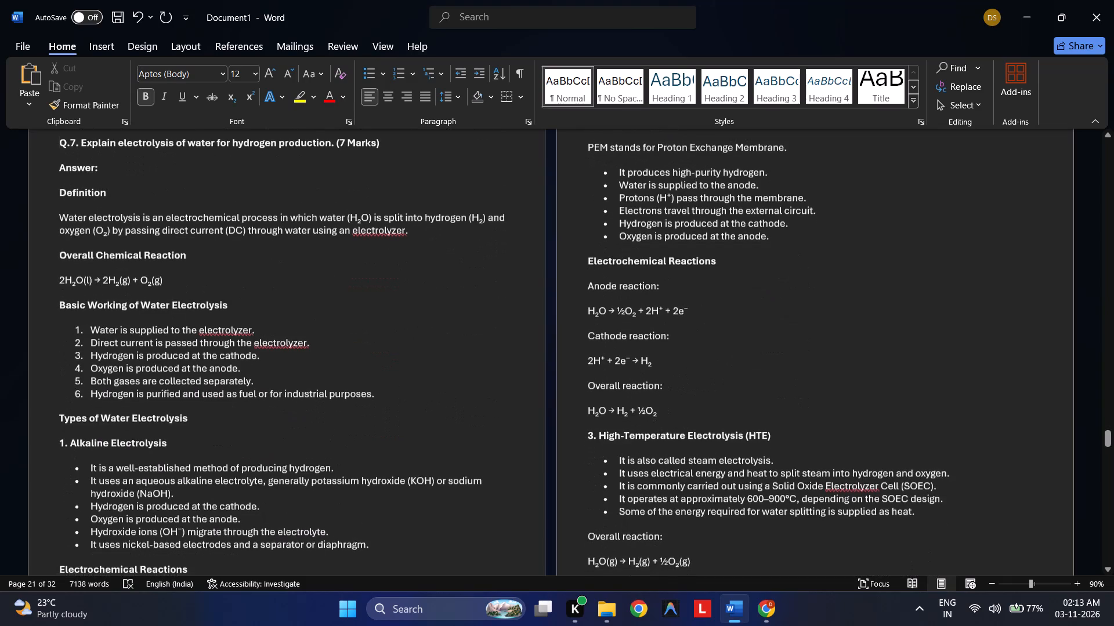
scroll(294, 414, "down", 1)
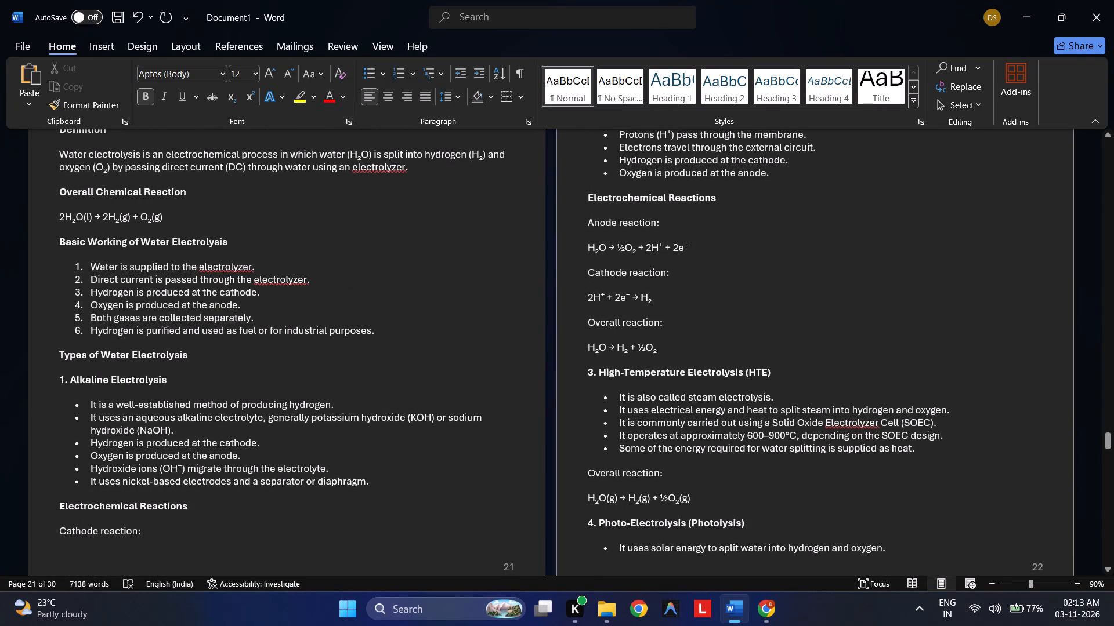
Switch to the OPEN ELECTIVE PDF in Chrome and skim past the POX and coal gasification slides to the alkaline, photoelectrolysis and PEM electrolysis slides.
left_click(767, 601)
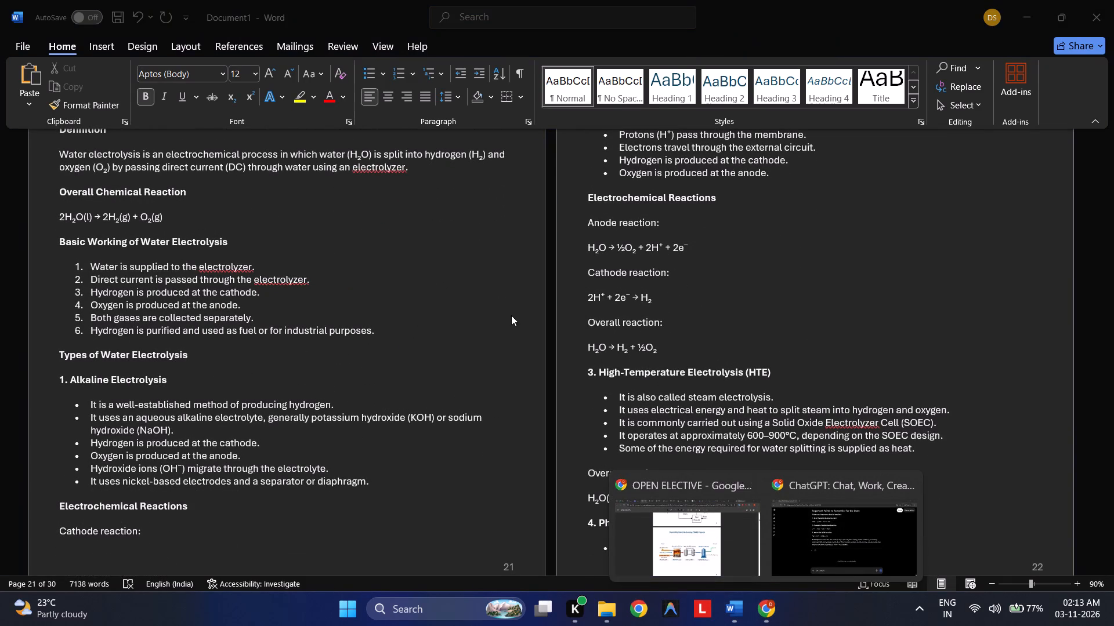
left_click(683, 539)
scroll(443, 355, "down", 8)
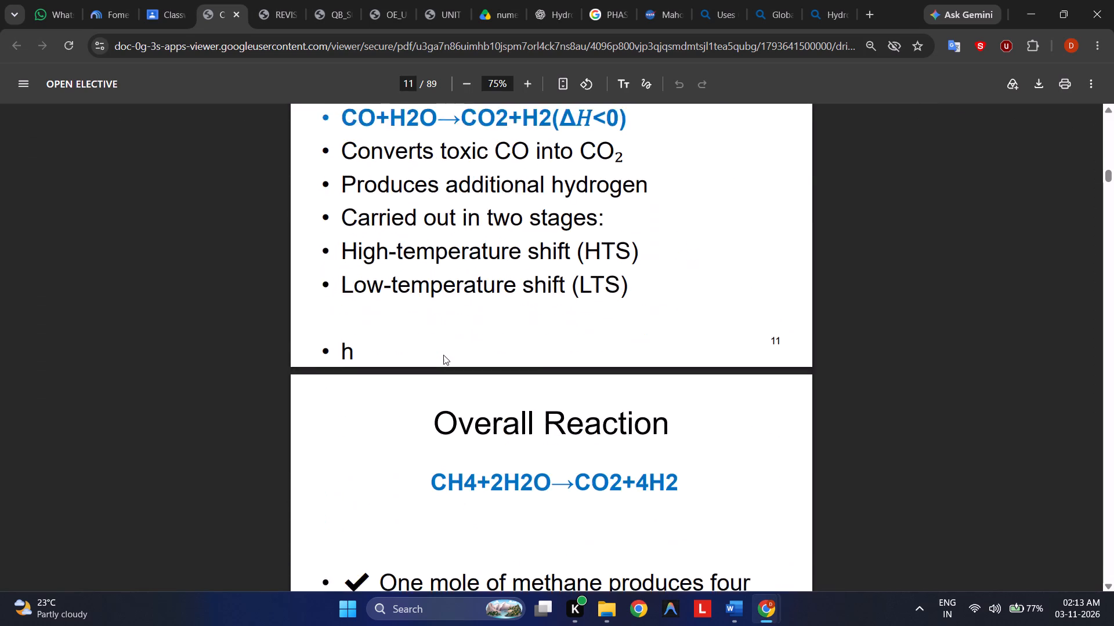
scroll(443, 355, "down", 11)
scroll(443, 355, "up", 2)
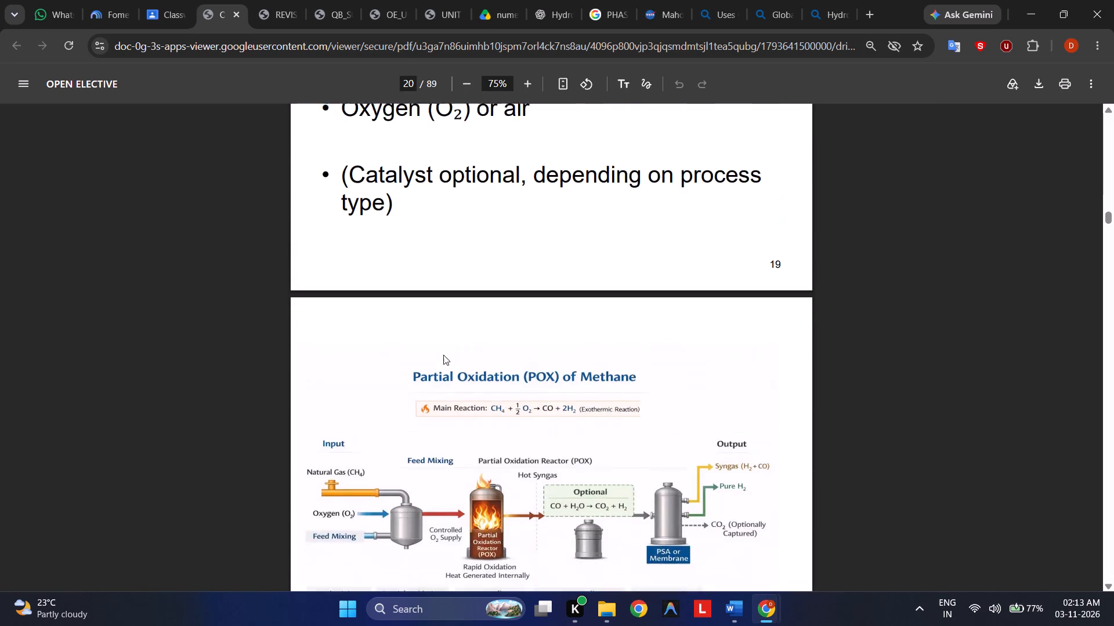
scroll(443, 355, "up", 1)
scroll(555, 279, "down", 2)
scroll(555, 279, "up", 2)
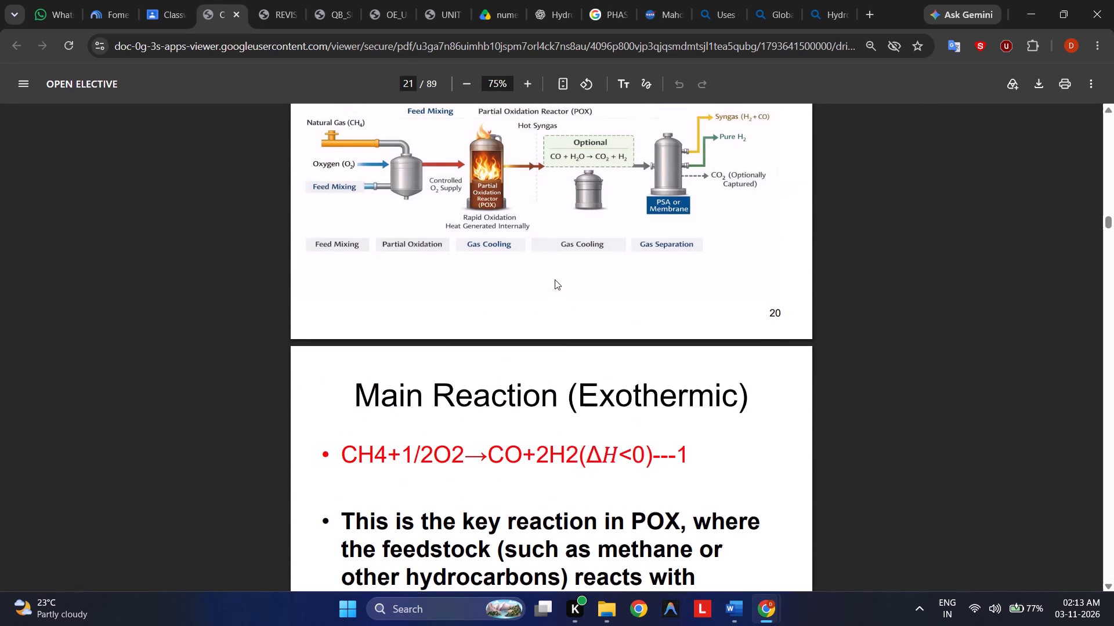
scroll(555, 279, "up", 1)
scroll(555, 279, "down", 11)
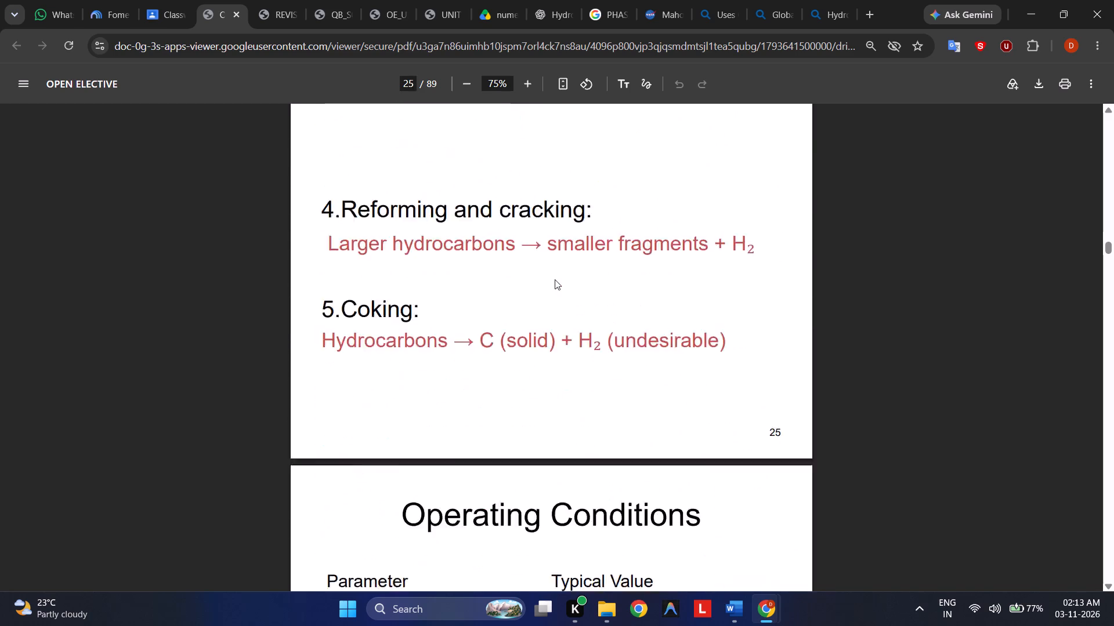
scroll(555, 279, "down", 15)
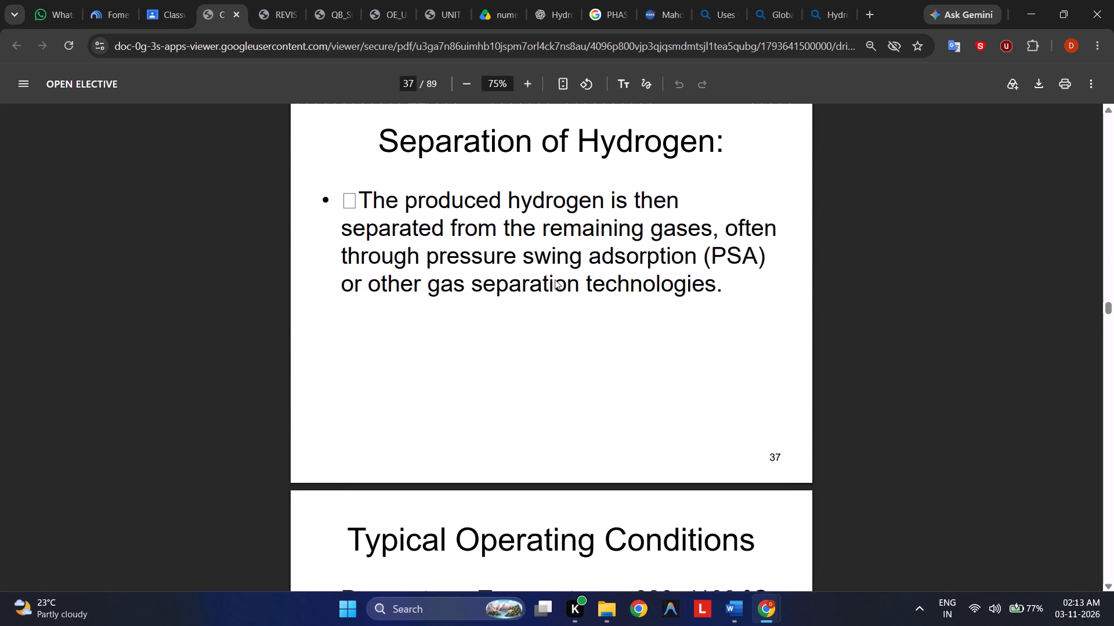
scroll(555, 279, "down", 14)
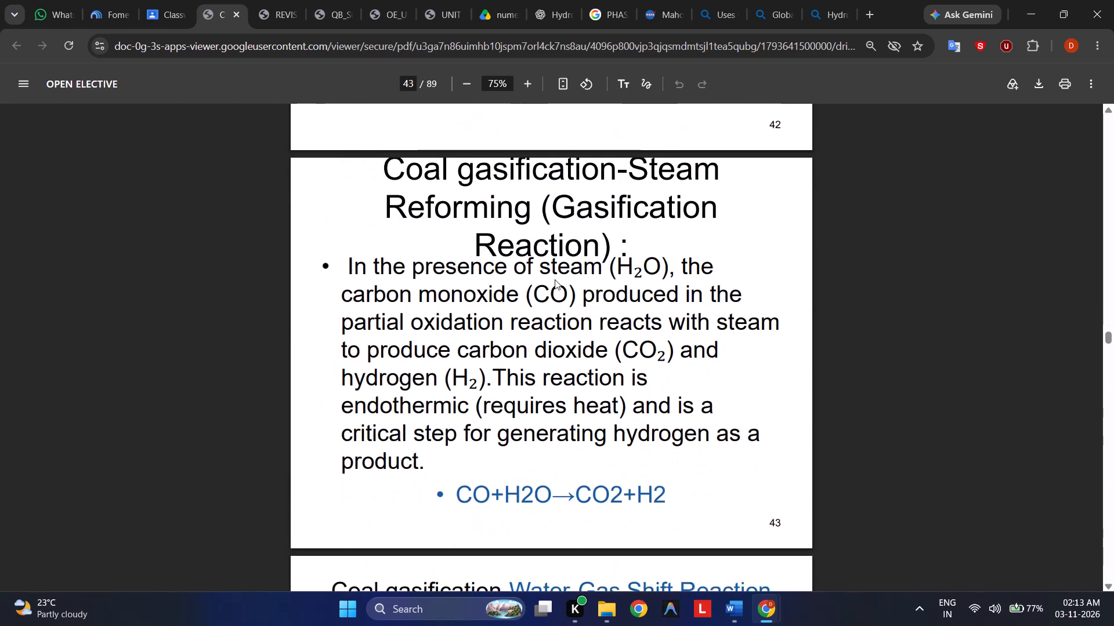
scroll(555, 279, "down", 14)
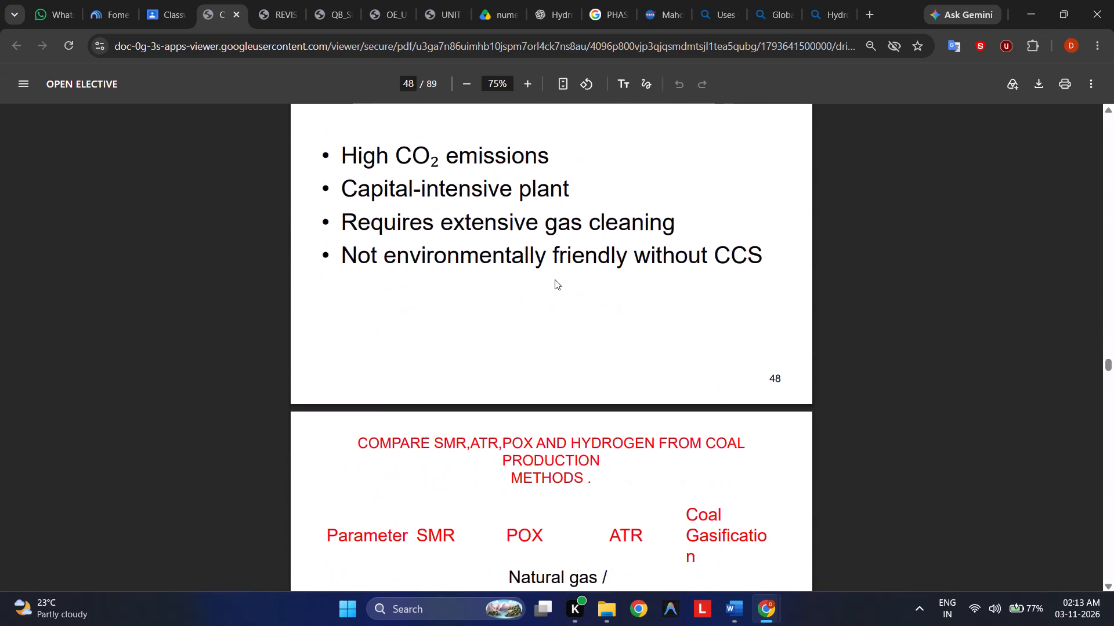
scroll(555, 279, "down", 10)
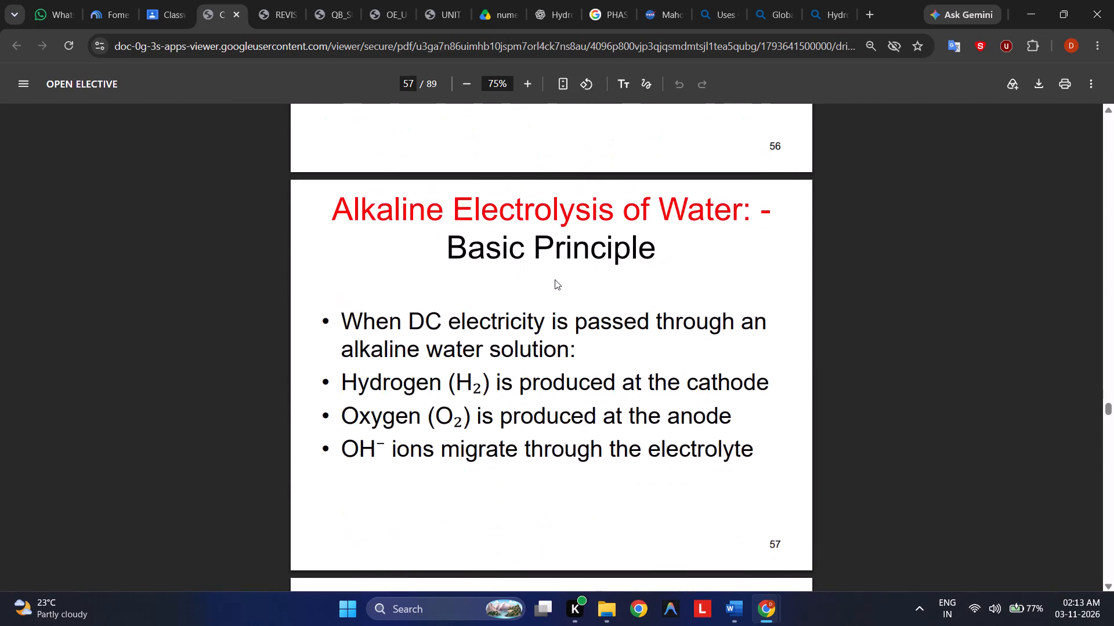
scroll(555, 279, "down", 13)
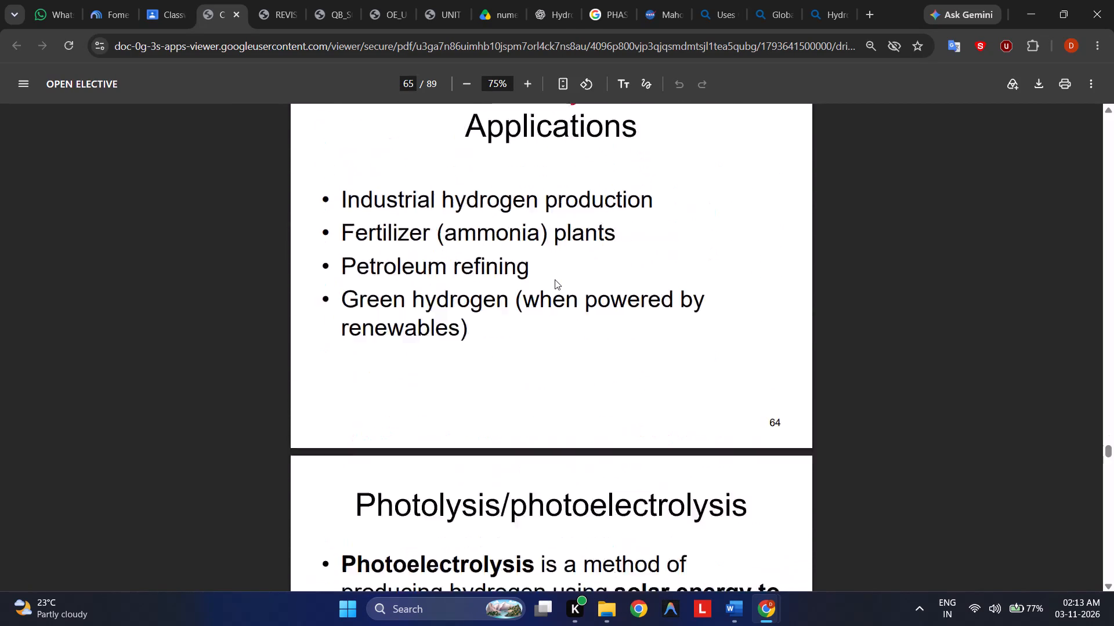
scroll(555, 279, "down", 1)
scroll(555, 279, "up", 2)
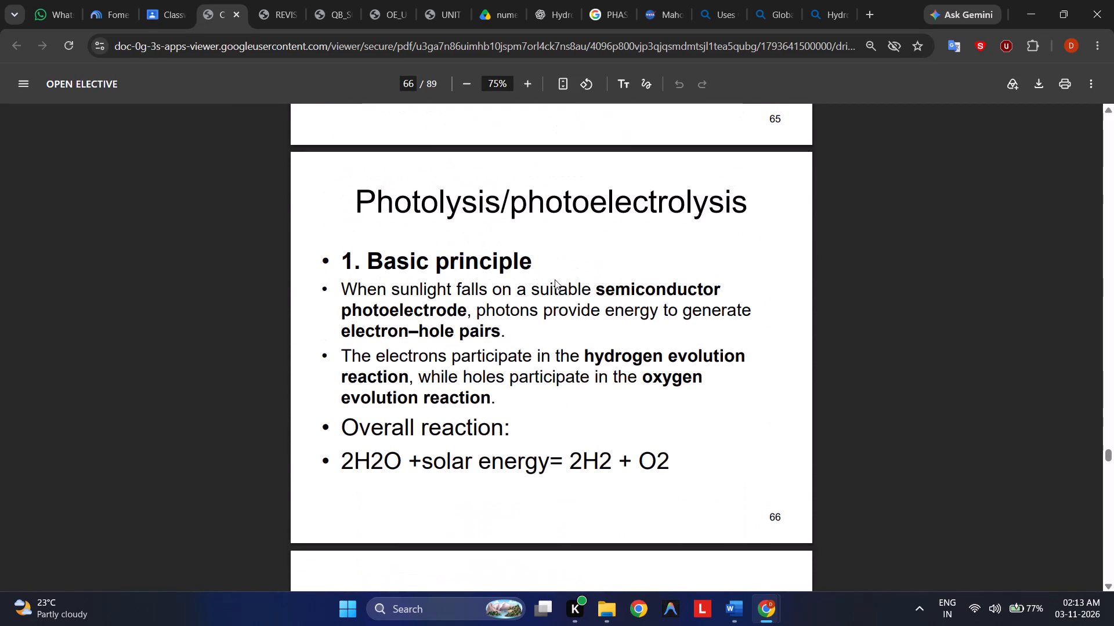
scroll(555, 279, "up", 1)
scroll(555, 279, "down", 11)
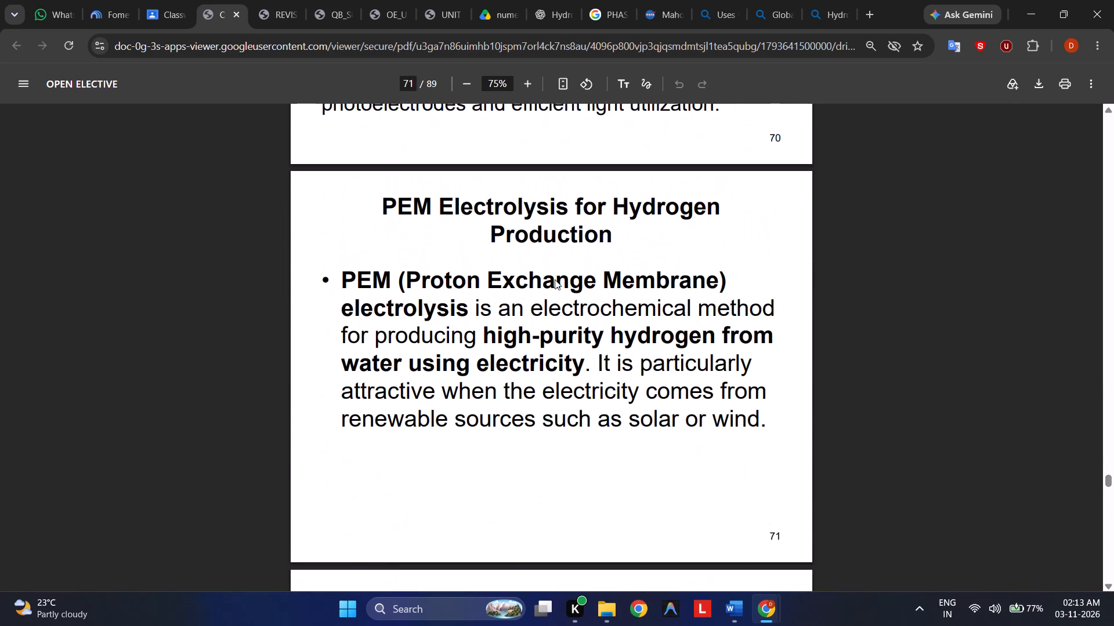
scroll(544, 214, "down", 1)
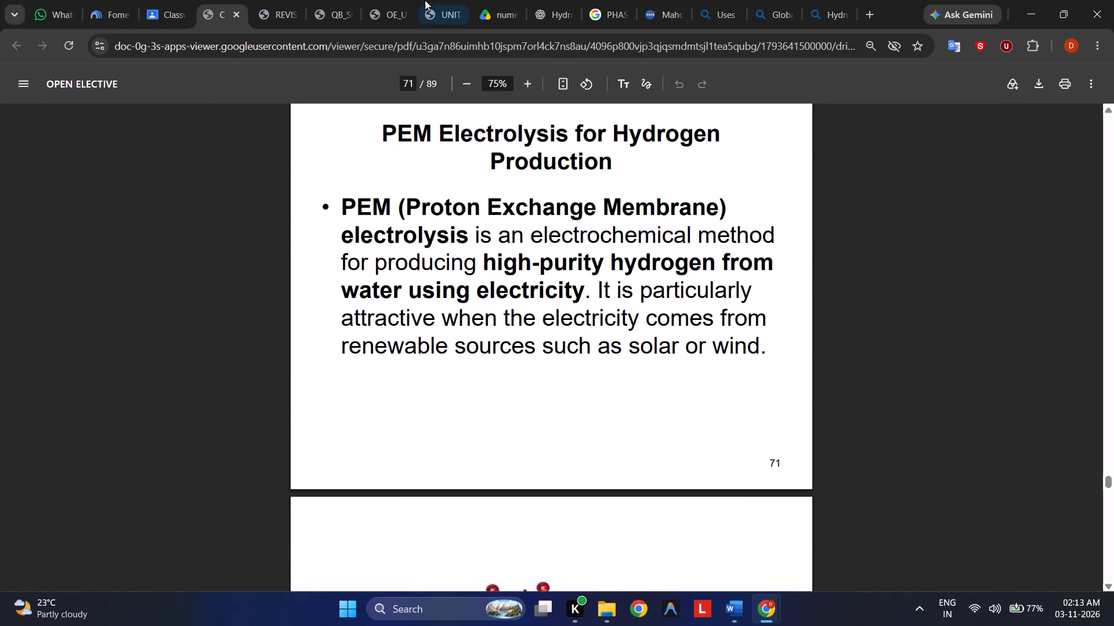
In Google Classroom, close the Unit I presentation and check the Electrolysis topic in the teacher's Oct 31 list on the class stream.
left_click(151, 0)
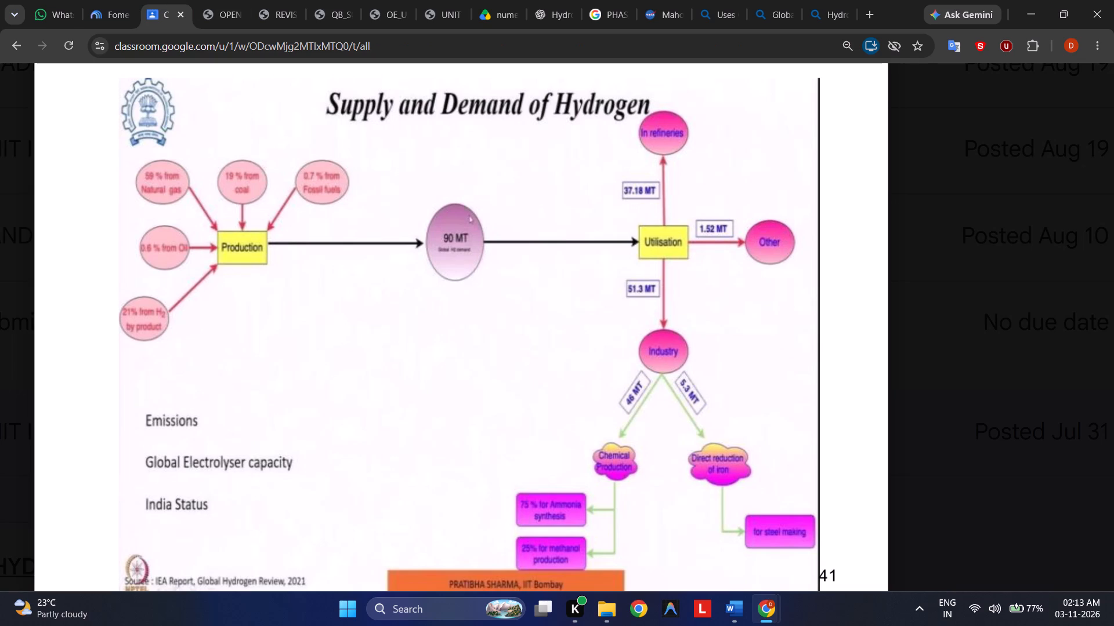
scroll(556, 279, "up", 1)
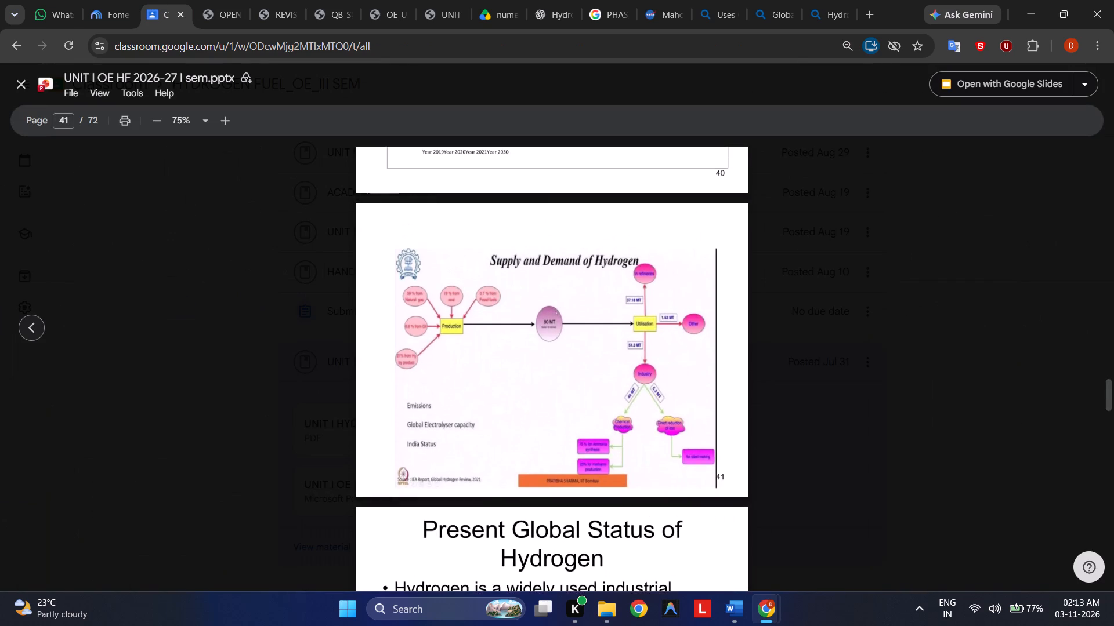
scroll(594, 373, "down", 5)
left_click(26, 78)
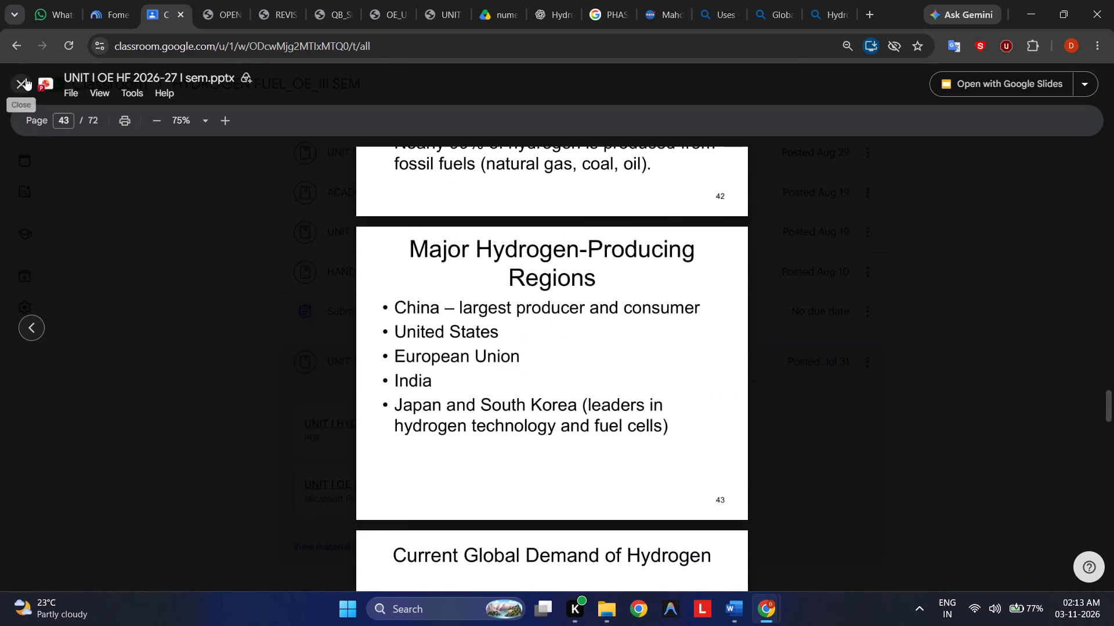
scroll(419, 289, "up", 9)
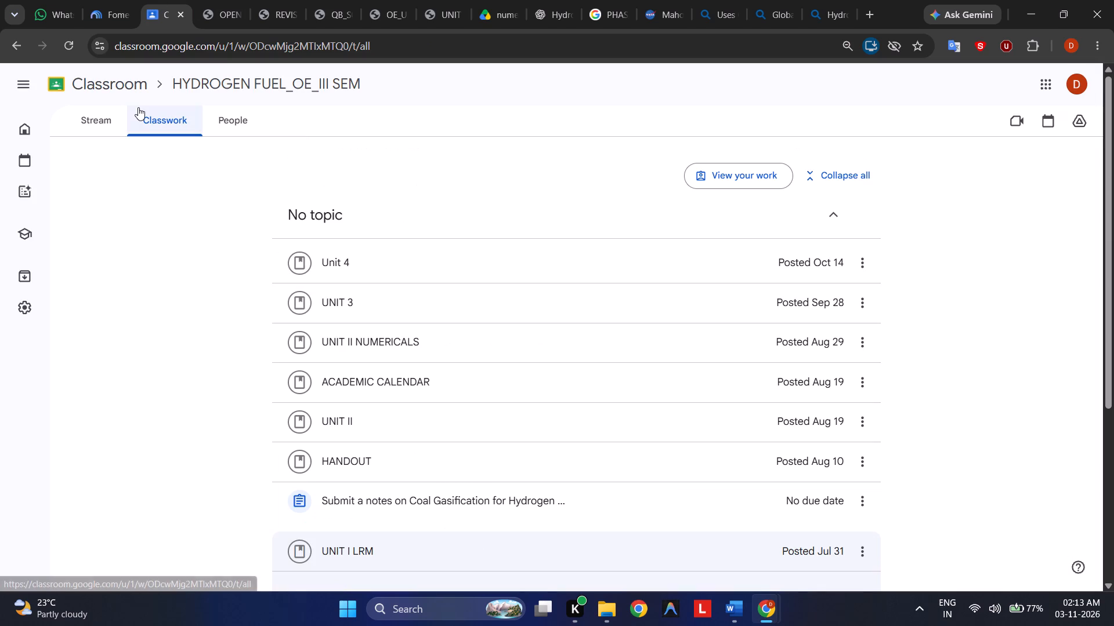
left_click(107, 116)
scroll(555, 229, "up", 5)
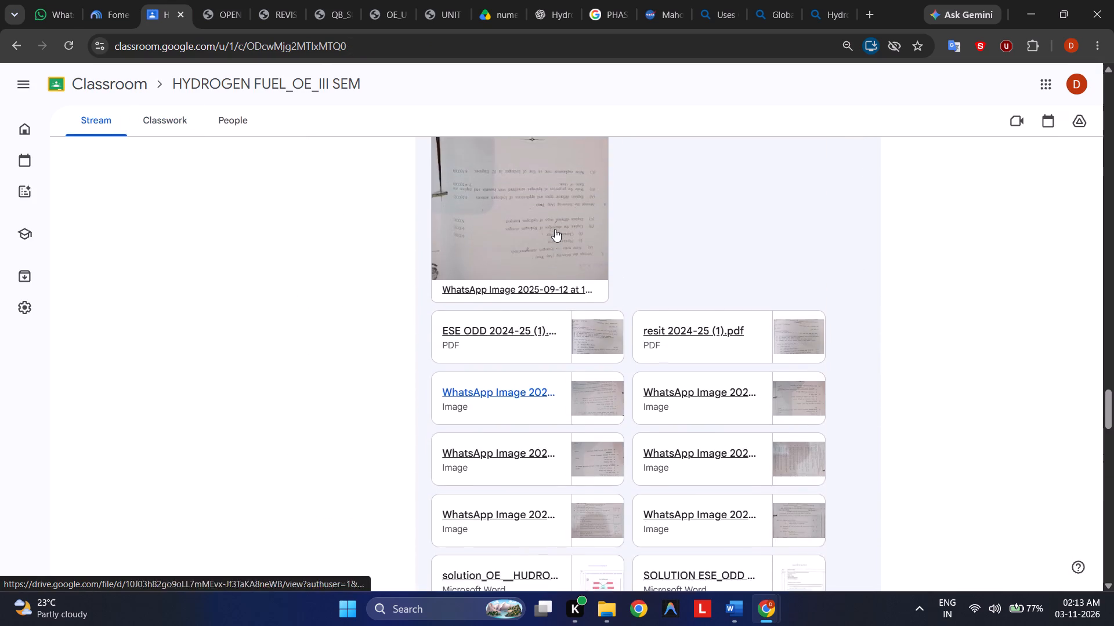
scroll(555, 229, "up", 7)
scroll(555, 229, "down", 2)
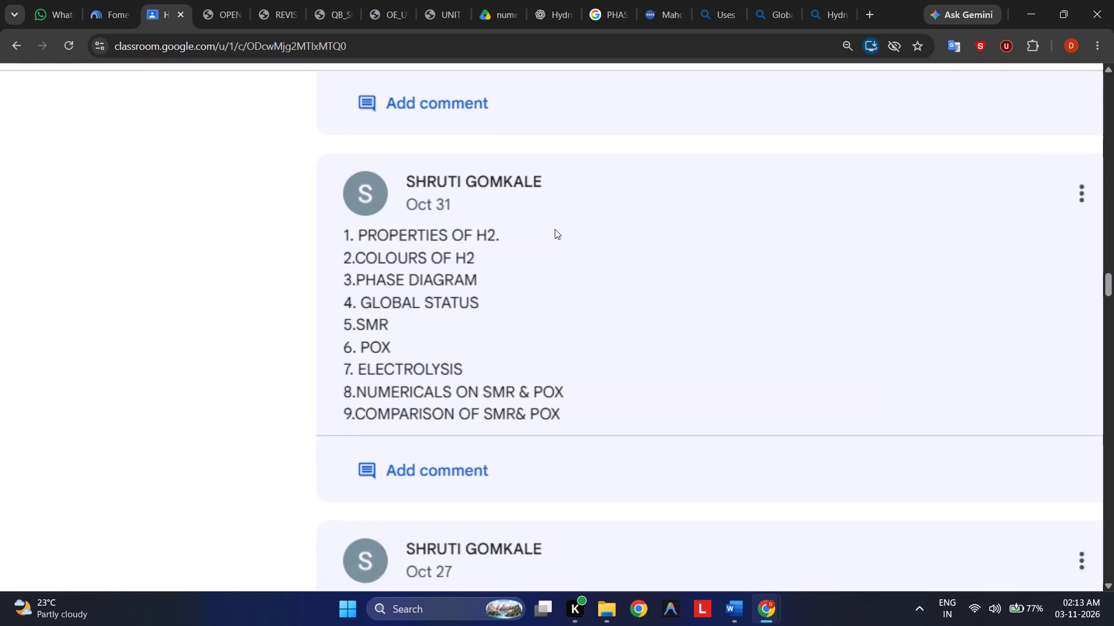
scroll(518, 286, "down", 1)
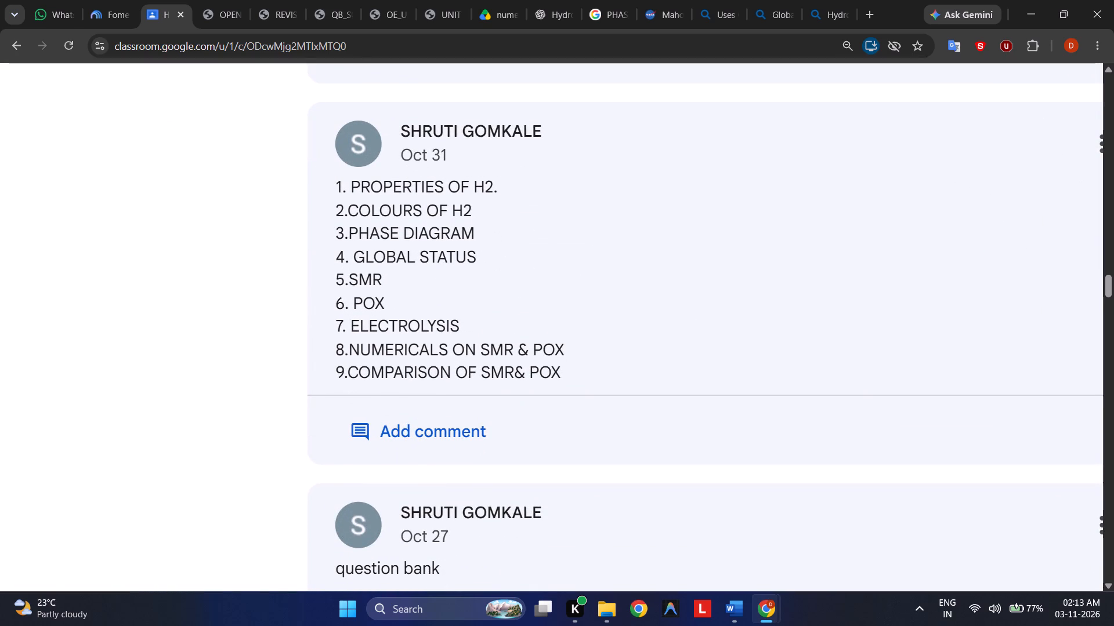
left_click_drag(346, 330, 464, 320)
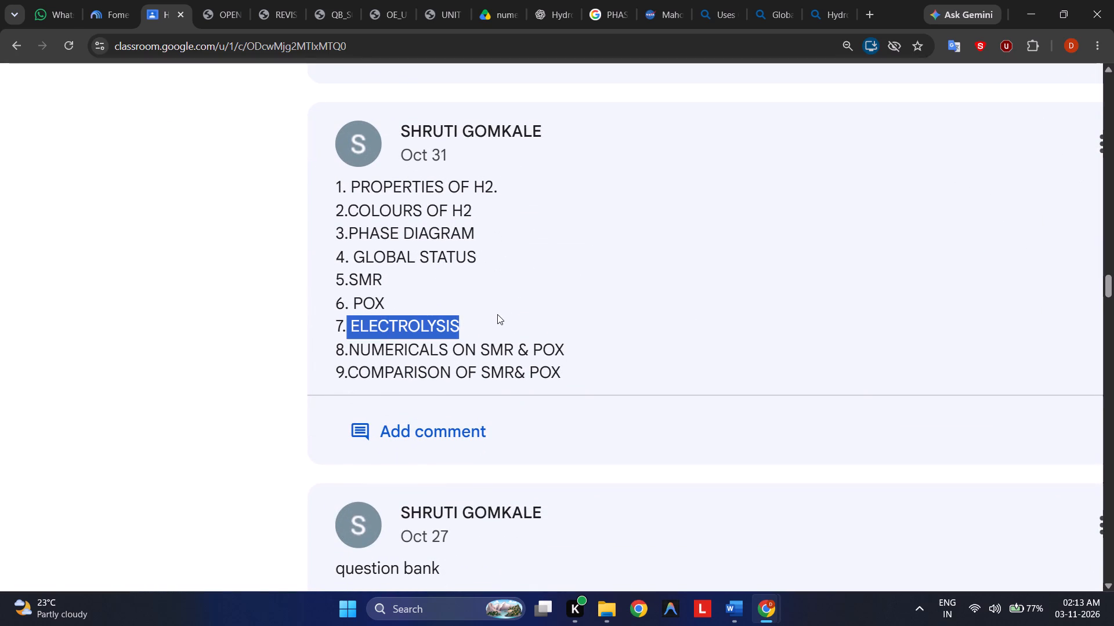
left_click(504, 311)
left_click(483, 316)
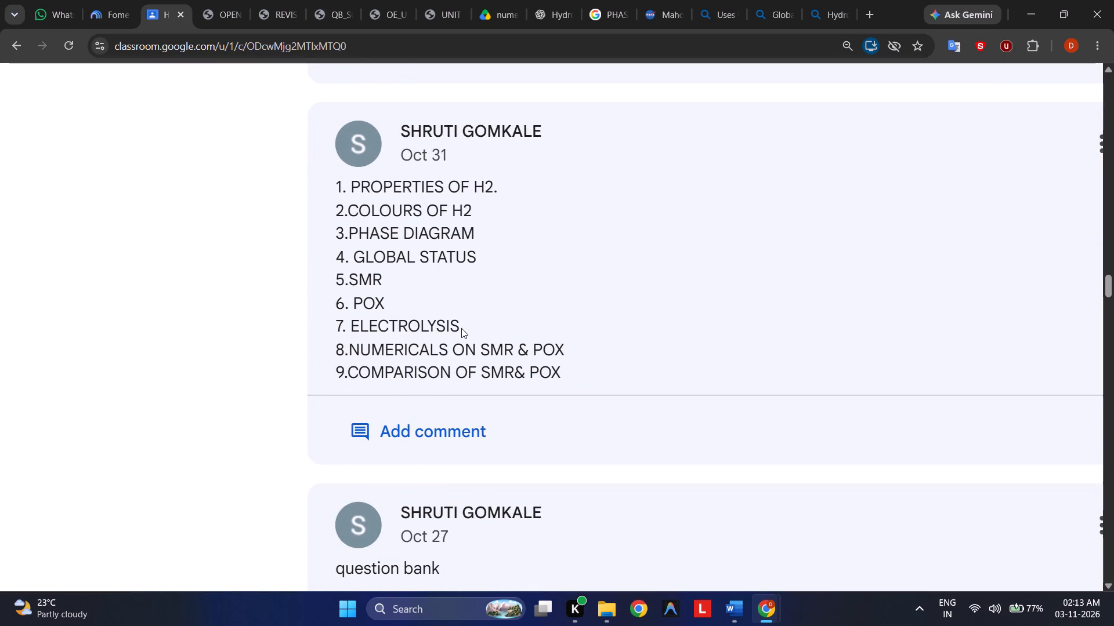
Copy the topic name "ELECTROLYSIS" from item 7 of the teacher's Oct 31 list.
left_click_drag(461, 328, 351, 325)
key("ctrl+c")
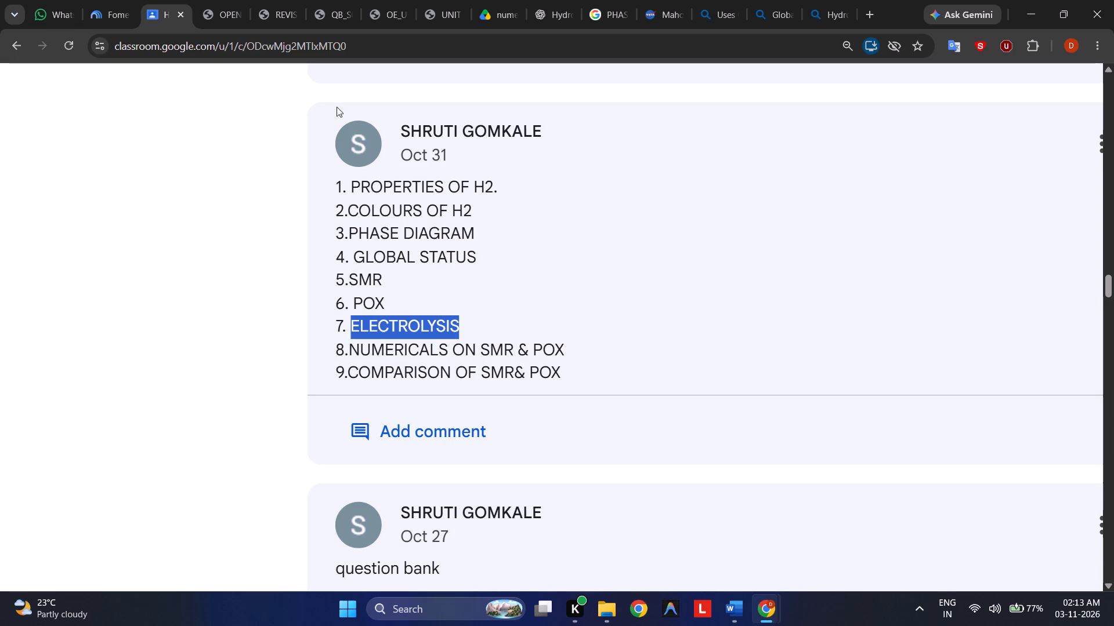
Return to the OPEN ELECTIVE PDF and look over the photoelectrolysis advantages and limitations and the PEM electrolysis slides, including diagram, principle, advantages and limitations.
left_click(213, 10)
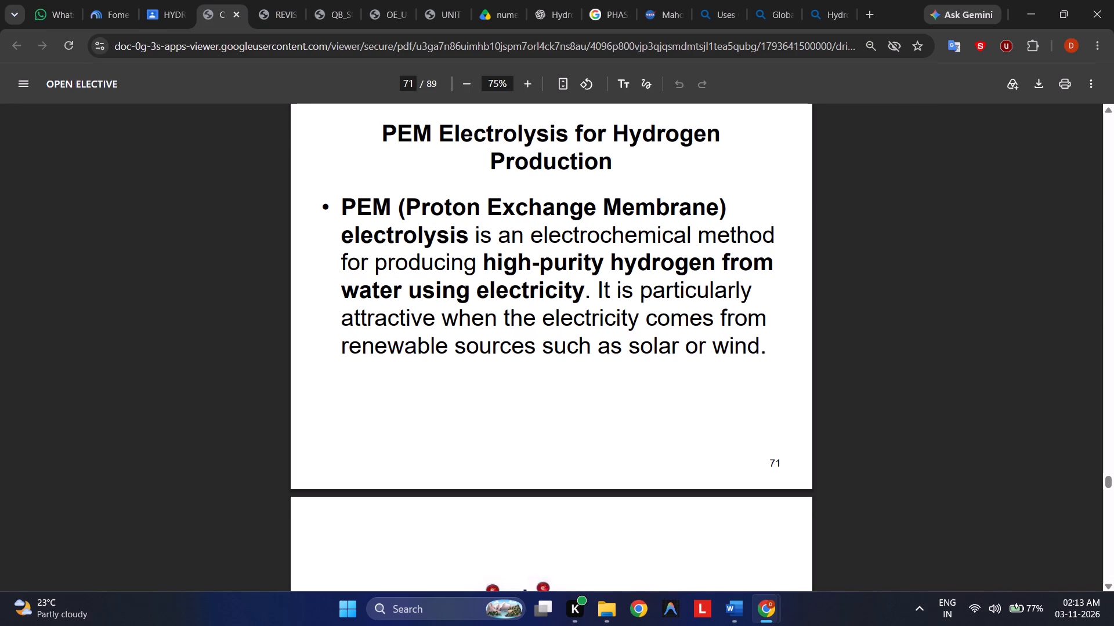
scroll(479, 292, "up", 1)
scroll(563, 175, "up", 3)
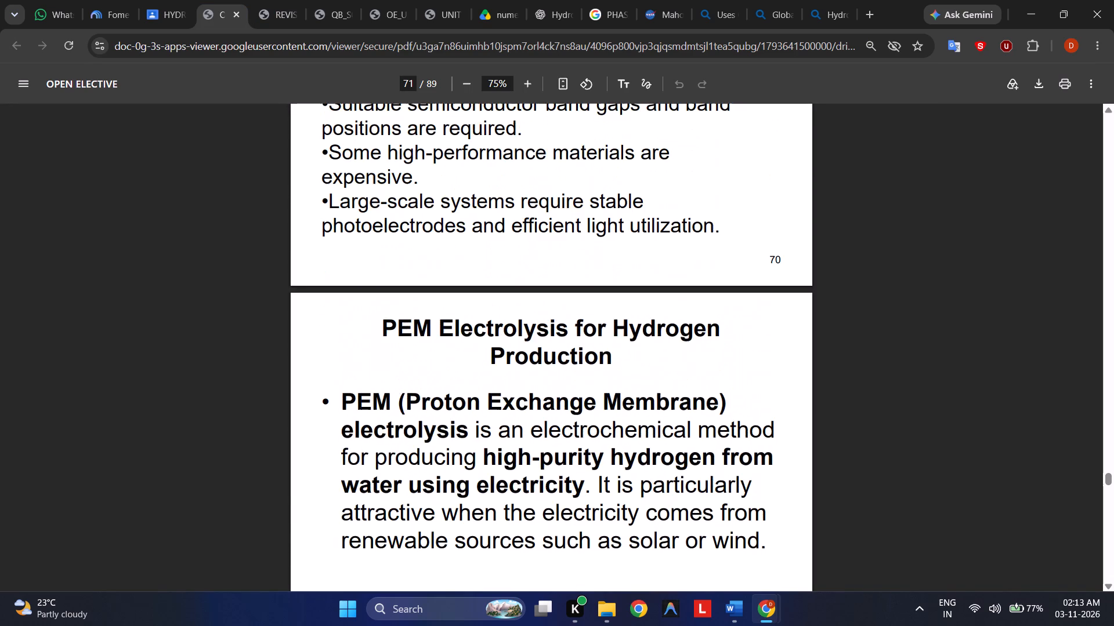
scroll(563, 175, "up", 5)
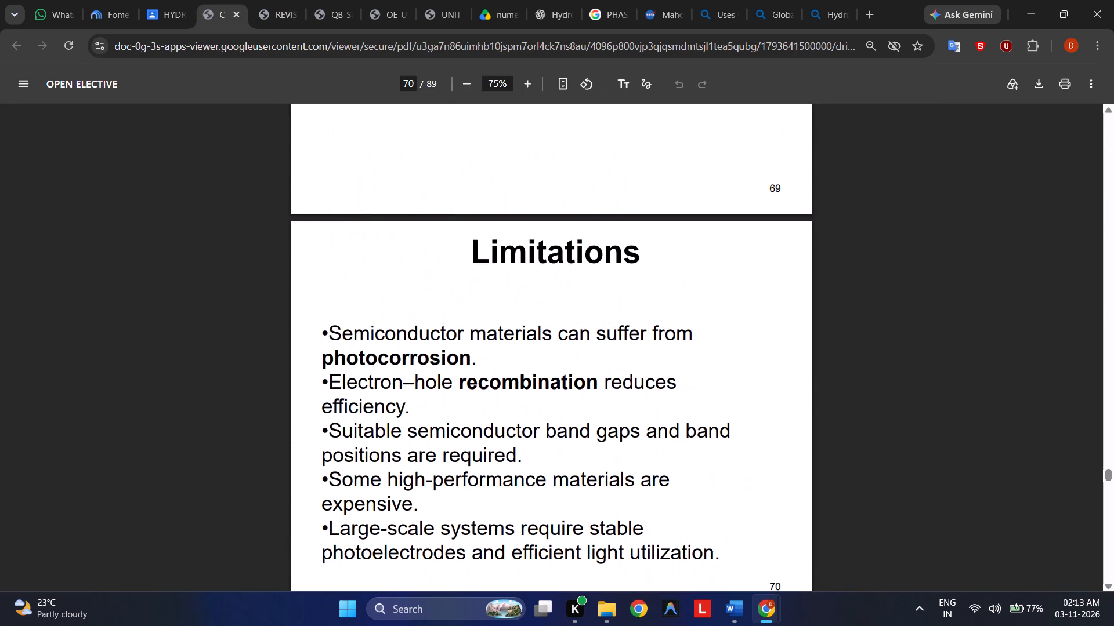
scroll(563, 175, "up", 2)
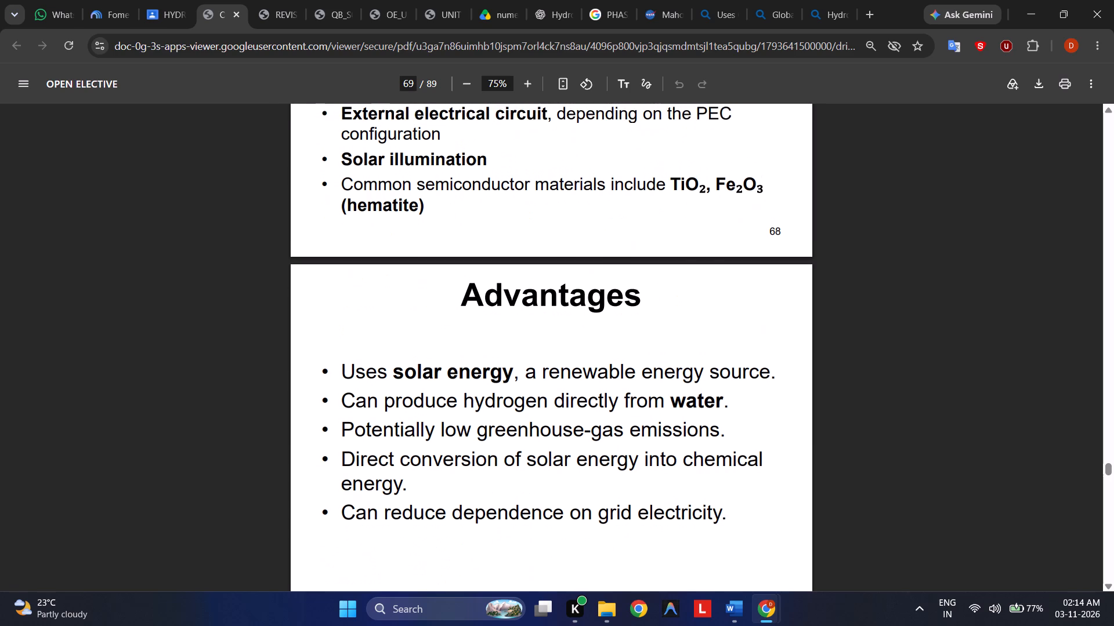
scroll(563, 175, "down", 8)
scroll(559, 217, "right", 1)
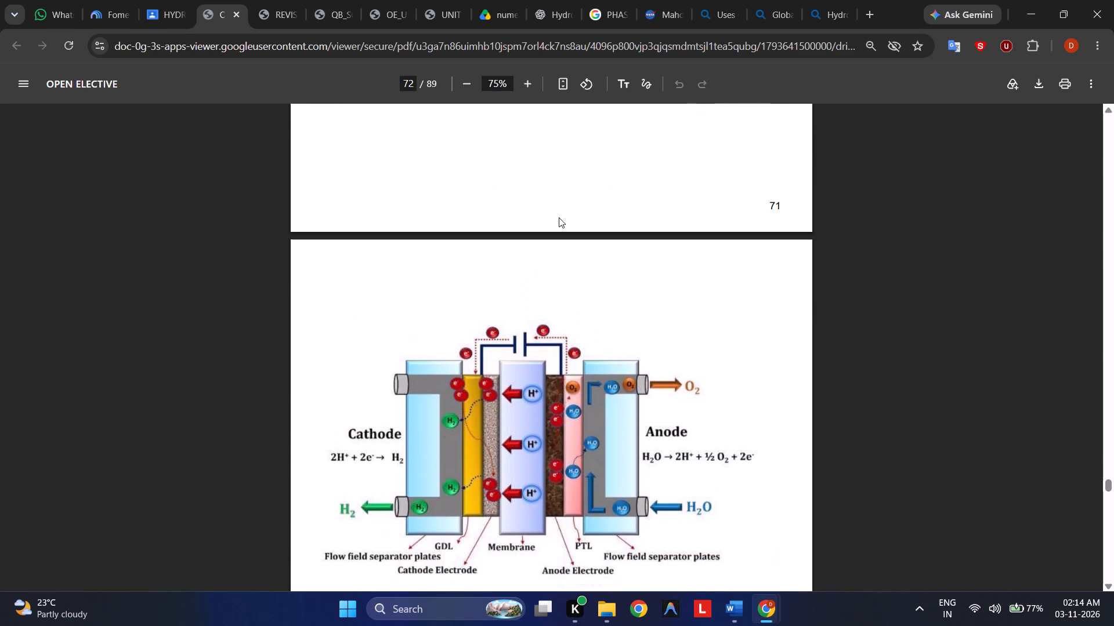
scroll(559, 217, "right", 1)
scroll(664, 327, "down", 5)
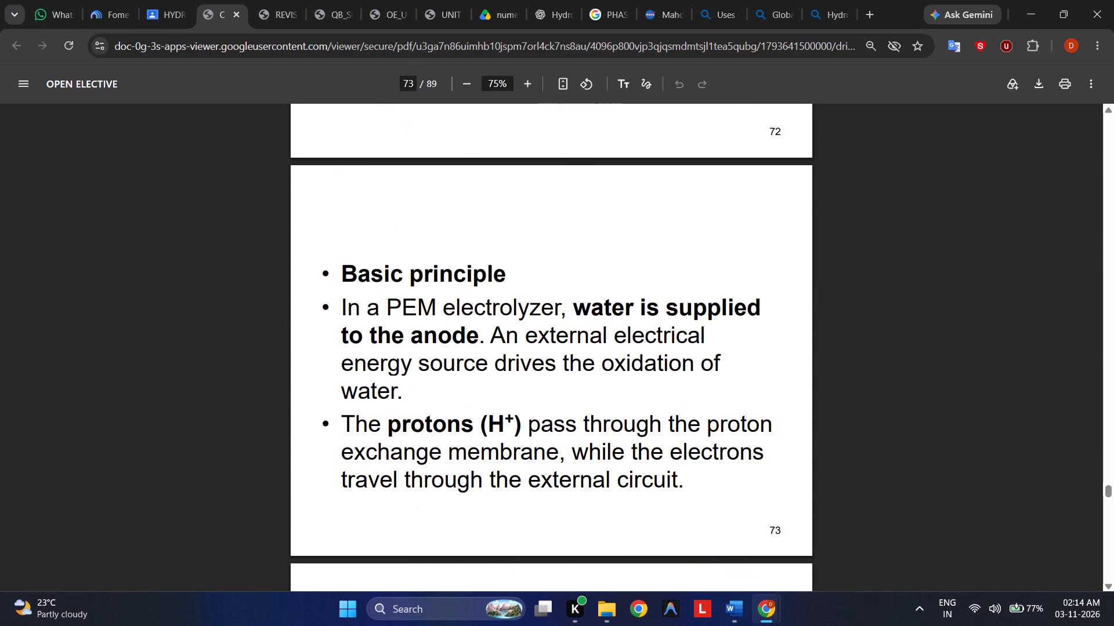
scroll(526, 421, "down", 7)
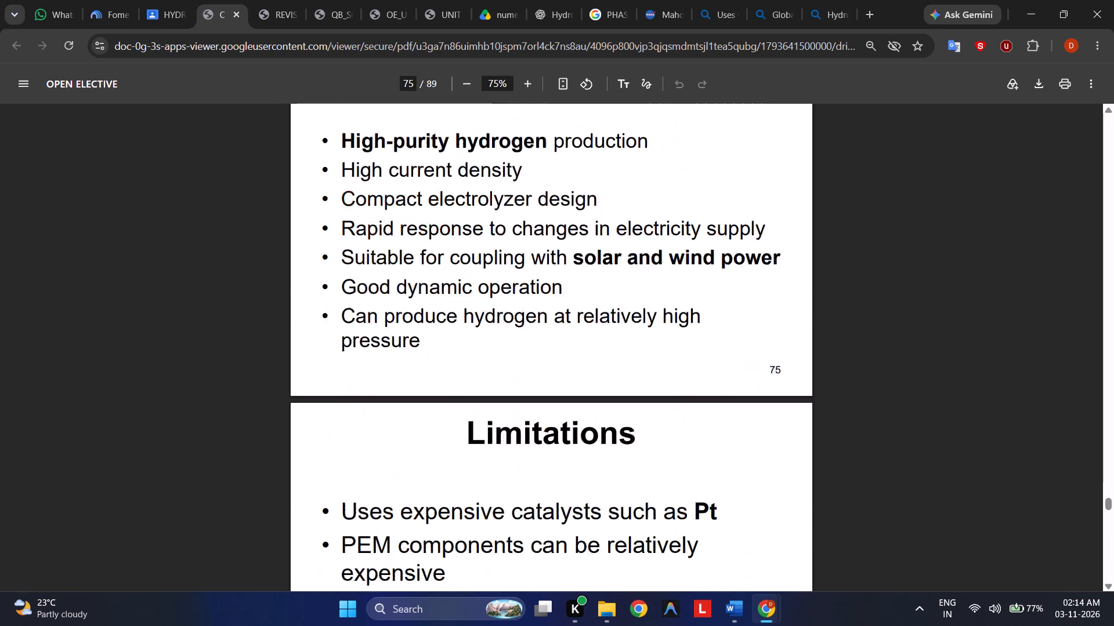
scroll(526, 421, "down", 1)
scroll(544, 312, "up", 4)
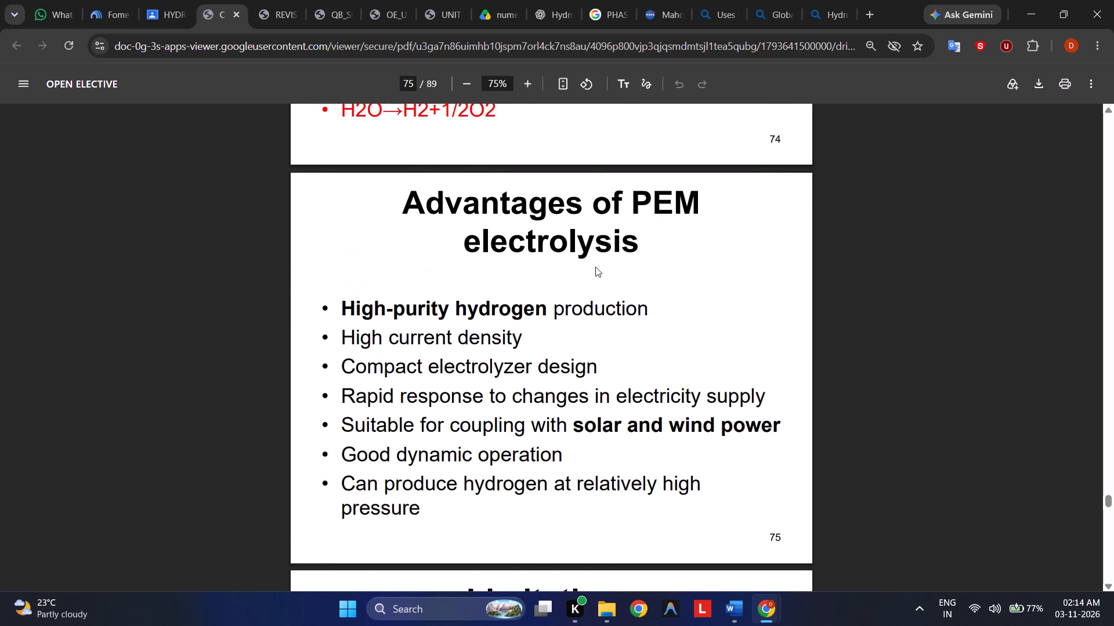
scroll(595, 267, "down", 7)
scroll(595, 267, "up", 1)
Skim the High-Temperature Electrolysis slides and the tables differentiating alkaline, PEM, photo and high-temperature electrolysis.
scroll(595, 267, "down", 1)
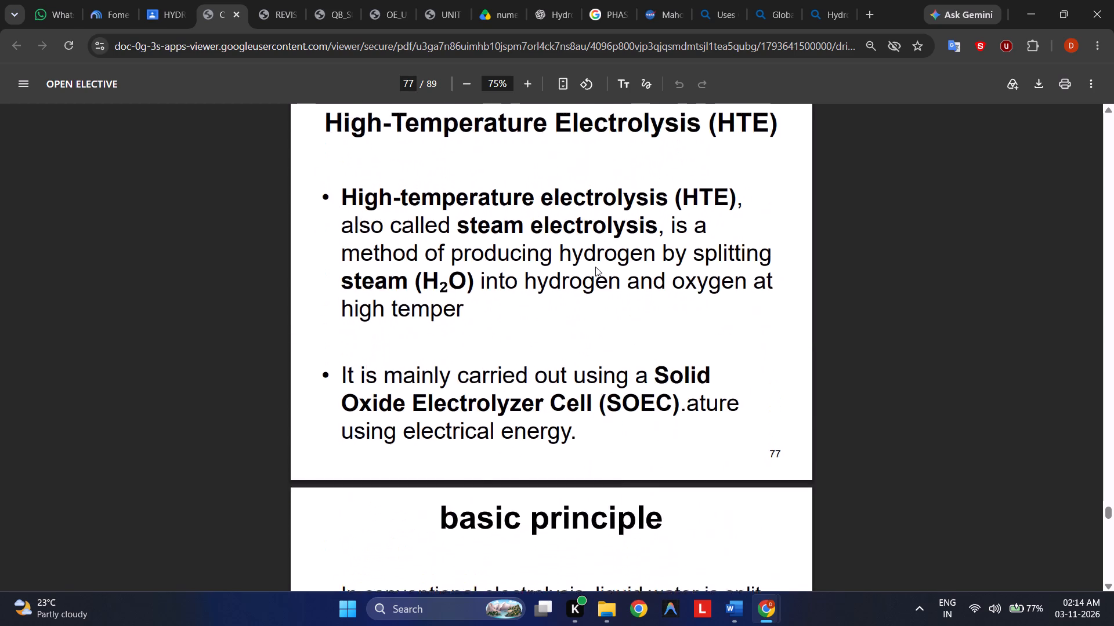
scroll(595, 267, "down", 15)
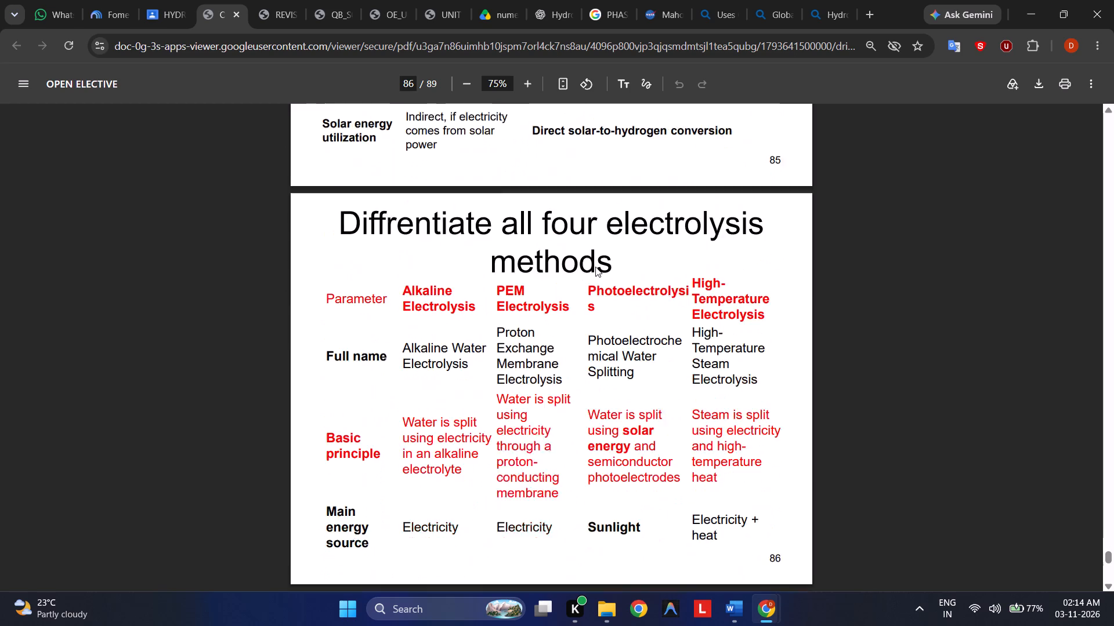
scroll(595, 267, "down", 1)
scroll(595, 267, "up", 4)
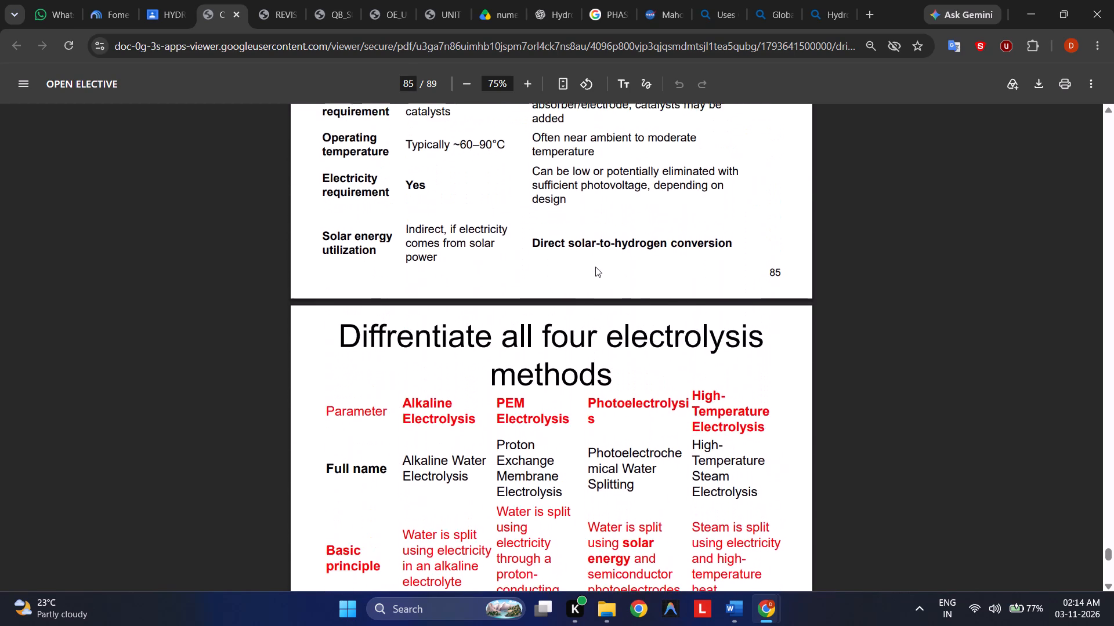
scroll(595, 267, "up", 1)
scroll(595, 267, "down", 2)
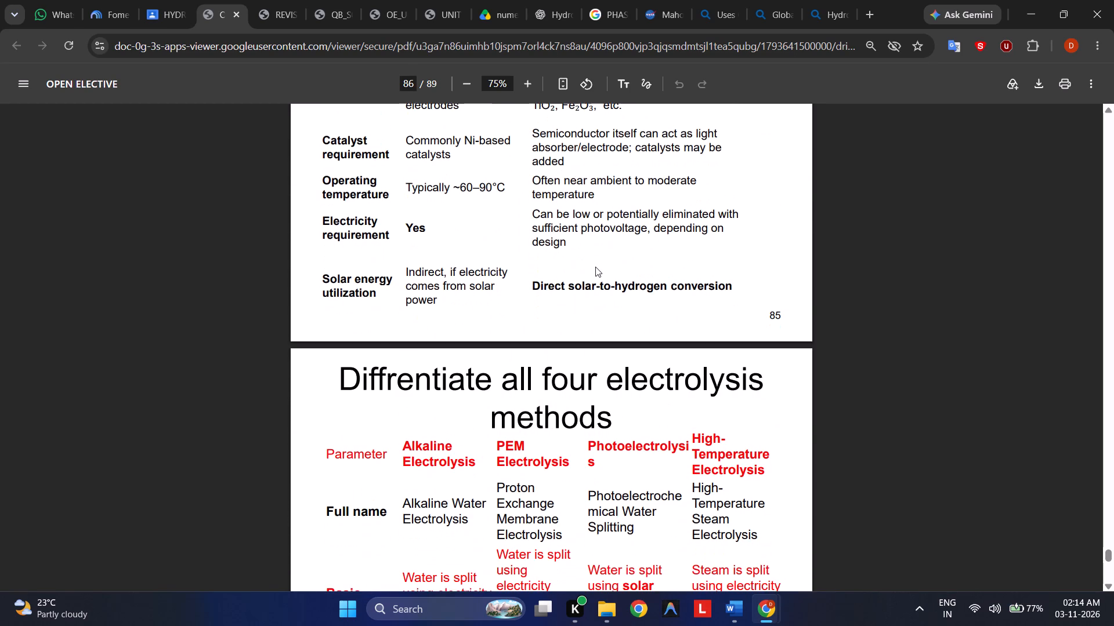
scroll(598, 320, "down", 1)
scroll(638, 391, "down", 1)
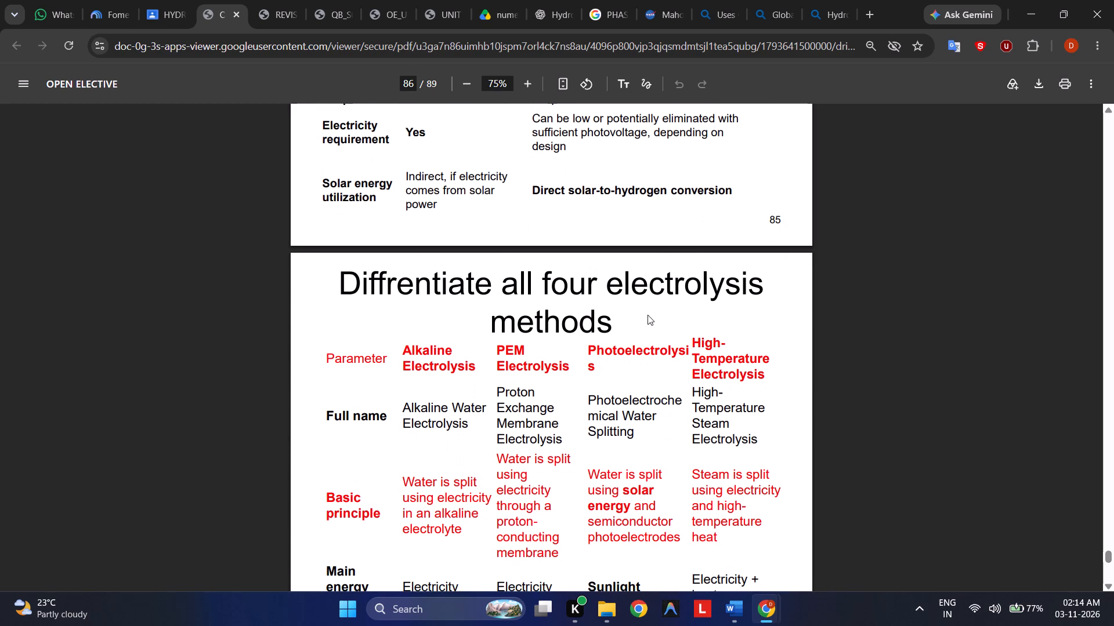
scroll(648, 315, "up", 5)
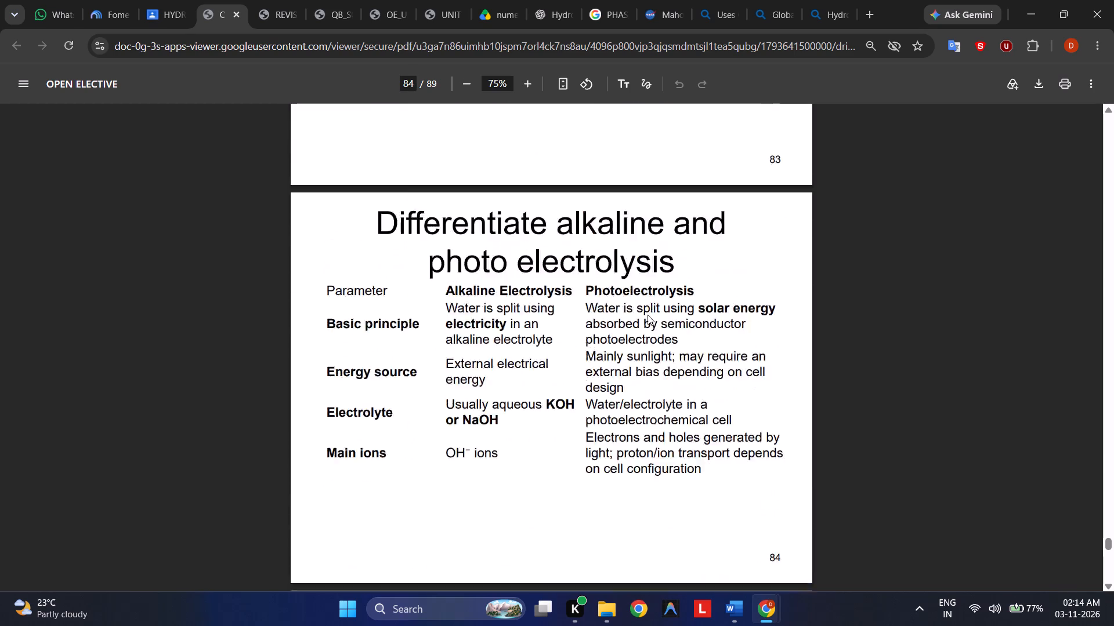
scroll(648, 315, "up", 7)
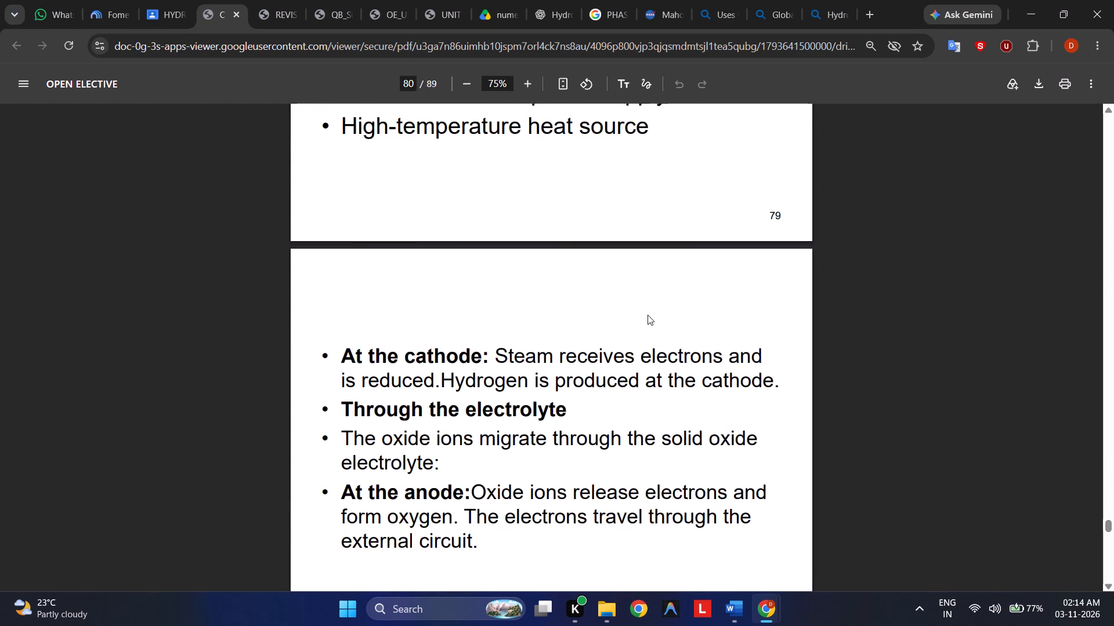
scroll(648, 315, "up", 3)
scroll(648, 315, "down", 1)
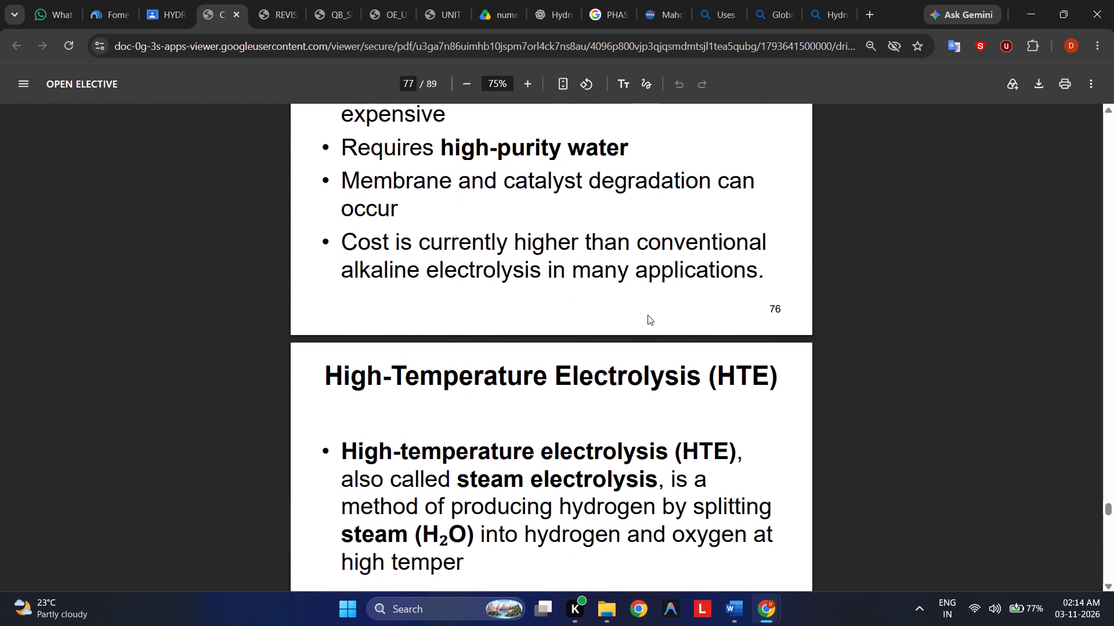
Switch to Word and review the Q.7 water electrolysis answer, from its definition and working through the four electrolysis types.
left_click(738, 607)
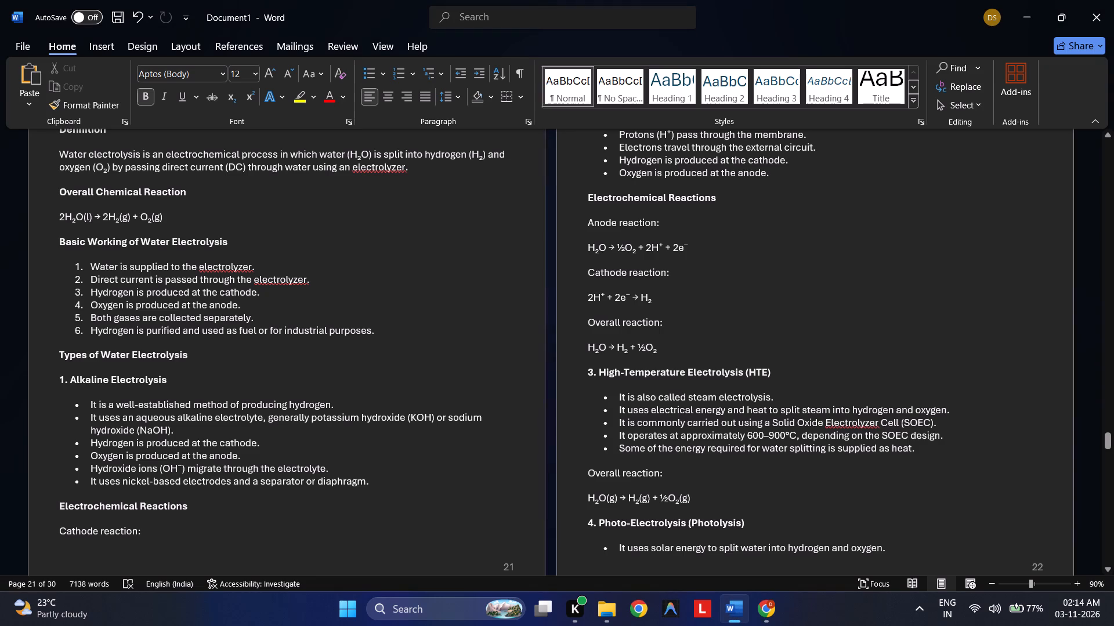
scroll(773, 345, "up", 2)
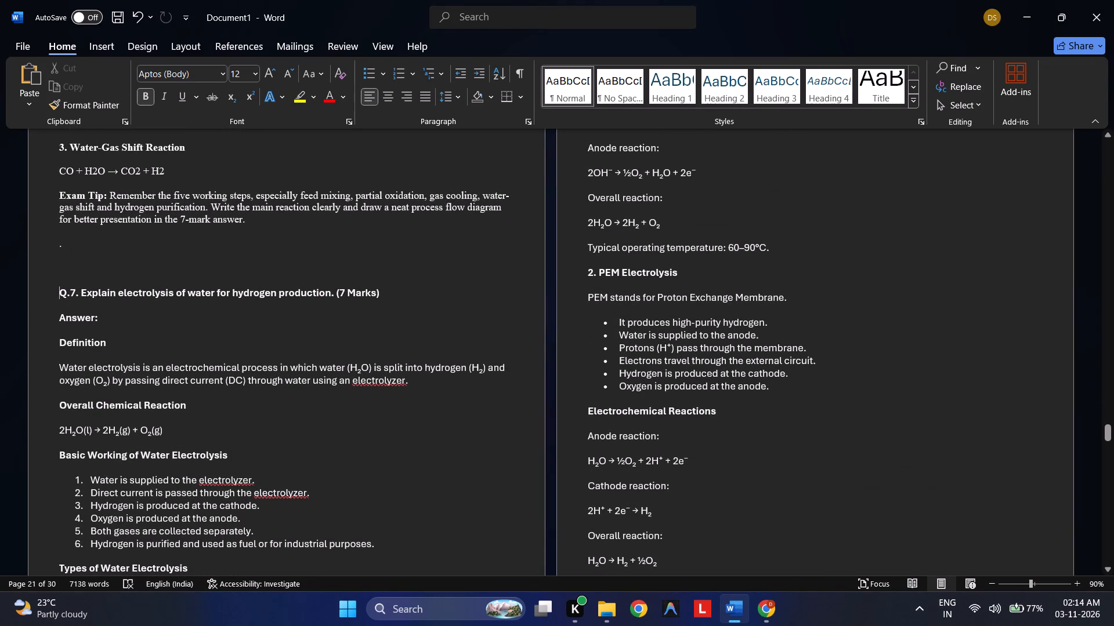
triple_click(206, 287)
left_click(289, 320)
scroll(468, 418, "down", 1)
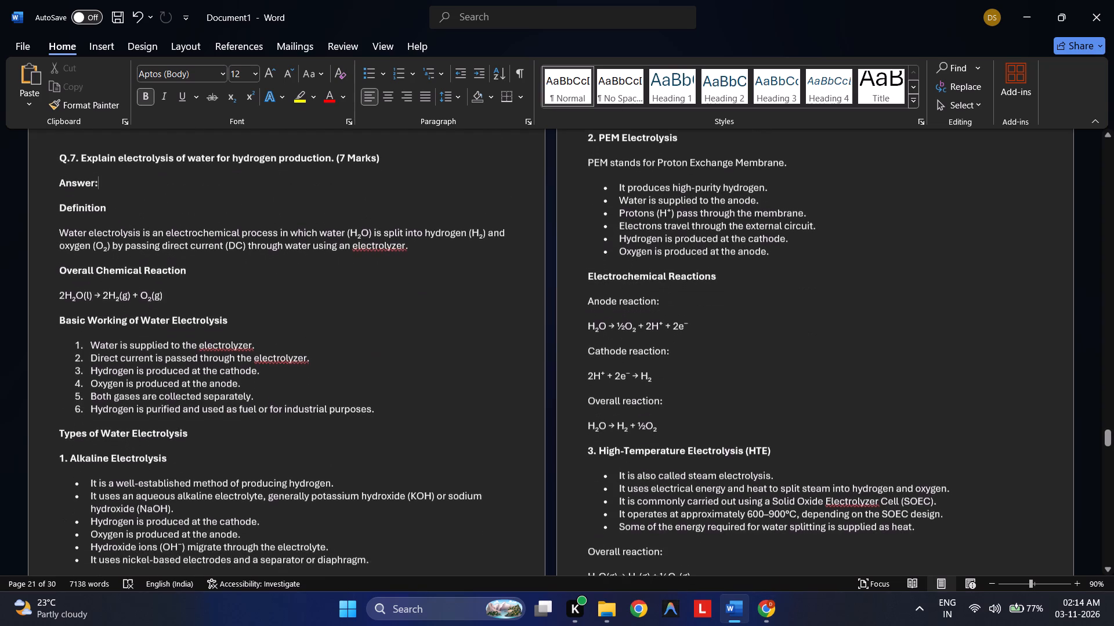
scroll(379, 394, "down", 1)
scroll(481, 315, "up", 2)
scroll(668, 266, "right", 1)
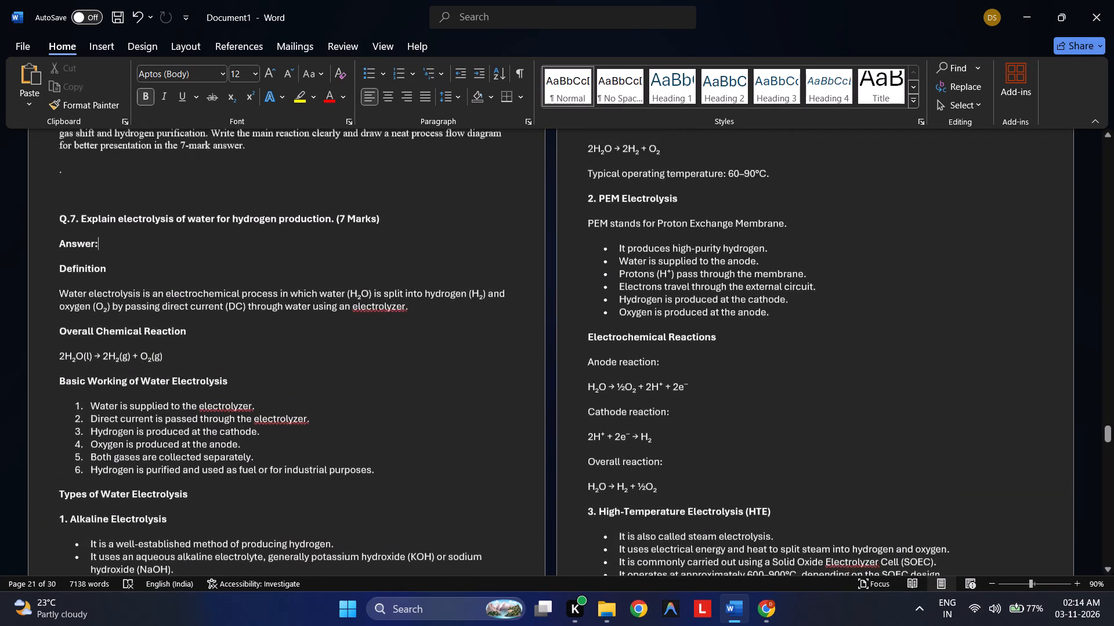
scroll(668, 266, "right", 1)
scroll(740, 367, "down", 1)
scroll(675, 360, "down", 1)
scroll(675, 360, "up", 1)
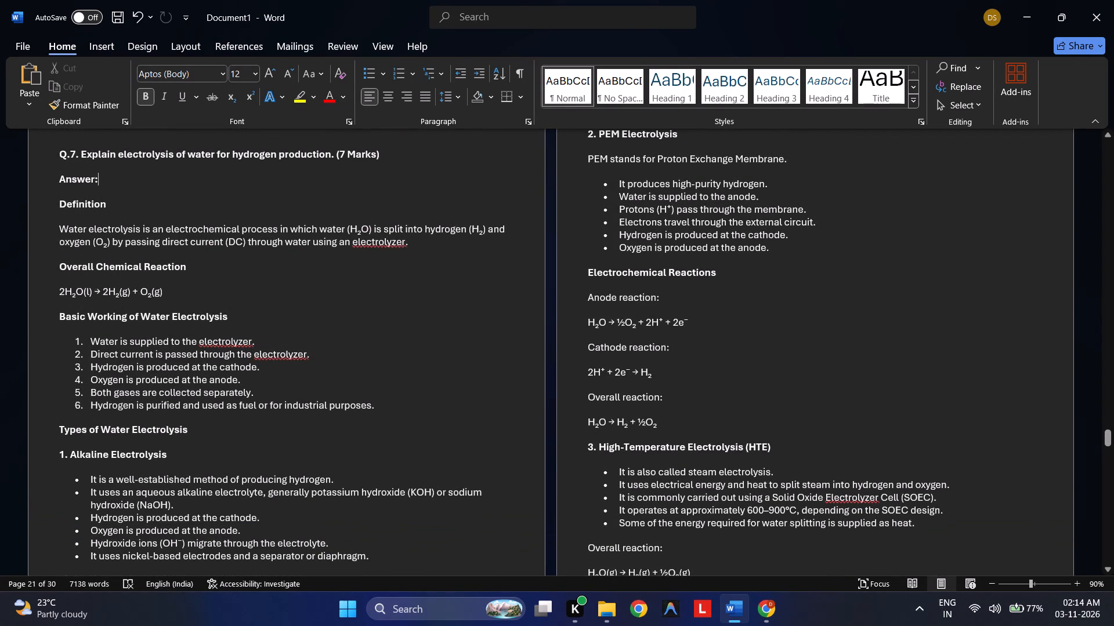
scroll(433, 314, "down", 1)
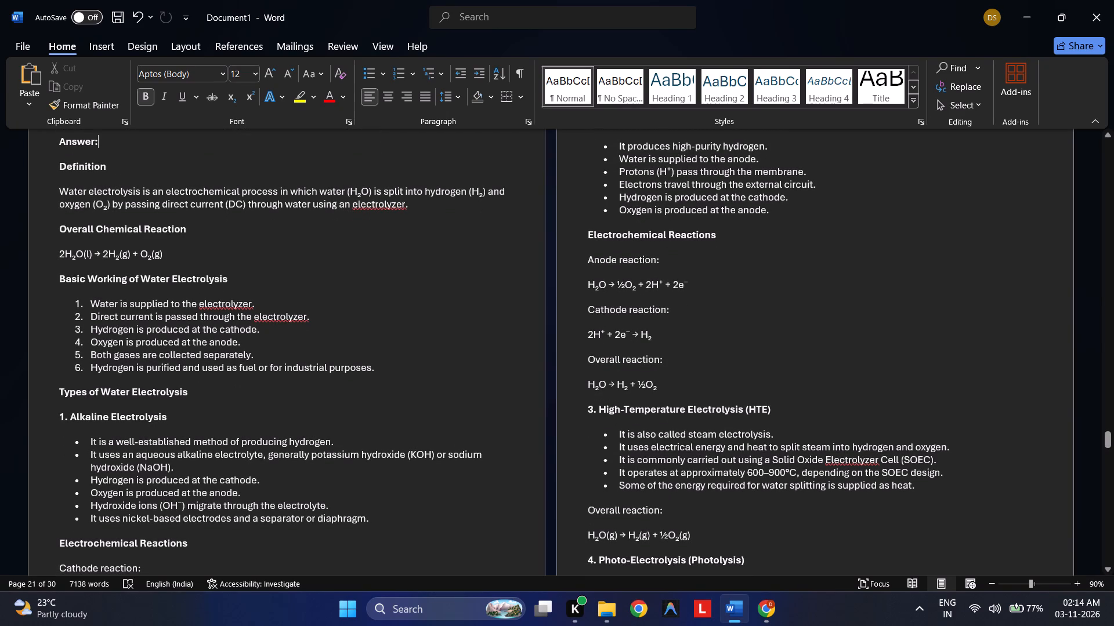
scroll(693, 438, "down", 3)
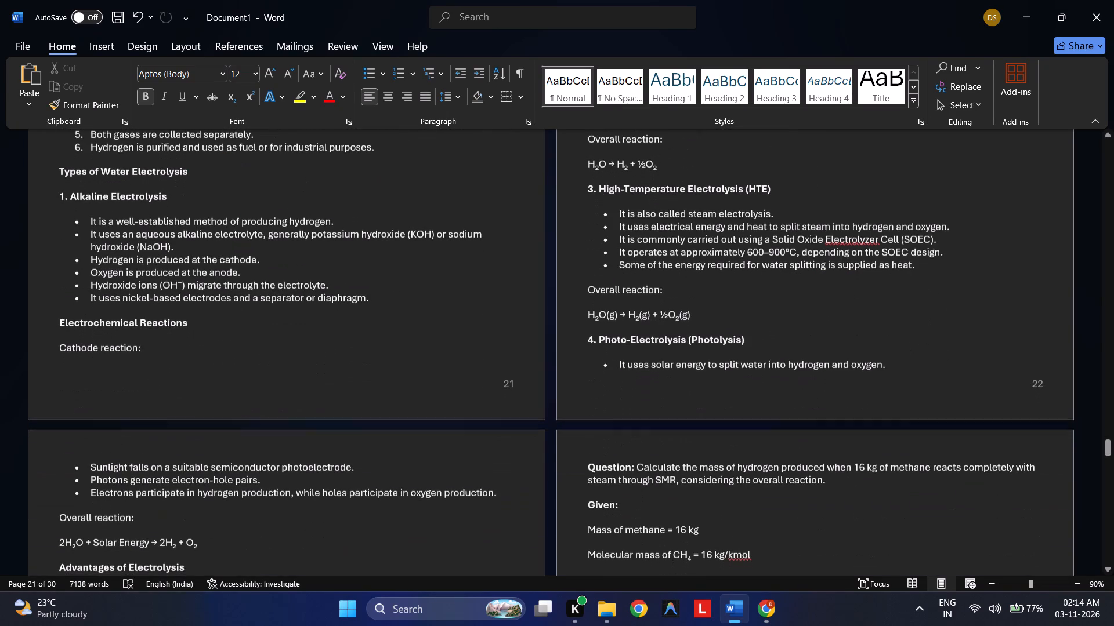
Switch back to the OPEN ELECTIVE PDF in Chrome and examine the High-Temperature Electrolysis slides and the electrolysis comparison tables through the last page.
left_click(769, 606)
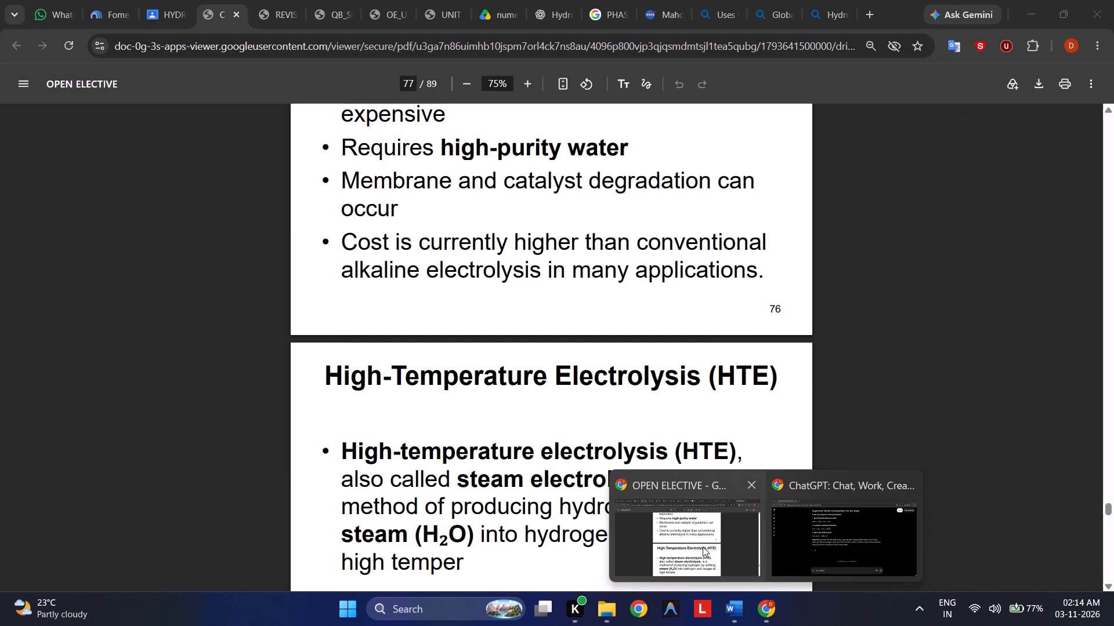
left_click(703, 547)
scroll(578, 357, "down", 8)
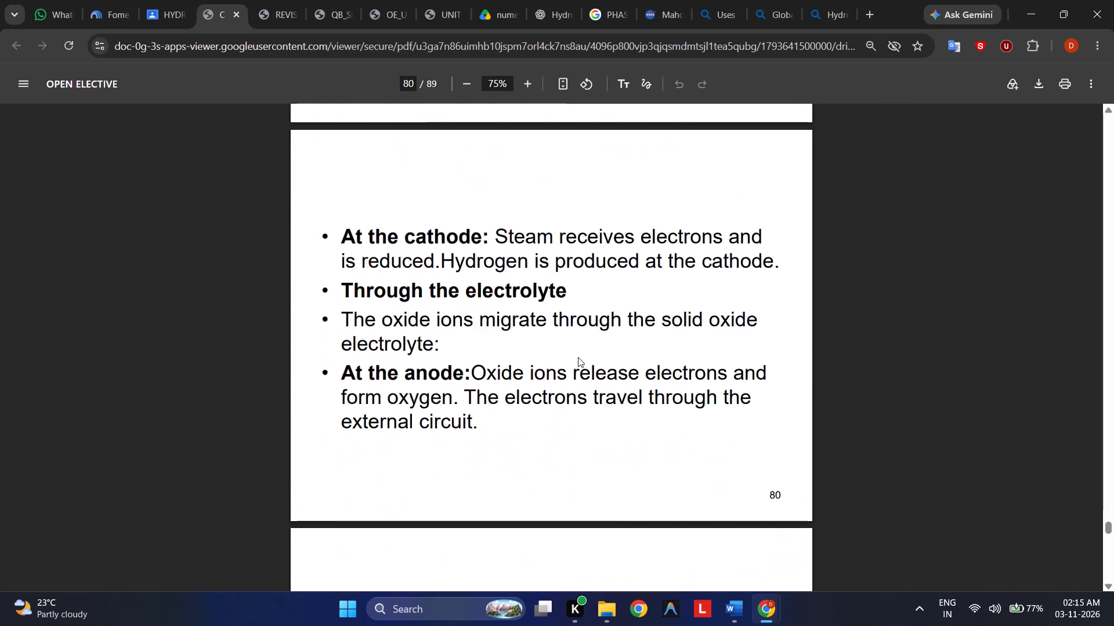
scroll(578, 357, "down", 2)
scroll(578, 357, "up", 1)
scroll(578, 357, "down", 3)
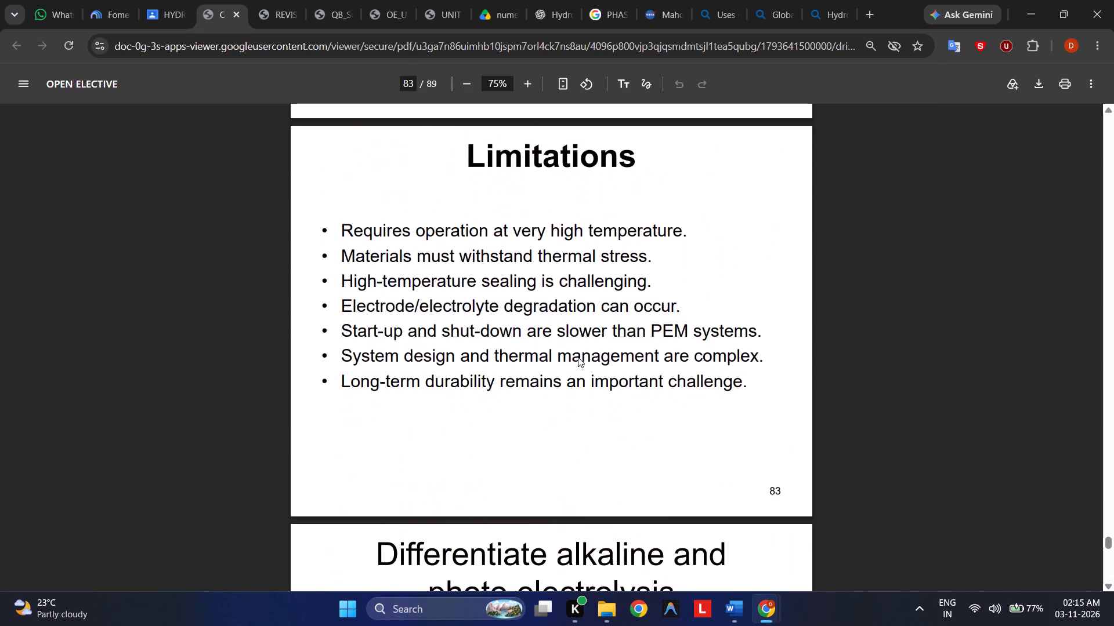
scroll(578, 357, "down", 2)
scroll(578, 409, "down", 4)
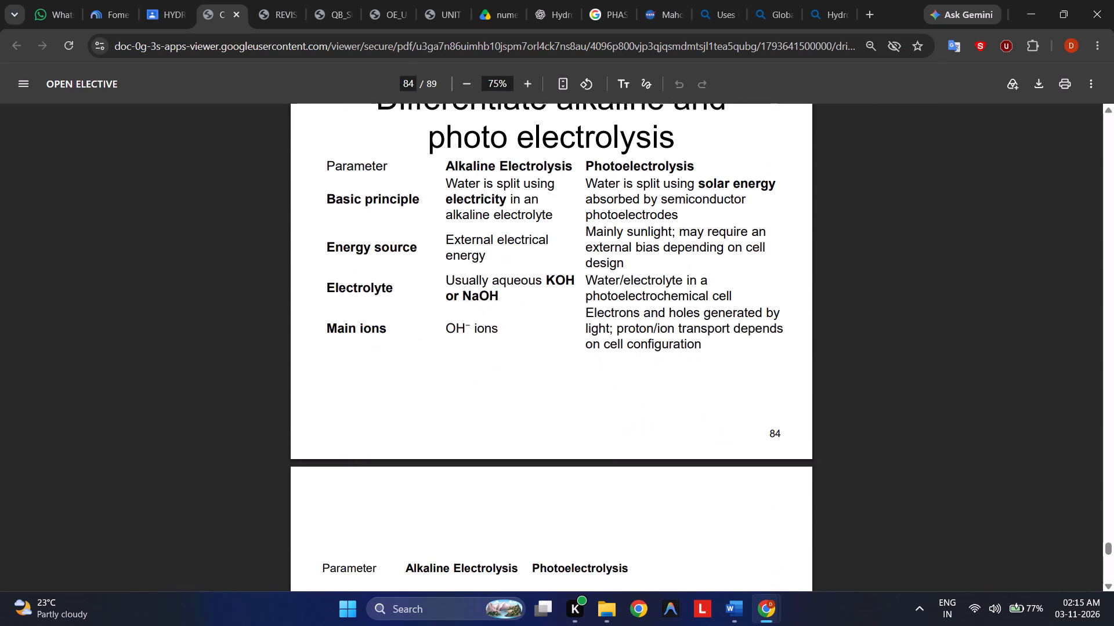
scroll(606, 409, "down", 5)
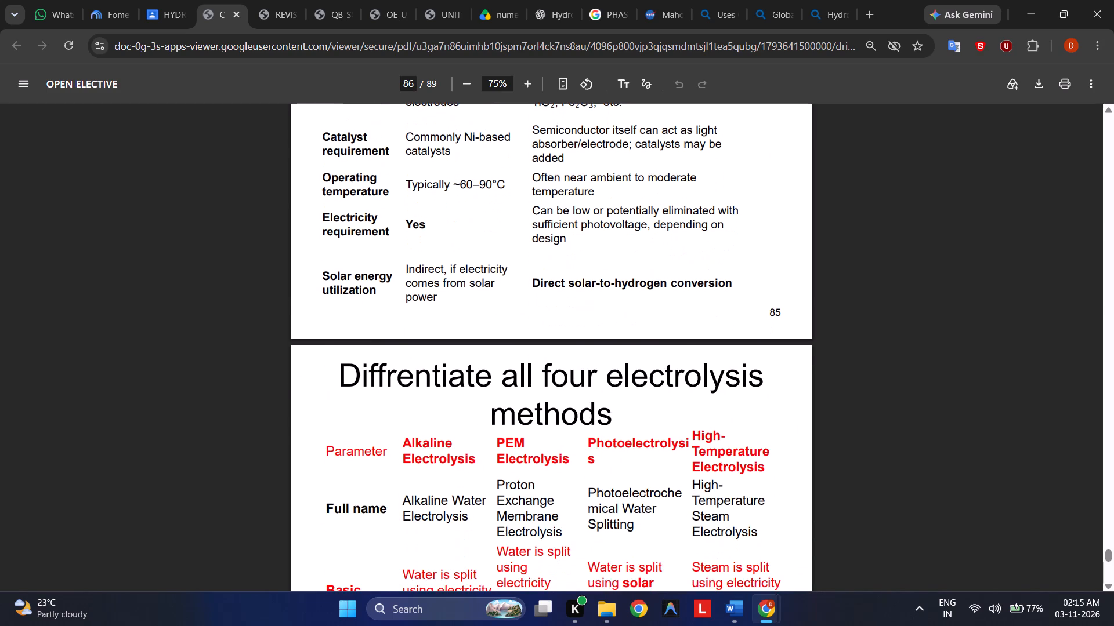
scroll(662, 418, "down", 1)
scroll(710, 450, "down", 6)
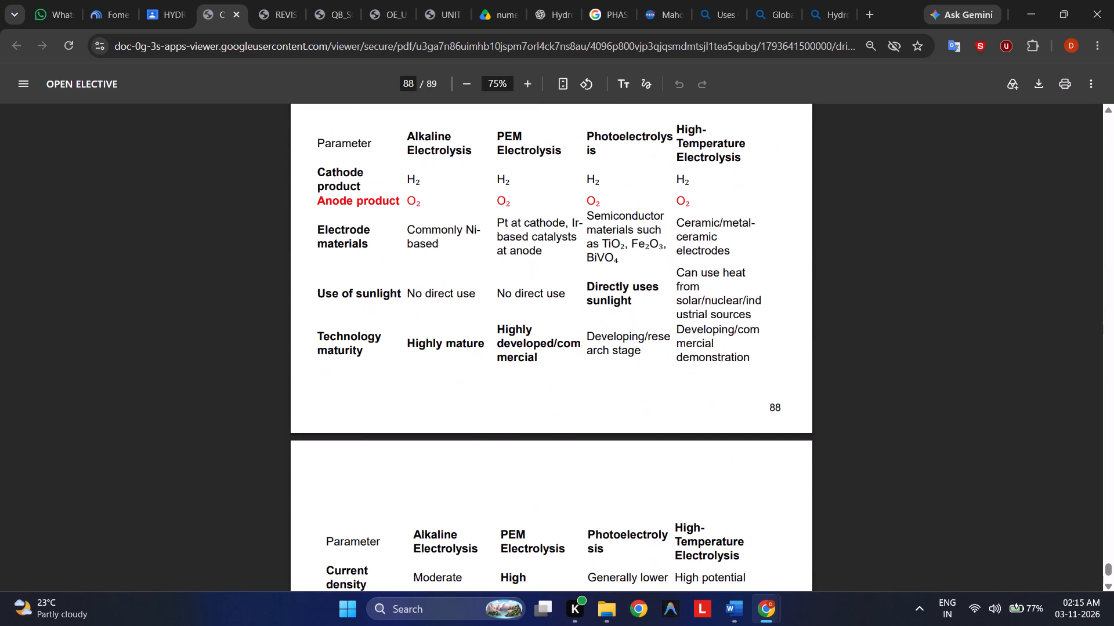
scroll(710, 450, "down", 7)
scroll(742, 370, "up", 1)
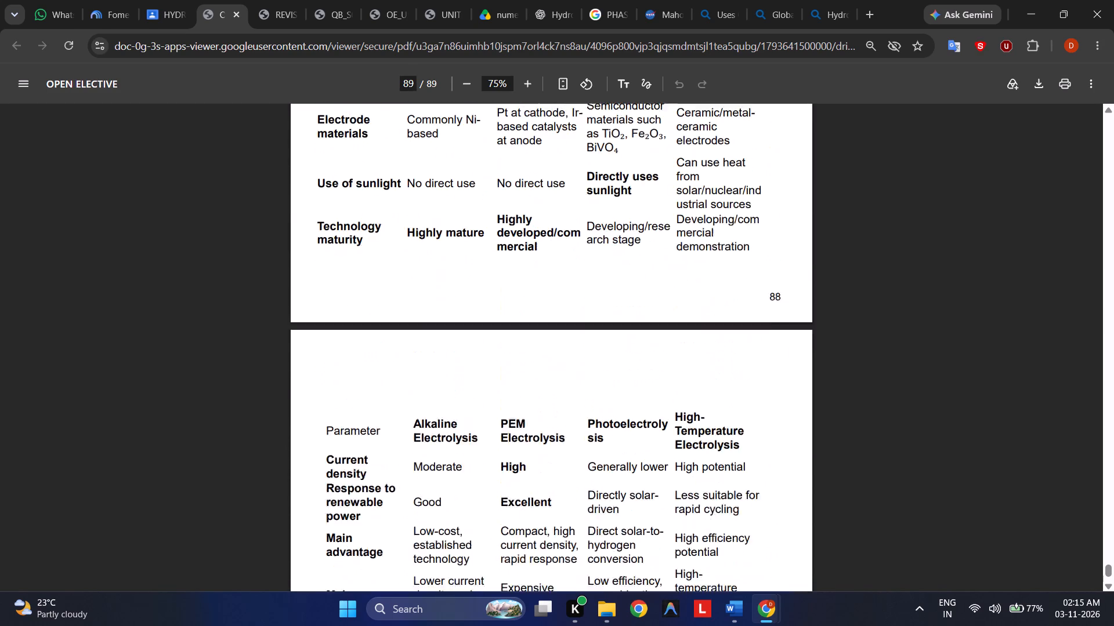
scroll(742, 370, "up", 4)
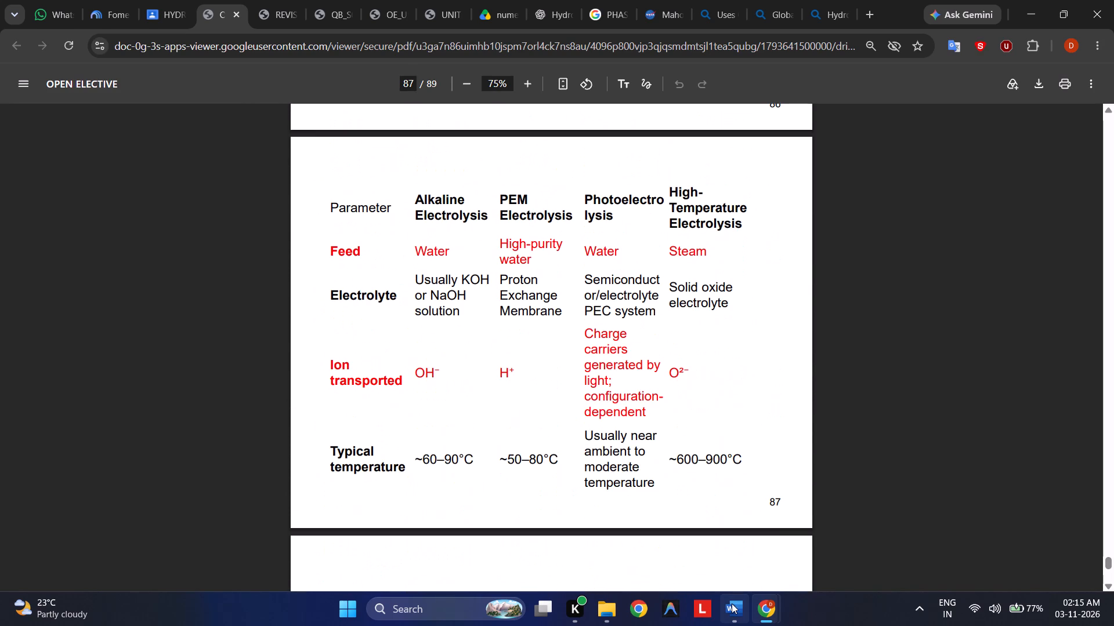
Switch to Word and look over the Q.8 numericals on SMR and POX after the Q.7 conclusion.
left_click(732, 603)
scroll(733, 439, "down", 4)
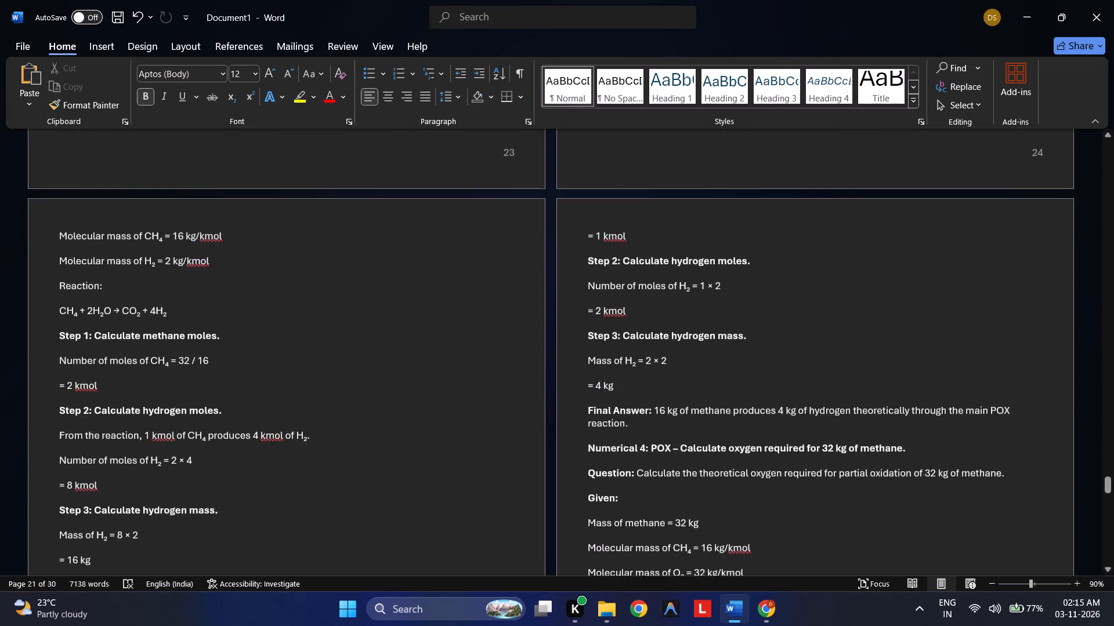
scroll(733, 439, "down", 1)
scroll(733, 439, "up", 3)
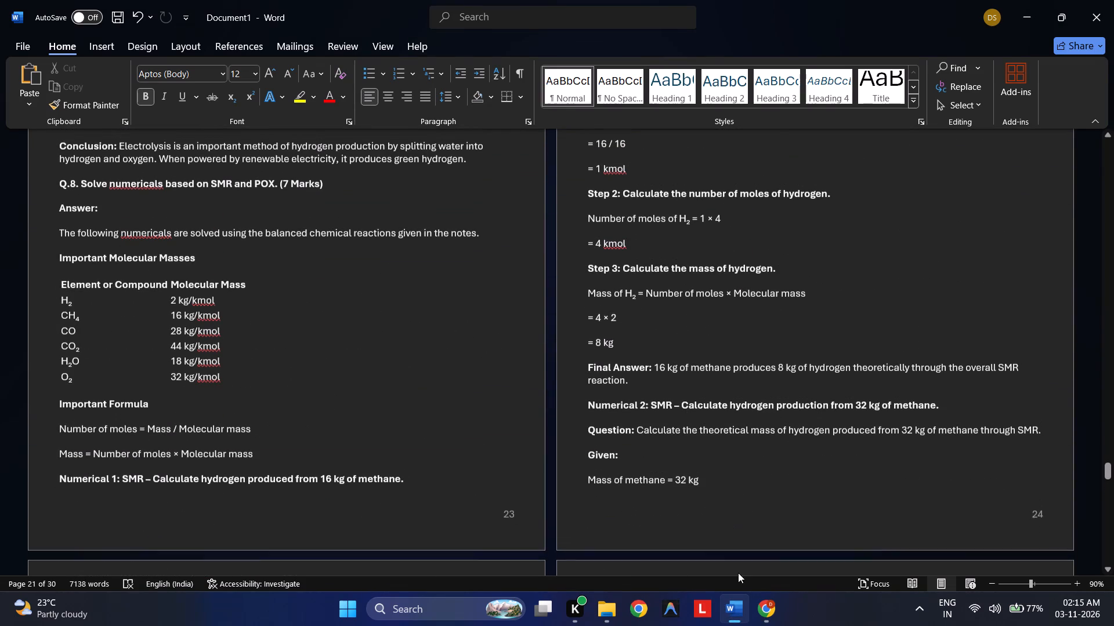
left_click(764, 607)
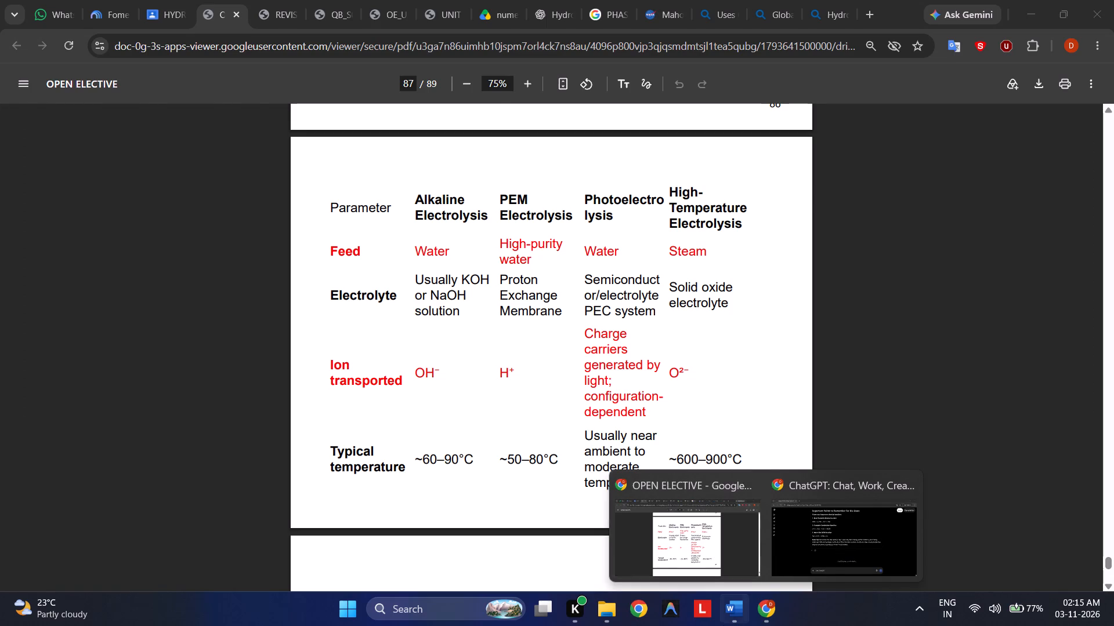
left_click(693, 527)
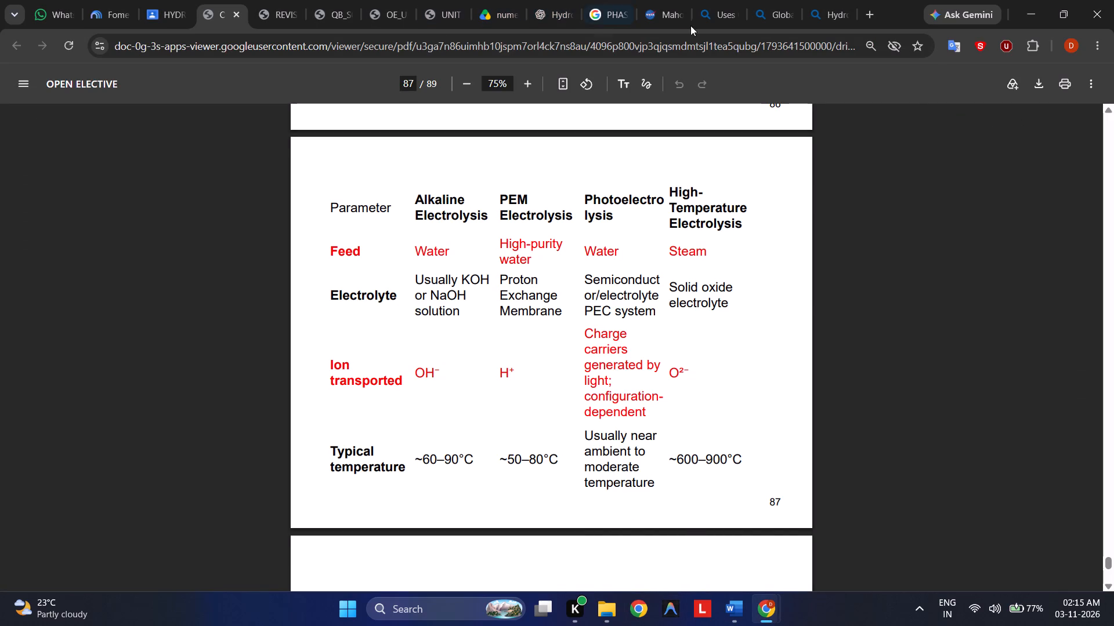
left_click(570, 9)
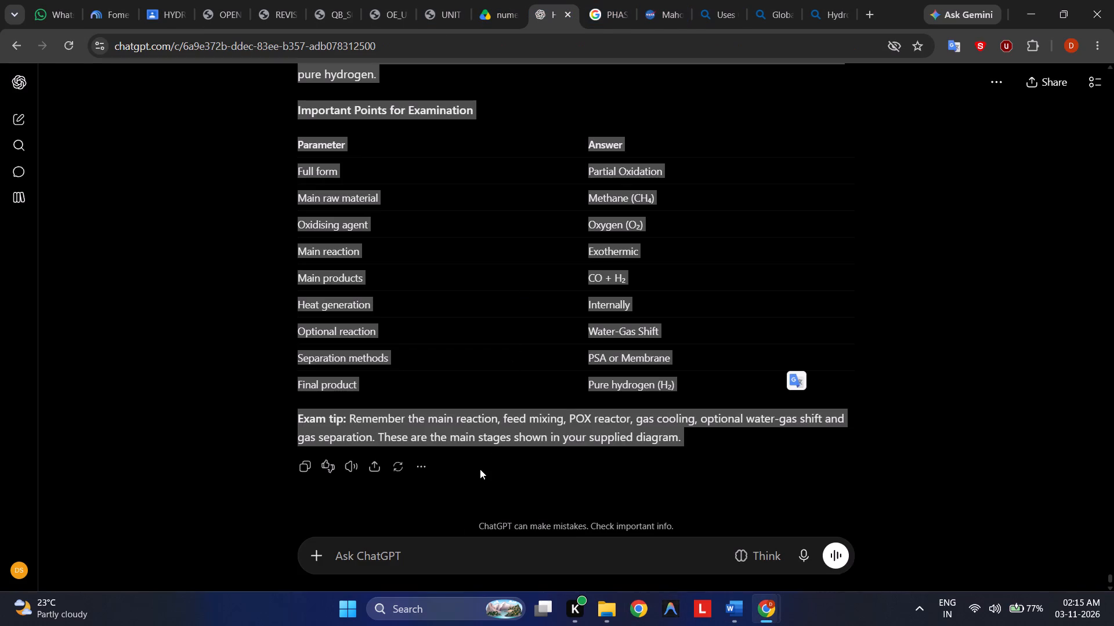
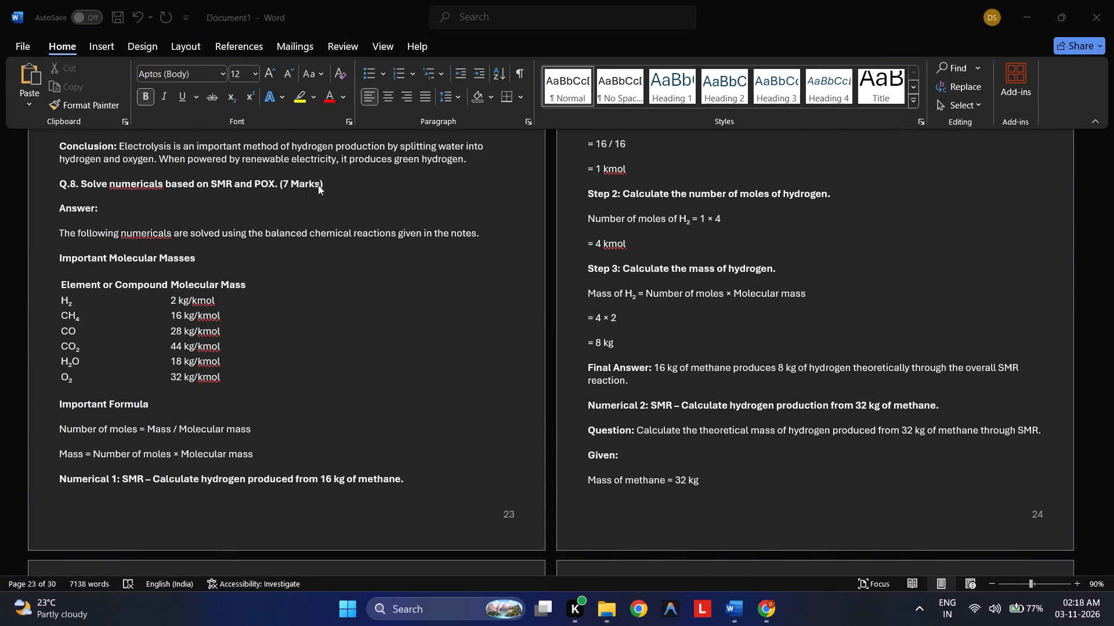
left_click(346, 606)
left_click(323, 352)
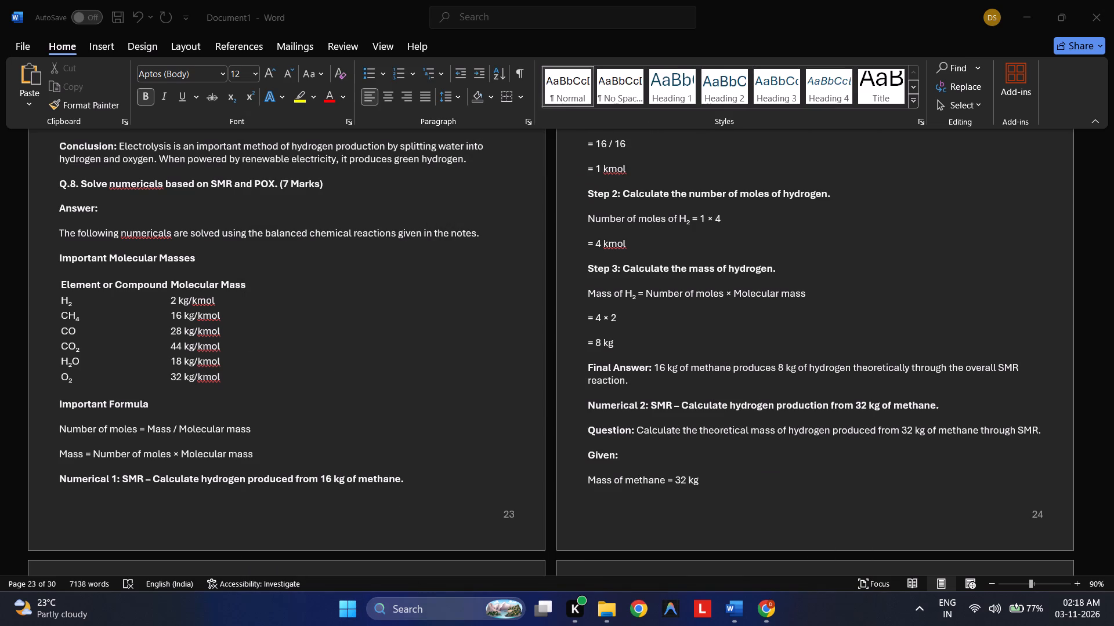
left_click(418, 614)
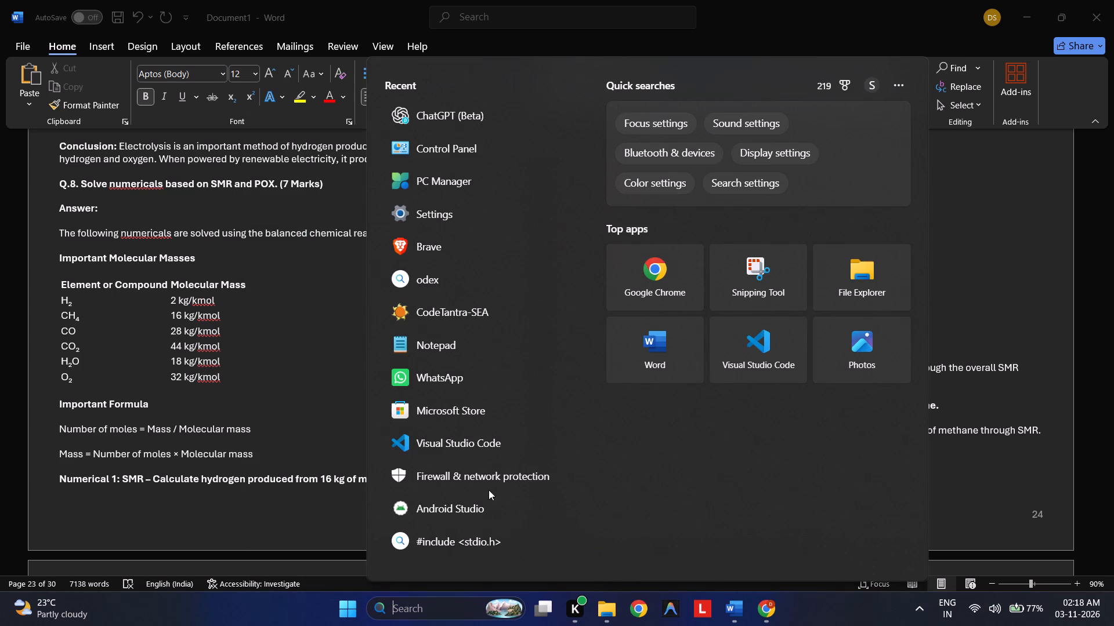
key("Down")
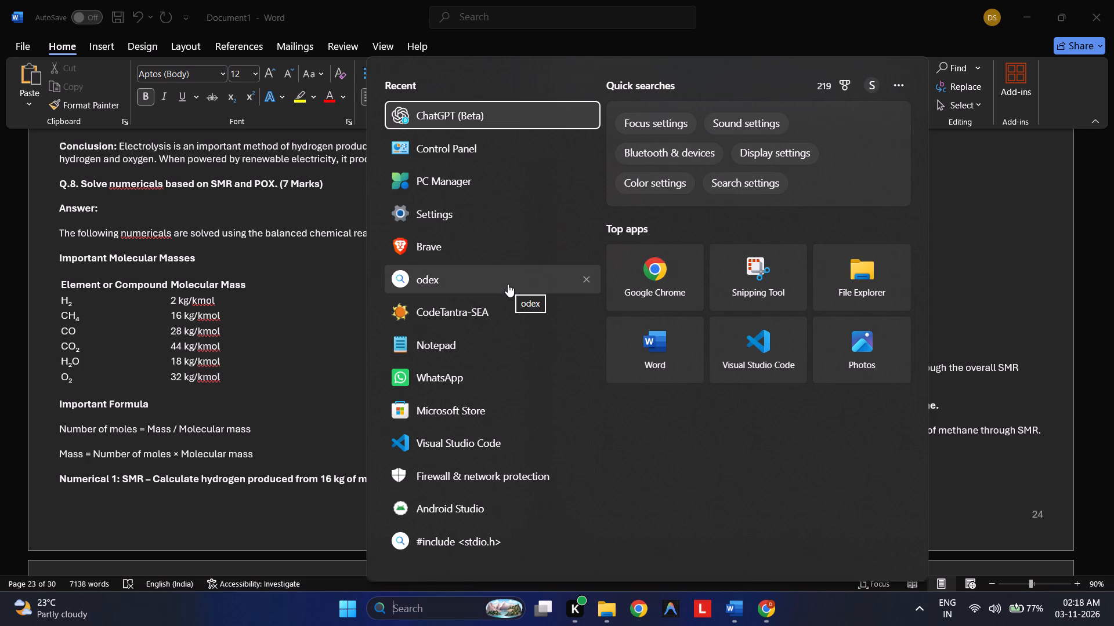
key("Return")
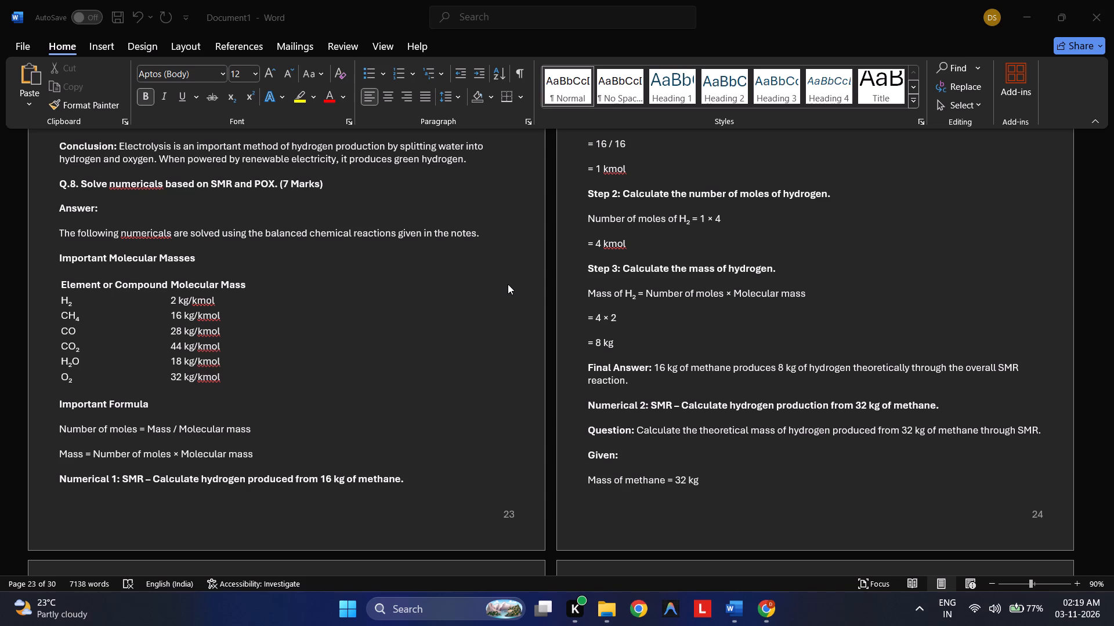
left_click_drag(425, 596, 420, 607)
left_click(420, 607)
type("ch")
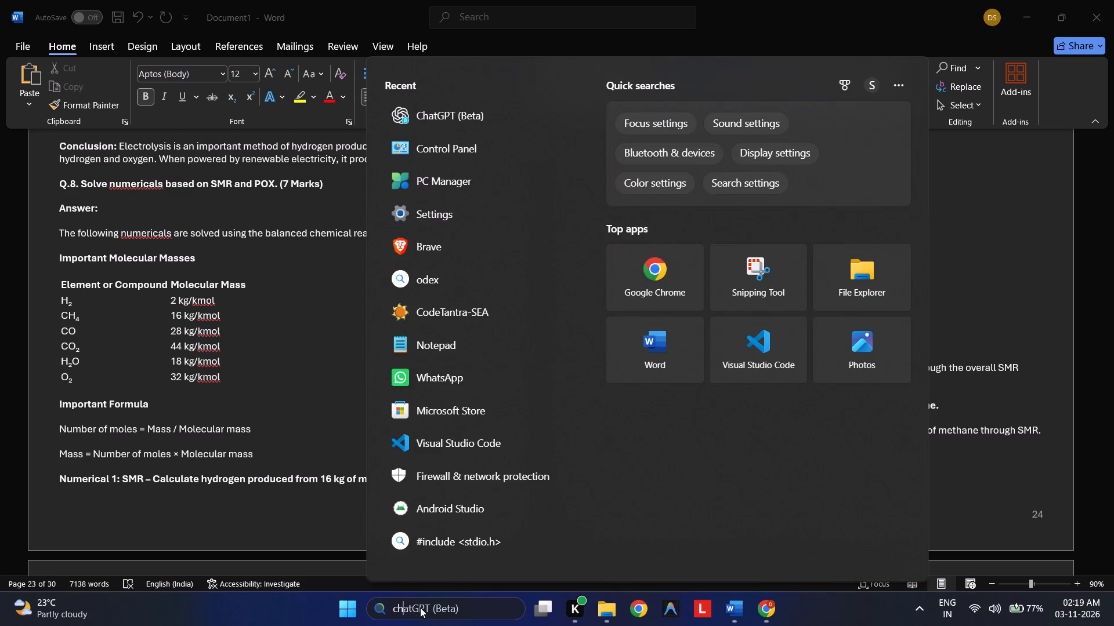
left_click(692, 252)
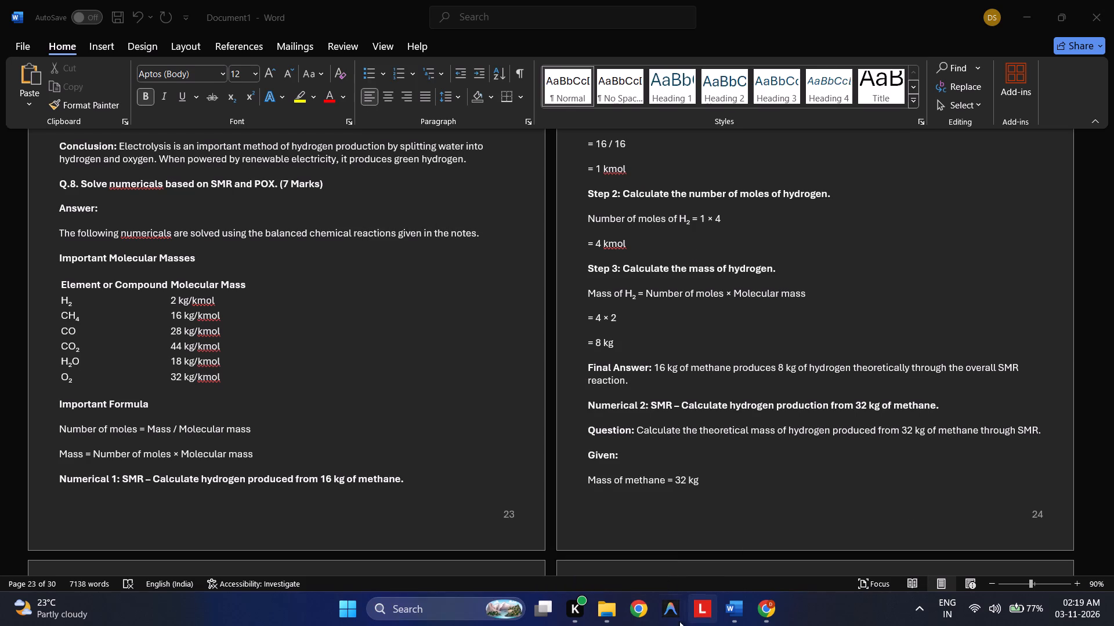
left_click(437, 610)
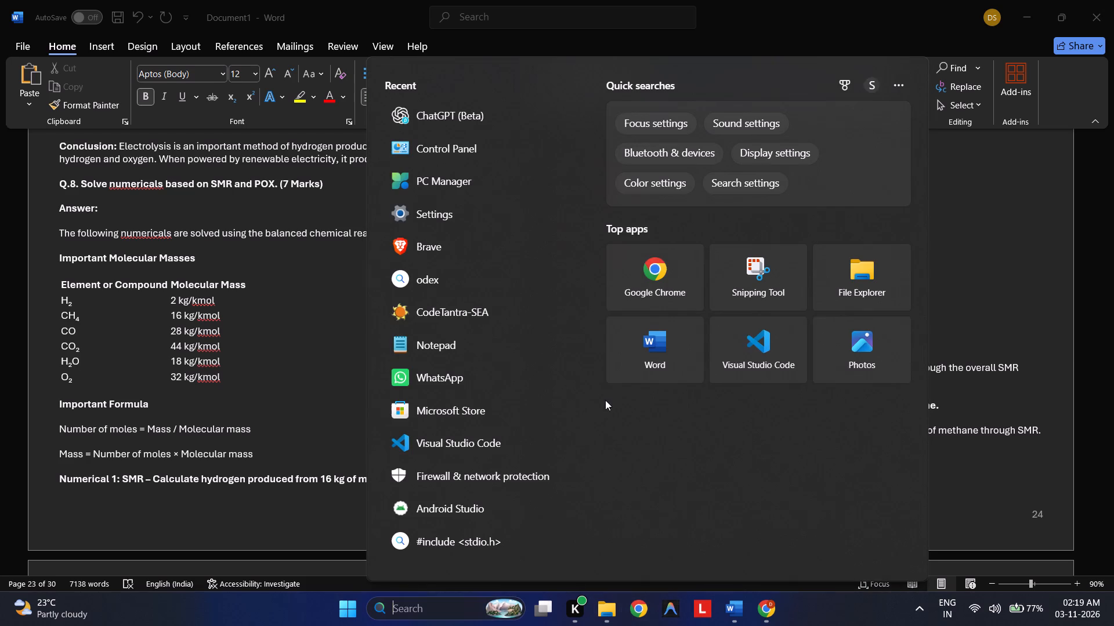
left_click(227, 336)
Start saving a copy of the document and choose the OE_Hydrogen_fuel folder in SEM-3 as its location.
left_click(34, 43)
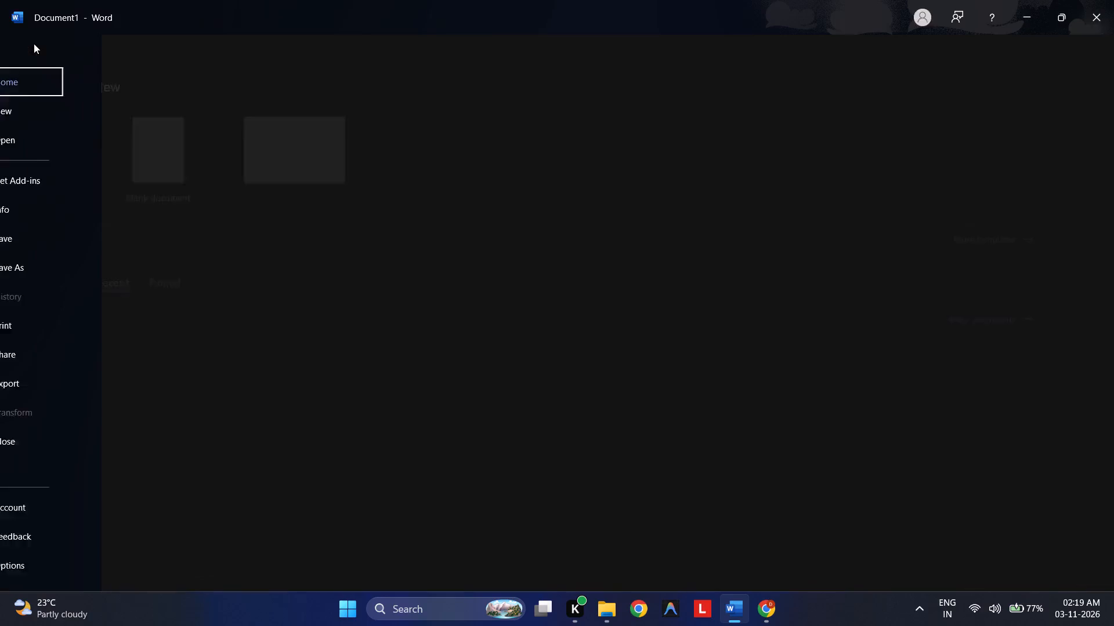
left_click(55, 270)
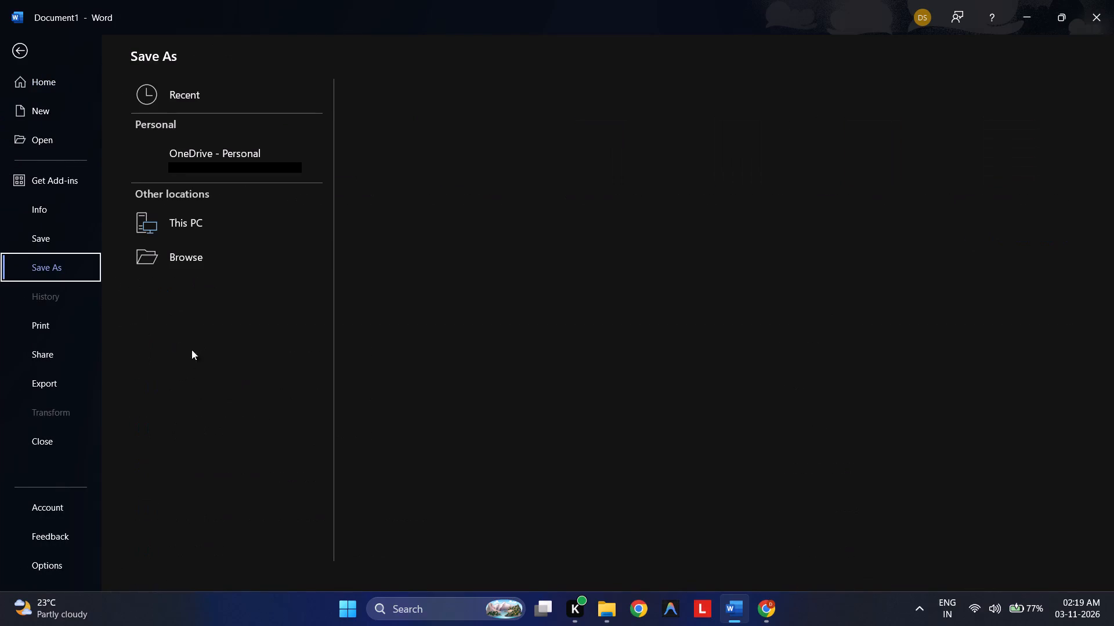
left_click(208, 261)
left_click(204, 287)
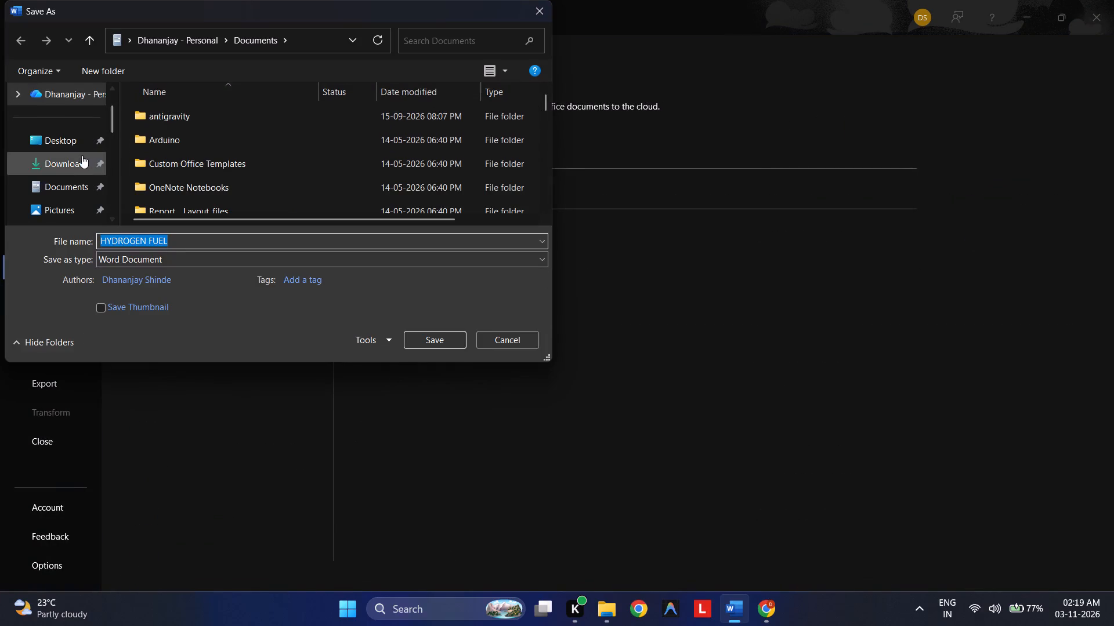
scroll(63, 194, "down", 3)
scroll(64, 161, "up", 4)
left_click(64, 161)
scroll(64, 161, "down", 1)
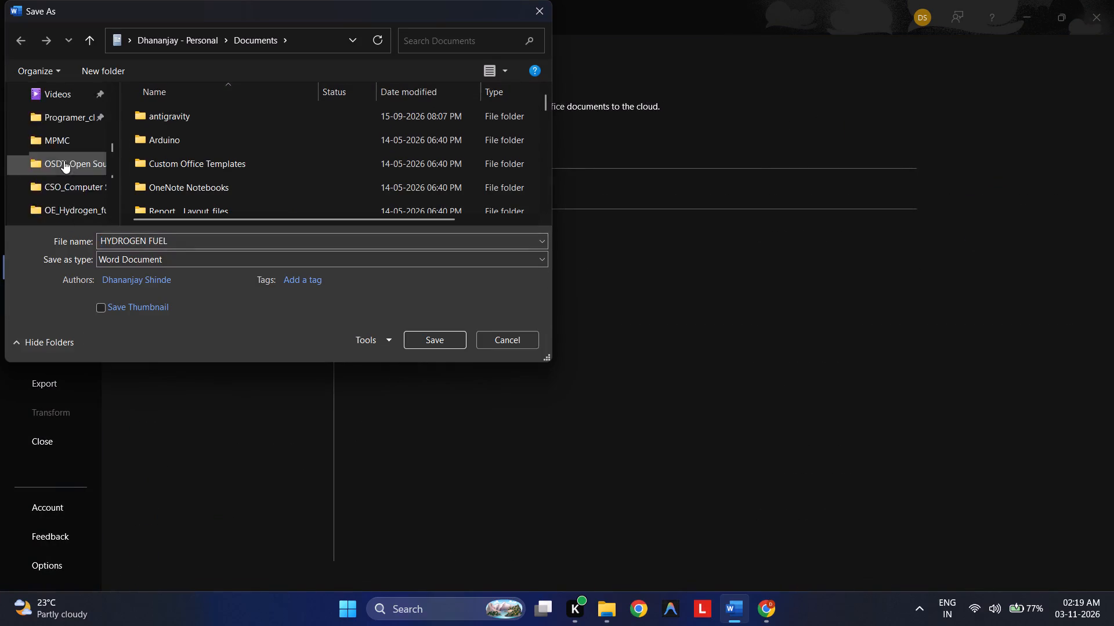
scroll(64, 161, "down", 1)
scroll(64, 161, "up", 1)
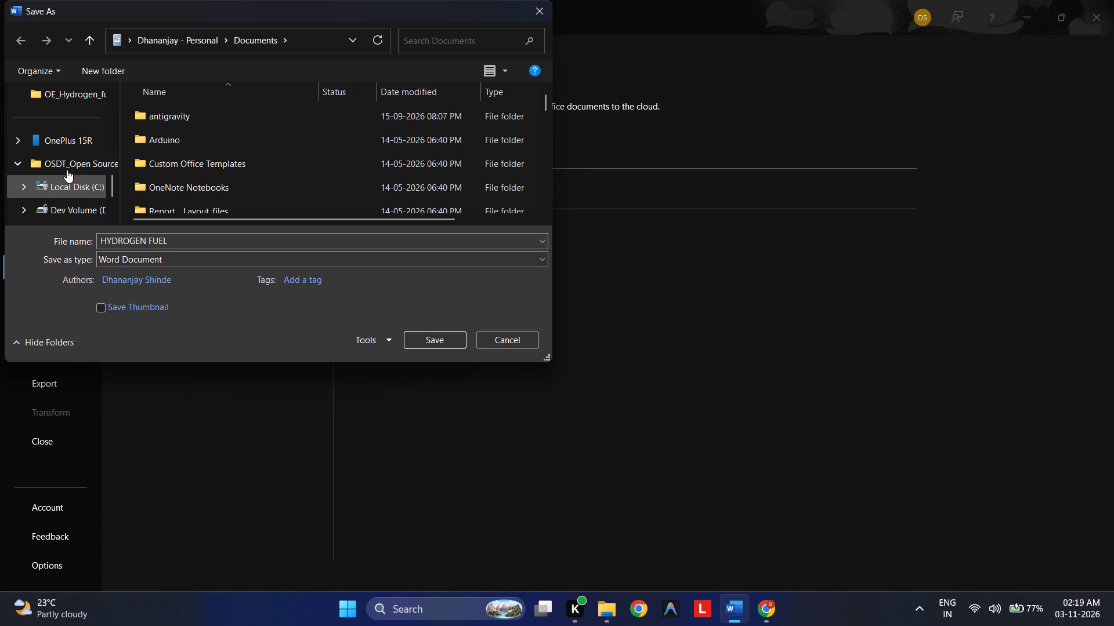
double_click(67, 170)
double_click(70, 165)
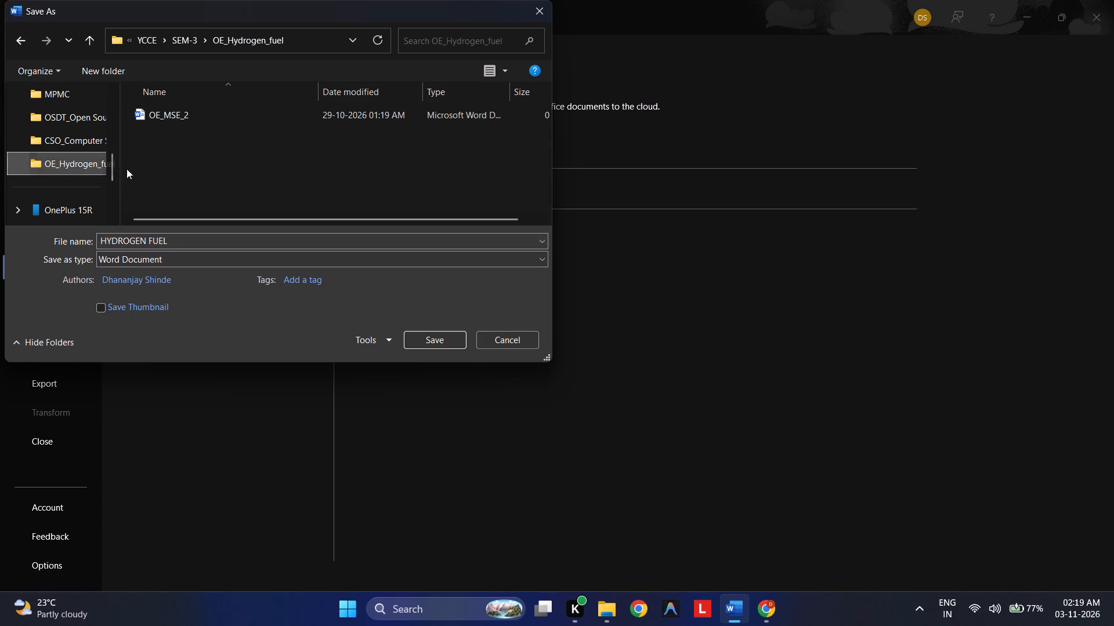
Name the file OE_MSE_1 and save it as a Word Document.
double_click(208, 241)
key("shift+a")
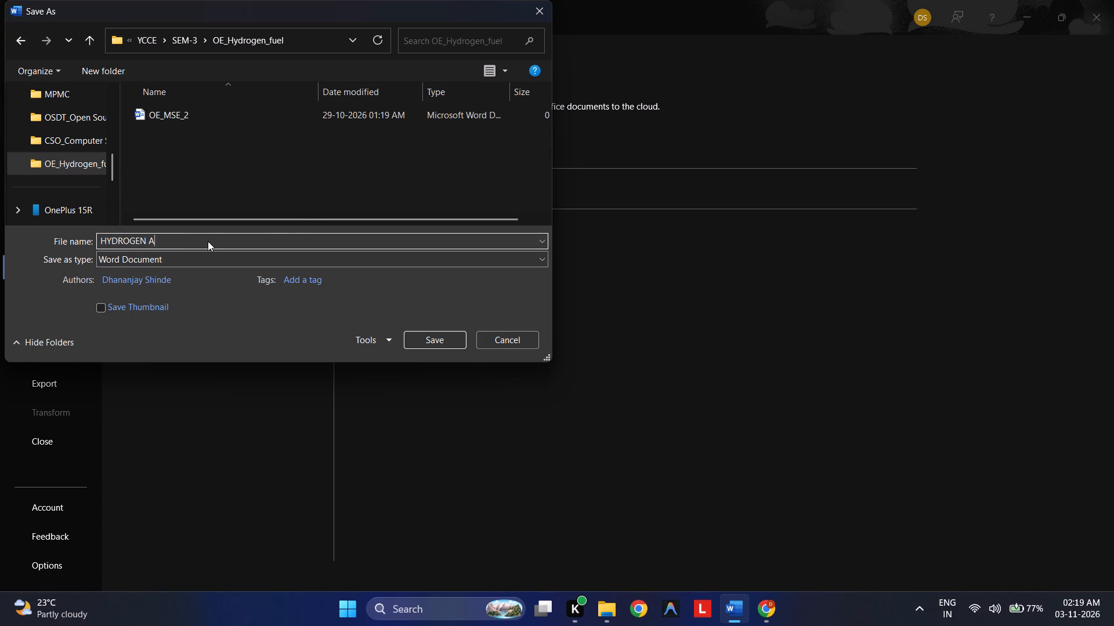
key("ctrl+a")
type("OE")
key("shift+underscore")
type("MSE")
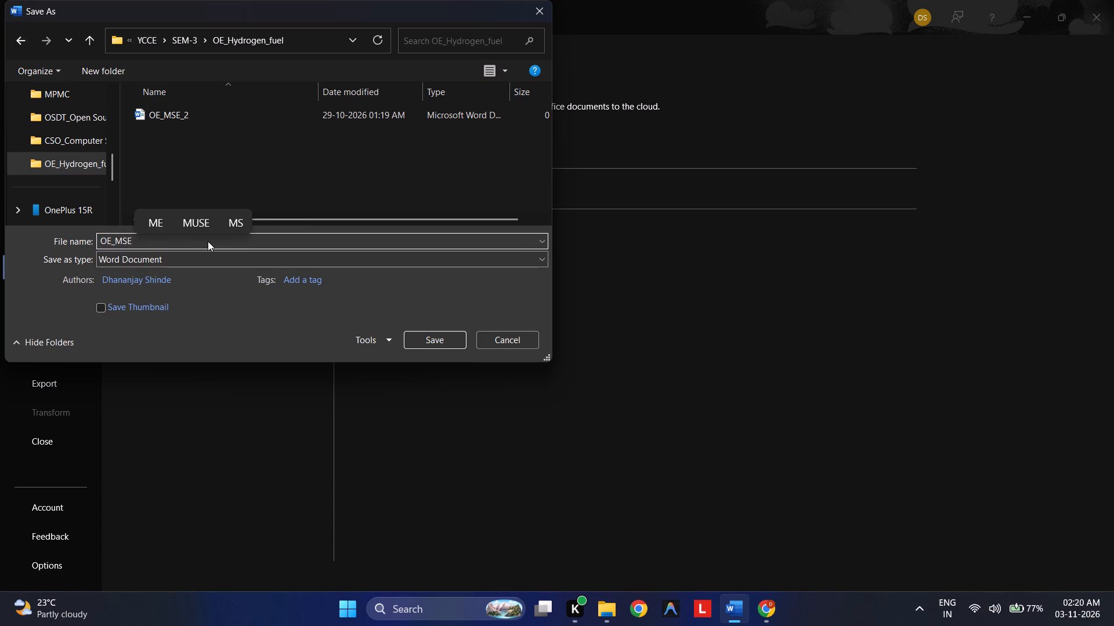
type("_1")
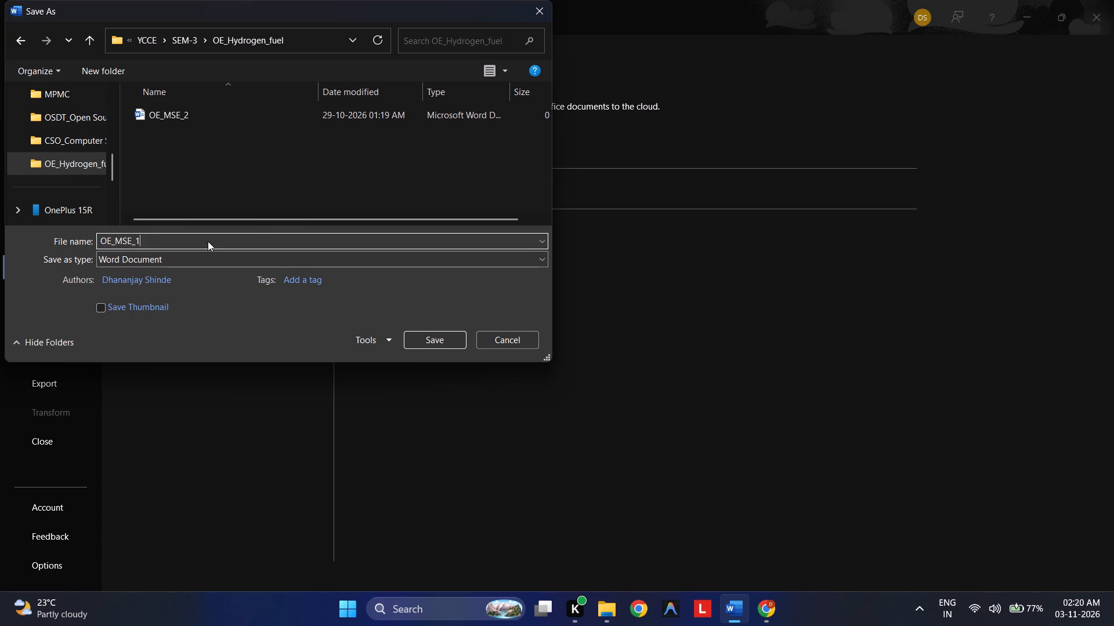
left_click(440, 340)
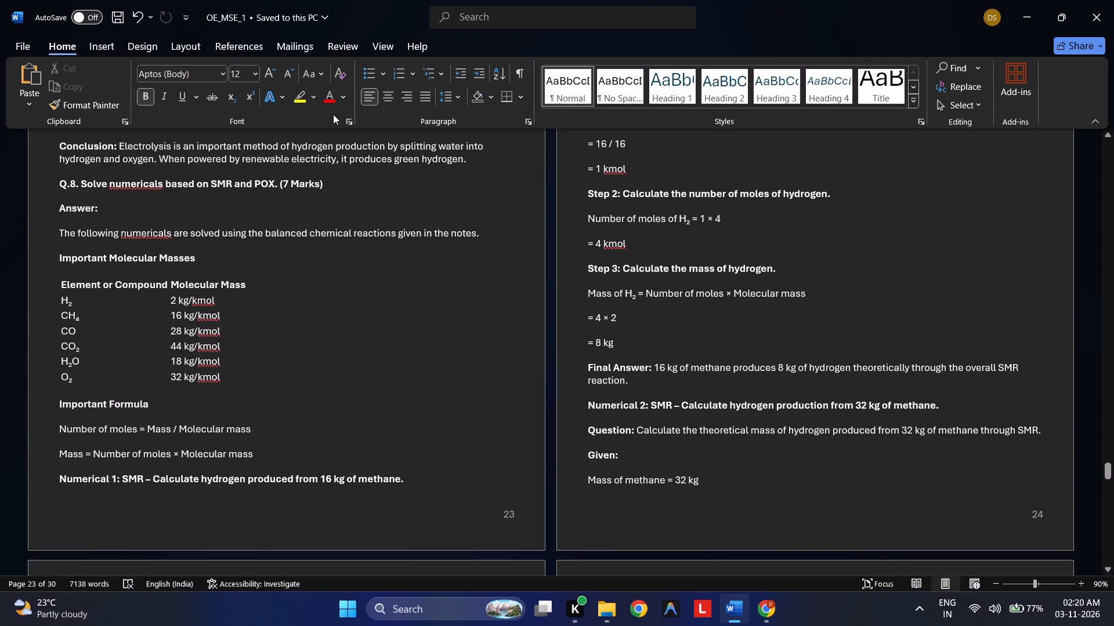
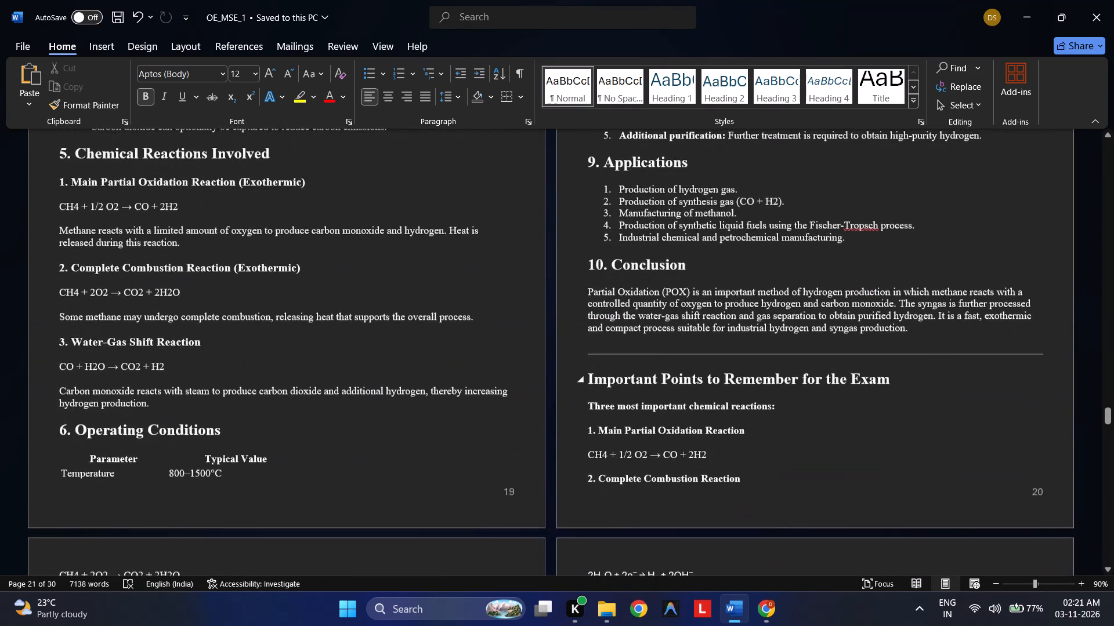
Delete the Q.7 water electrolysis answer from its Definition heading through the Conclusion, leaving a blank line before Q.8.
scroll(650, 359, "down", 1)
scroll(635, 416, "down", 2)
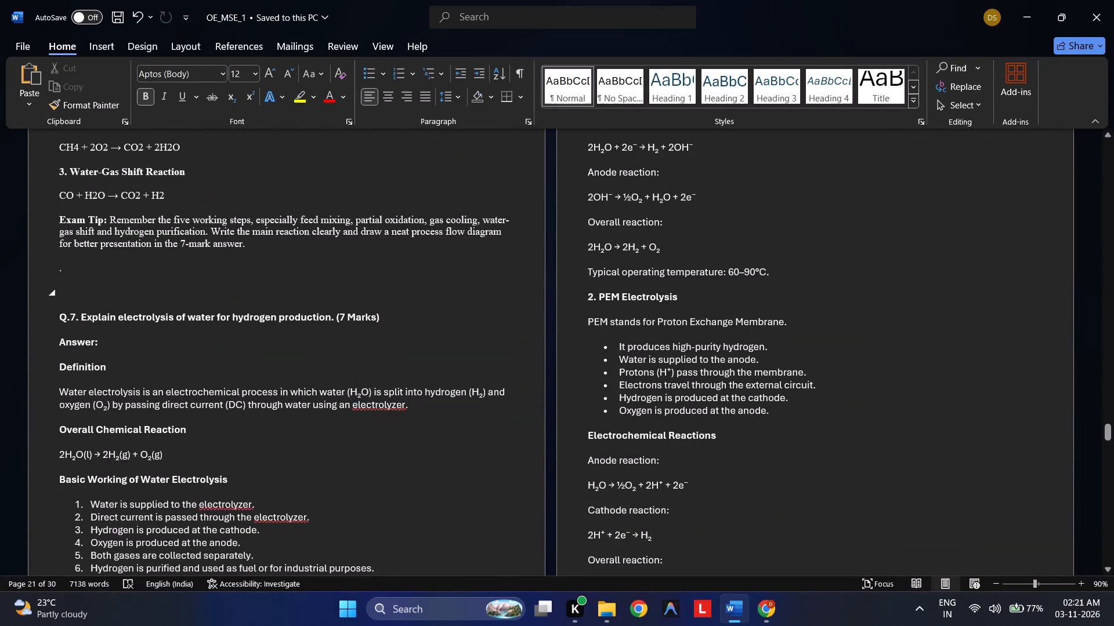
left_click_drag(60, 313, 306, 339)
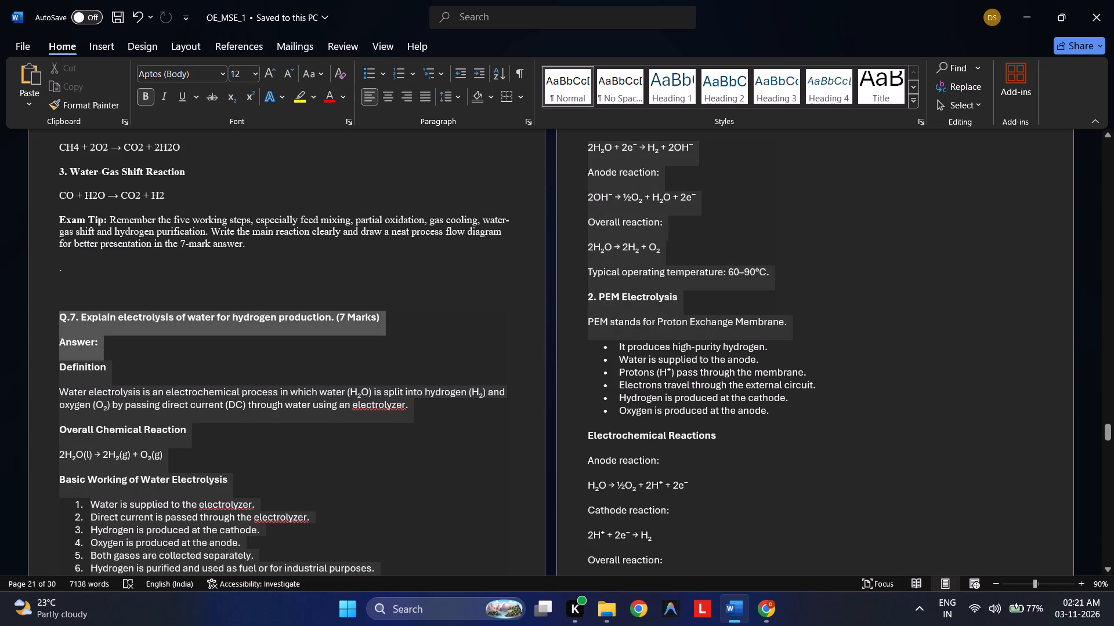
left_click_drag(306, 339, 288, 339)
left_click(154, 355)
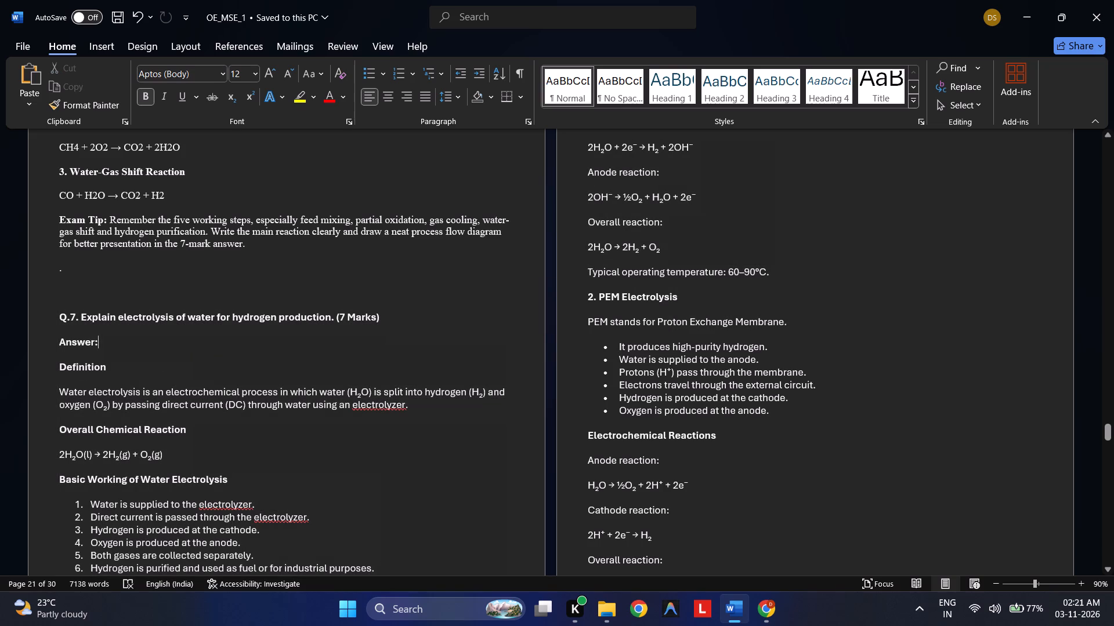
left_click_drag(60, 363, 653, 581)
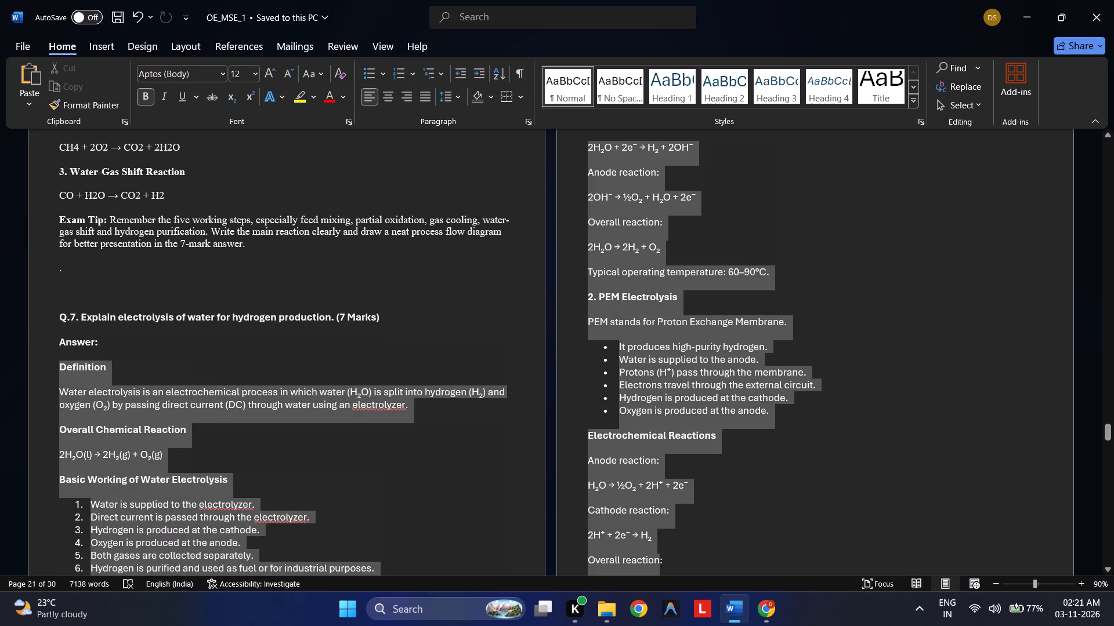
left_click_drag(653, 581, 547, 320)
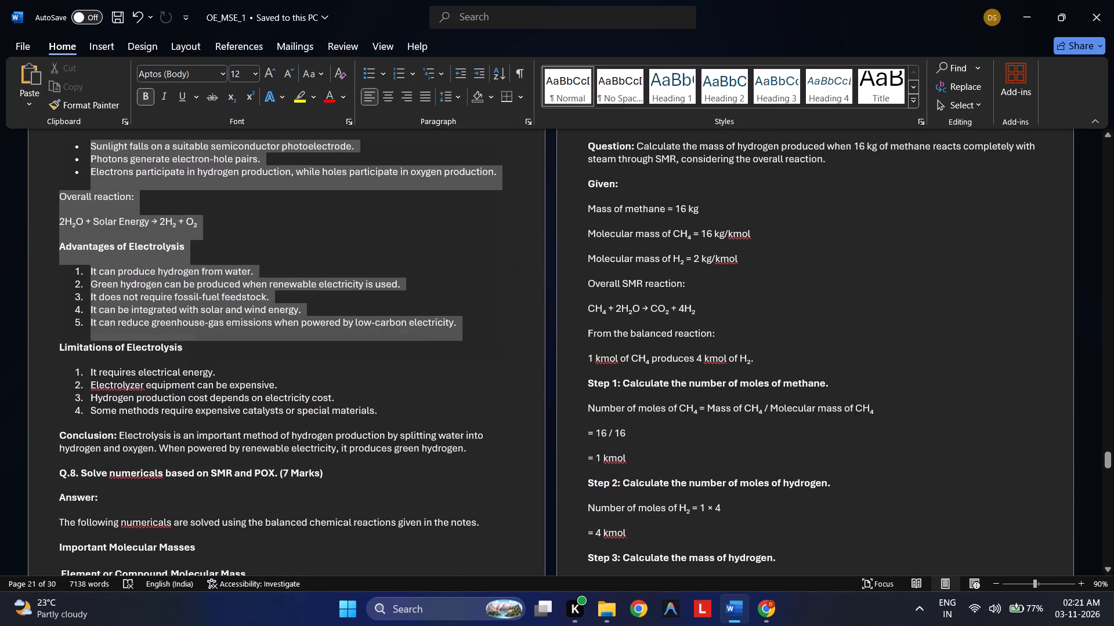
left_click_drag(547, 320, 472, 450)
key("BackSpace")
key("Return")
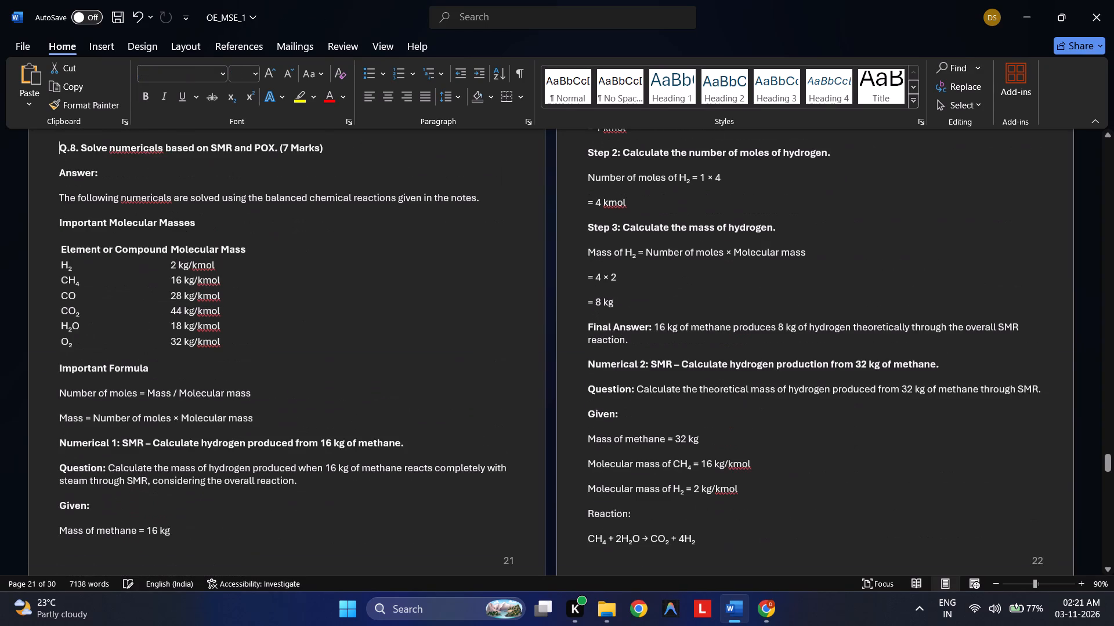
Paste the copied electrolysis answer after the Q.7 Answer label, keeping its source formatting.
scroll(444, 548, "up", 1)
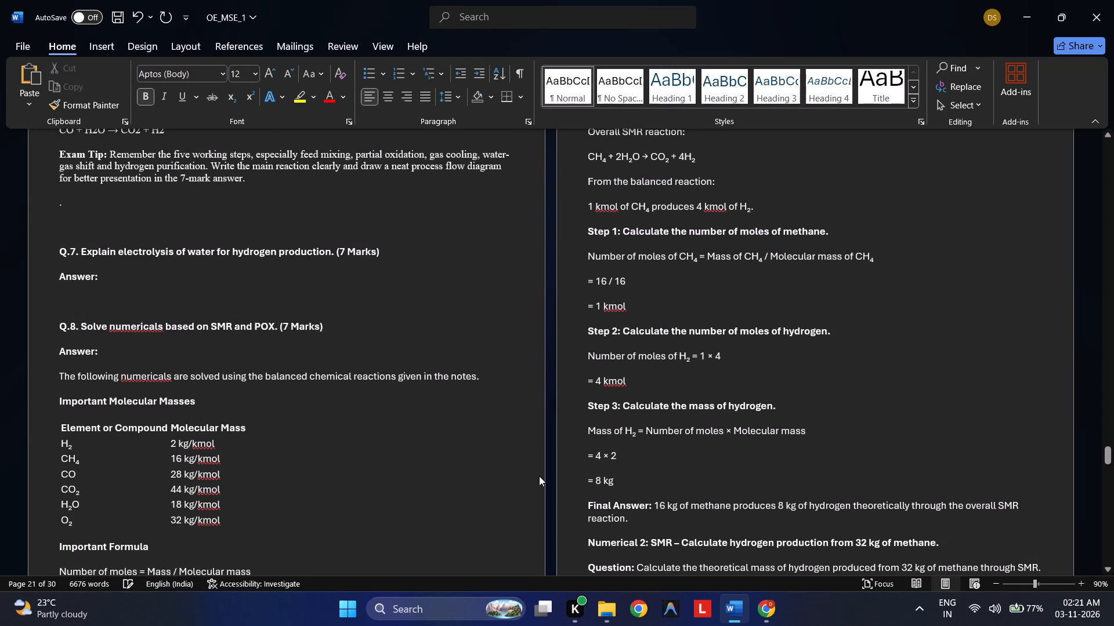
key("Up")
right_click(99, 294)
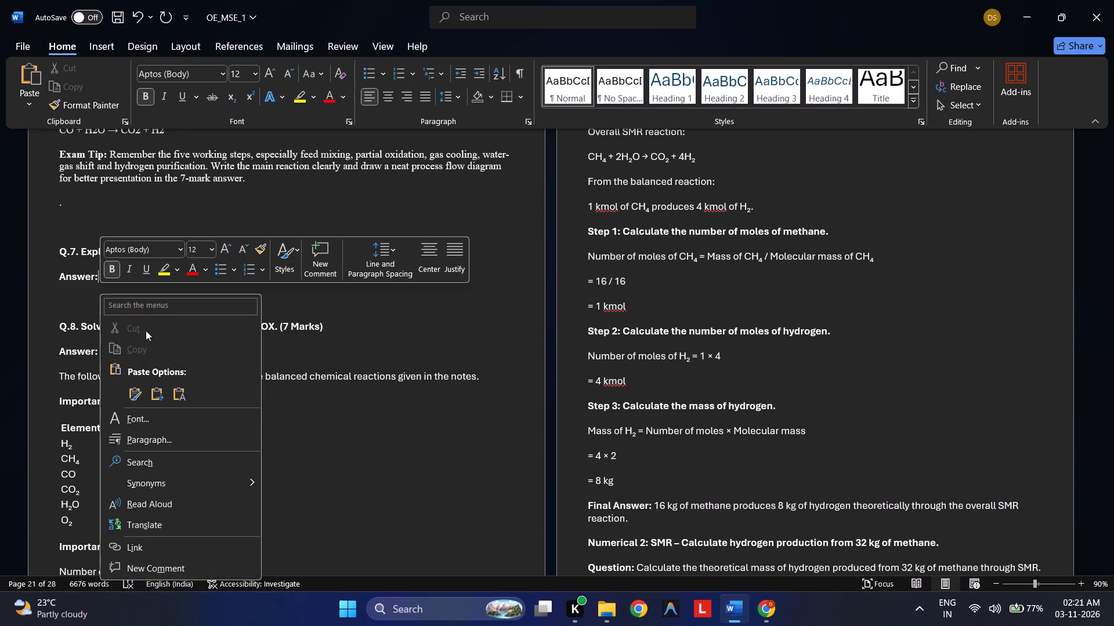
left_click(135, 394)
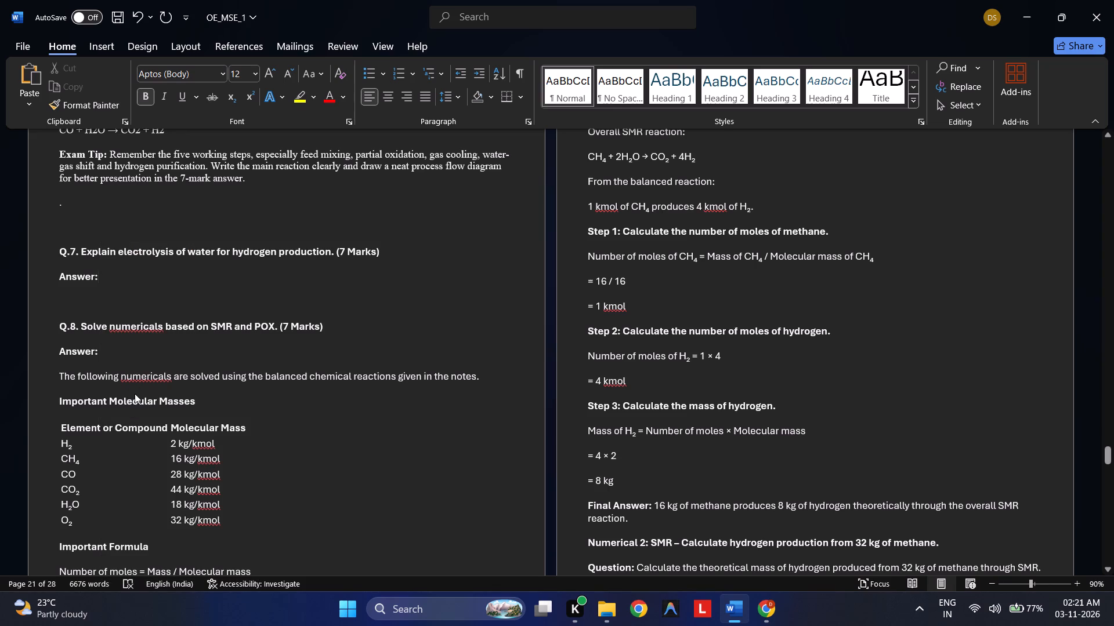
Remove the introductory sentence, the Writing line, the repeated question heading and the 1. Definition heading from the start of the pasted Q.7 answer.
scroll(318, 292, "up", 3)
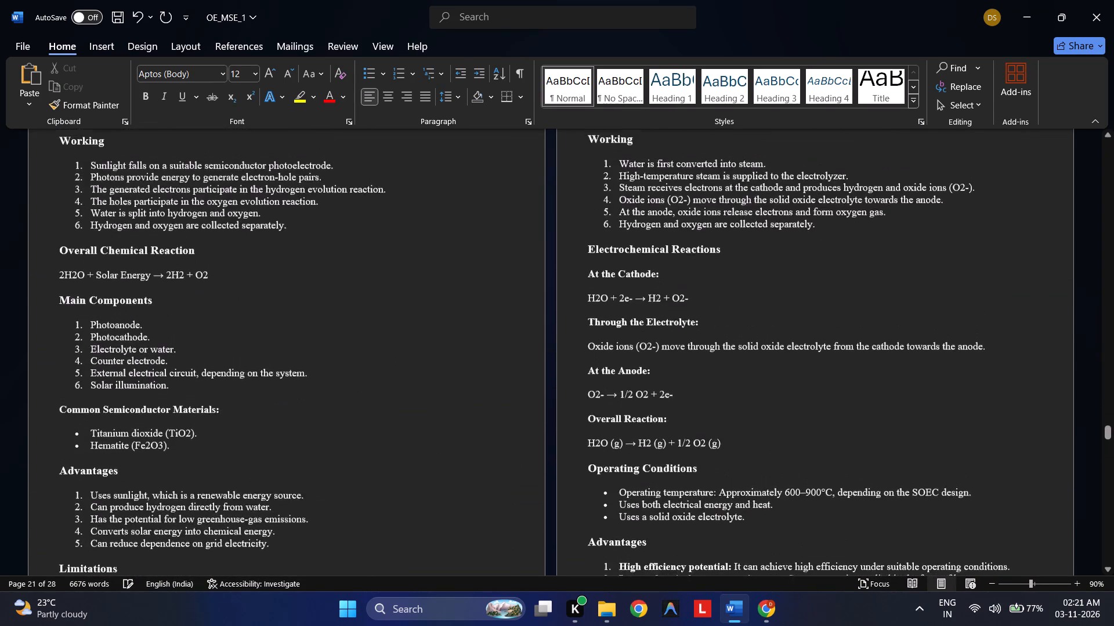
scroll(318, 292, "up", 5)
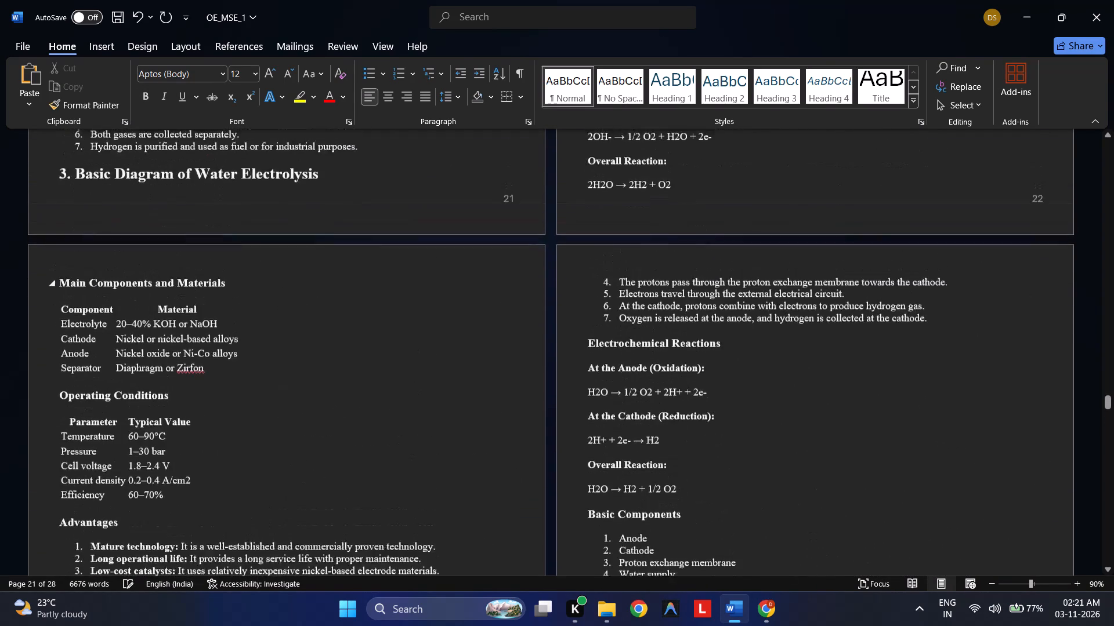
scroll(318, 292, "up", 2)
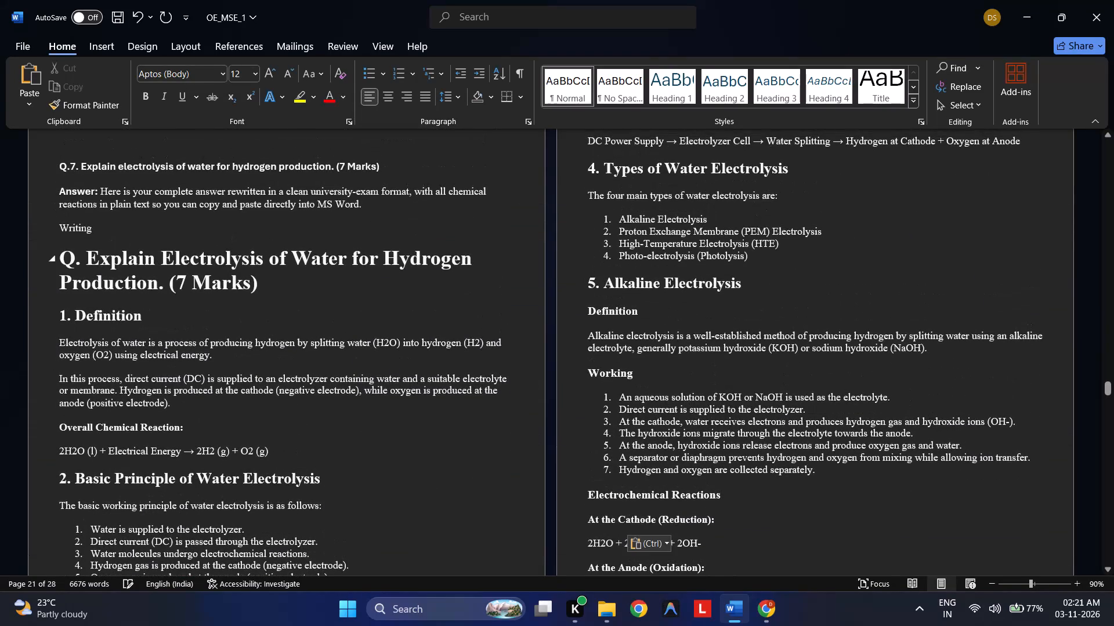
left_click_drag(299, 285, 188, 278)
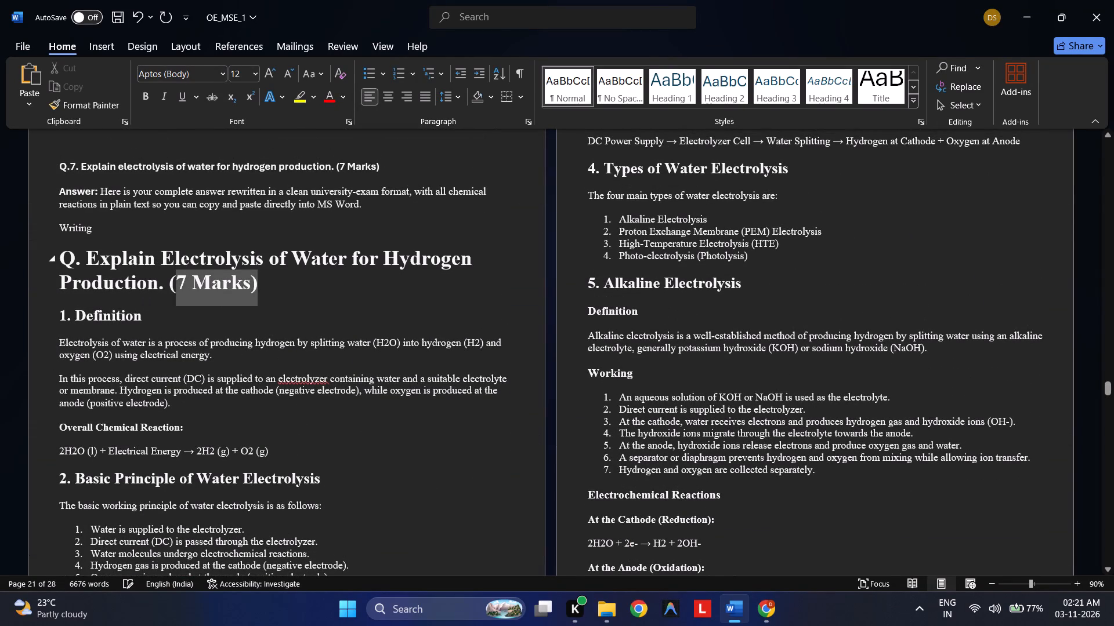
left_click_drag(144, 314, 88, 217)
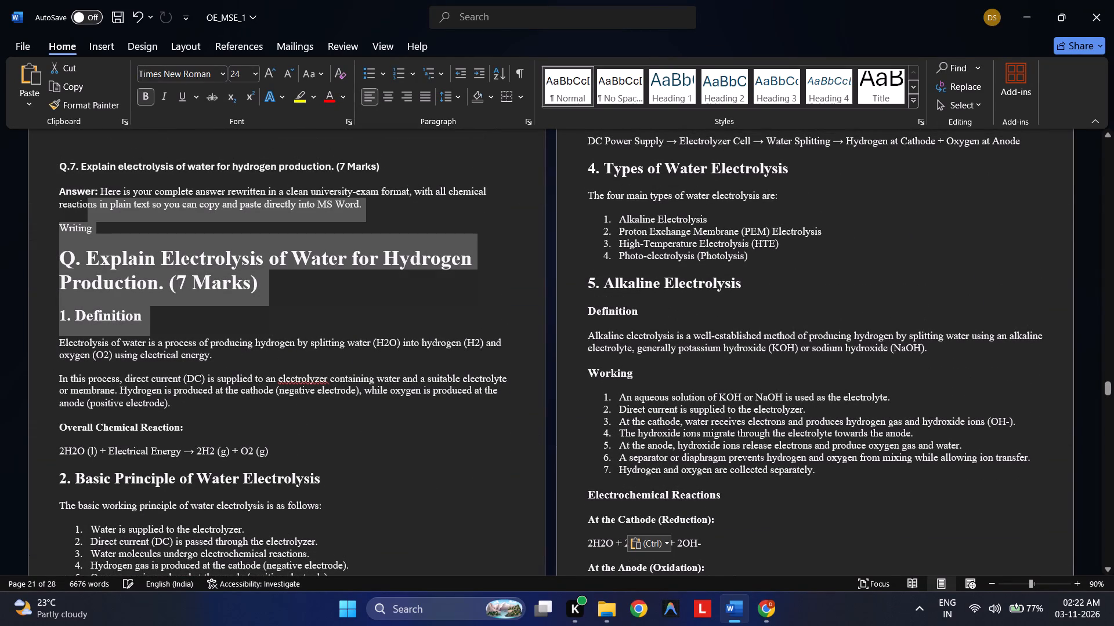
left_click_drag(88, 217, 100, 187)
key("BackSpace")
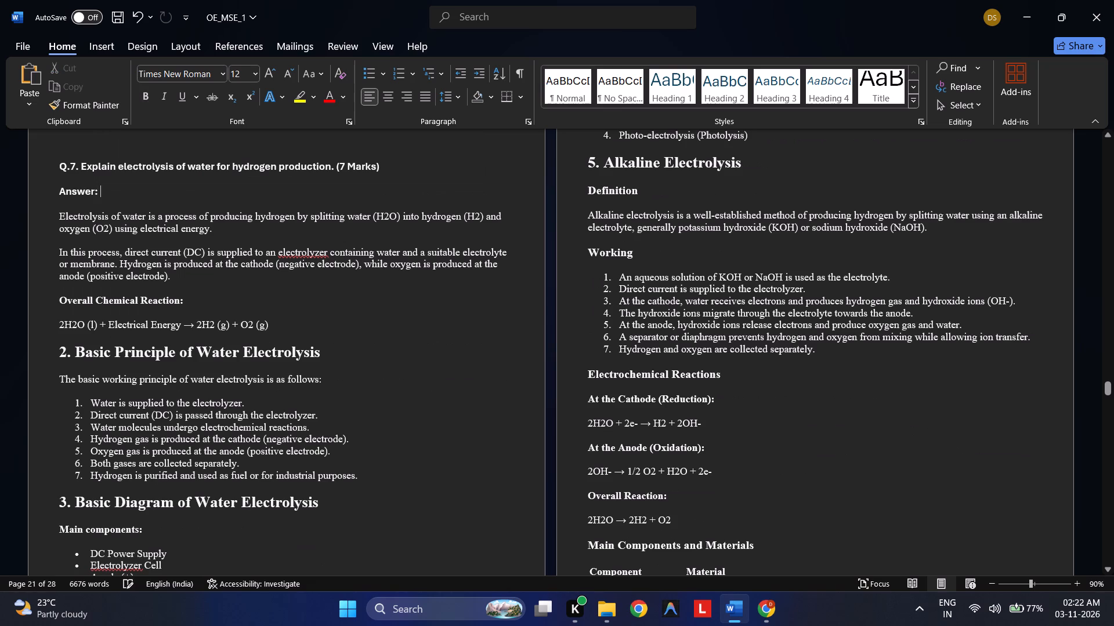
Review the pasted Q.7 answer from its opening definition through the alkaline, PEM, photo-electrolysis and high-temperature electrolysis sections.
scroll(342, 313, "down", 1)
scroll(529, 298, "up", 3)
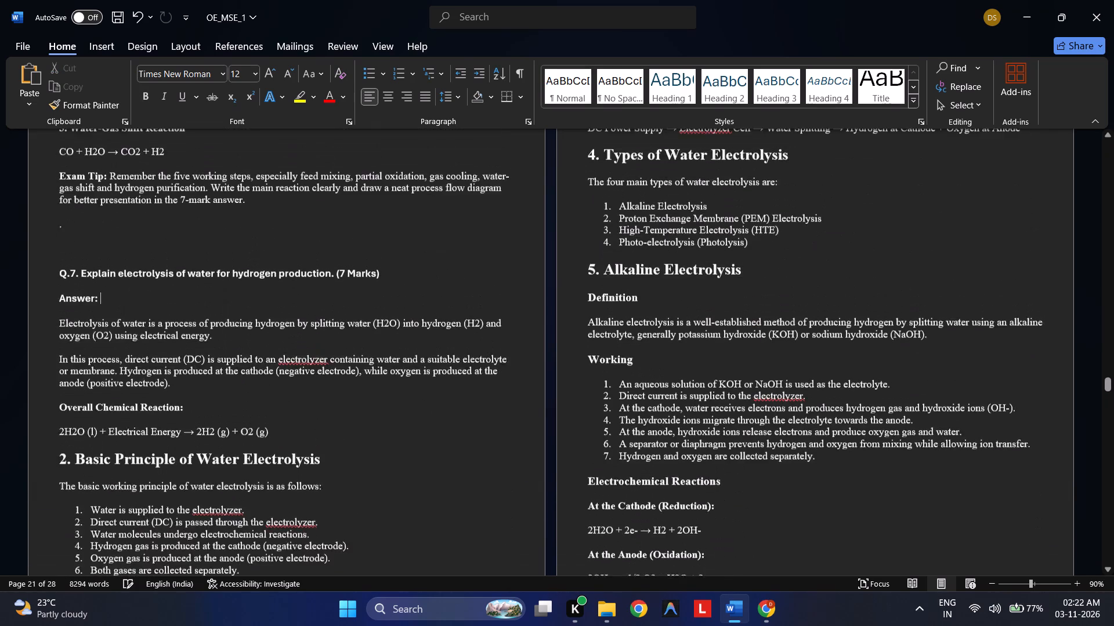
scroll(755, 263, "down", 2)
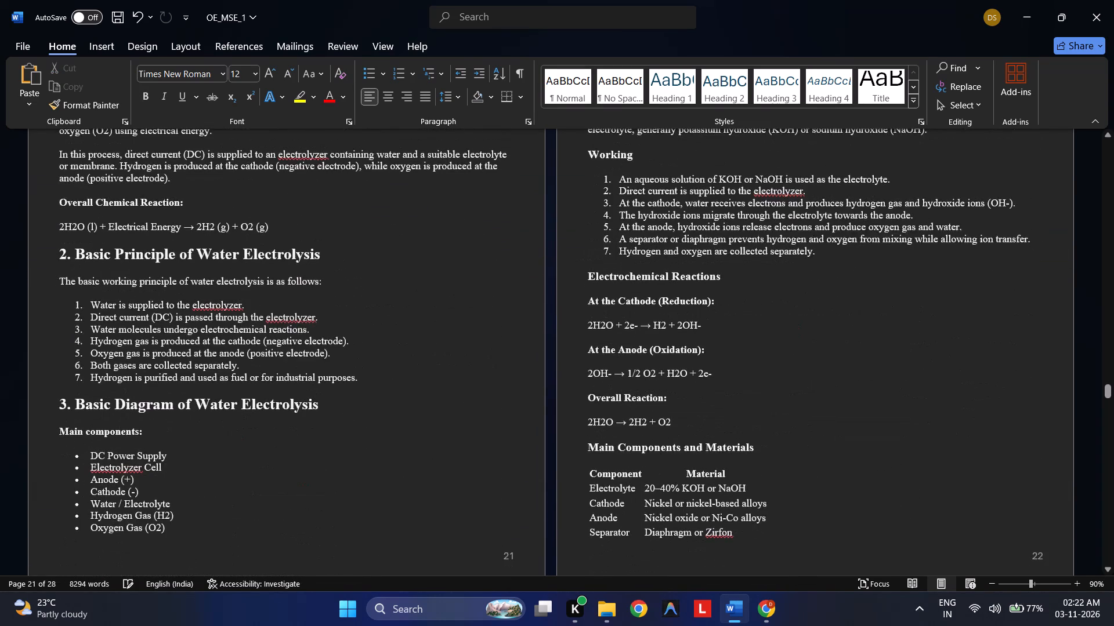
scroll(709, 384, "down", 2)
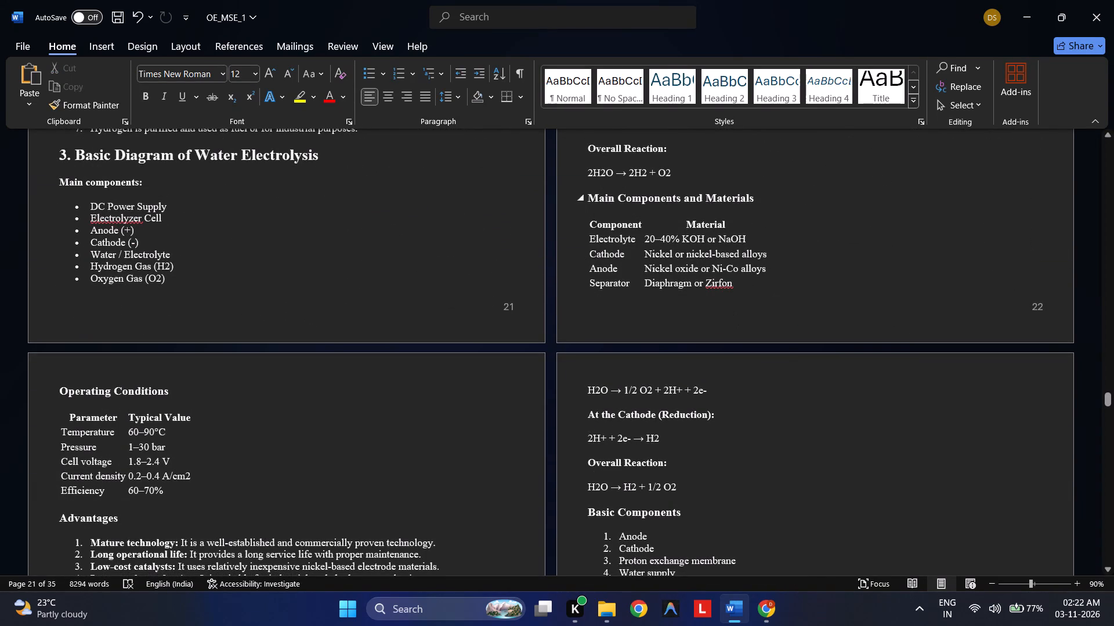
scroll(621, 406, "down", 1)
scroll(254, 451, "down", 1)
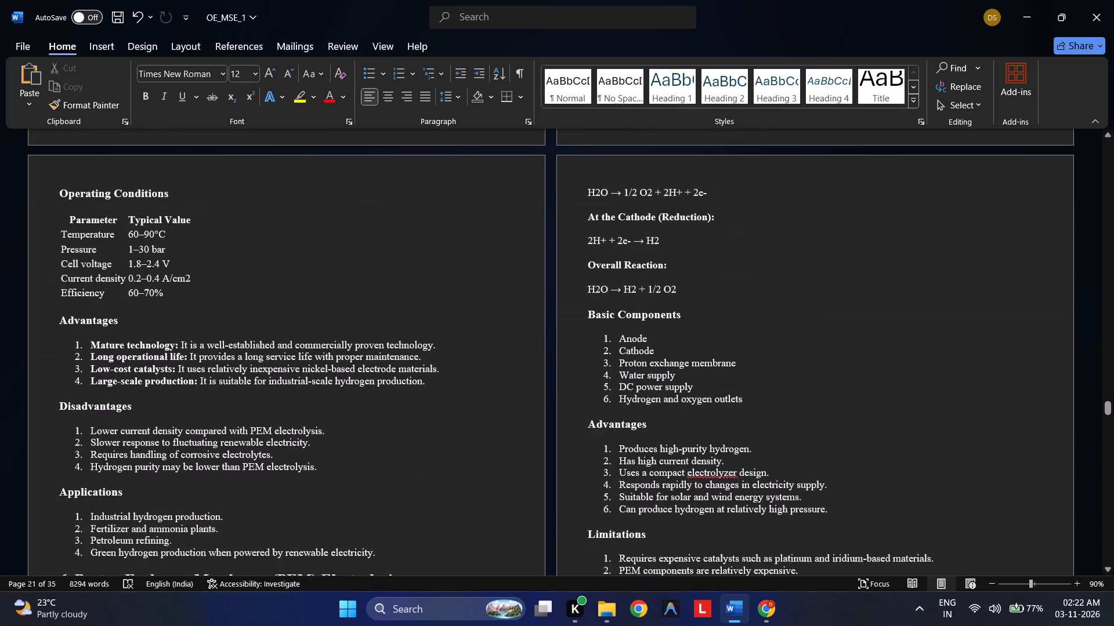
scroll(254, 451, "down", 1)
scroll(500, 303, "down", 1)
scroll(450, 399, "up", 1)
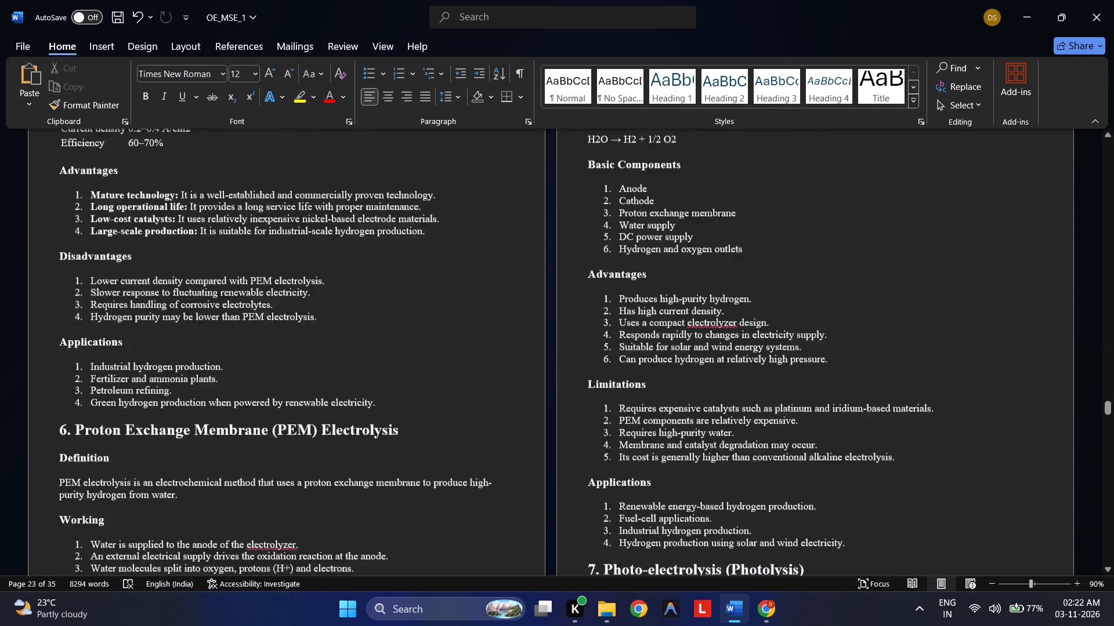
scroll(450, 399, "up", 1)
scroll(450, 399, "down", 1)
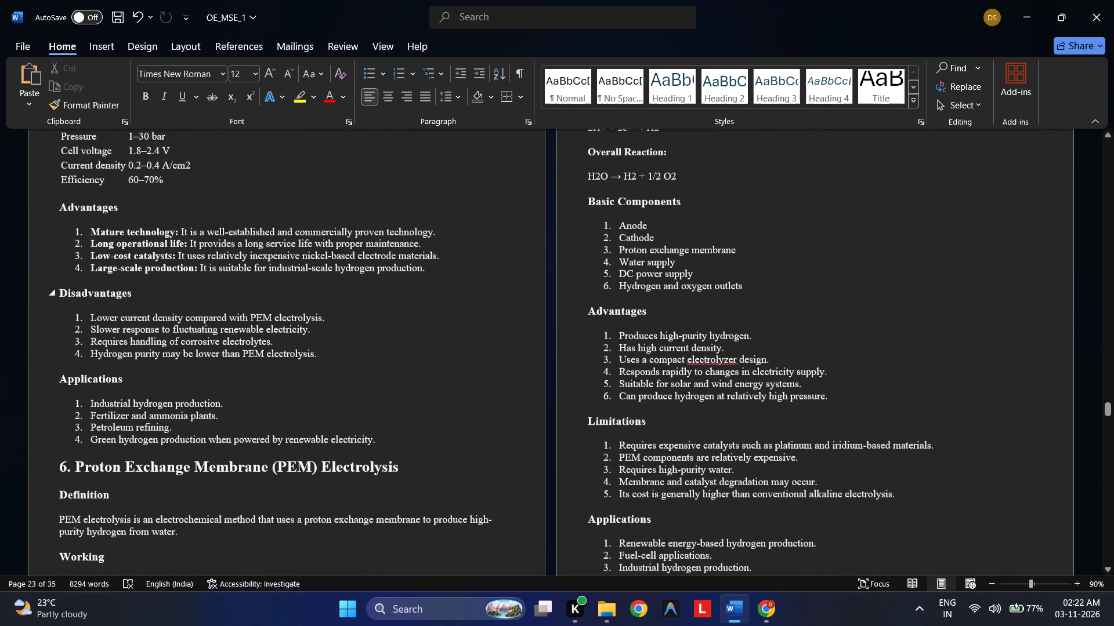
scroll(450, 399, "down", 3)
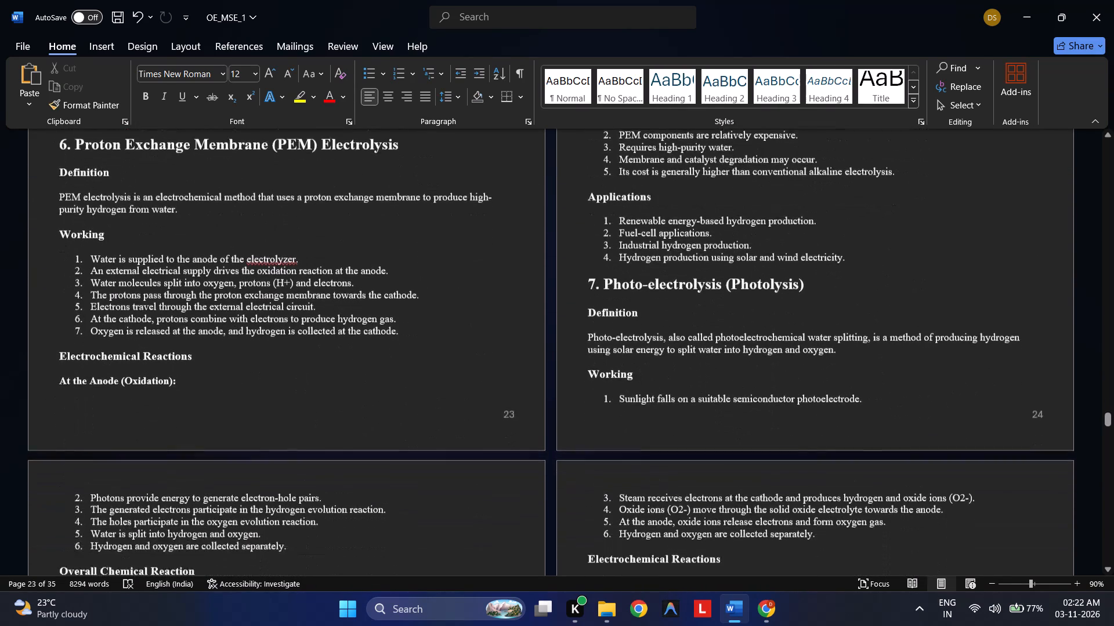
scroll(450, 399, "down", 1)
scroll(657, 378, "down", 3)
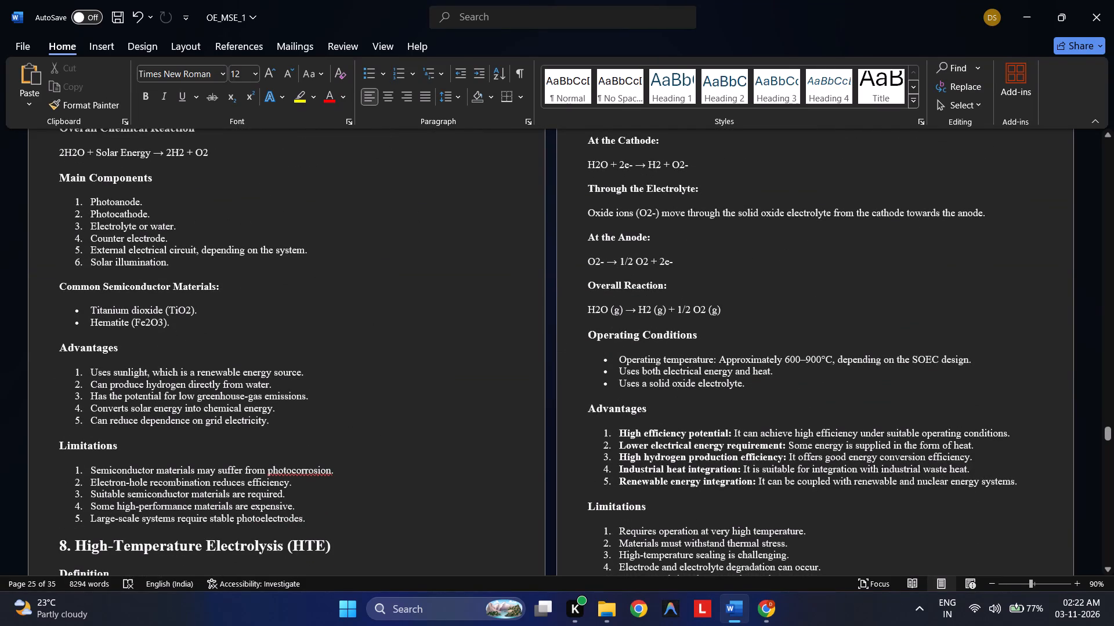
scroll(745, 392, "down", 1)
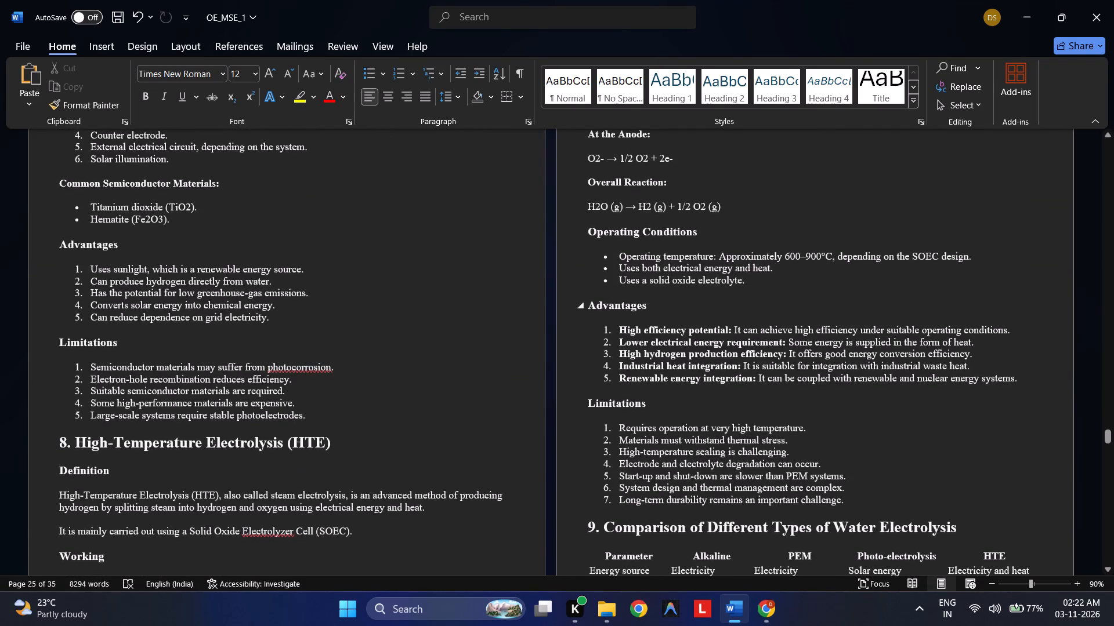
Apply the full-border grid table style to the whole table under 9. Comparison of Different Types of Water Electrolysis.
scroll(739, 383, "down", 1)
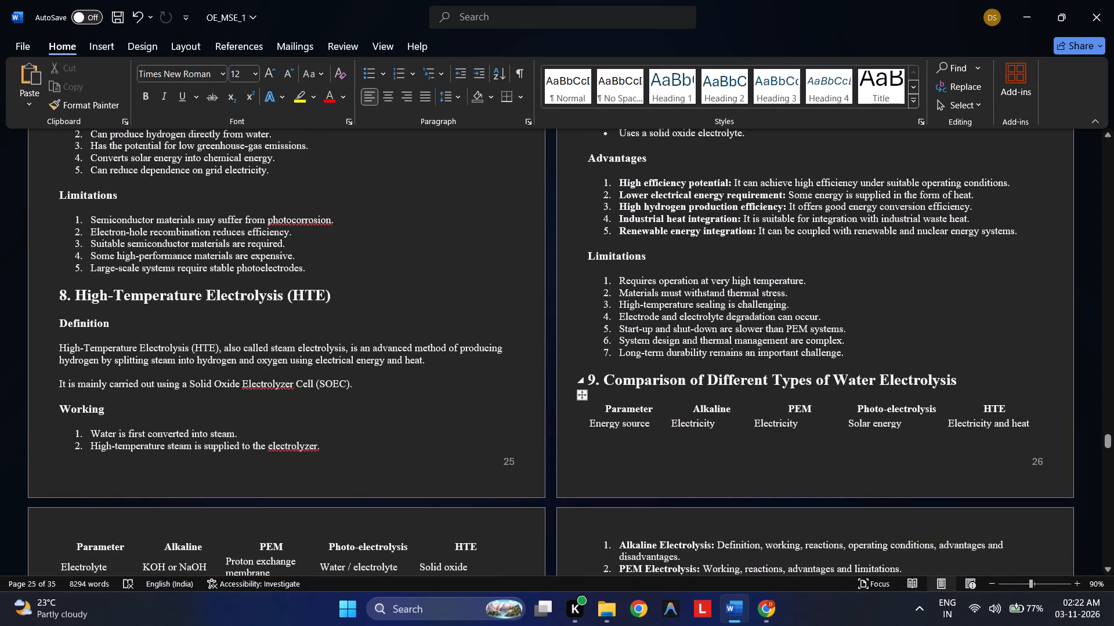
double_click(586, 391)
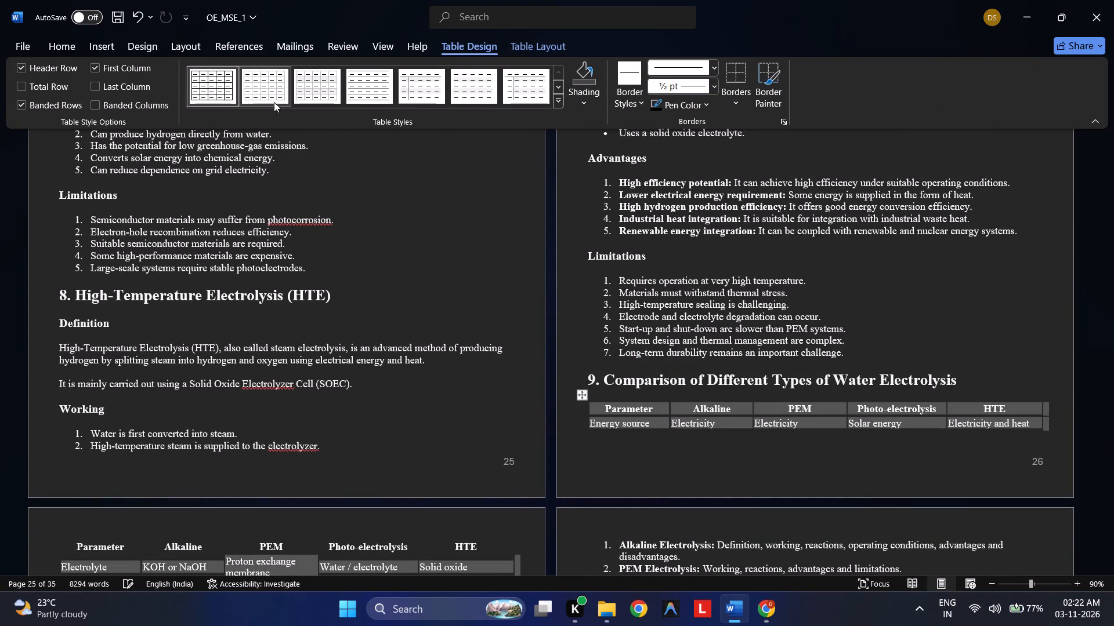
left_click(196, 60)
left_click(206, 77)
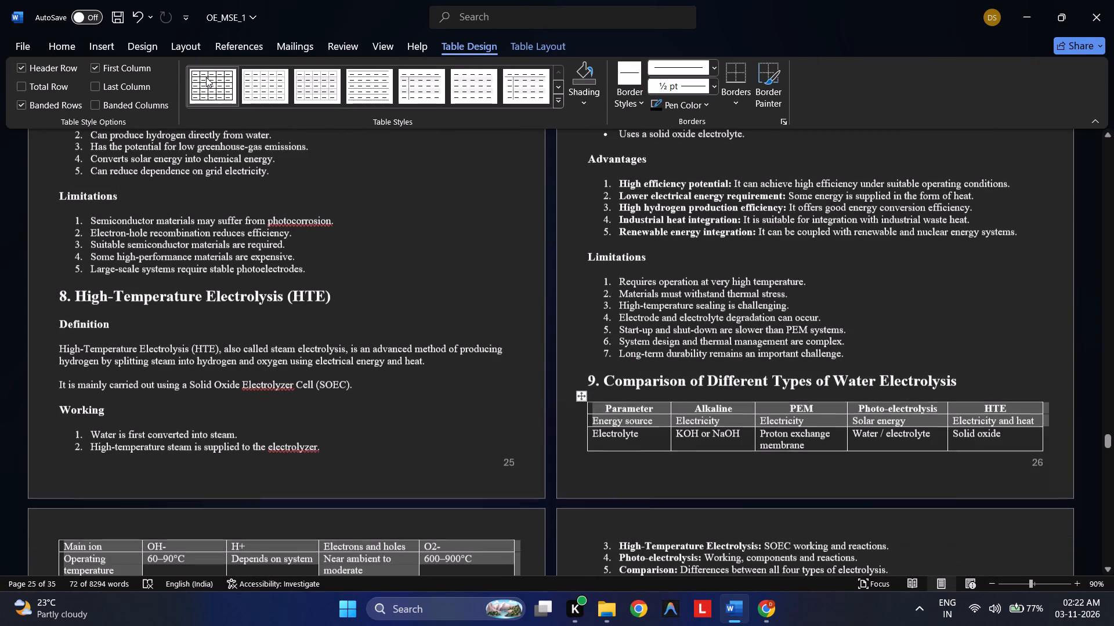
left_click(793, 350)
Place the cursor on the blank line above Q.8 and look over the numericals section that follows.
scroll(793, 350, "down", 3)
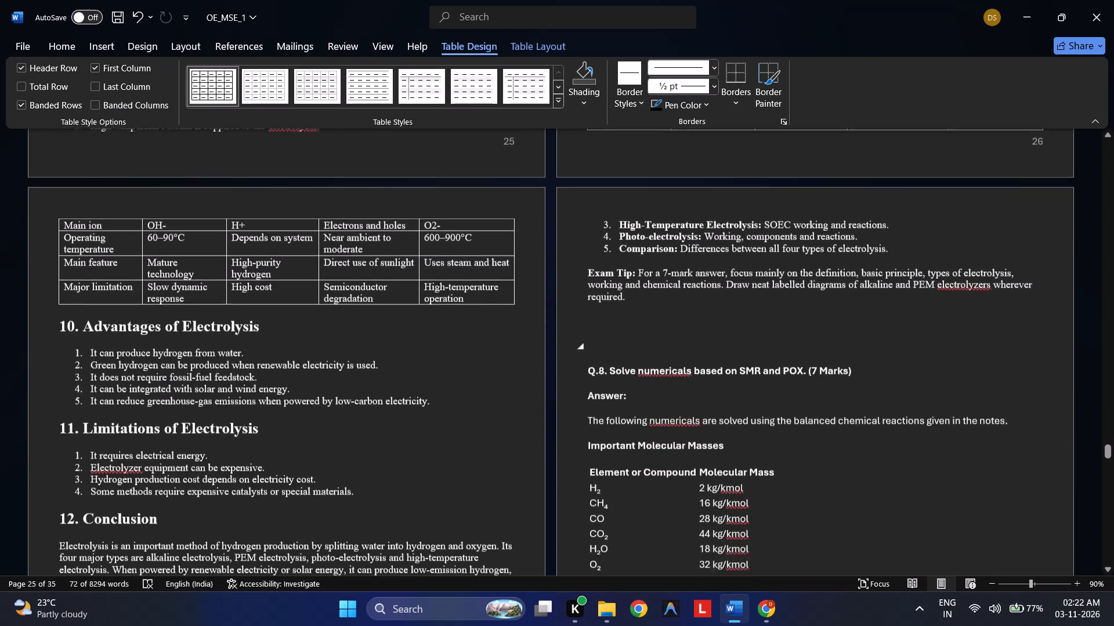
left_click(793, 350)
scroll(657, 457, "down", 2)
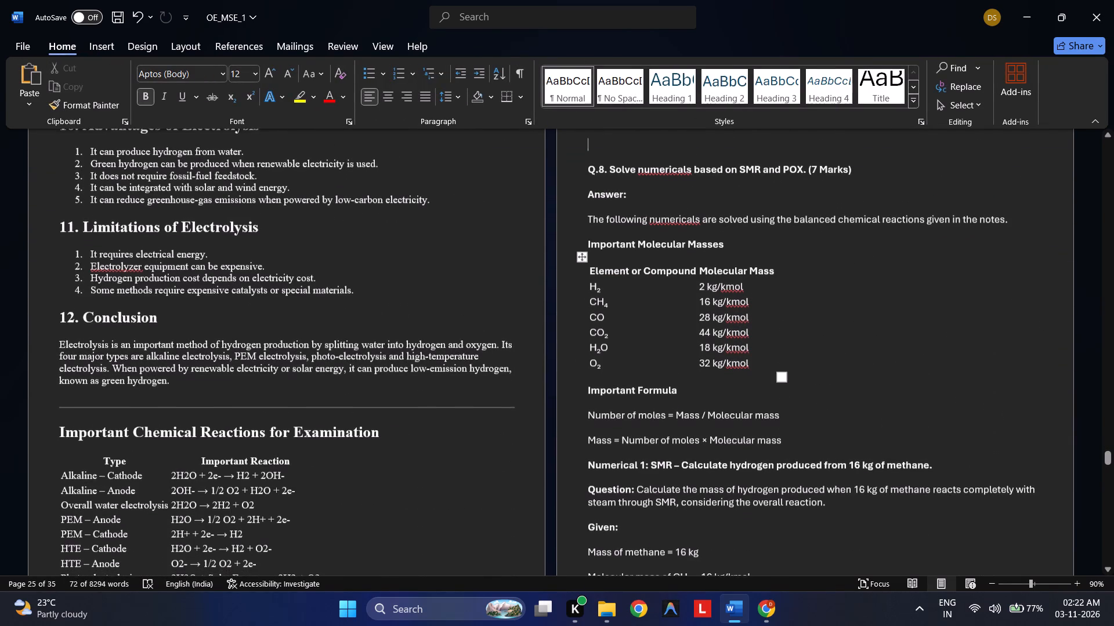
Collapse the Exam Preparation Priority heading below the Q.7 chemical reactions table and delete it together with all content folded under it.
scroll(457, 403, "up", 2)
scroll(457, 403, "down", 1)
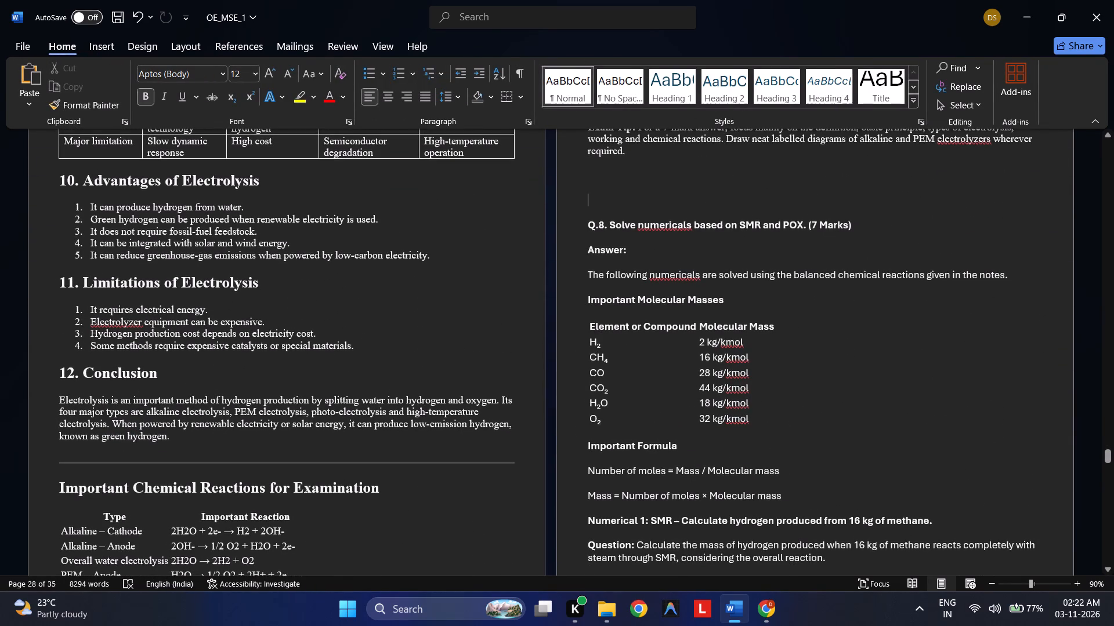
scroll(0, 310, "down", 2)
scroll(45, 174, "right", 1)
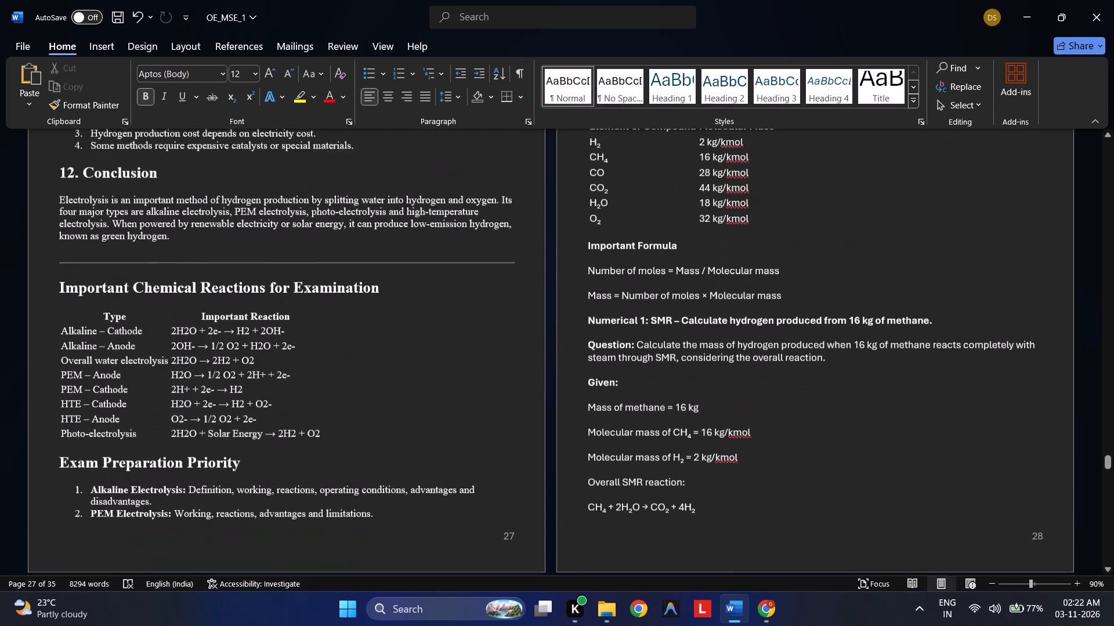
scroll(45, 174, "right", 1)
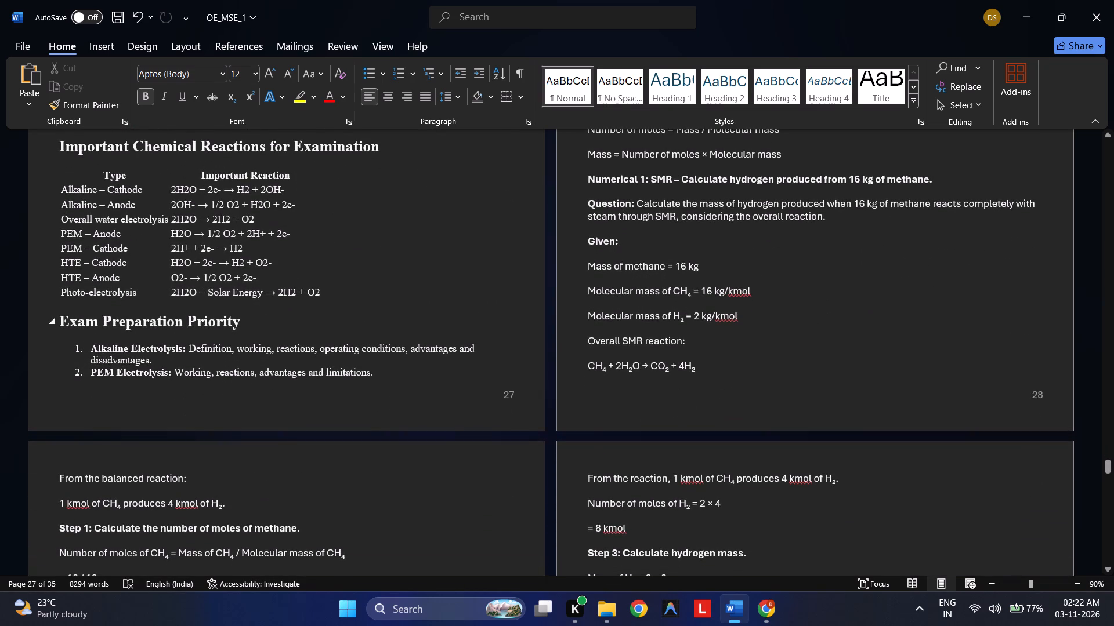
left_click(39, 322)
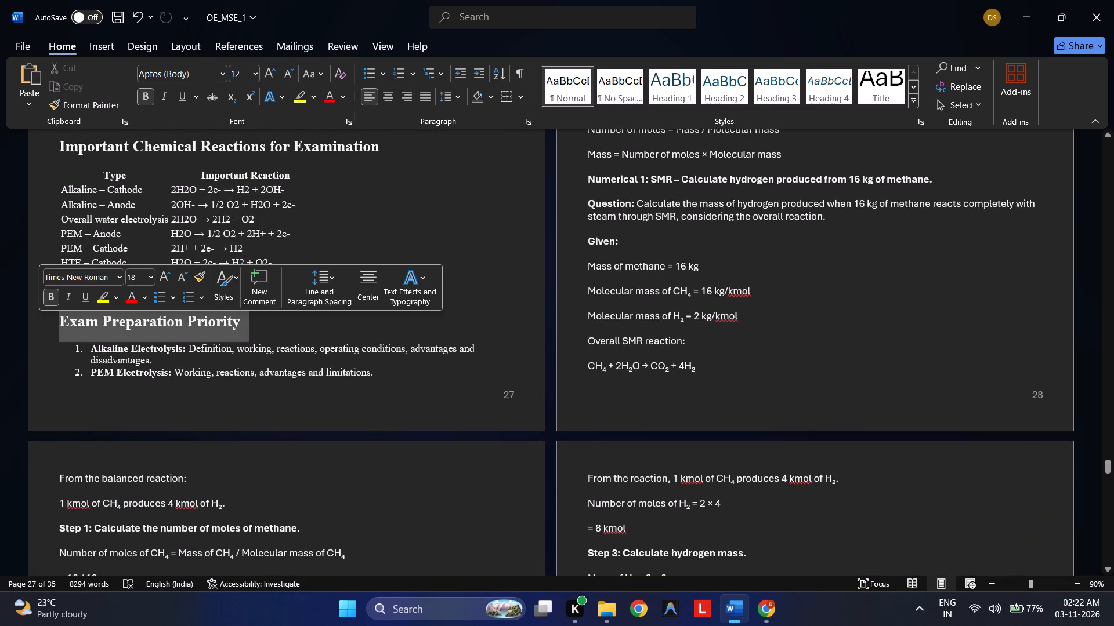
left_click(51, 319)
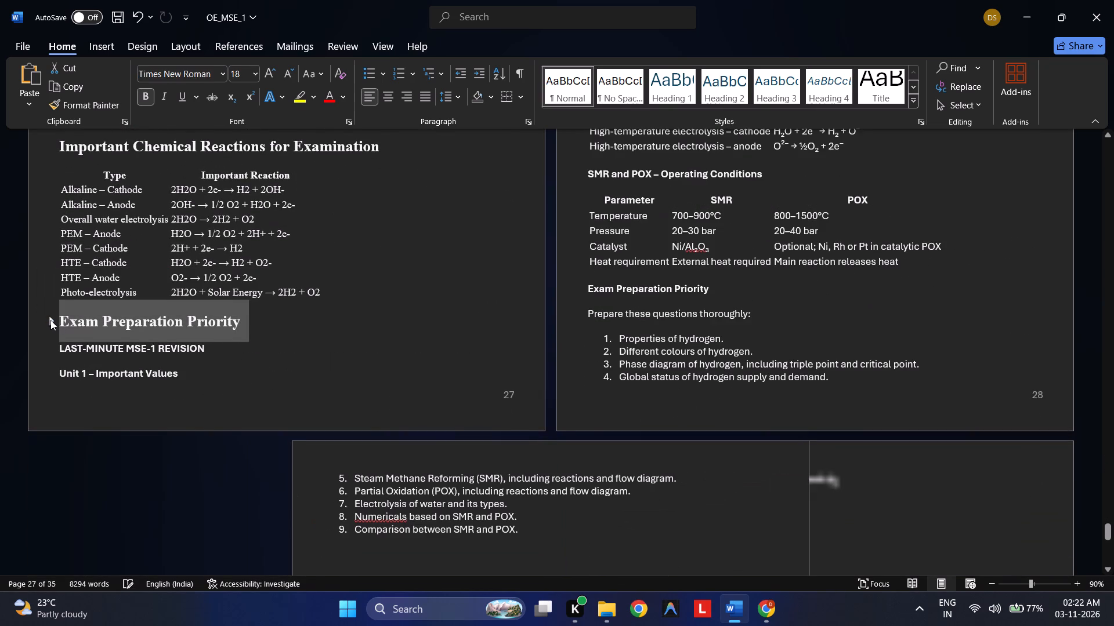
key("BackSpace")
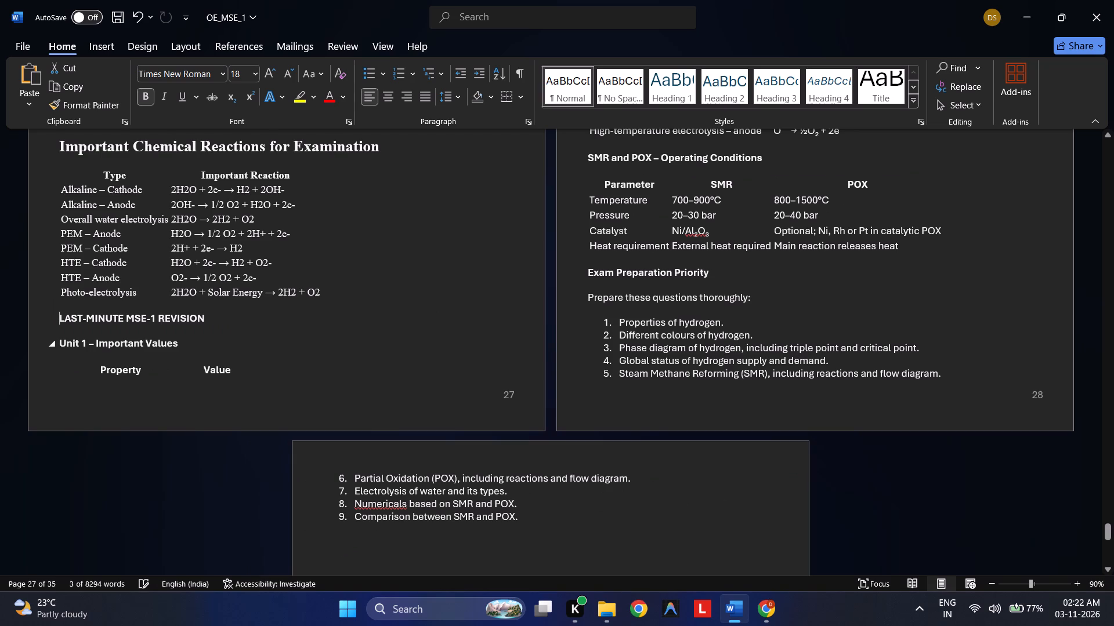
Check the pages around the deletion, from the electrolysis comparison table through the last-minute revision section to the closing question list.
scroll(549, 326, "up", 2)
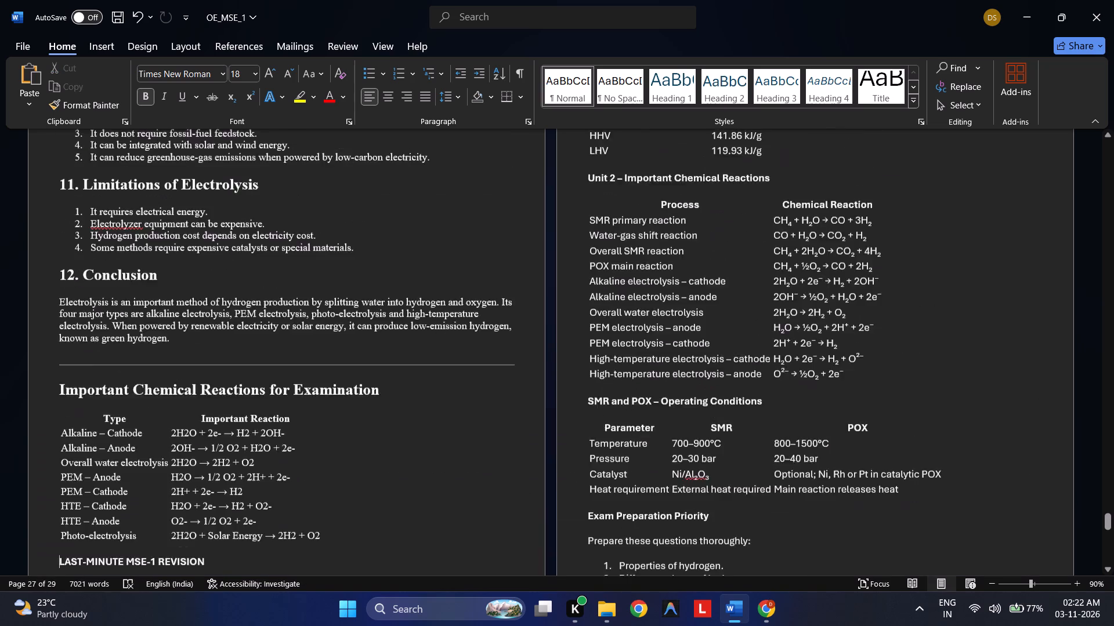
scroll(549, 326, "up", 2)
scroll(549, 326, "down", 3)
scroll(549, 326, "up", 1)
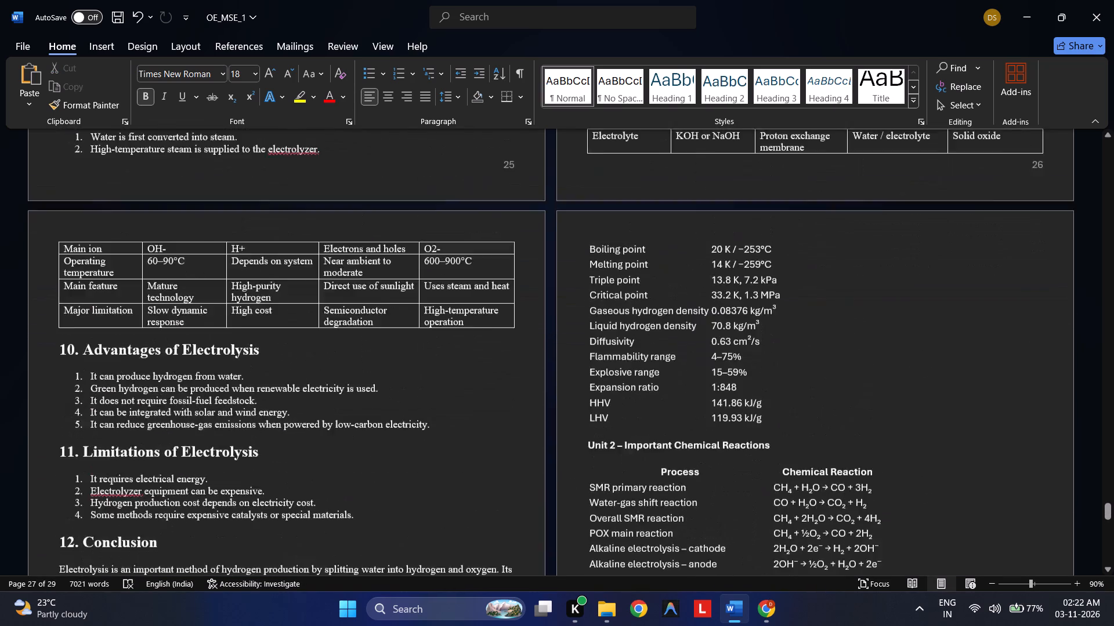
scroll(549, 326, "up", 1)
scroll(549, 326, "down", 4)
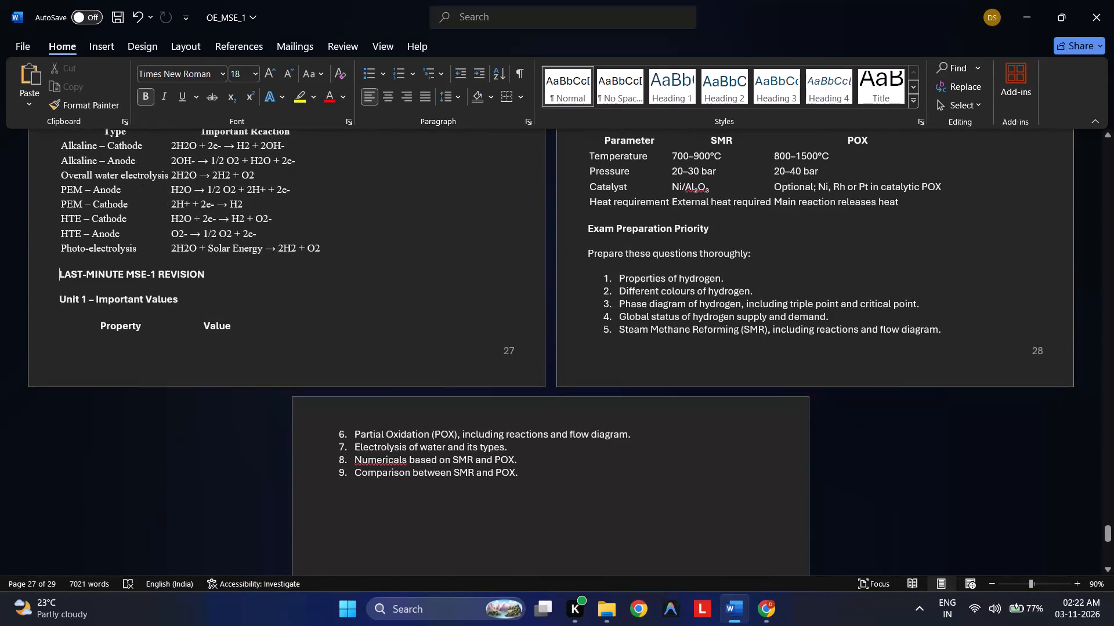
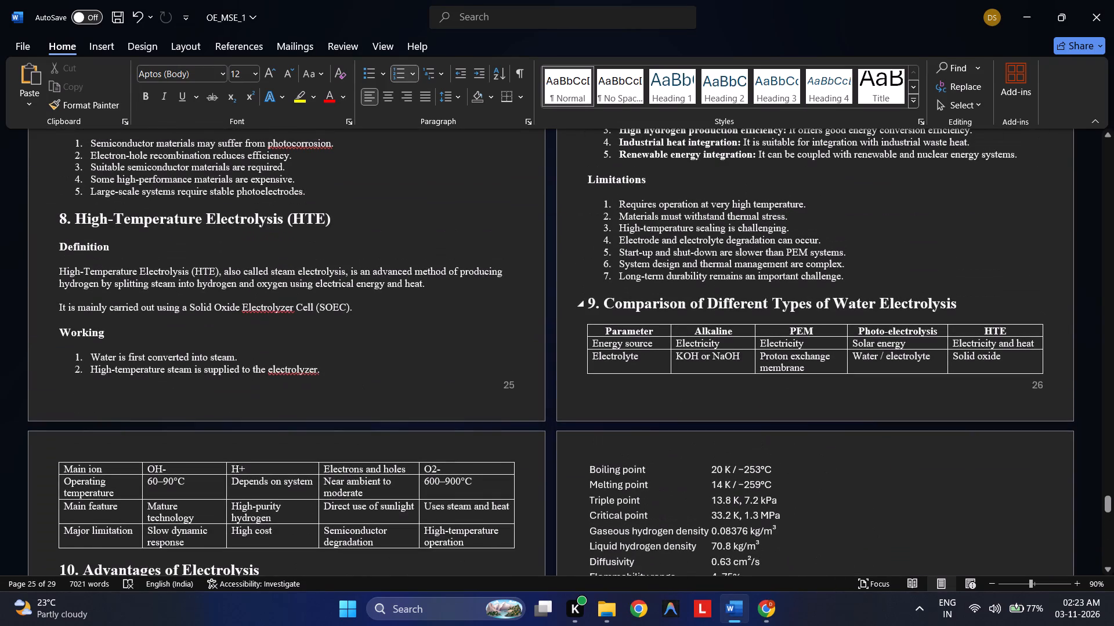
Undo the deletion of the Exam Preparation Priority heading below the Important Chemical Reactions for Examination table.
scroll(719, 309, "down", 6)
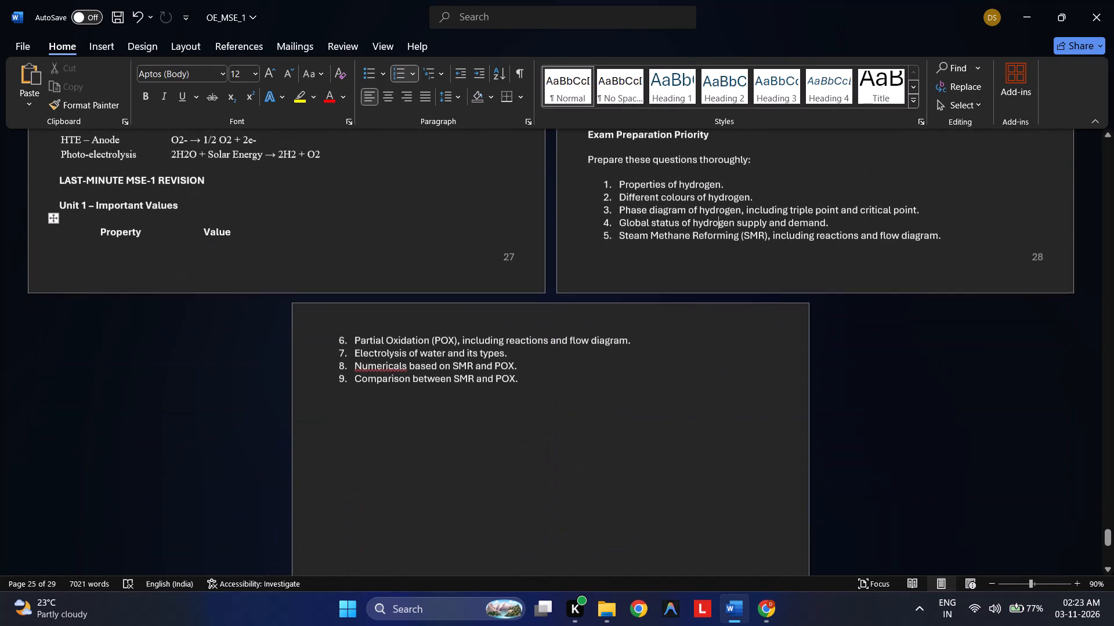
key("ctrl+z")
Return to the start of the document at the HYDROGEN FUEL – MSE-1 title and select the entire document's text.
scroll(790, 311, "up", 3)
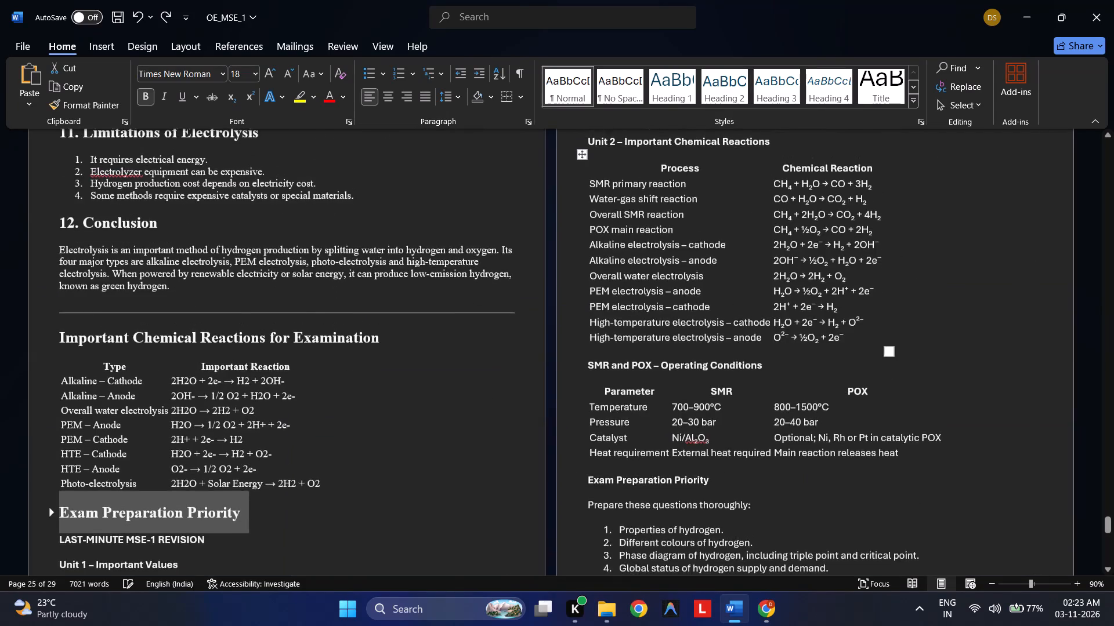
scroll(967, 322, "up", 2)
scroll(967, 322, "down", 1)
scroll(862, 326, "up", 2)
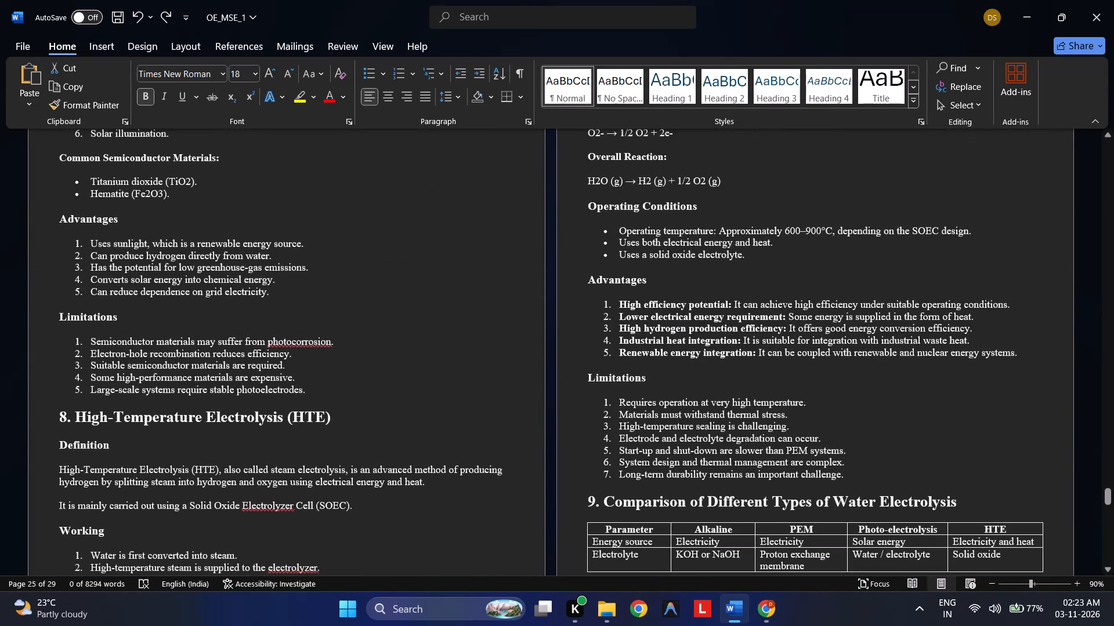
scroll(670, 366, "up", 12)
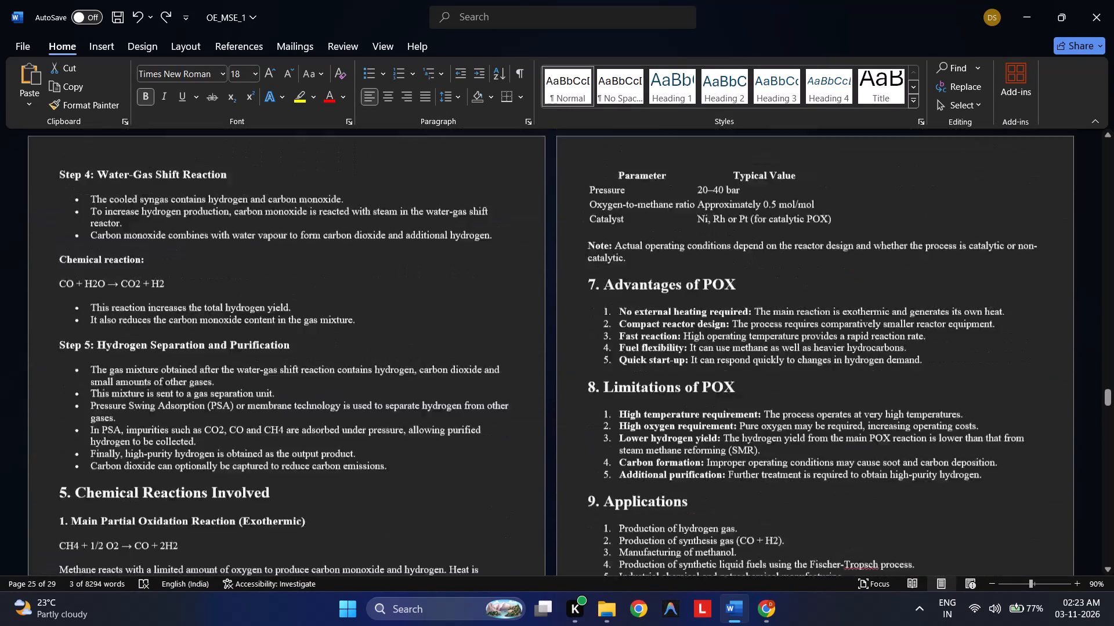
scroll(670, 366, "up", 1)
scroll(661, 385, "up", 20)
scroll(661, 385, "up", 20)
scroll(661, 385, "up", 20)
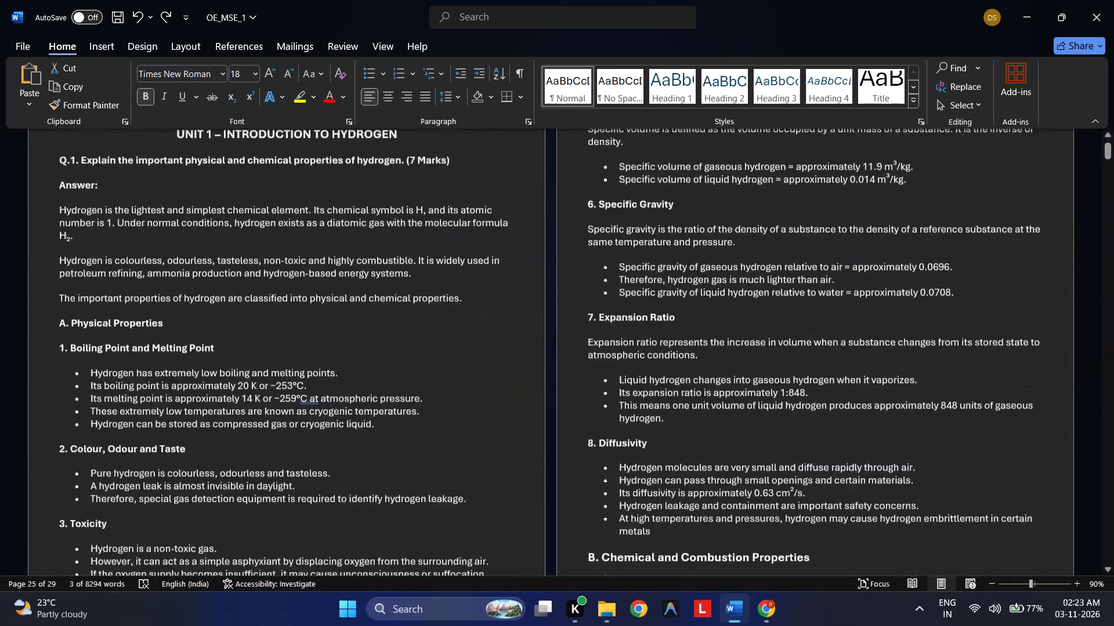
scroll(661, 385, "up", 14)
key("ctrl+a")
scroll(661, 385, "up", 9, "ctrl")
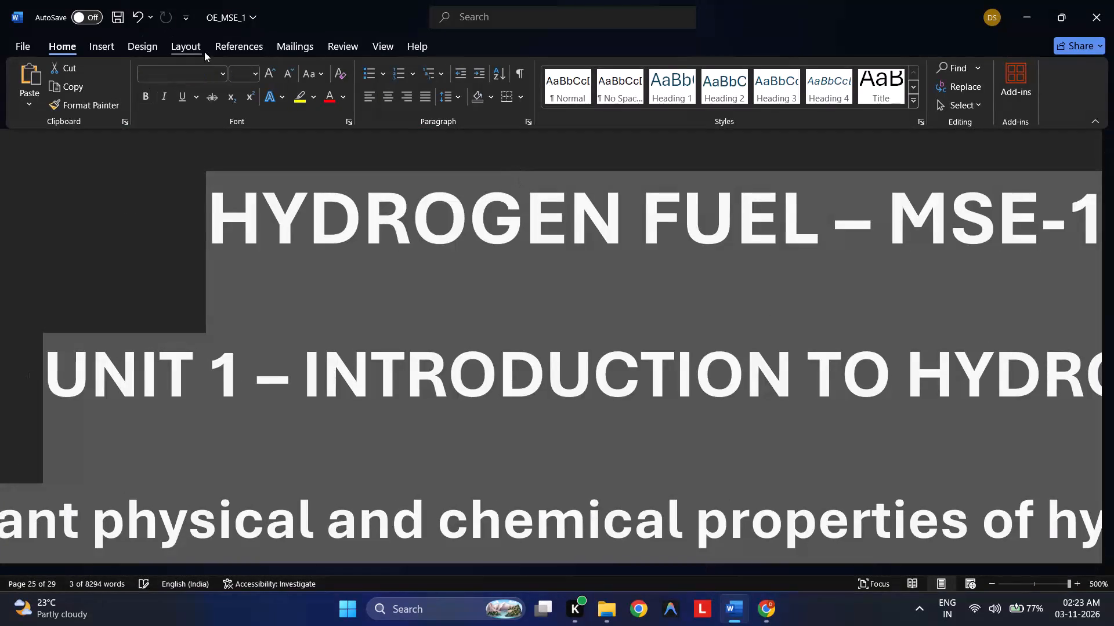
Set the font of all the document's text to Aptos (Body).
left_click(221, 75)
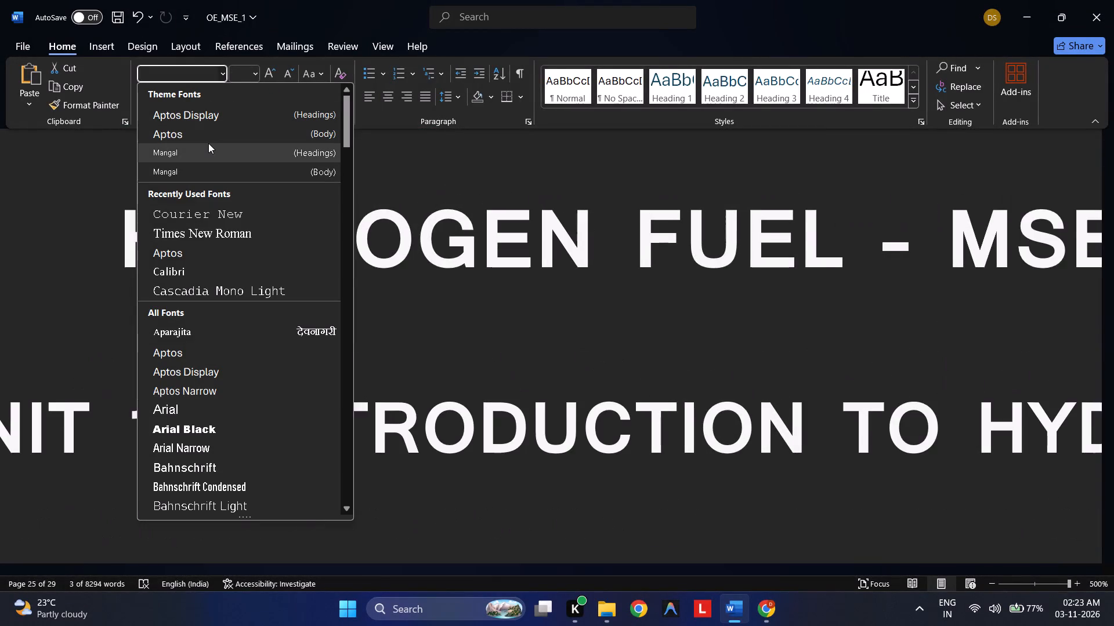
left_click(208, 137)
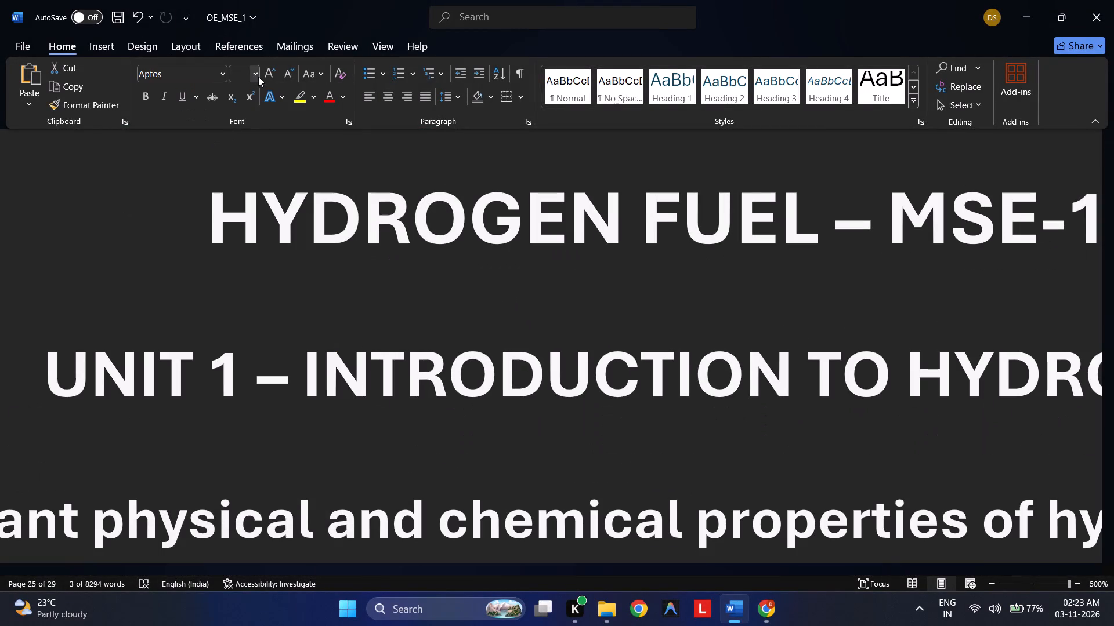
left_click(201, 217)
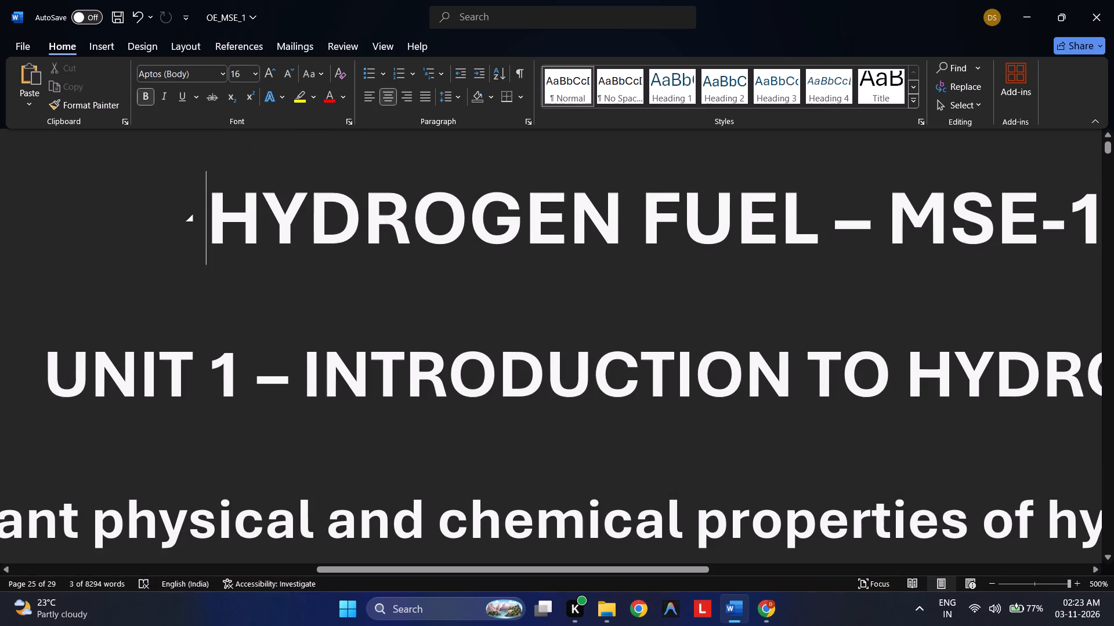
Return the document to 100% zoom, showing the title and the start of the Q.1 answer.
scroll(133, 361, "down", 5)
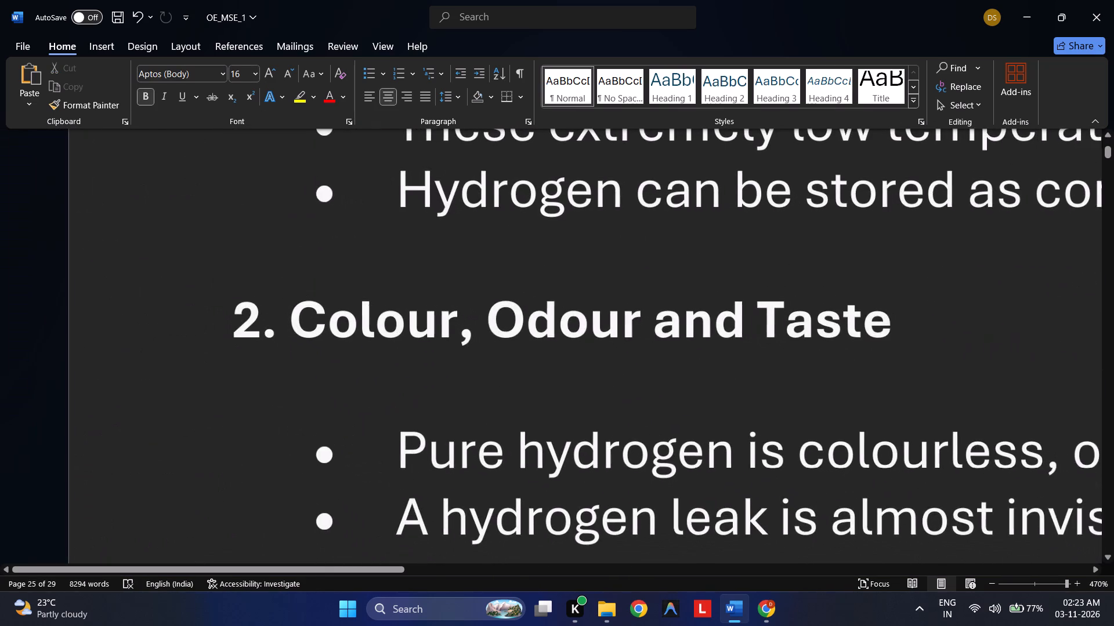
scroll(133, 361, "down", 4, "ctrl")
scroll(133, 361, "down", 5)
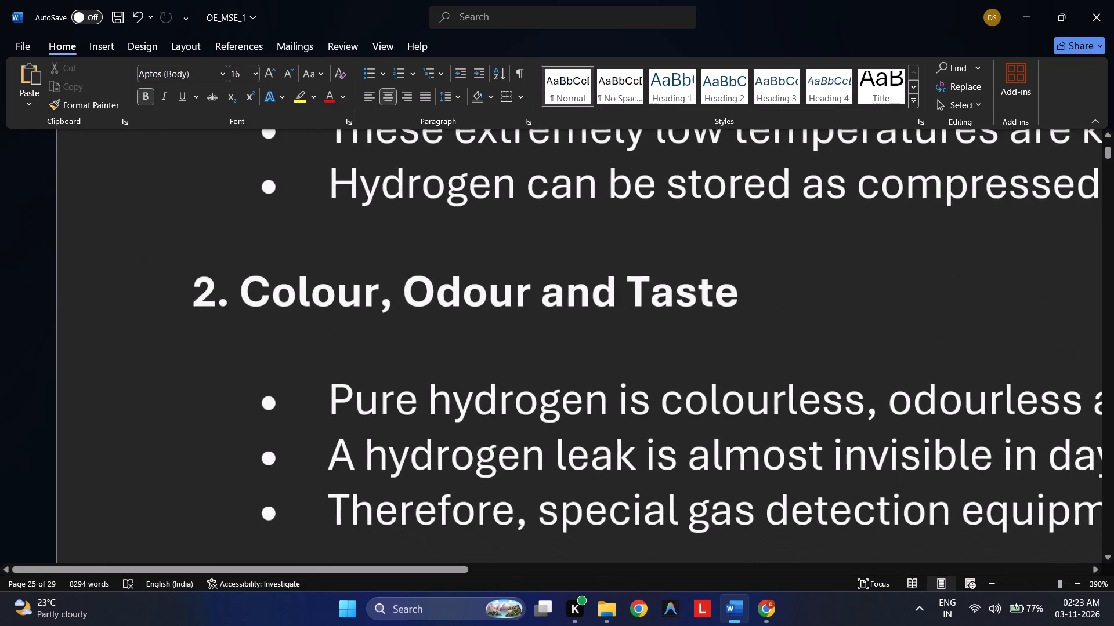
scroll(167, 342, "down", 15, "ctrl")
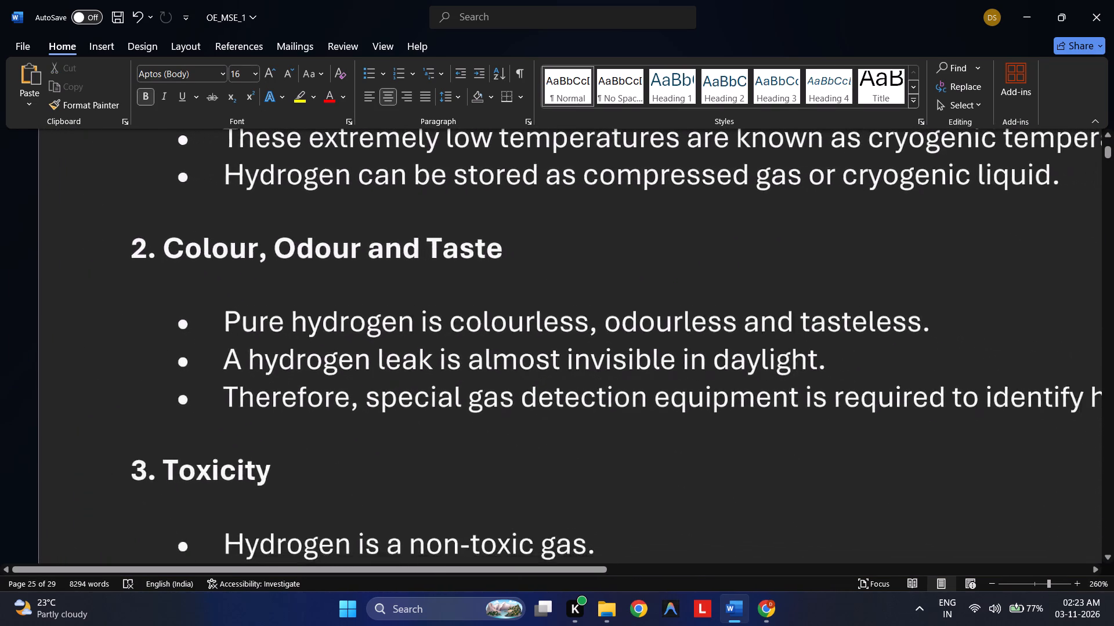
scroll(167, 342, "down", 6, "ctrl")
left_click(167, 342)
scroll(167, 342, "down", 3, "ctrl")
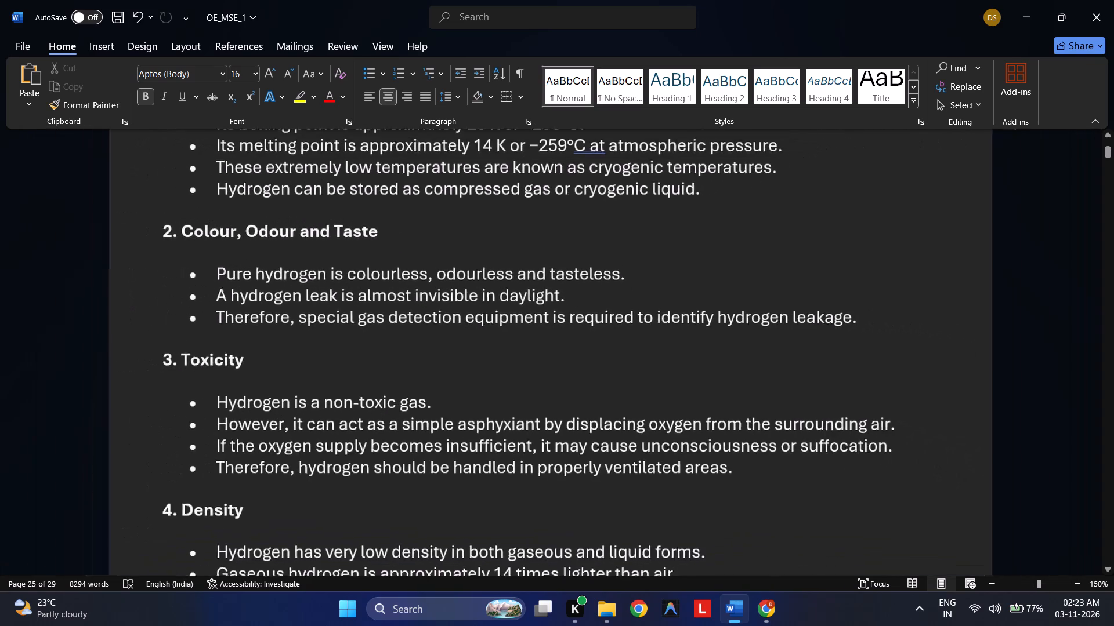
scroll(167, 342, "down", 8, "ctrl")
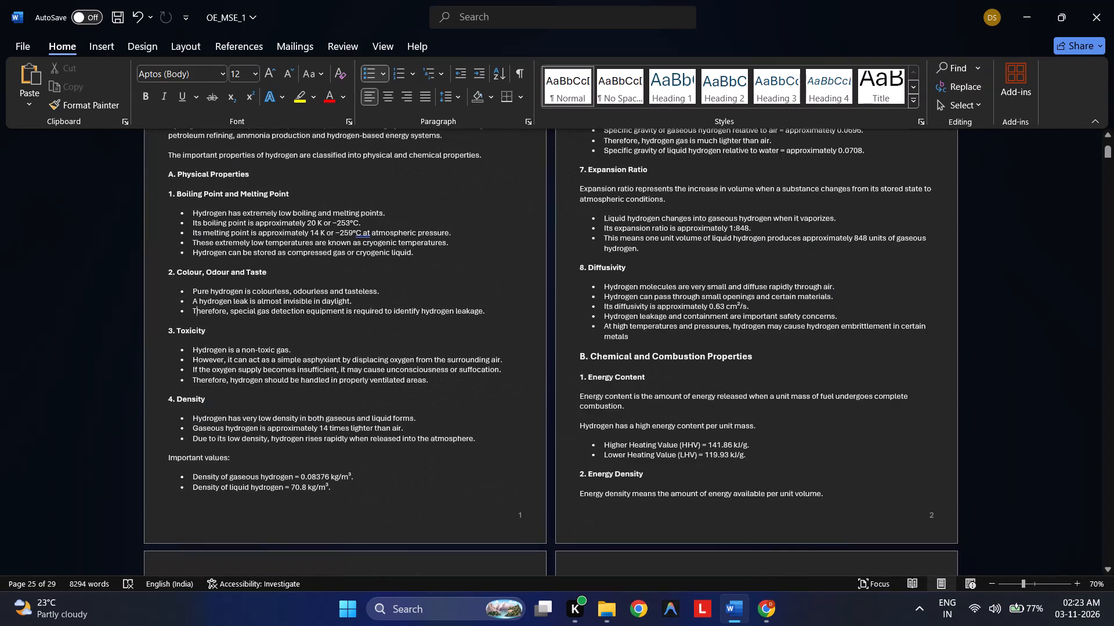
scroll(193, 344, "up", 3, "ctrl")
scroll(306, 302, "up", 4)
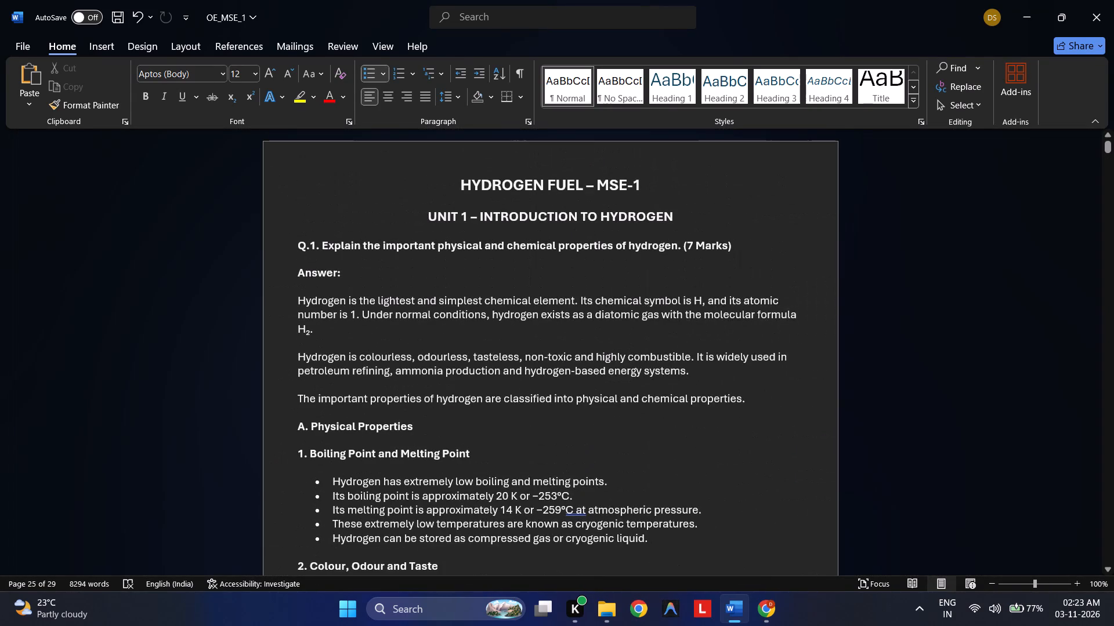
Select the whole document and set its font size to 12.
left_click_drag(277, 239, 372, 625)
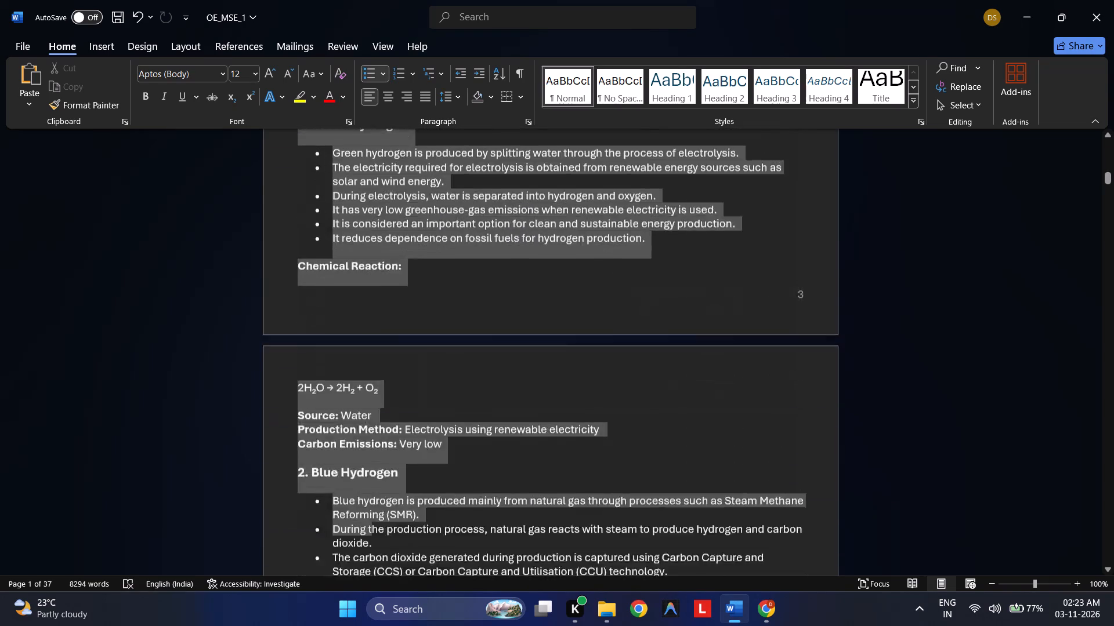
left_click_drag(372, 625, 371, 625)
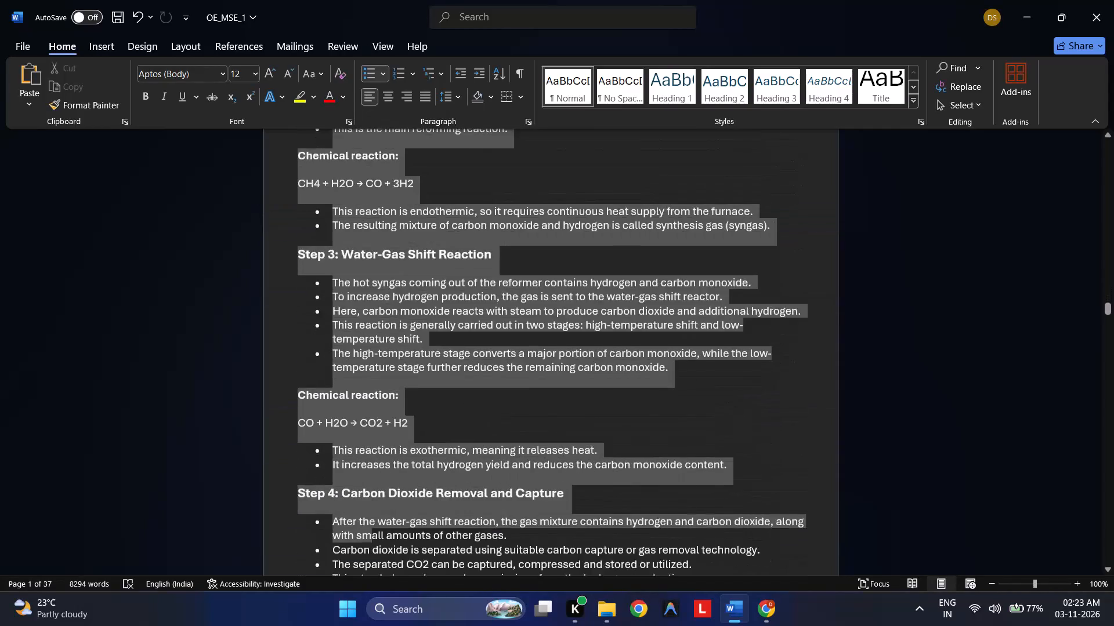
left_click_drag(371, 625, 370, 625)
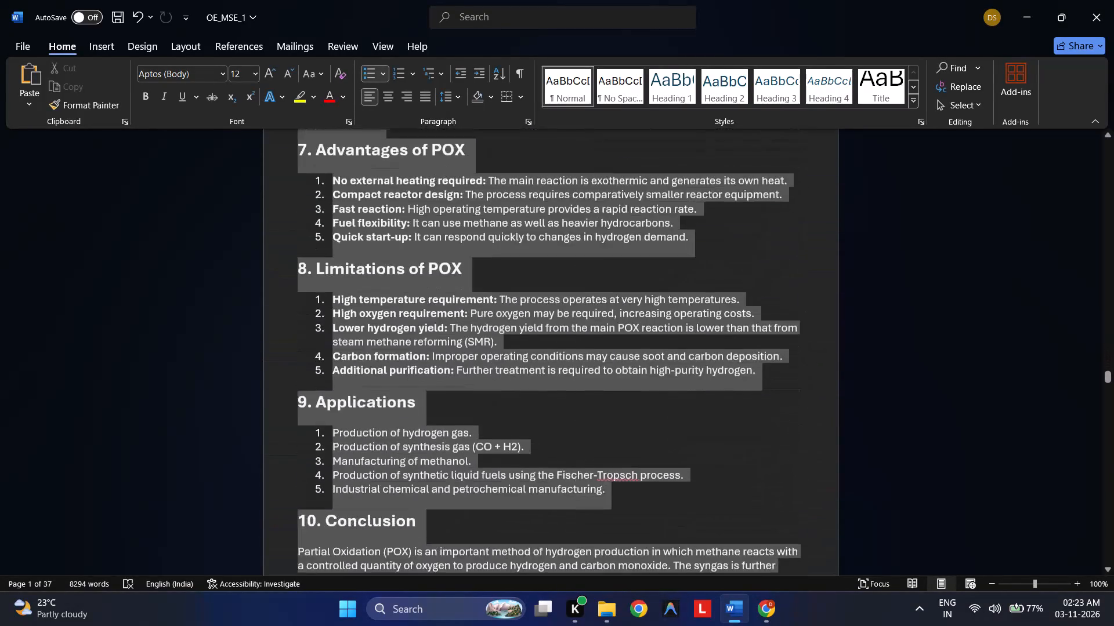
left_click_drag(370, 625, 371, 625)
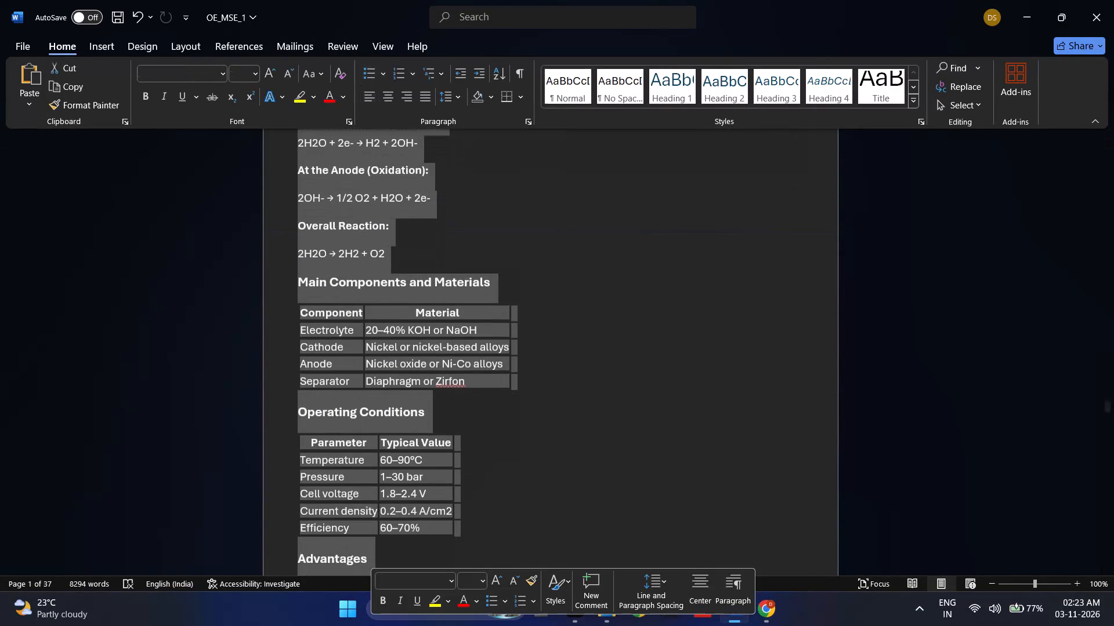
key("ctrl+a")
left_click(432, 359)
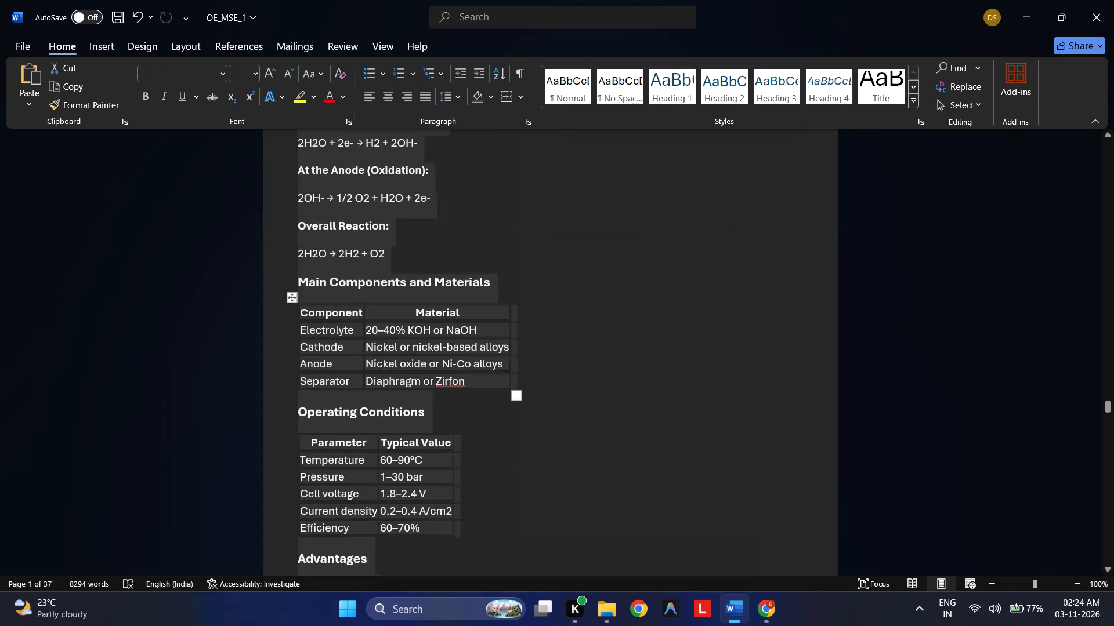
key("ctrl+a")
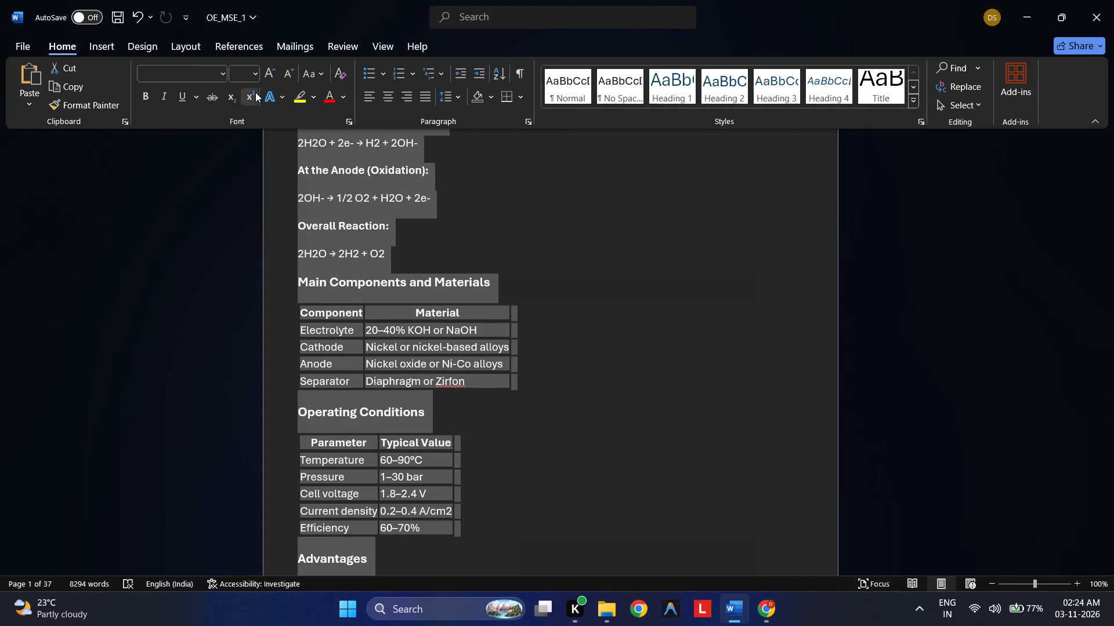
left_click(243, 73)
type("12")
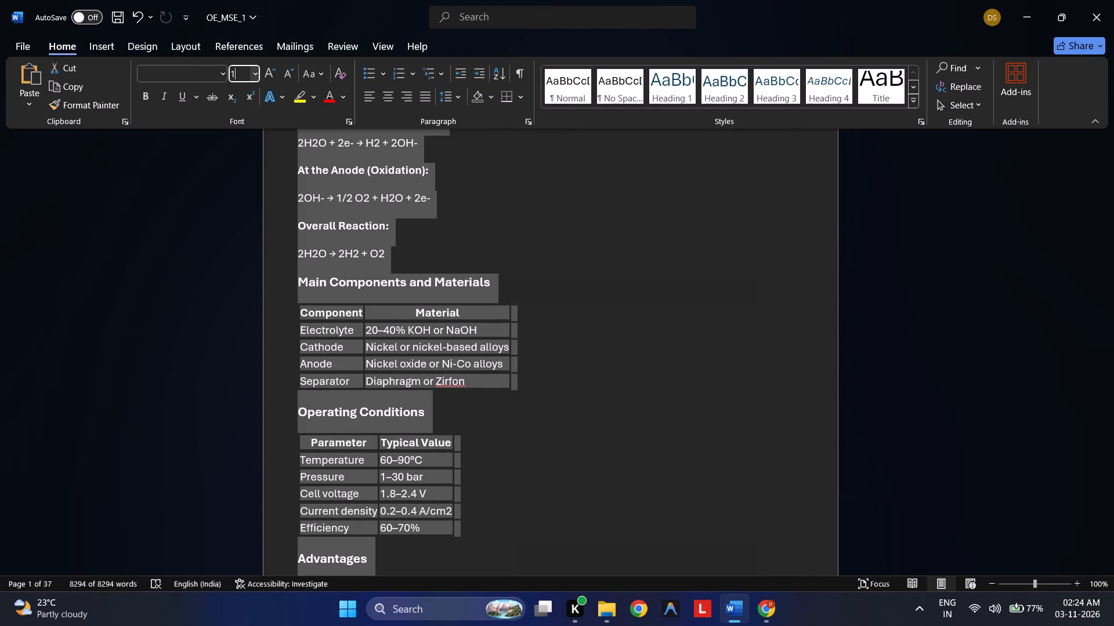
key("Return")
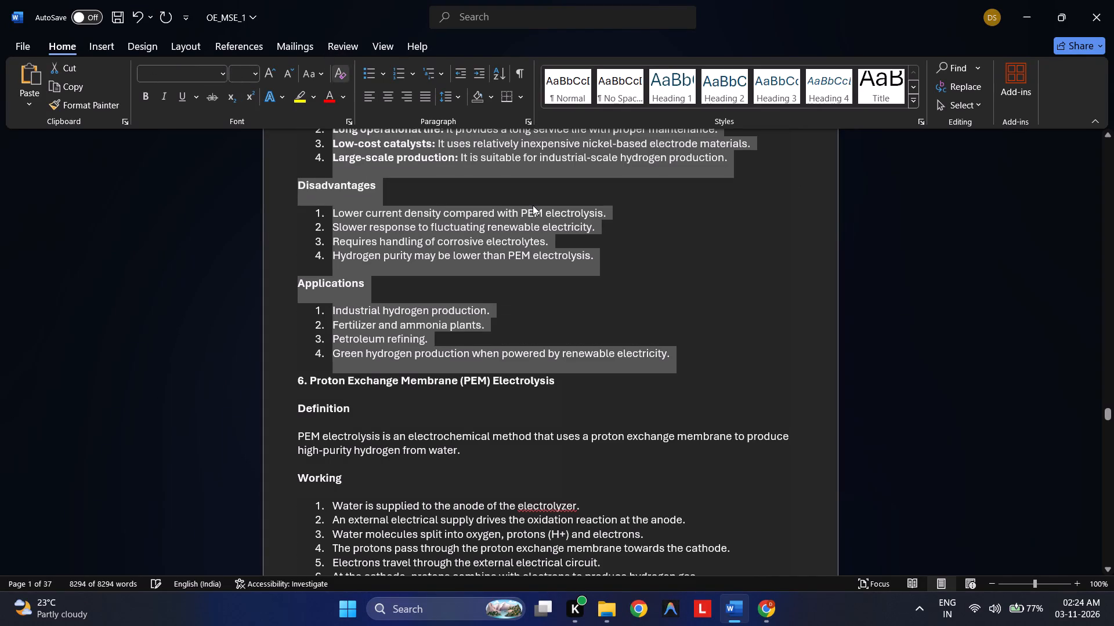
left_click(533, 205)
Enlarge the HYDROGEN FUEL – MSE-1 title line by one font size step.
scroll(533, 205, "up", 20)
scroll(533, 205, "up", 6)
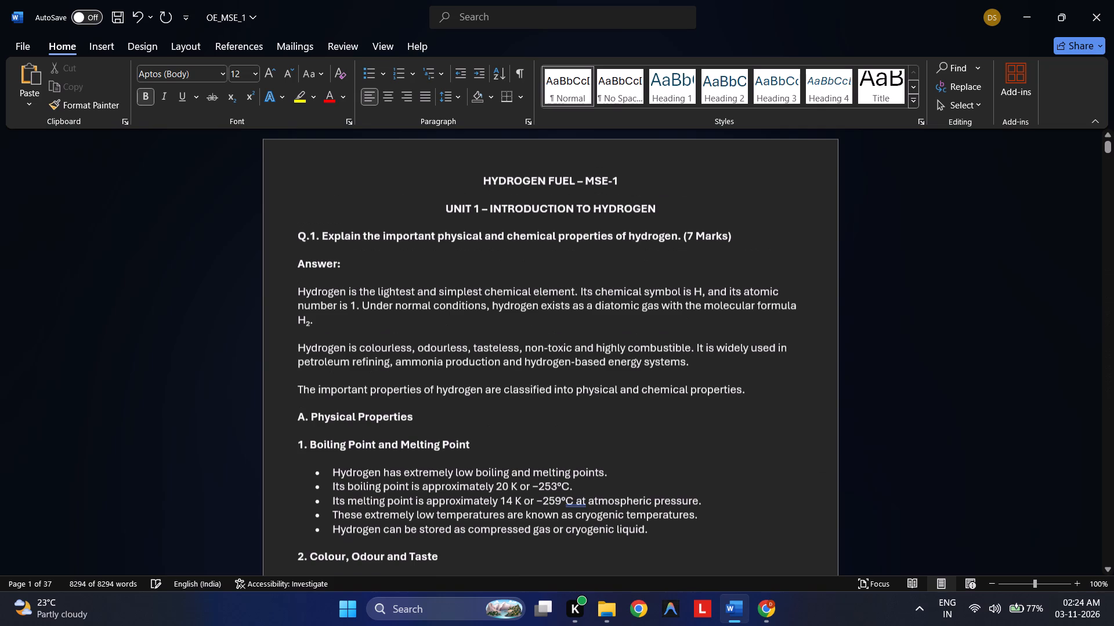
left_click_drag(662, 210, 581, 183)
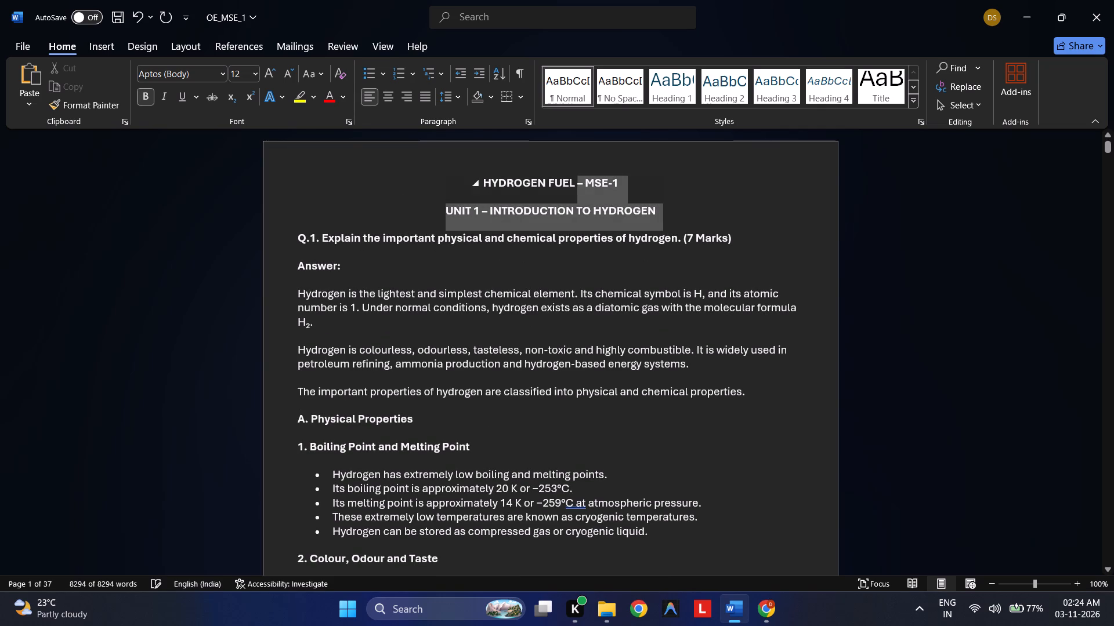
left_click_drag(581, 183, 581, 182)
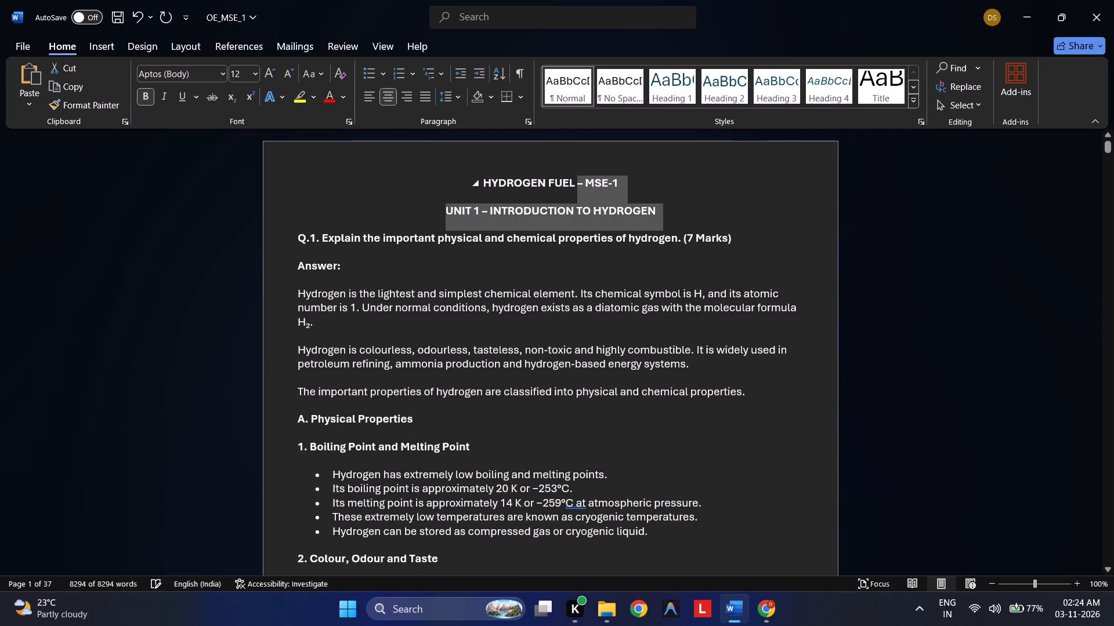
triple_click(549, 190)
left_click(272, 67)
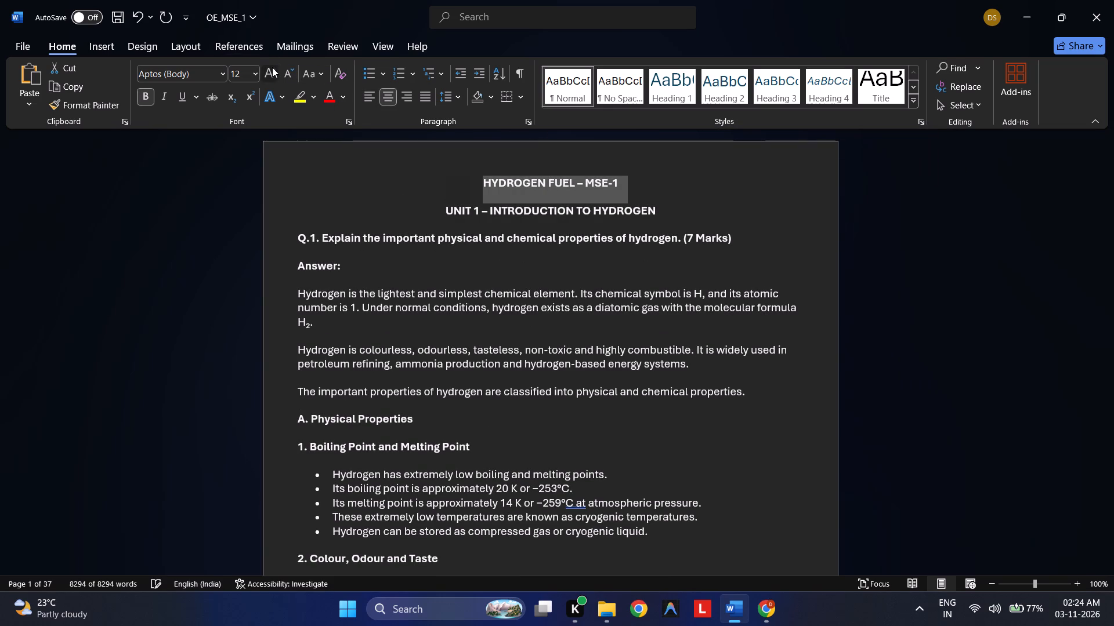
left_click(727, 325)
Review the document from the Q.1 properties answer through the Q.2 colours answer to its comparison of hydrogen colours.
scroll(727, 325, "left", 2)
scroll(530, 281, "down", 3)
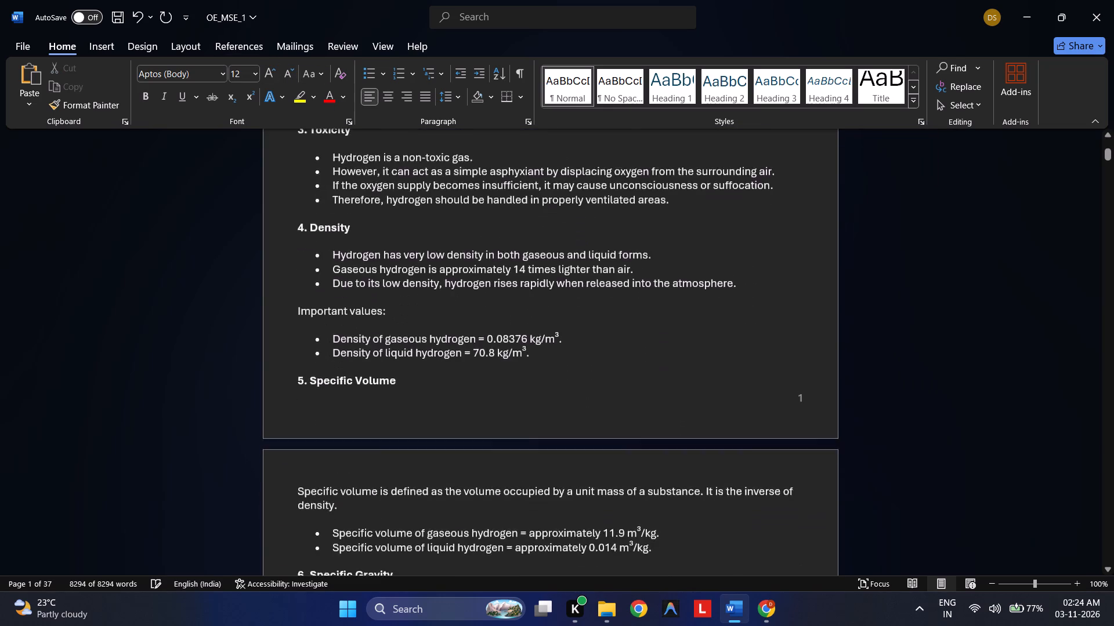
scroll(530, 281, "down", 1)
scroll(465, 293, "down", 4)
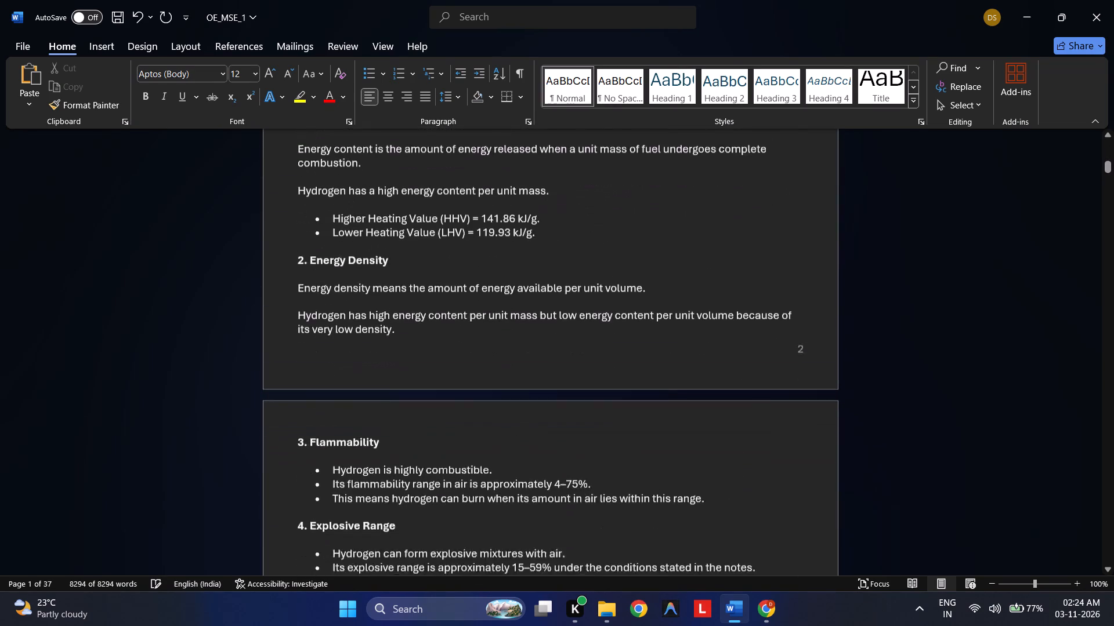
scroll(465, 293, "down", 1)
scroll(378, 363, "down", 2)
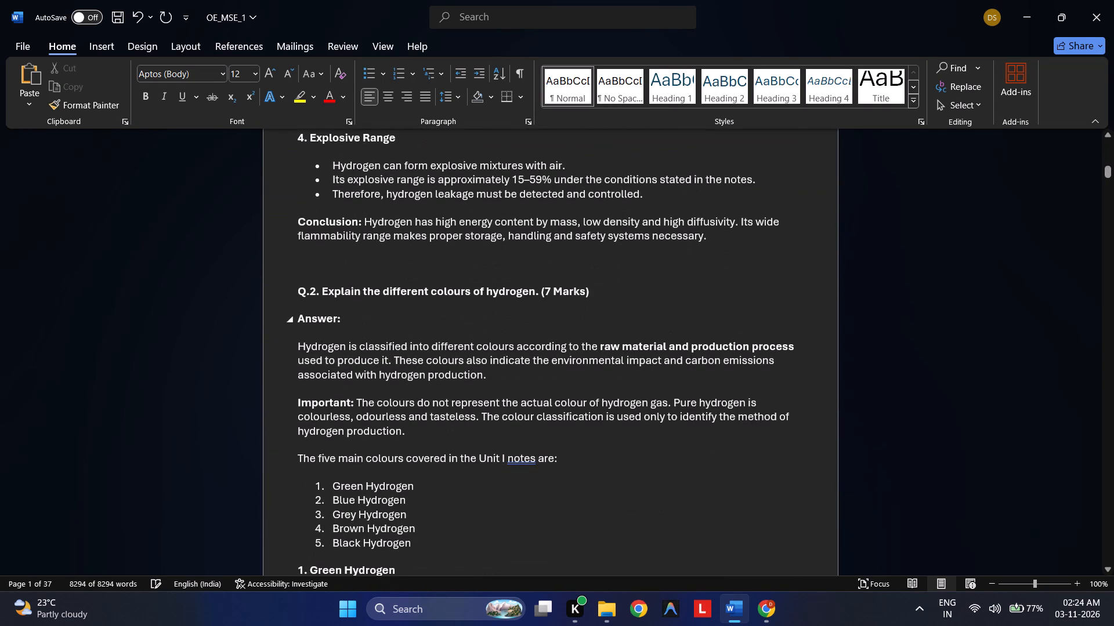
scroll(536, 391, "down", 2)
scroll(390, 365, "down", 1)
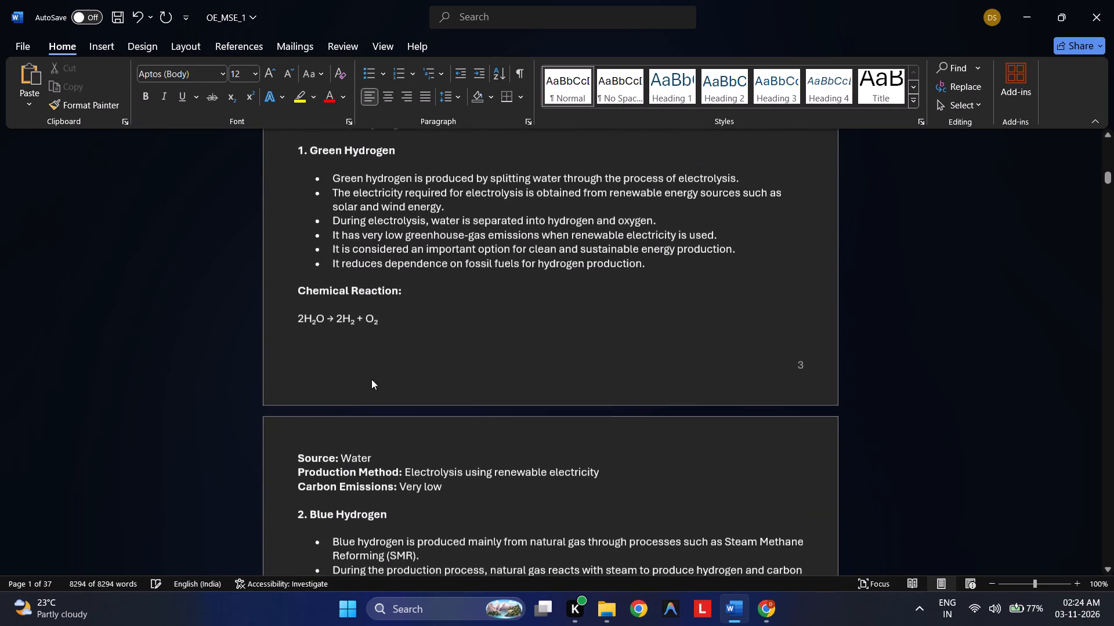
scroll(371, 379, "down", 2)
scroll(400, 339, "down", 3)
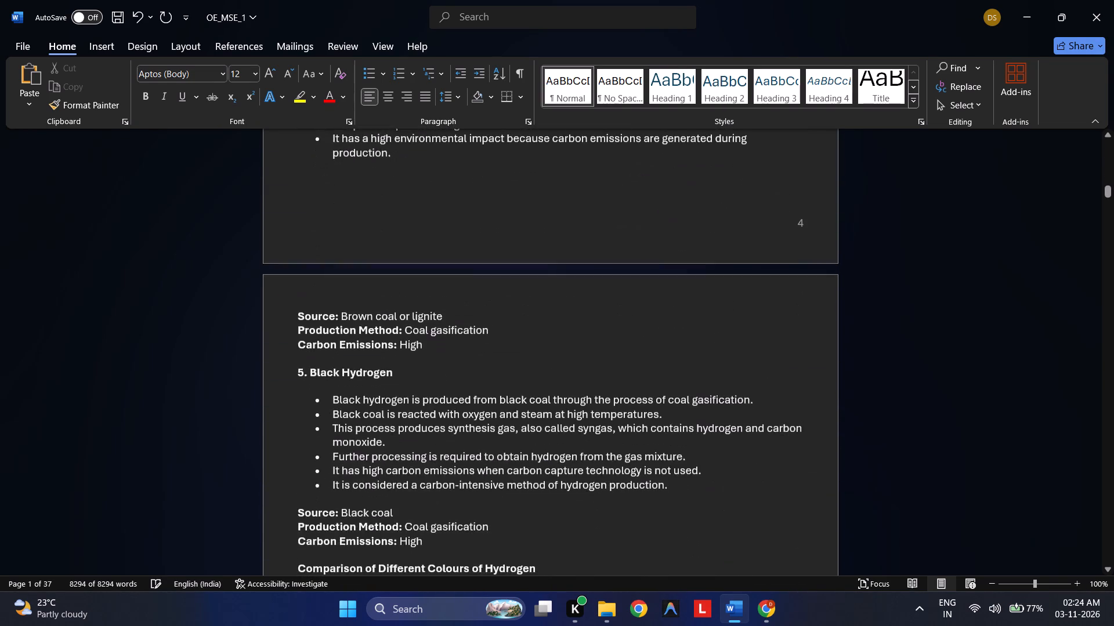
scroll(456, 343, "down", 1)
scroll(442, 410, "down", 1)
scroll(539, 420, "down", 2)
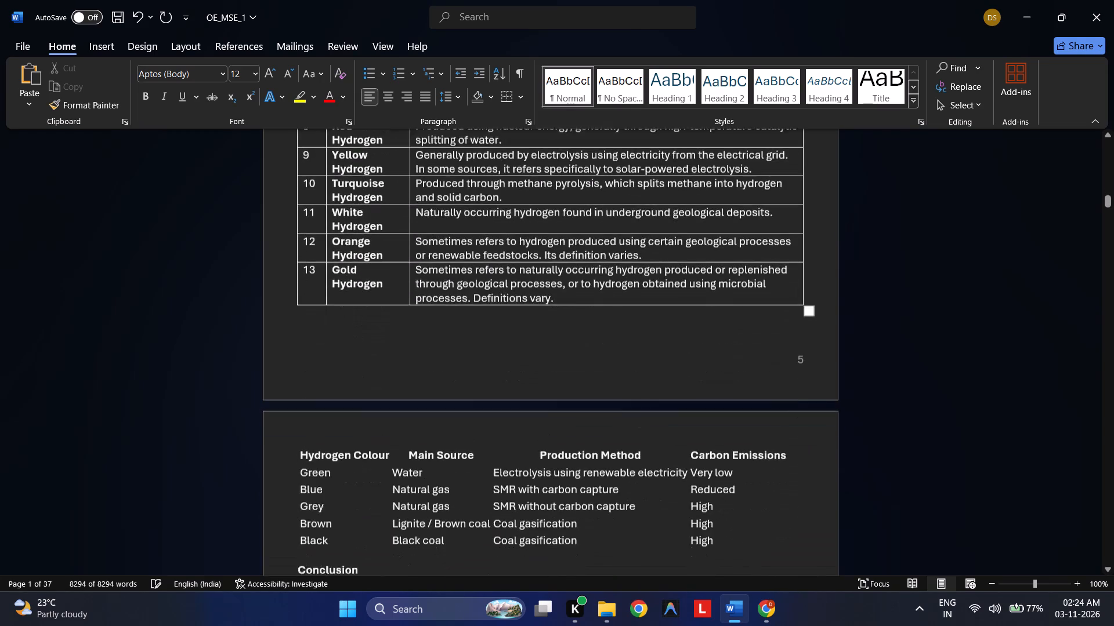
scroll(581, 398, "down", 1)
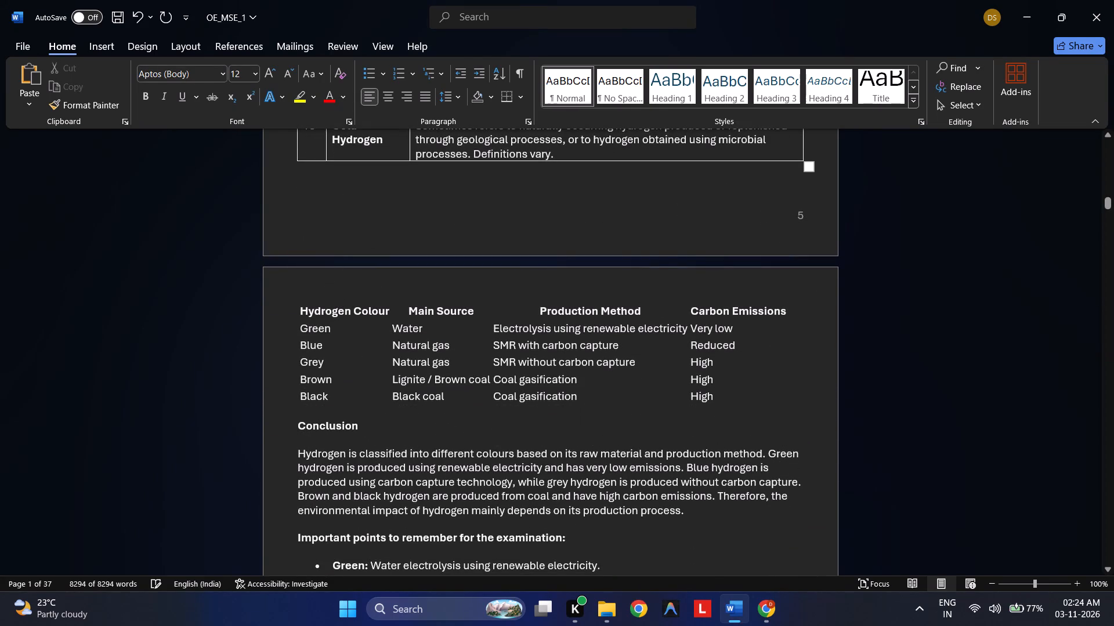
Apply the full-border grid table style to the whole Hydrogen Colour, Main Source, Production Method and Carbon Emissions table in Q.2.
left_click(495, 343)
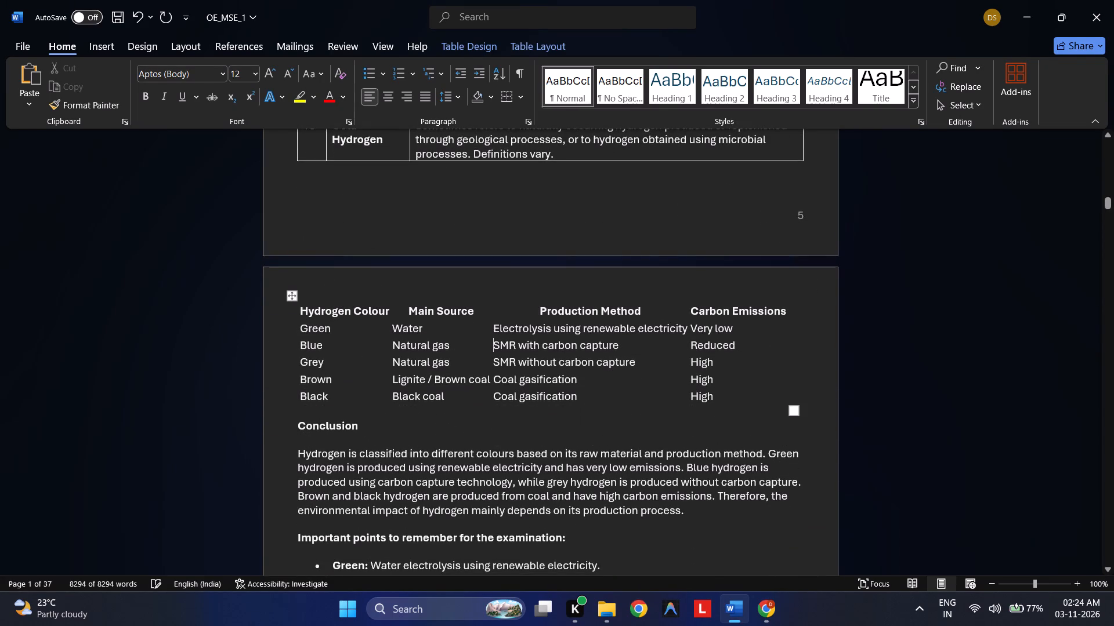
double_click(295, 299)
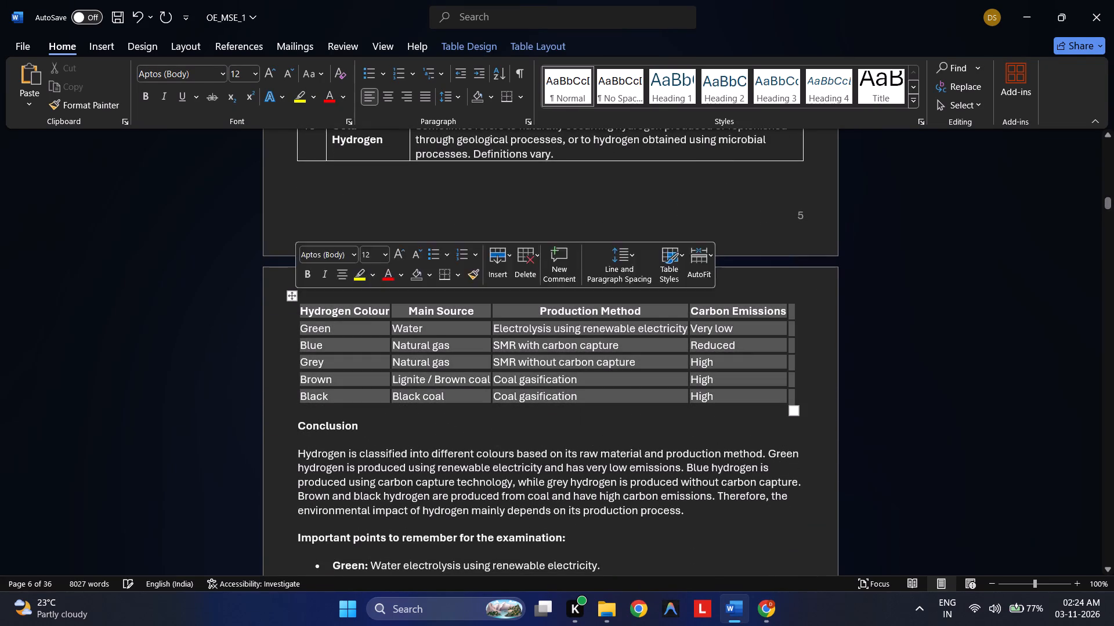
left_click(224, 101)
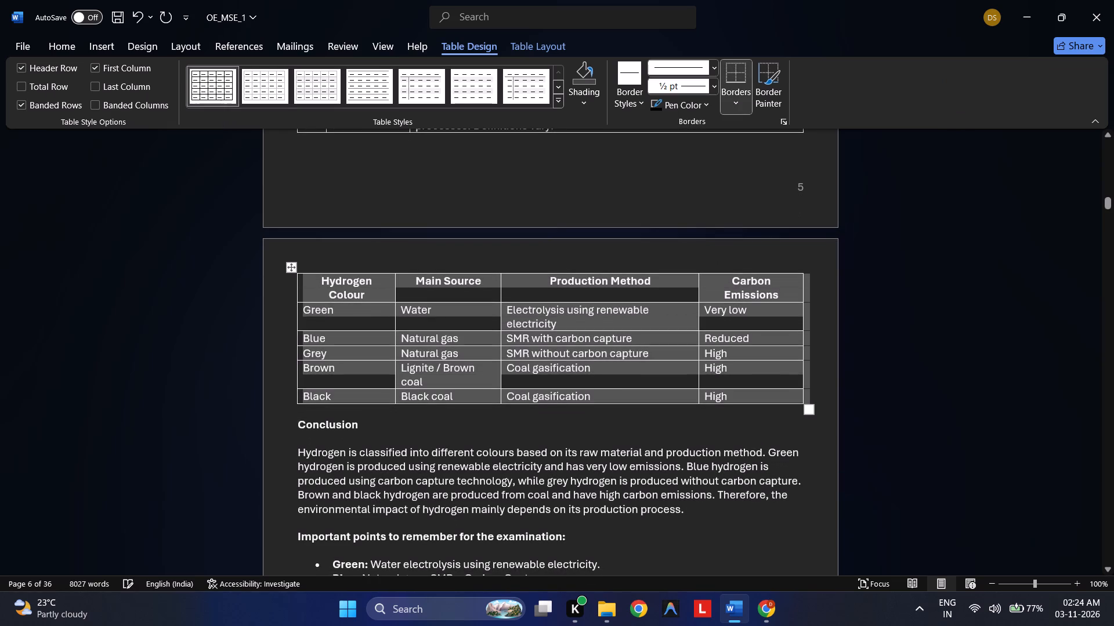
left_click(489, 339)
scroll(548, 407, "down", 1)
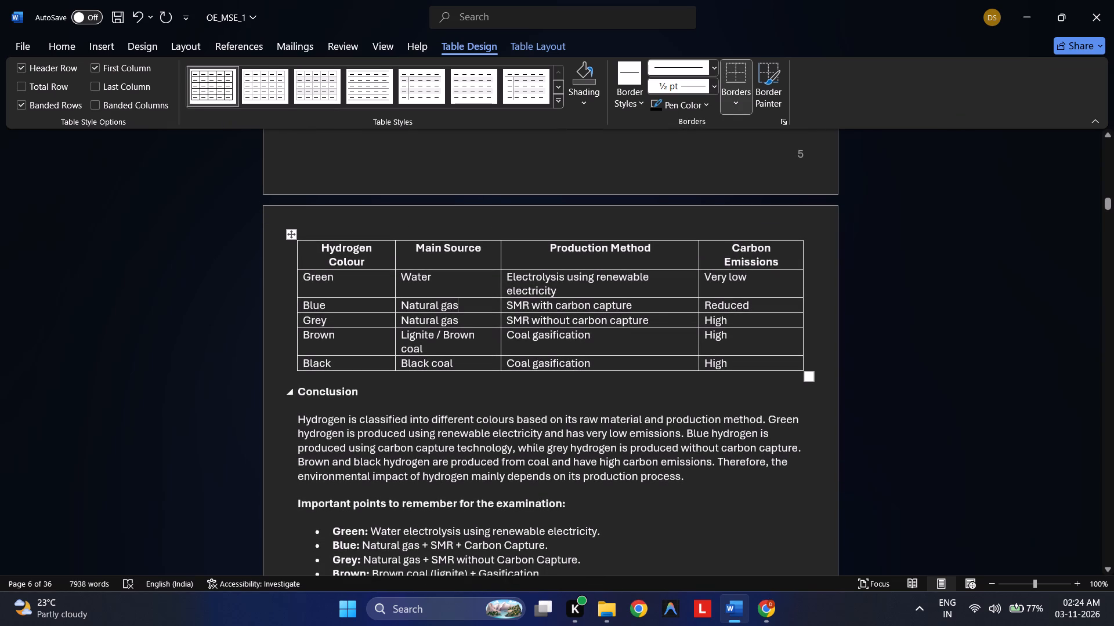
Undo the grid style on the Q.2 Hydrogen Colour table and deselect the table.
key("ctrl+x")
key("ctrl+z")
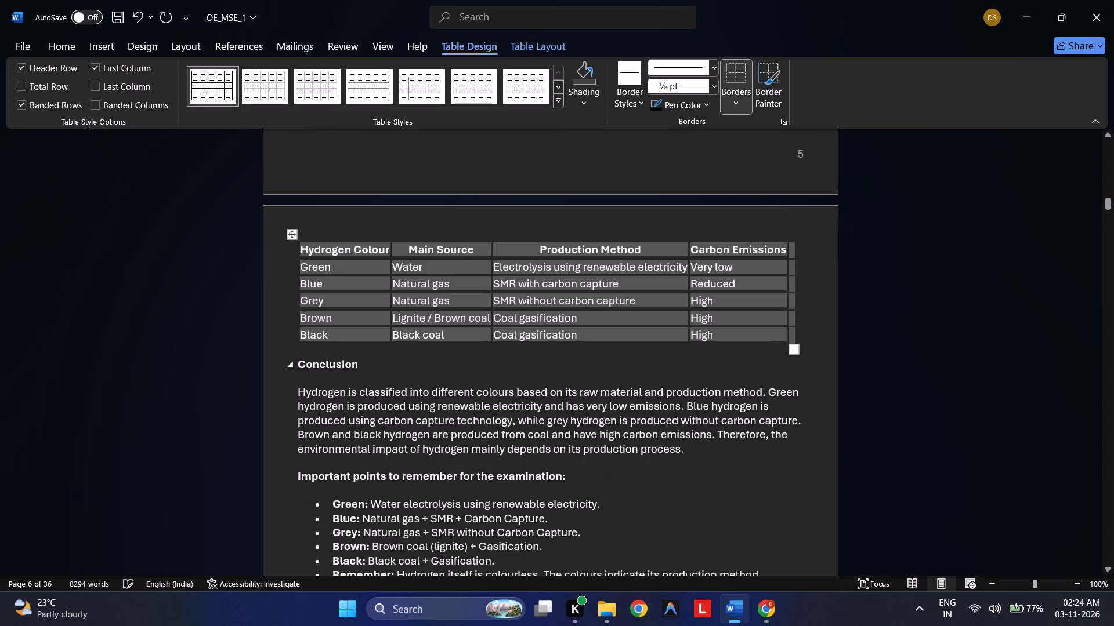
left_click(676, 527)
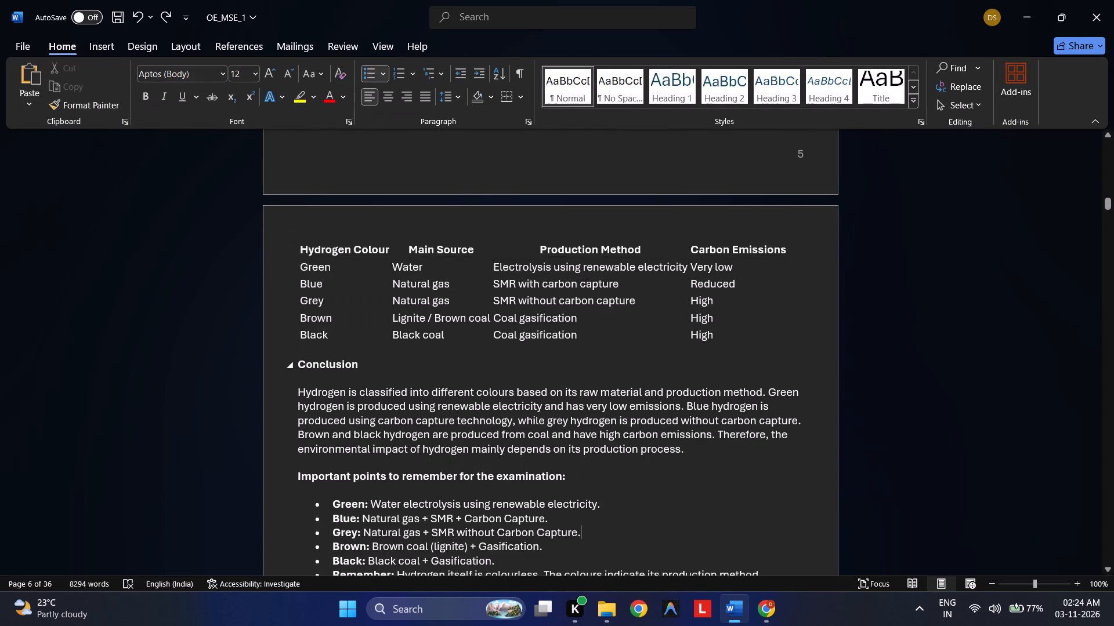
Shorten the first column header of the Q.2 comparison table from Hydrogen Colour to H2 Colour.
left_click(780, 255)
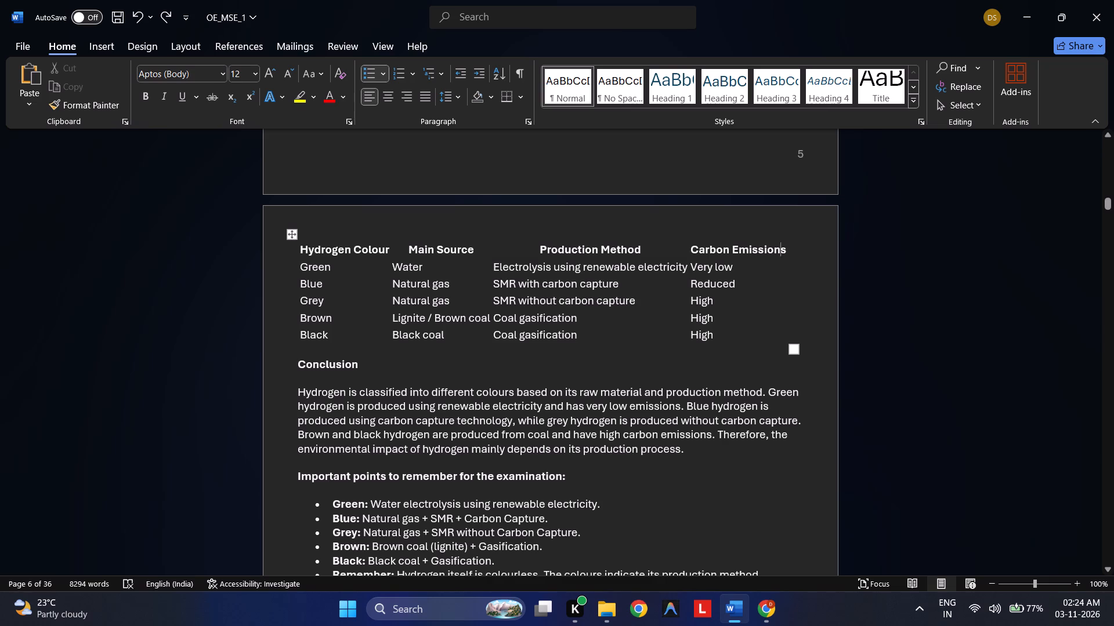
left_click(627, 272)
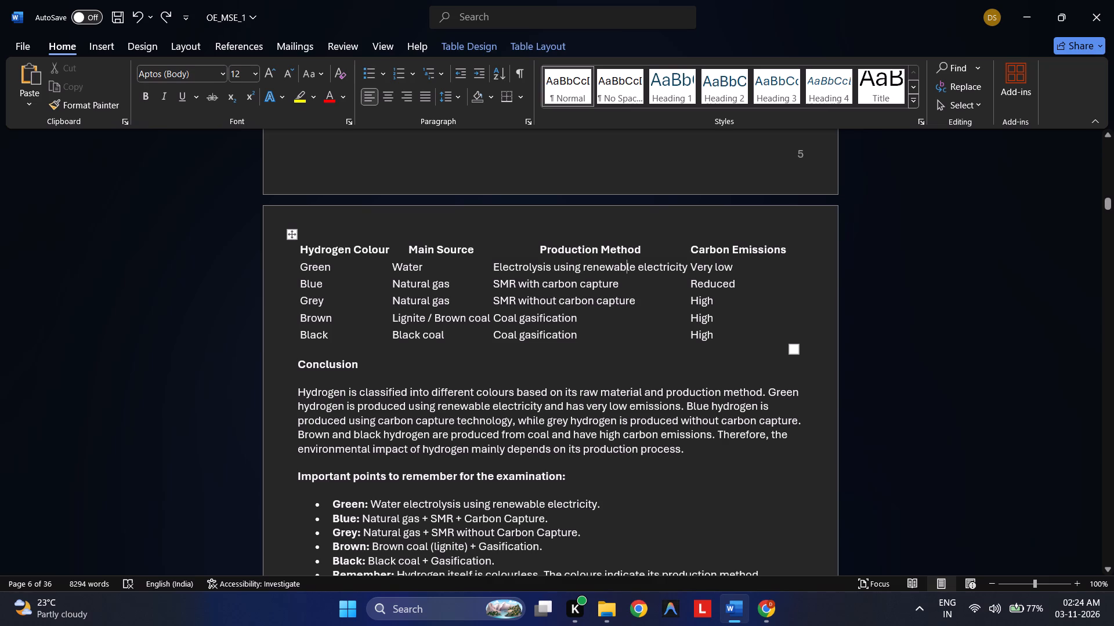
left_click(350, 249)
key("BackSpace")
key("BackSpace")
key("BackSpace")
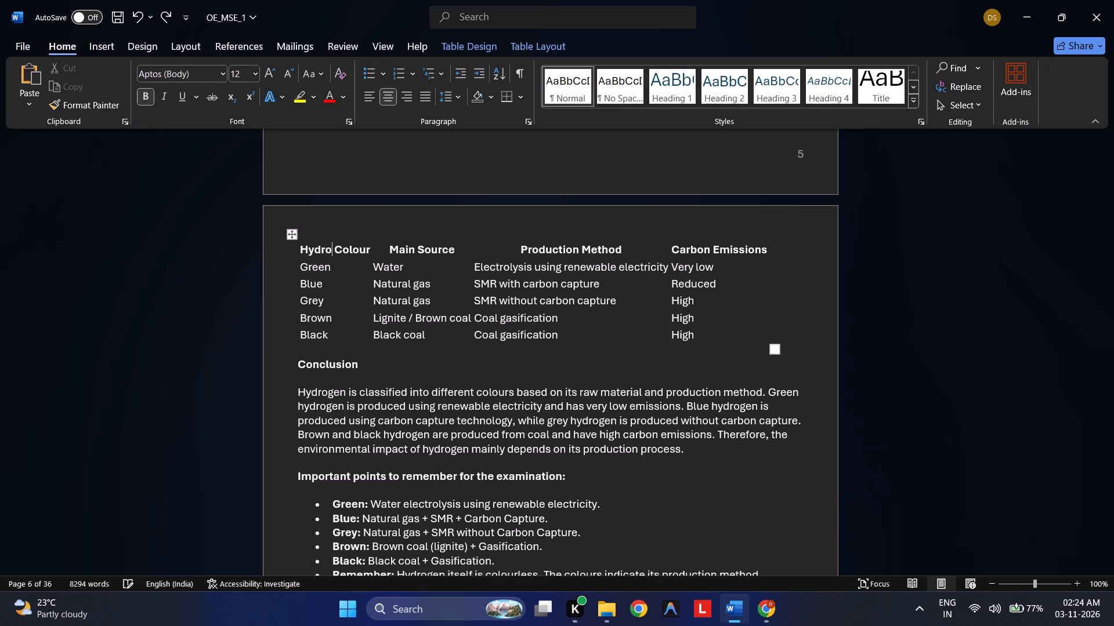
key("BackSpace")
key("BackSpace")
key("BackSpace")
key("BackSpace")
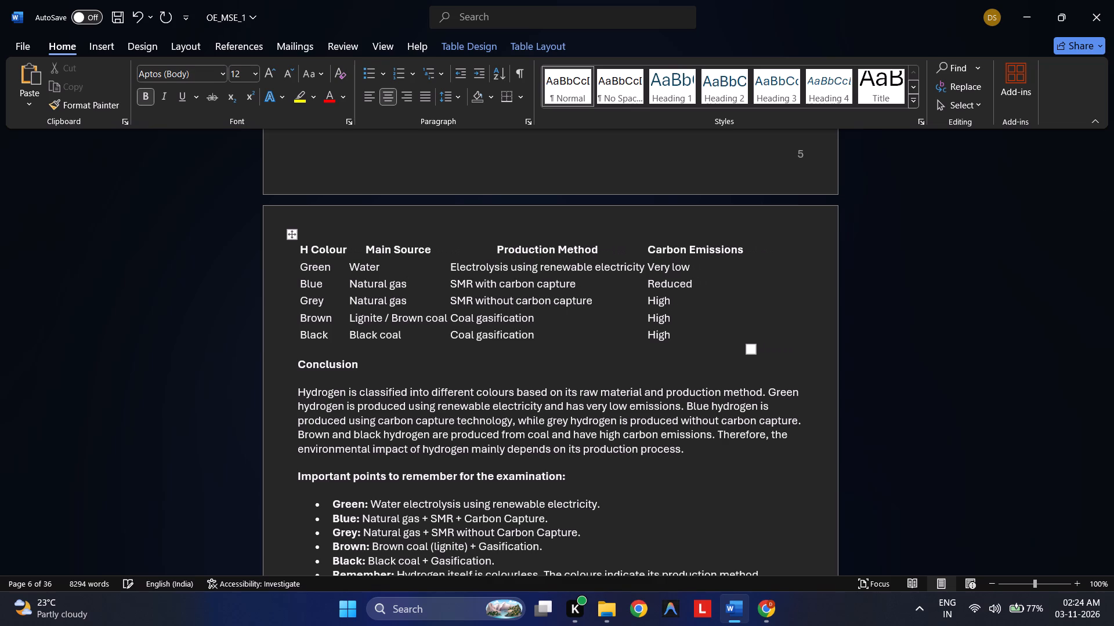
key("2")
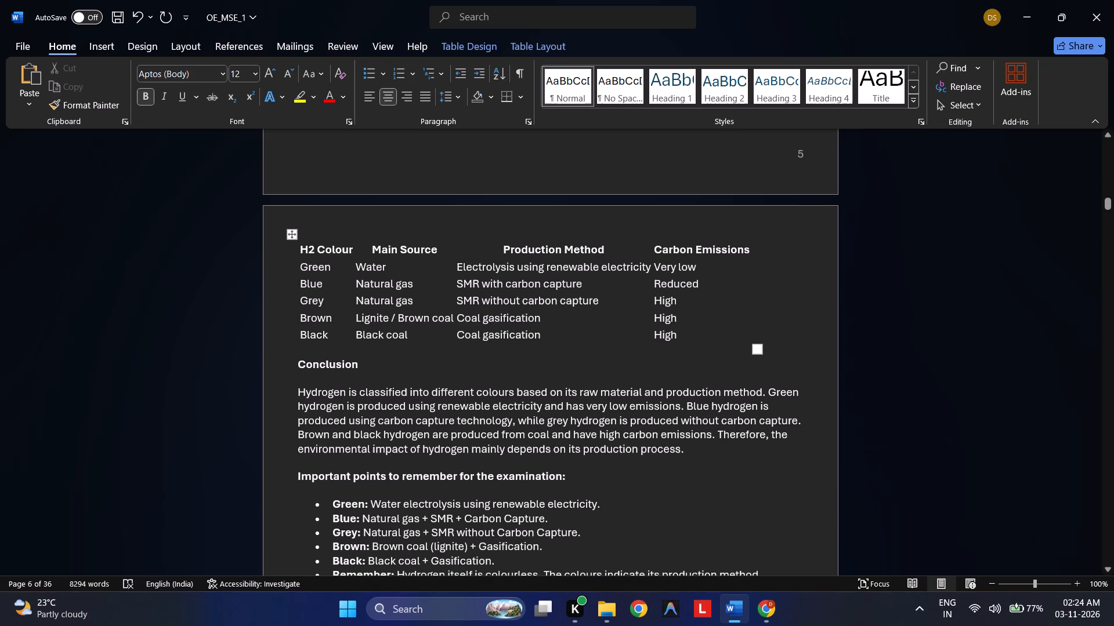
Apply the full-border grid table style to the whole H2 Colour comparison table in Q.2.
double_click(291, 232)
left_click(206, 83)
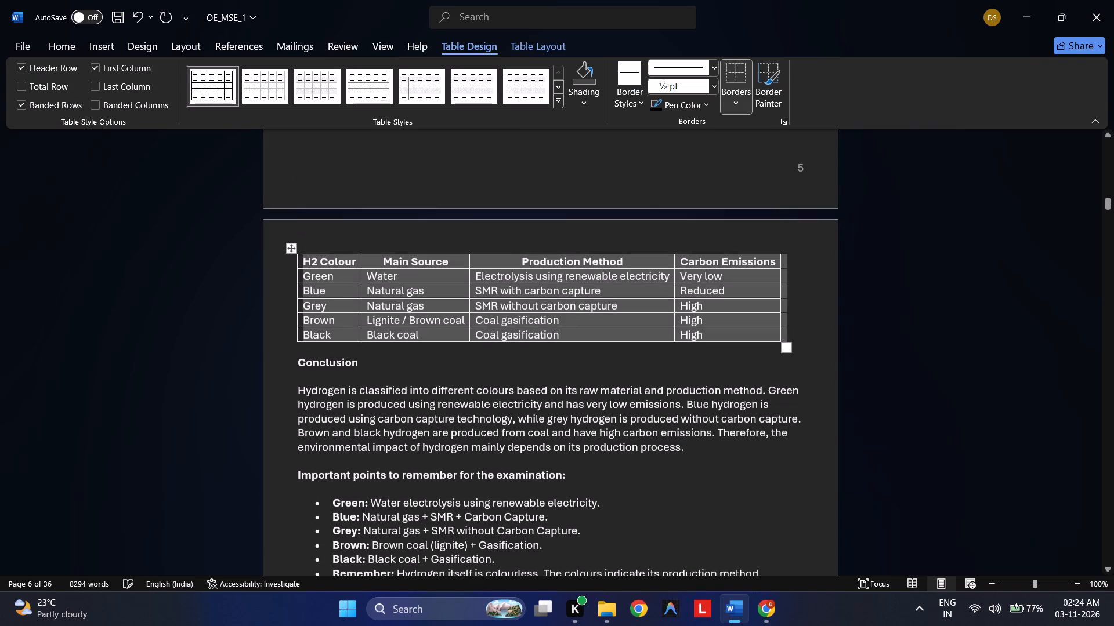
left_click(632, 374)
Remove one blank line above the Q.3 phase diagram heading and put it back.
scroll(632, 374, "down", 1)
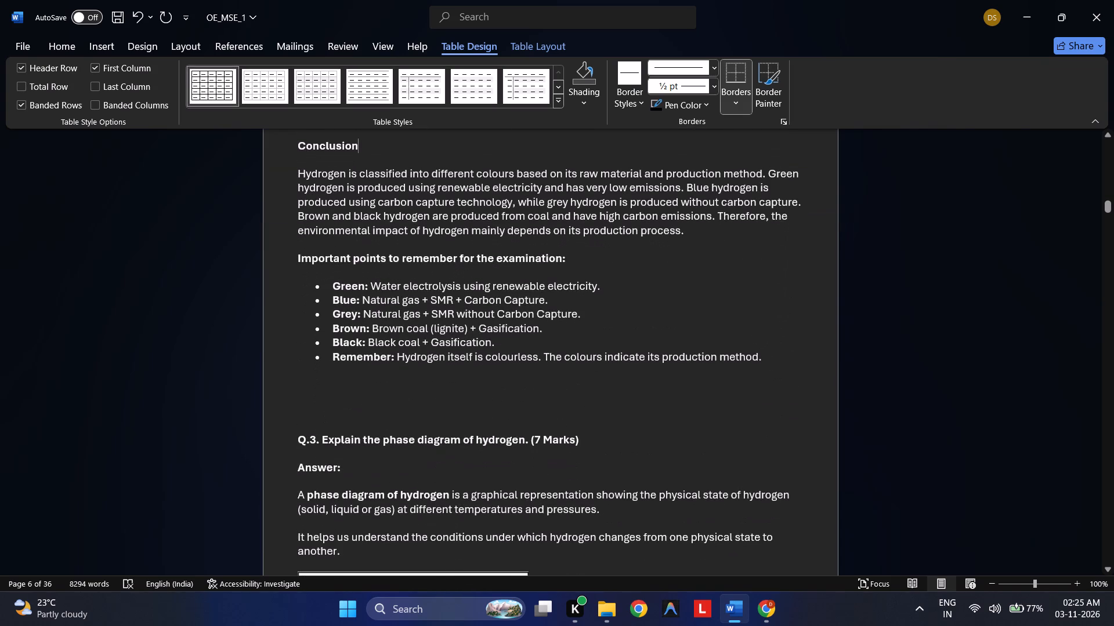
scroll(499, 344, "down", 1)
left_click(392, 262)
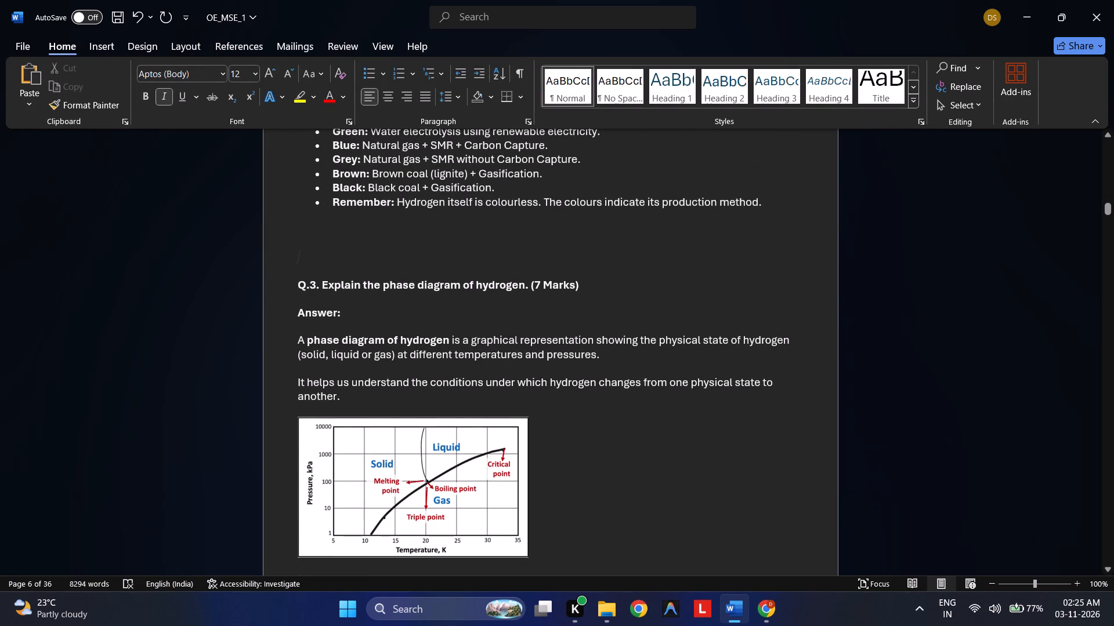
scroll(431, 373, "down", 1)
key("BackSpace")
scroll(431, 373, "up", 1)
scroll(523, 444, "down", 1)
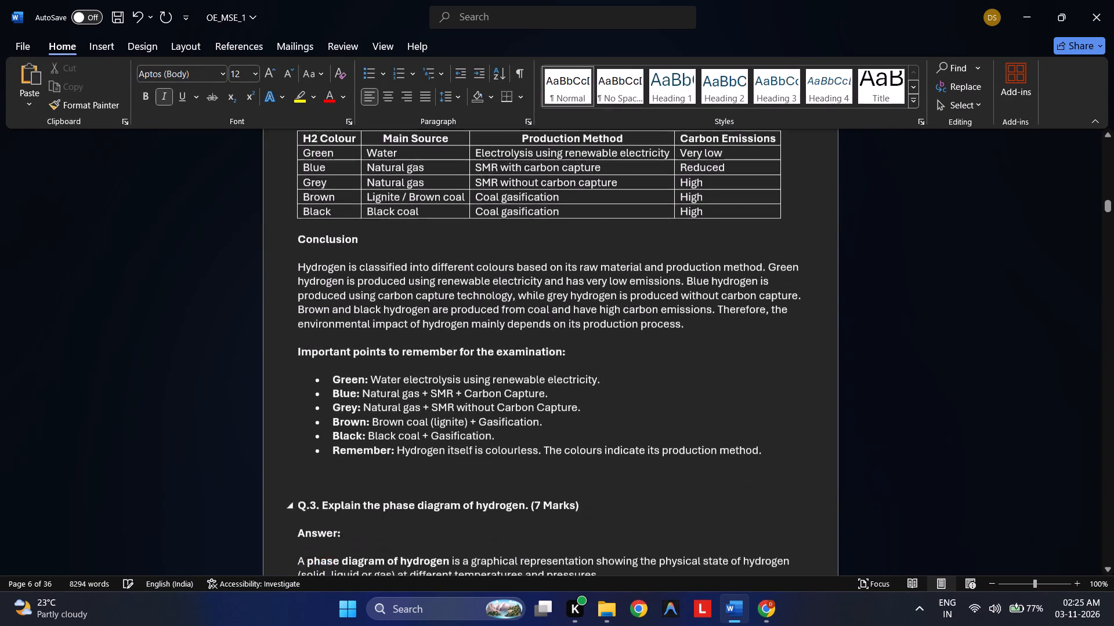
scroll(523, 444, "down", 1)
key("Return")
Enlarge the first phase diagram picture in Q.3 proportionally by about a third, keeping it on the same page.
scroll(523, 444, "down", 3)
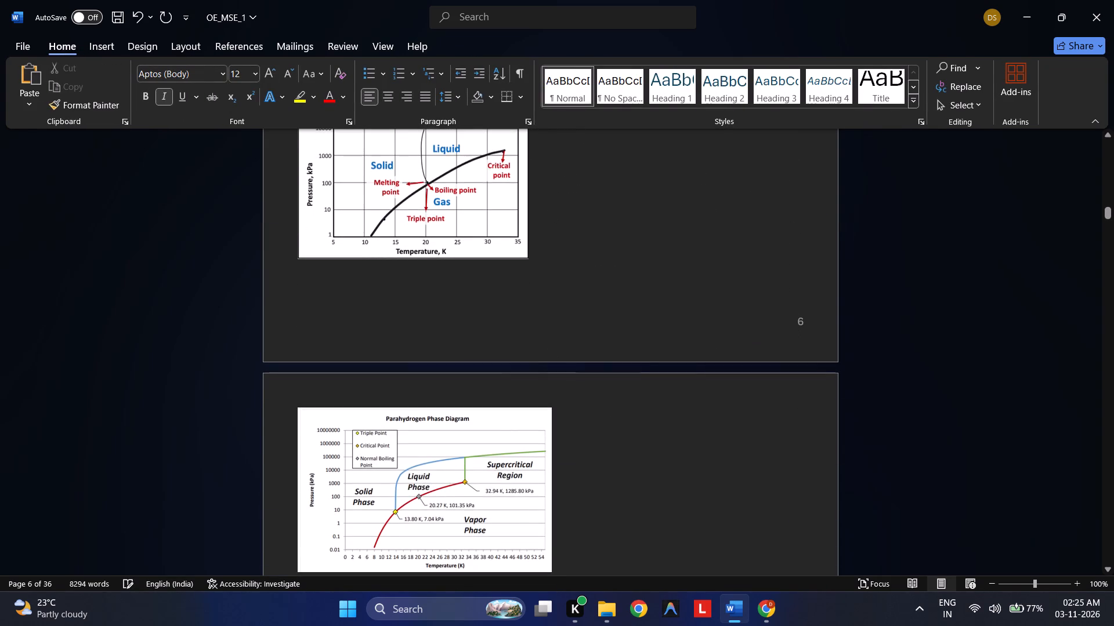
scroll(584, 362, "up", 1)
left_click(494, 376)
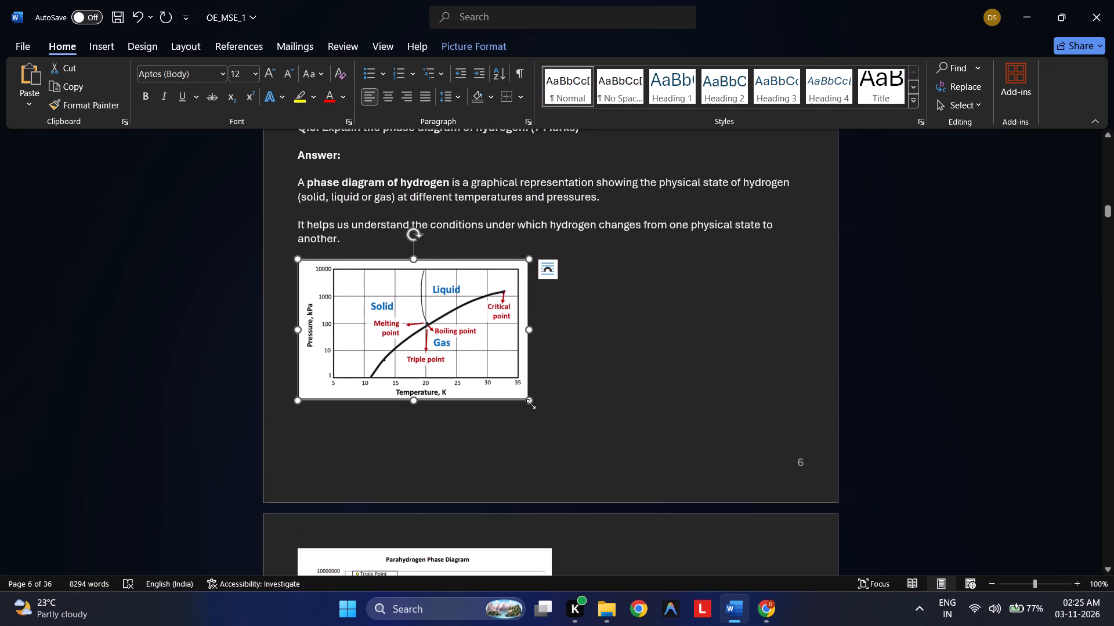
left_click_drag(531, 404, 602, 435)
Enlarge the Parahydrogen Phase Diagram picture in Q.3 proportionally by about 15 percent.
scroll(670, 431, "down", 1)
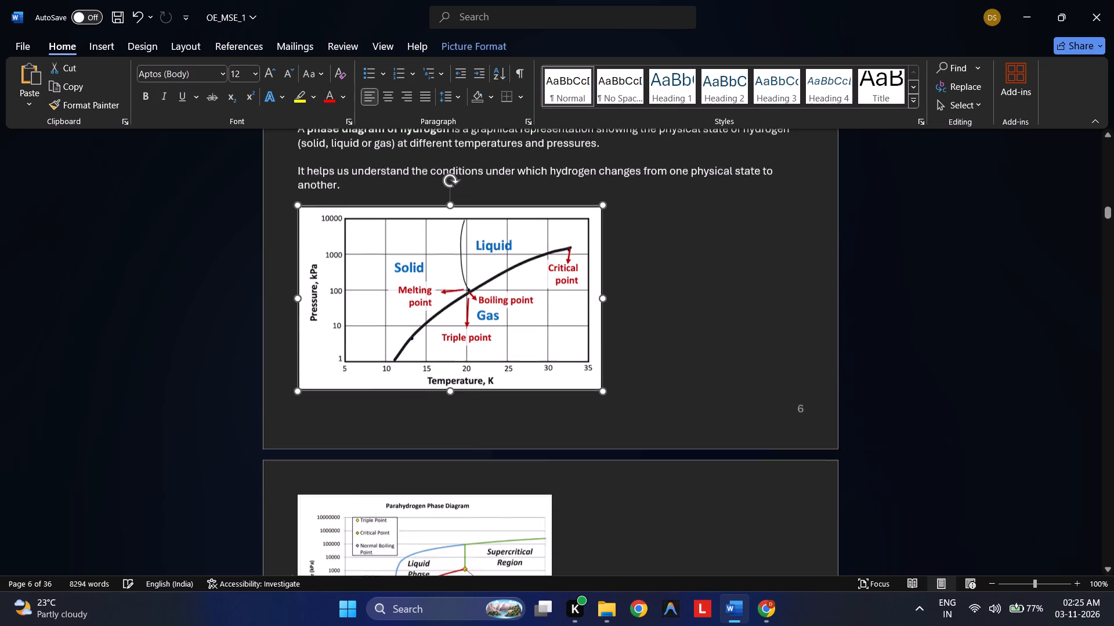
scroll(670, 431, "down", 1)
scroll(588, 464, "down", 1)
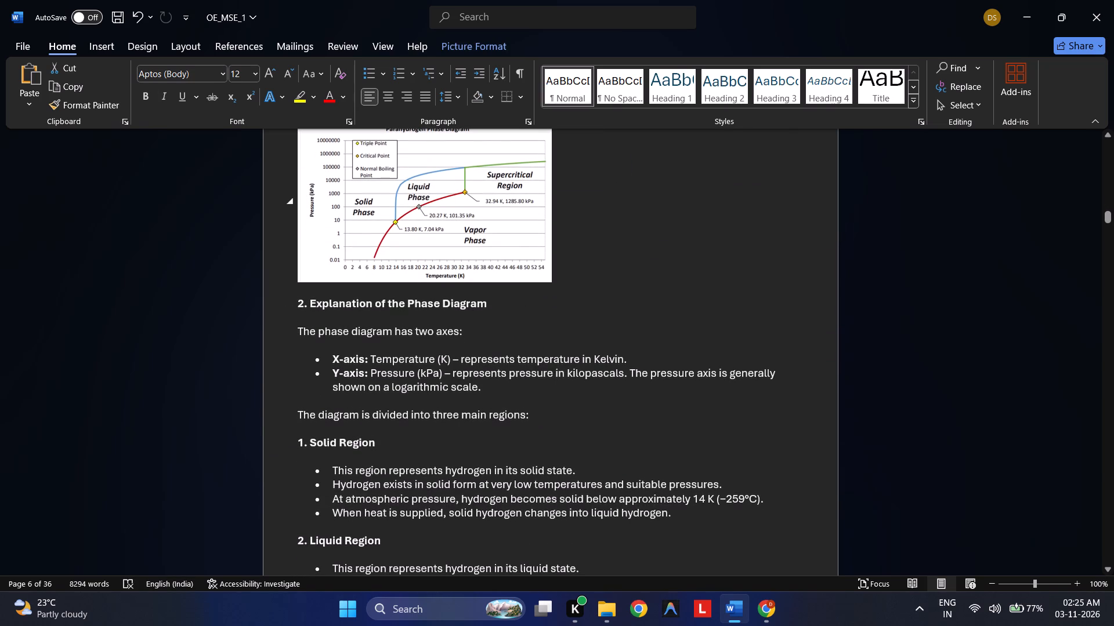
left_click(535, 279)
left_click(529, 253)
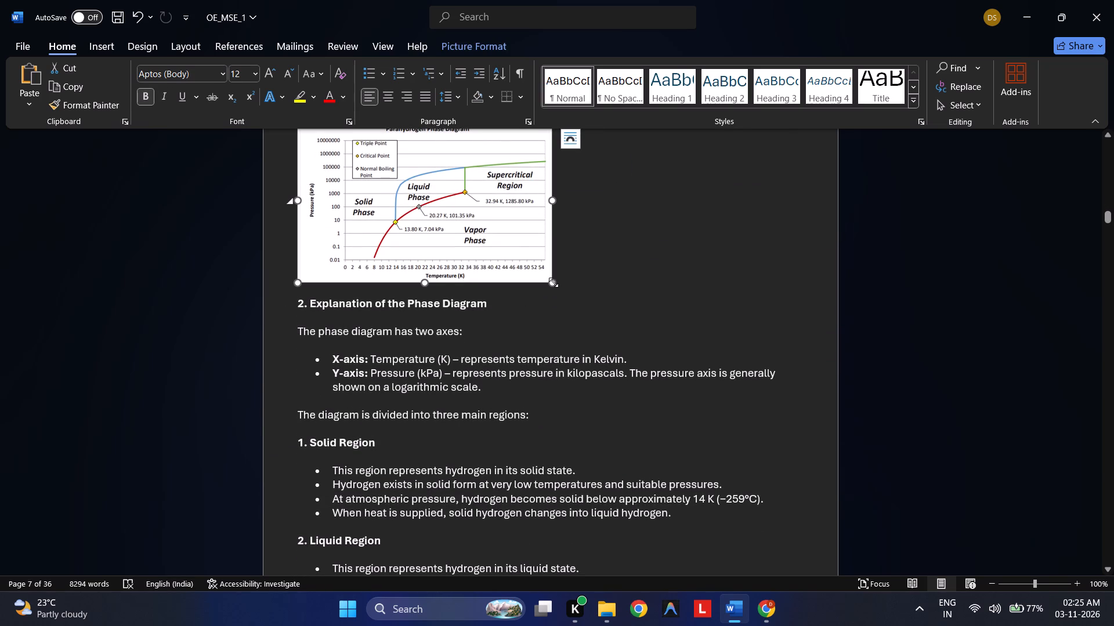
left_click_drag(554, 282, 590, 293)
Review the text, tables and pictures from the Q.3 phase diagram explanation through the Uses of Hydrogen diagram in Q.4.
scroll(684, 321, "down", 1)
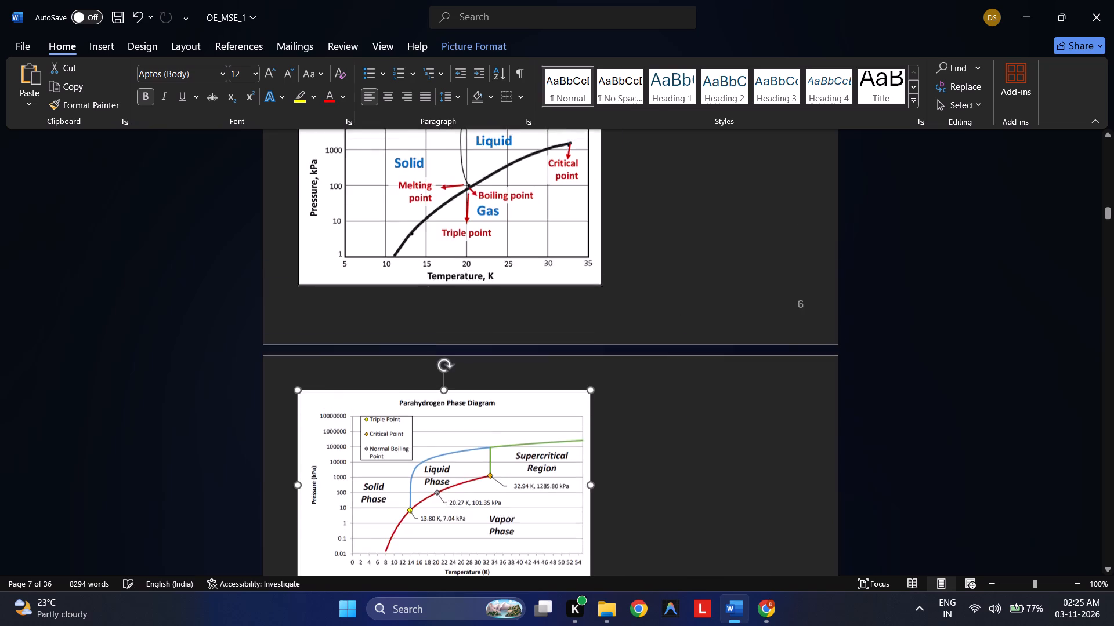
scroll(684, 321, "down", 1)
scroll(599, 318, "down", 2)
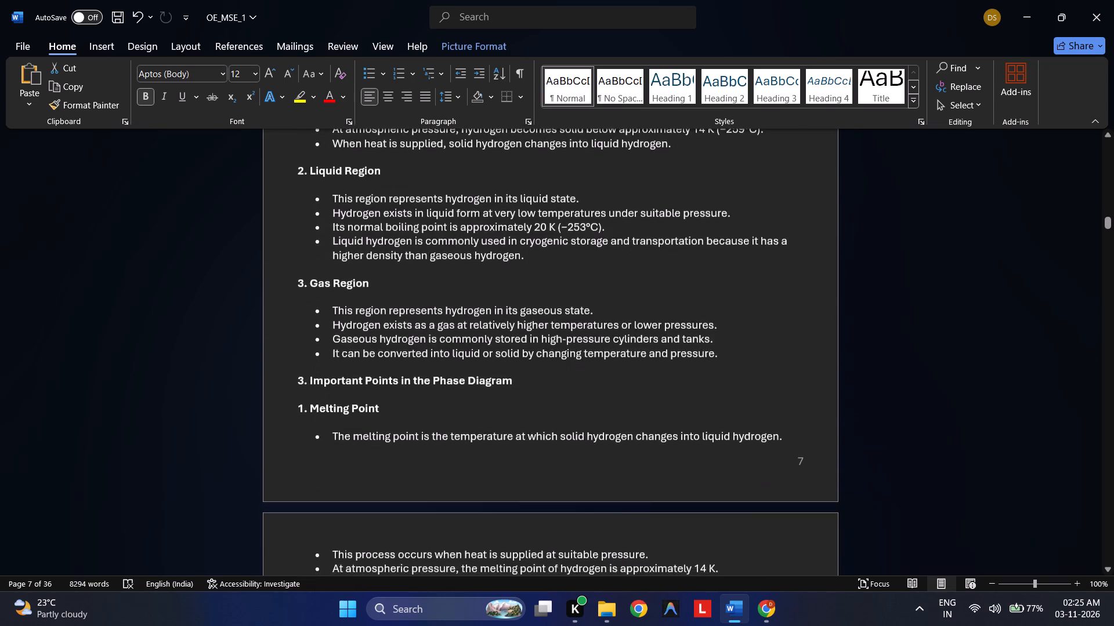
scroll(599, 318, "down", 5)
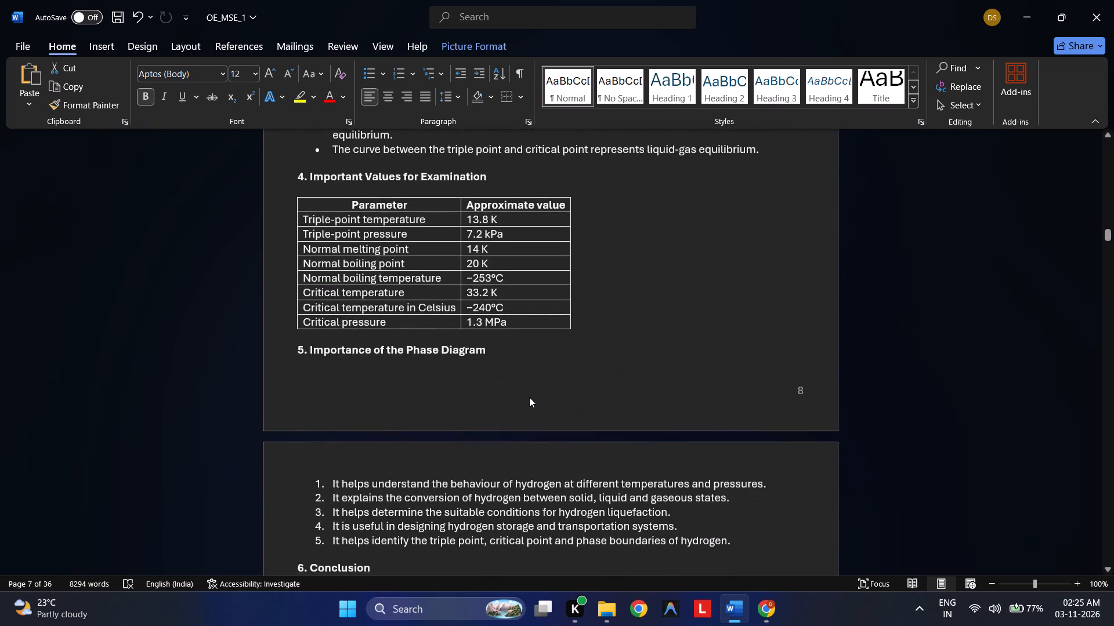
scroll(529, 397, "down", 2)
scroll(568, 356, "down", 1)
scroll(568, 356, "up", 3)
scroll(568, 356, "down", 2)
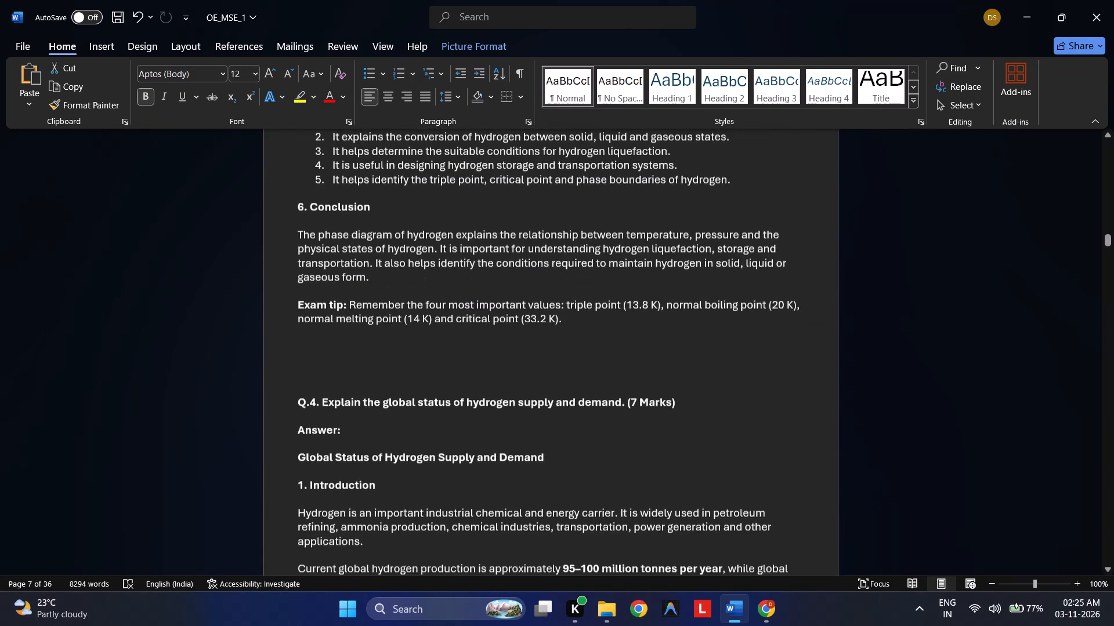
scroll(495, 374, "down", 1)
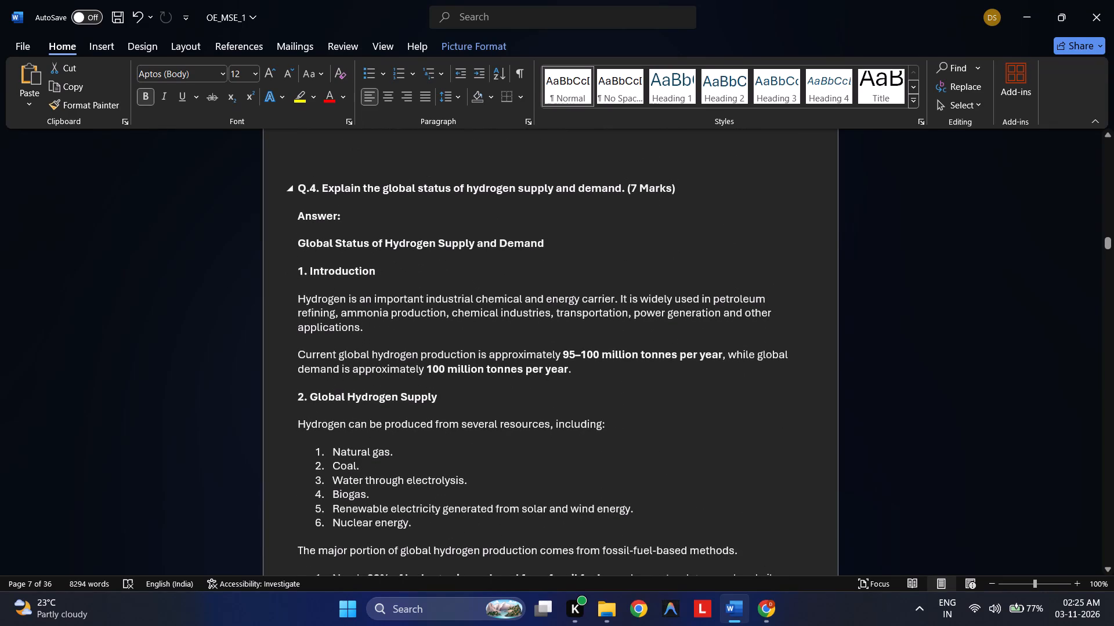
scroll(531, 391, "down", 2)
scroll(403, 343, "down", 1)
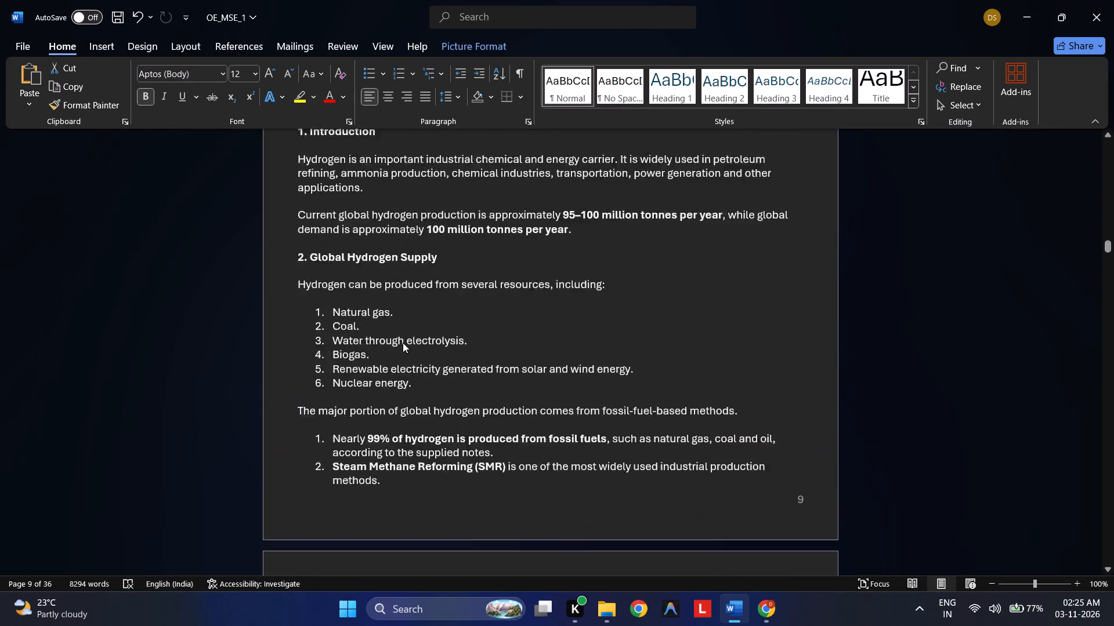
scroll(403, 343, "down", 2)
scroll(538, 432, "down", 1)
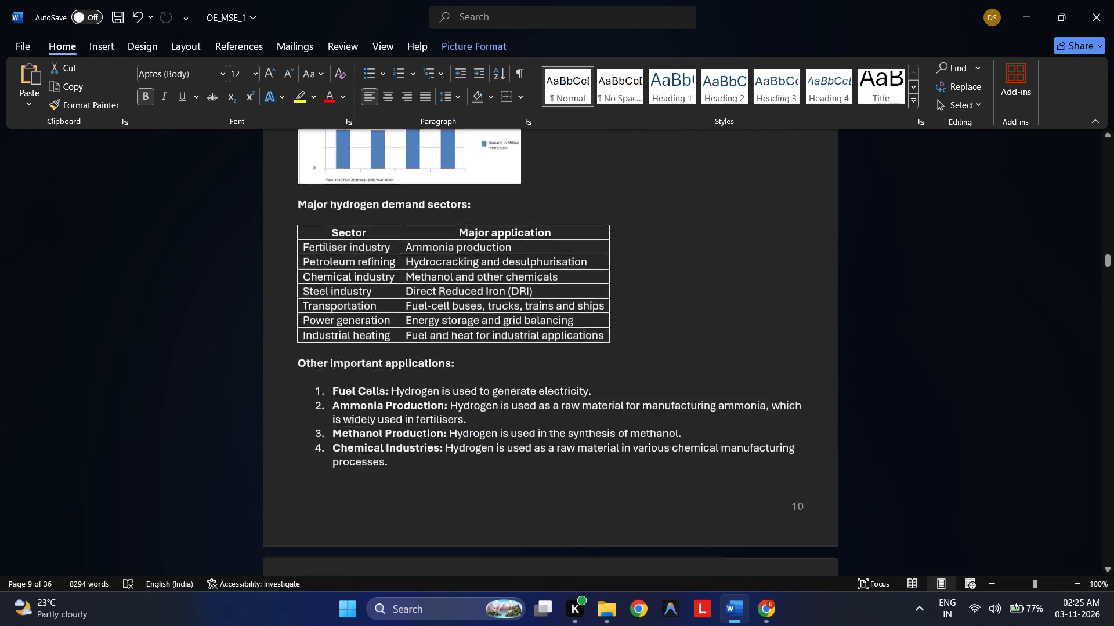
scroll(538, 432, "down", 1)
scroll(538, 432, "up", 1)
scroll(538, 432, "down", 4)
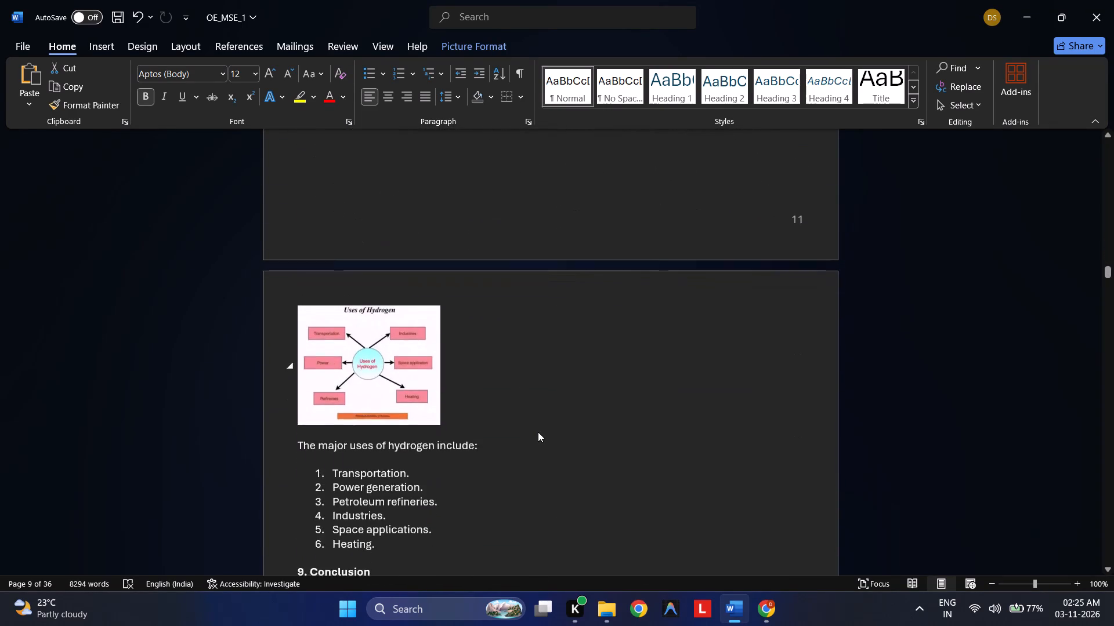
scroll(538, 432, "up", 1)
scroll(538, 432, "down", 1)
left_click(395, 412)
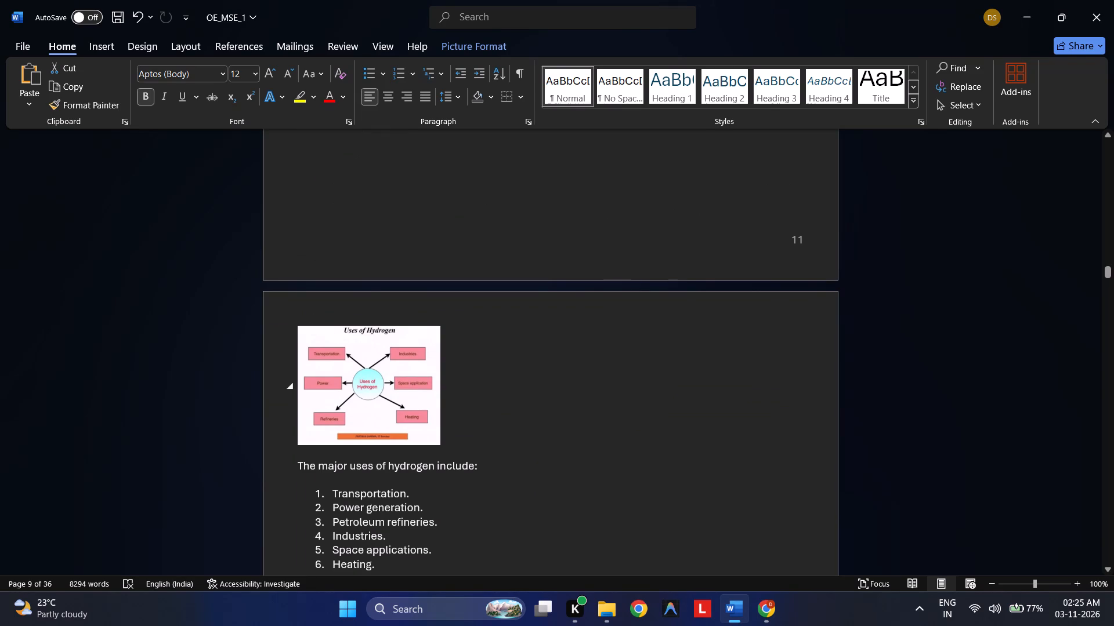
Slightly enlarge the Demand in Million metric tons chart under Global Hydrogen Demand in Q.4, keeping its proportions.
scroll(455, 402, "up", 3)
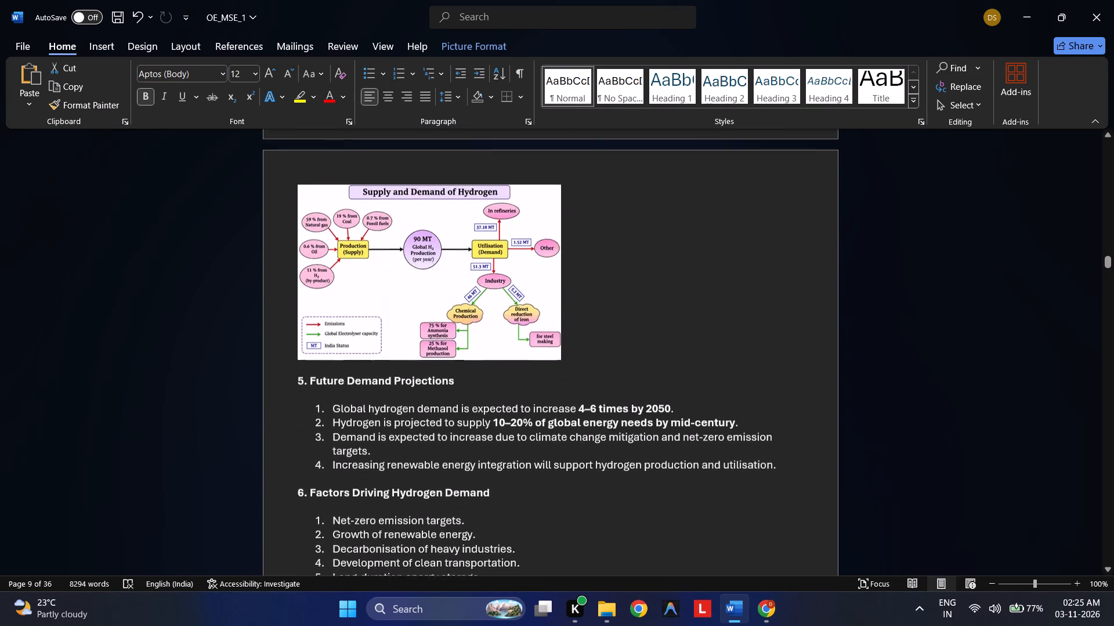
scroll(455, 402, "up", 1)
scroll(493, 315, "up", 4)
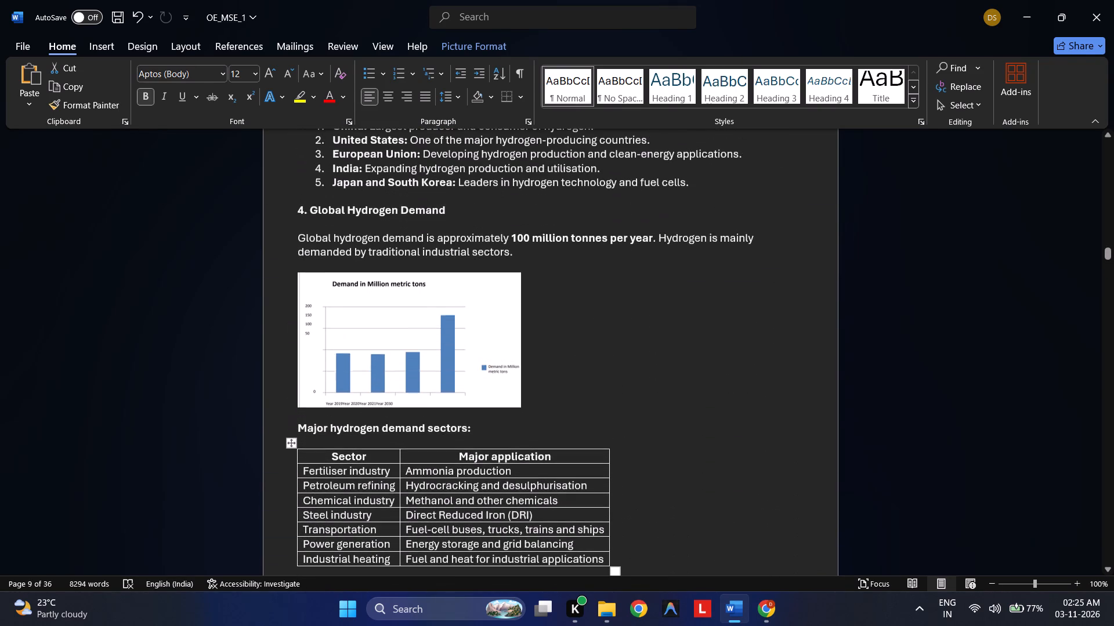
left_click(493, 315)
left_click(500, 390)
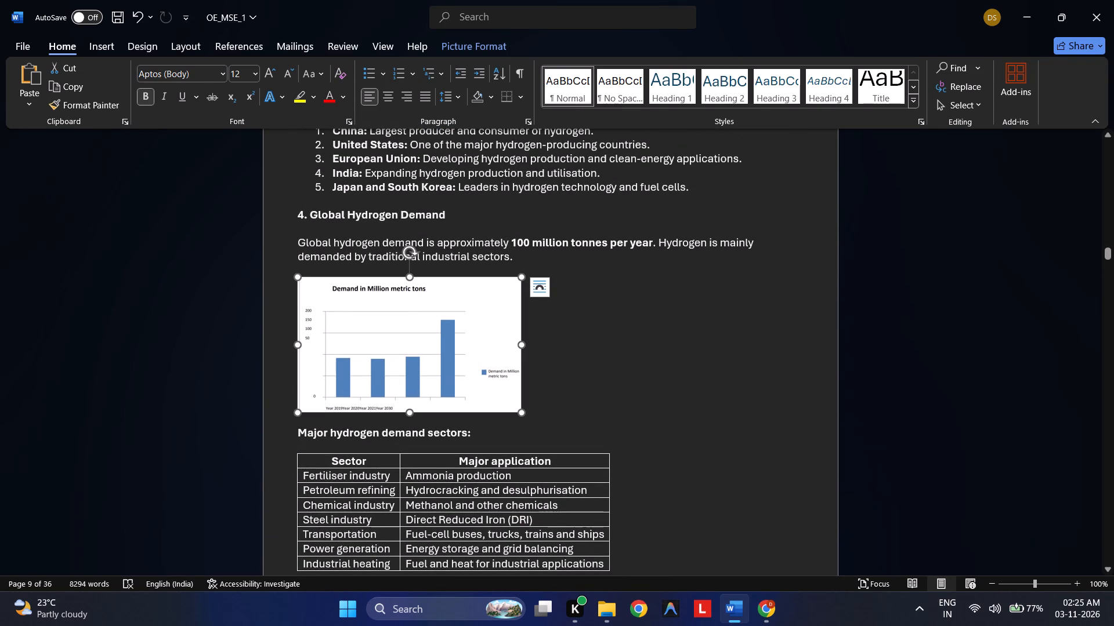
left_click_drag(519, 410, 538, 418)
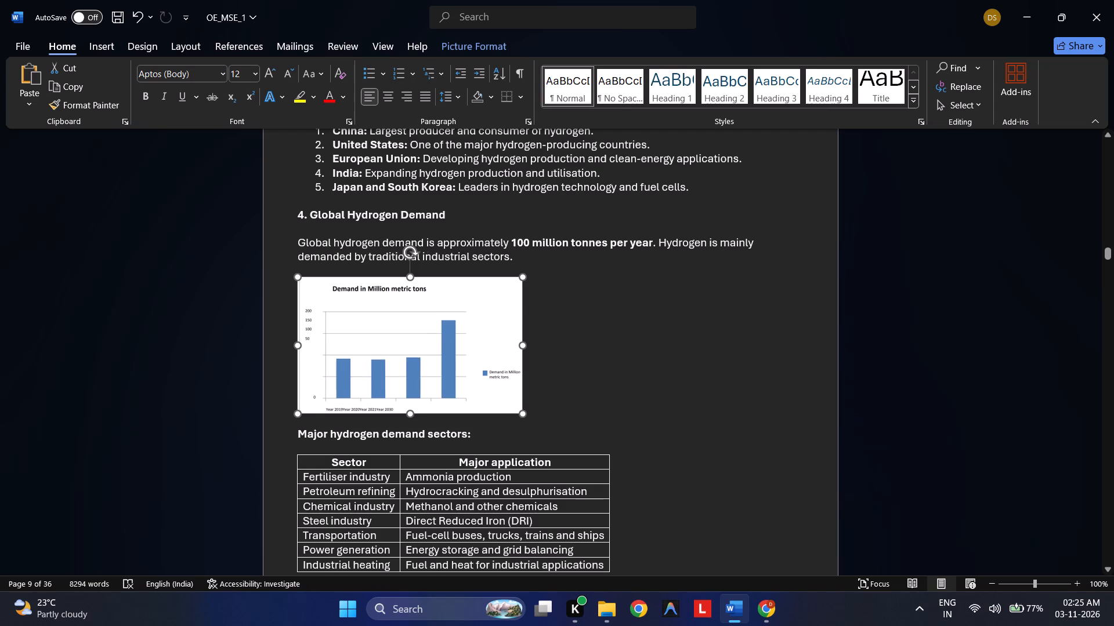
left_click_drag(538, 418, 559, 425)
Enlarge the Supply and Demand of Hydrogen diagram above Future Demand Projections in Q.4 proportionally by nearly a fifth.
scroll(559, 425, "down", 3)
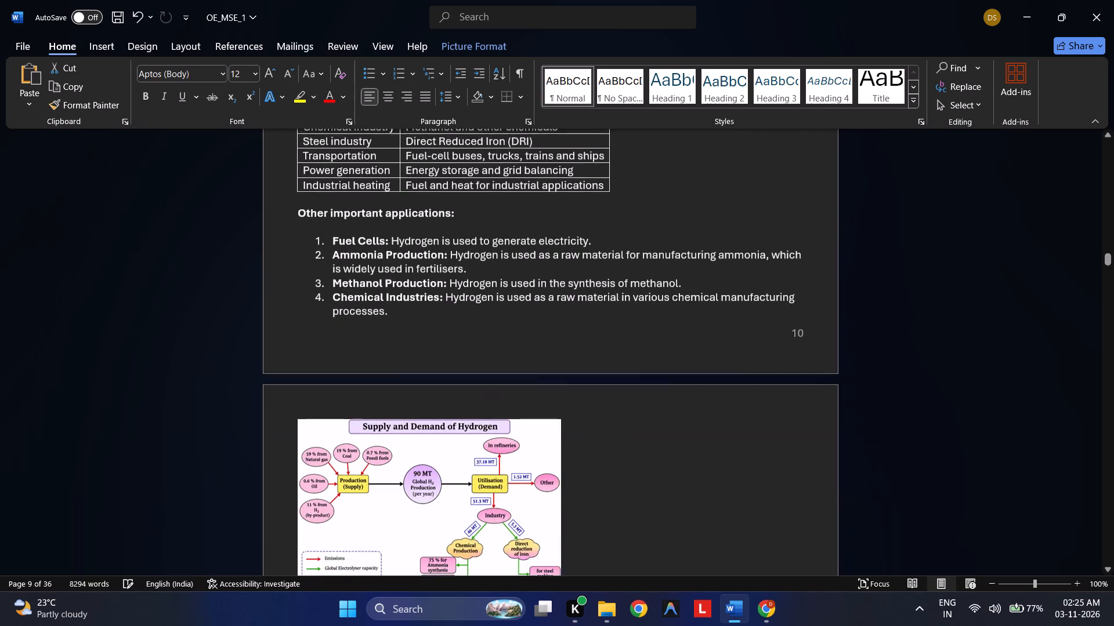
scroll(559, 425, "down", 1)
scroll(559, 425, "up", 1)
scroll(559, 425, "down", 1)
left_click(527, 385)
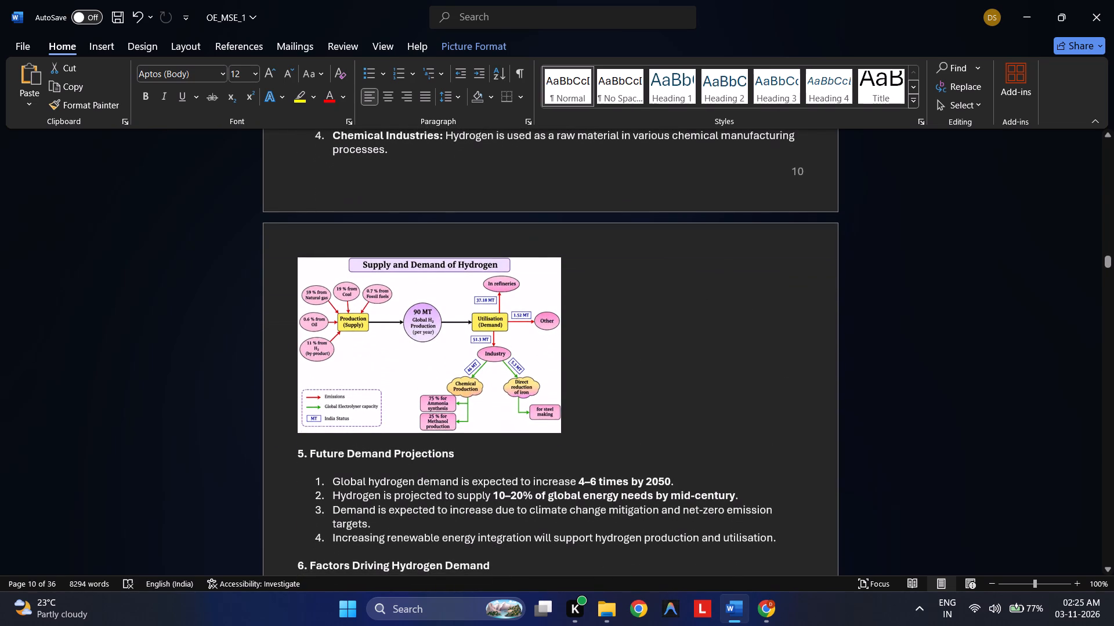
scroll(545, 421, "down", 3)
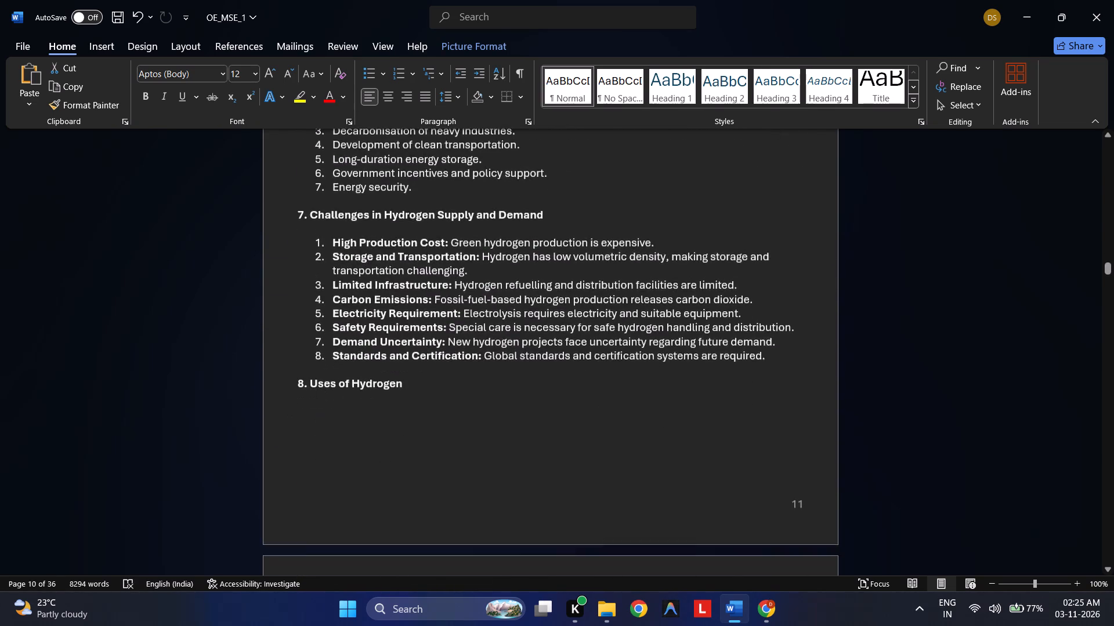
scroll(545, 421, "down", 1)
scroll(545, 421, "up", 5)
scroll(542, 410, "down", 1)
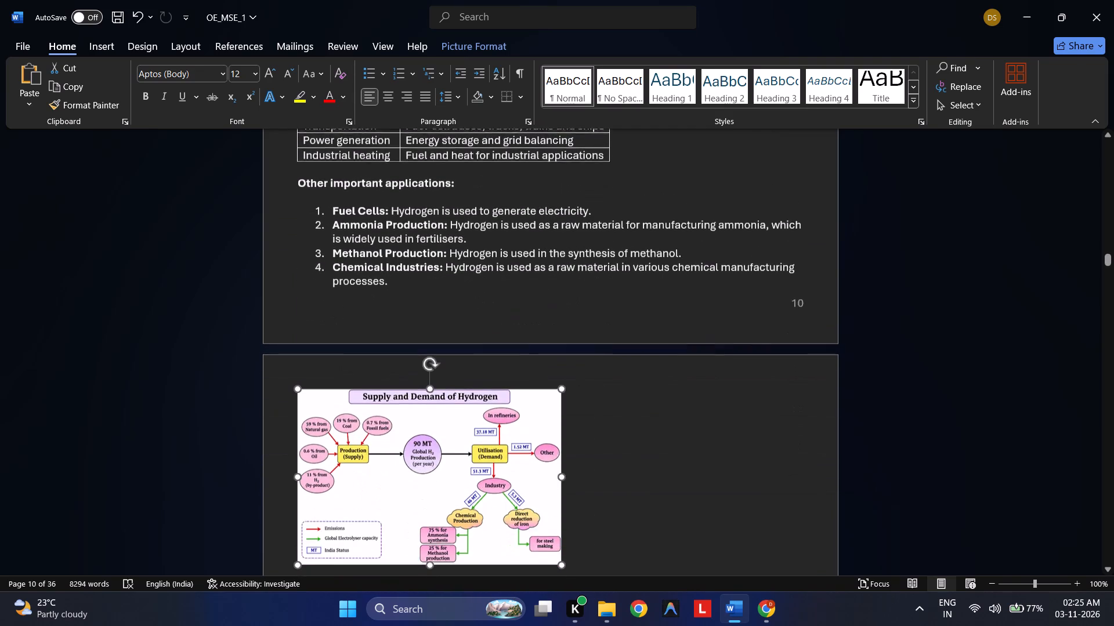
scroll(521, 496, "down", 1)
left_click(505, 408)
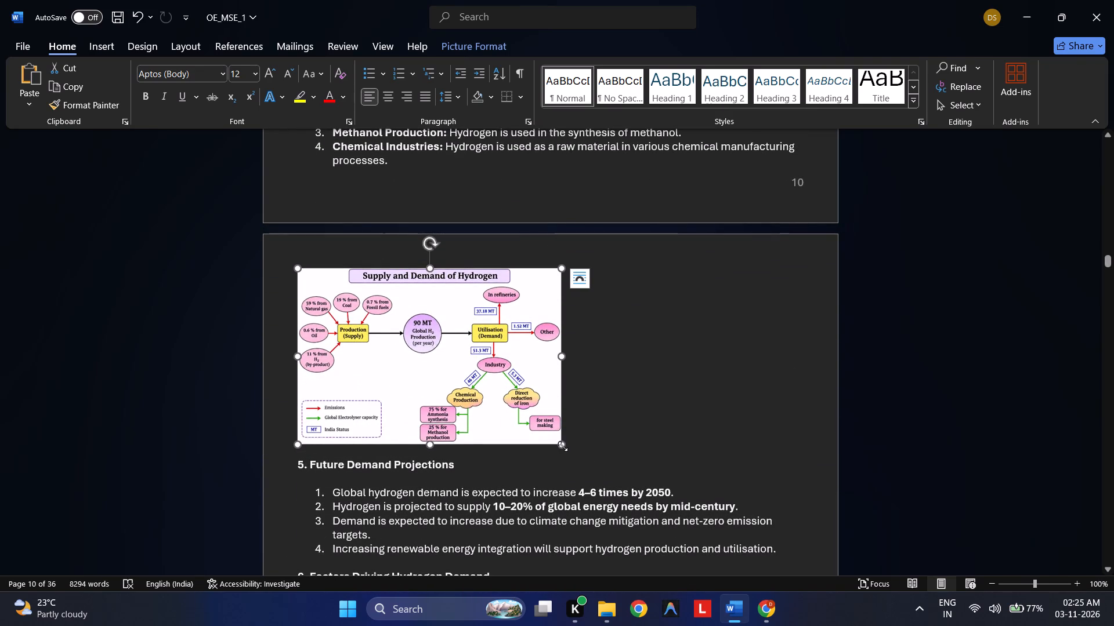
left_click_drag(563, 446, 611, 469)
Enlarge the Uses of Hydrogen diagram under section 8 of Q.4 proportionally by a little over half.
scroll(611, 469, "down", 2)
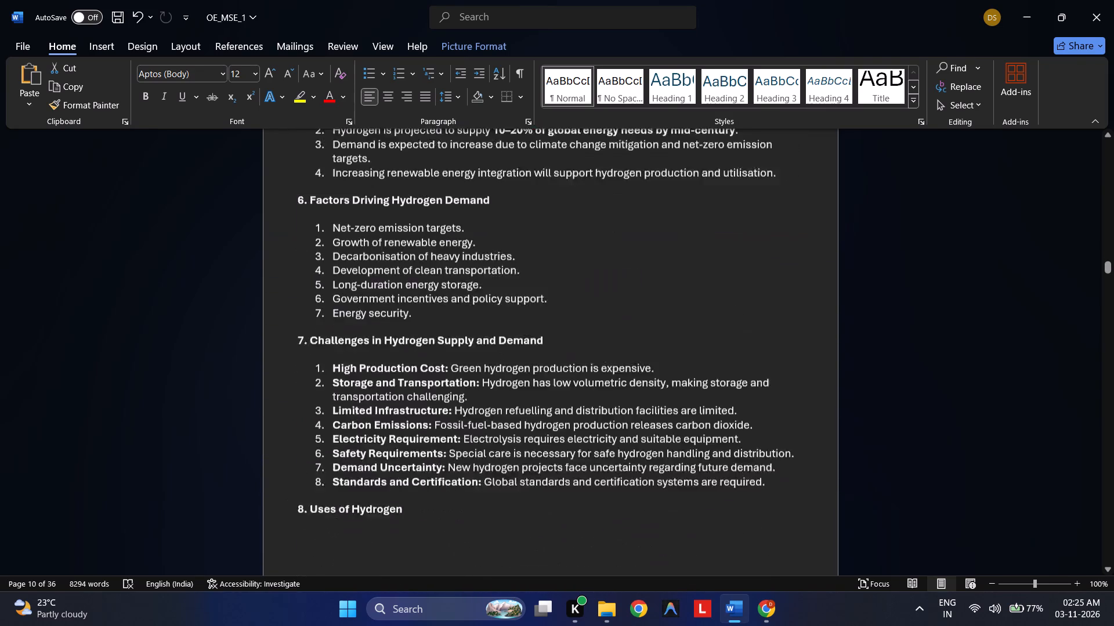
scroll(611, 469, "down", 2)
scroll(480, 508, "down", 1)
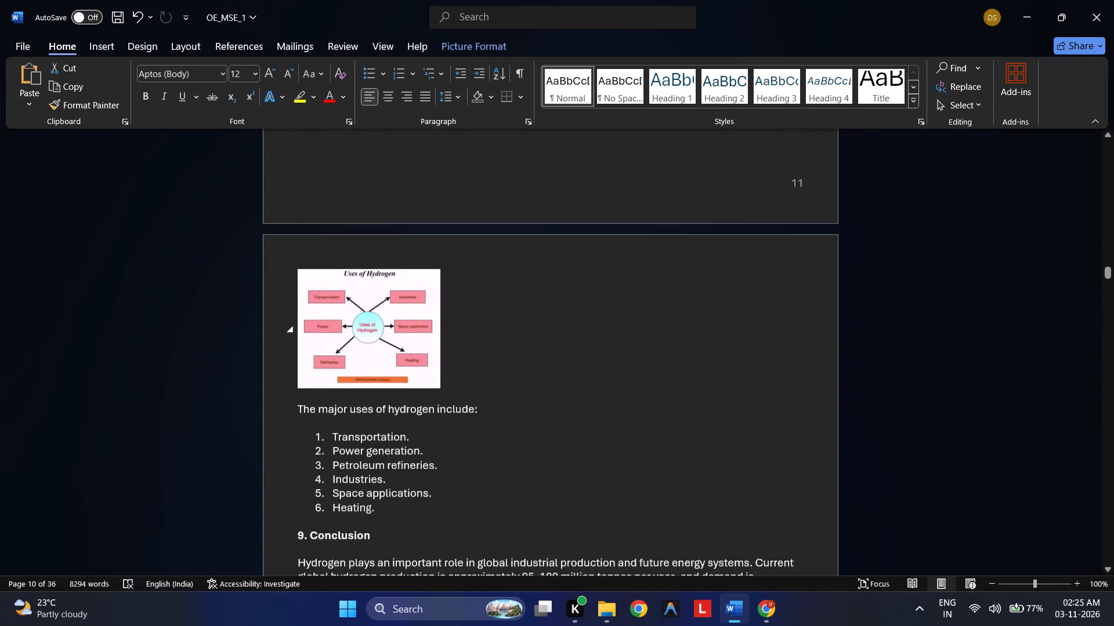
left_click(400, 367)
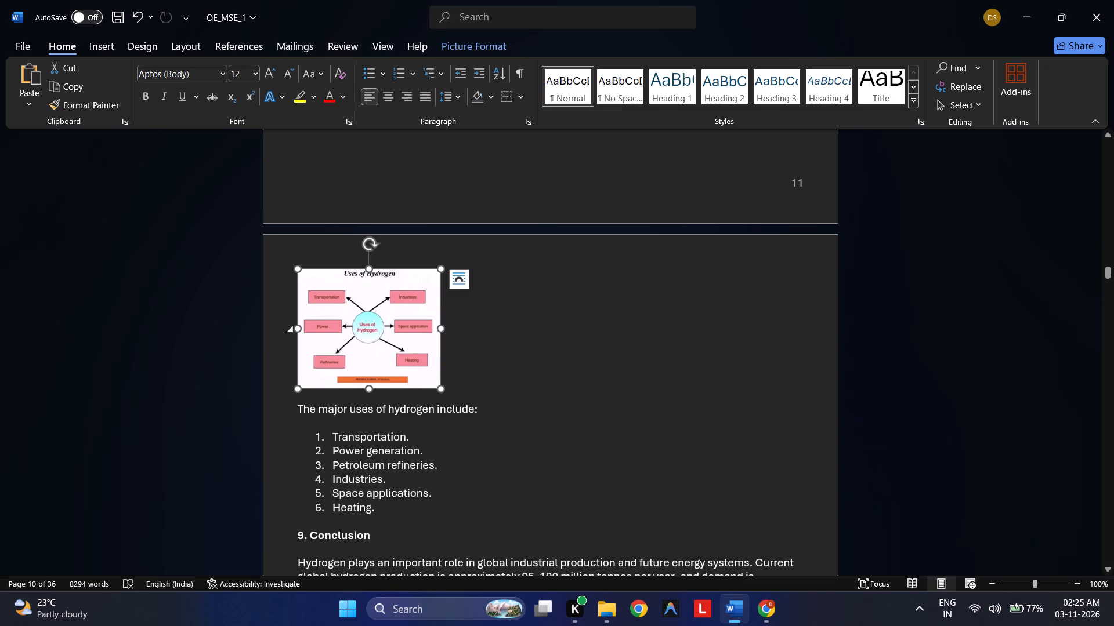
left_click(439, 388)
left_click(439, 388)
left_click_drag(441, 390, 521, 417)
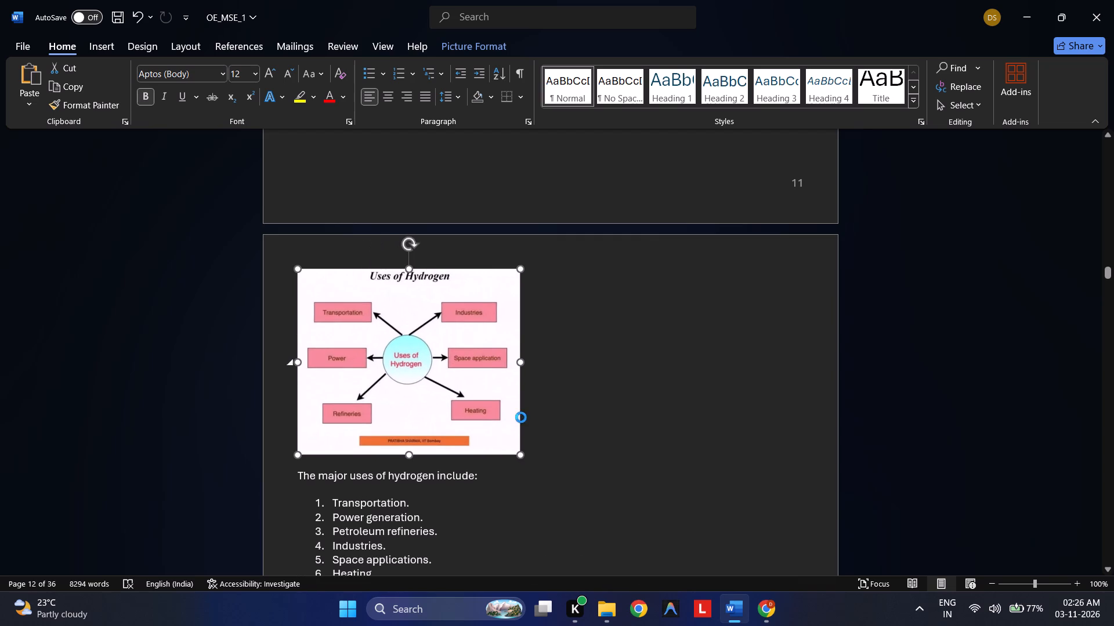
left_click(390, 341)
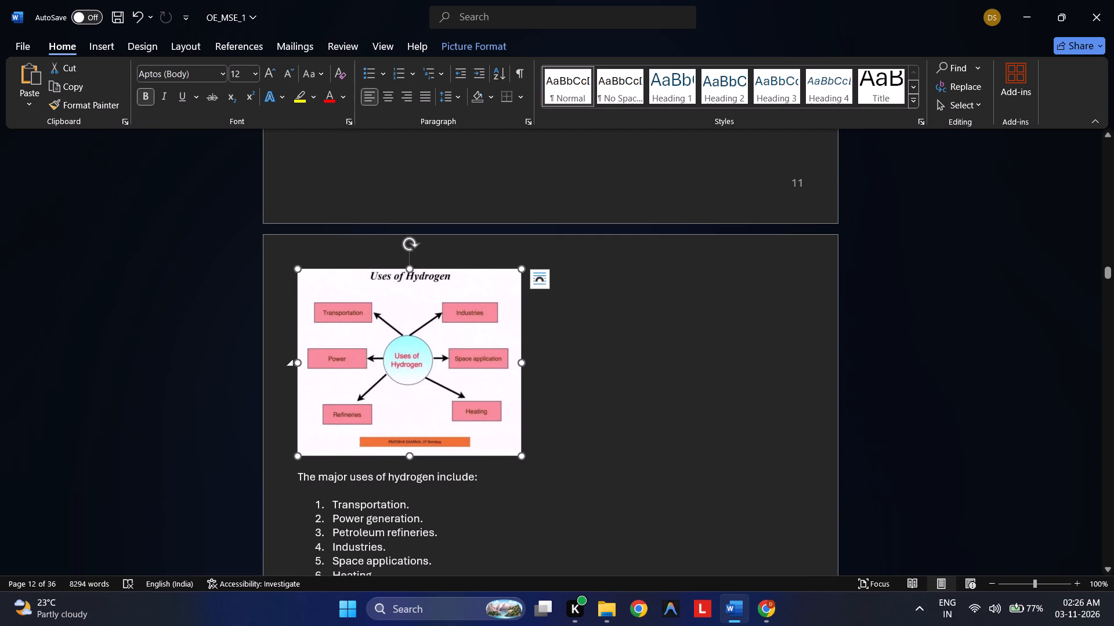
Review the end of Q.4, including the Important Figures table, and the start of Q.5 through its process flow diagrams.
scroll(390, 341, "down", 1)
scroll(487, 343, "down", 1)
scroll(487, 343, "up", 1)
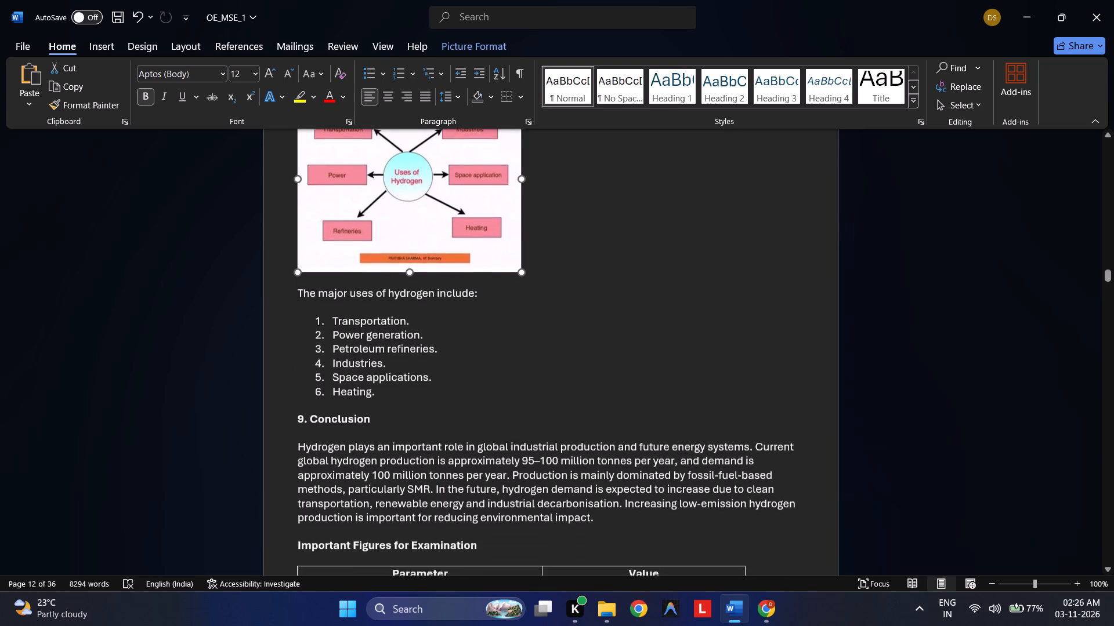
scroll(487, 343, "up", 1)
scroll(528, 412, "down", 3)
left_click(516, 312)
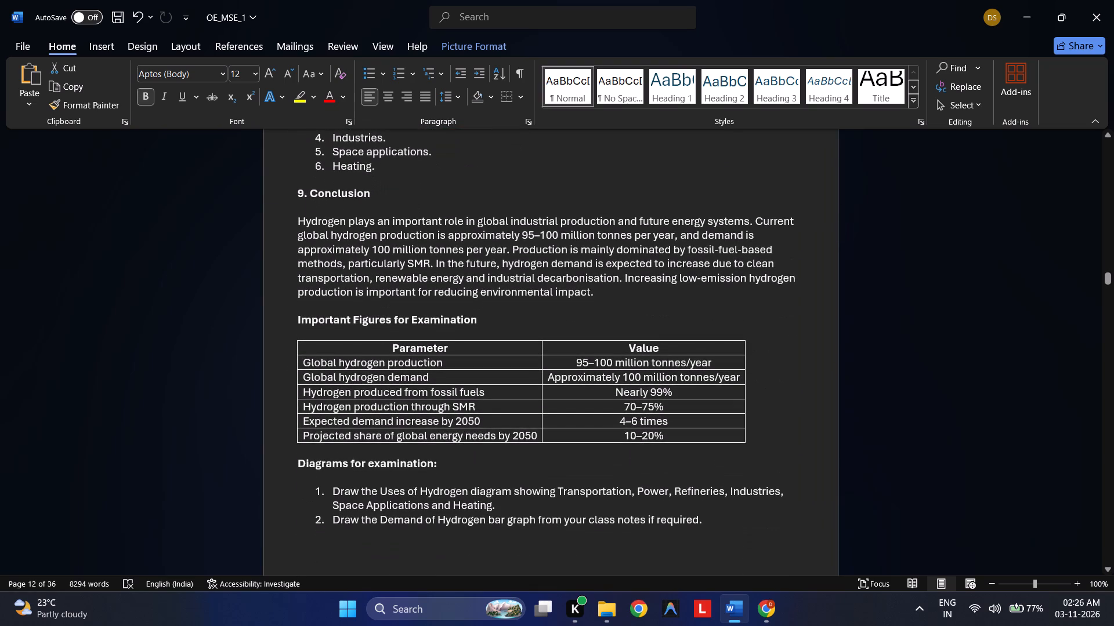
scroll(528, 344, "down", 1)
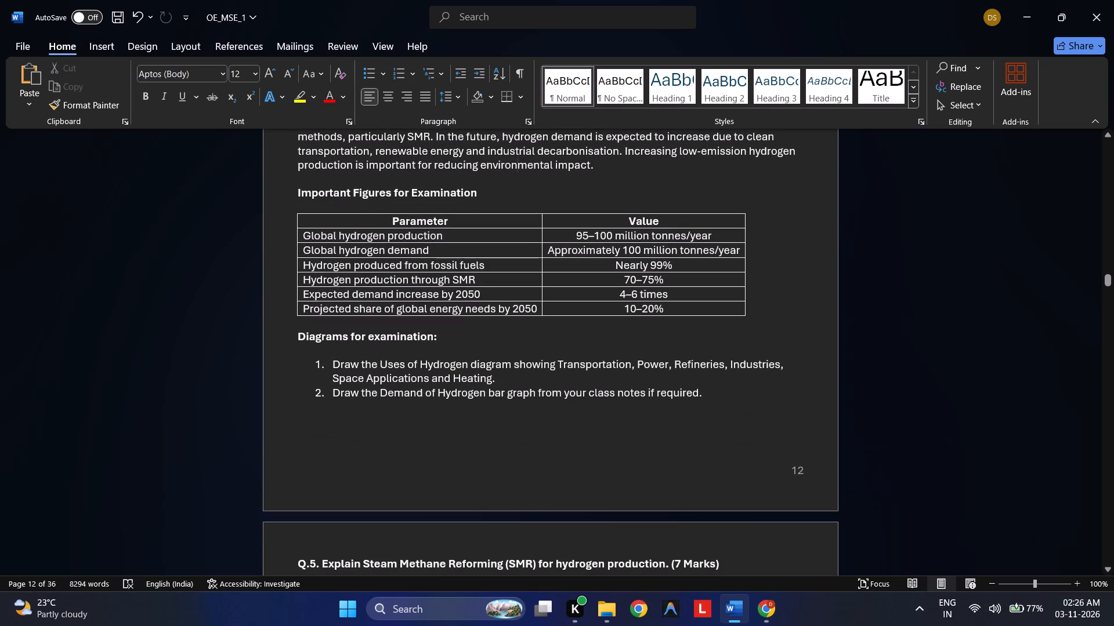
scroll(489, 389, "down", 2)
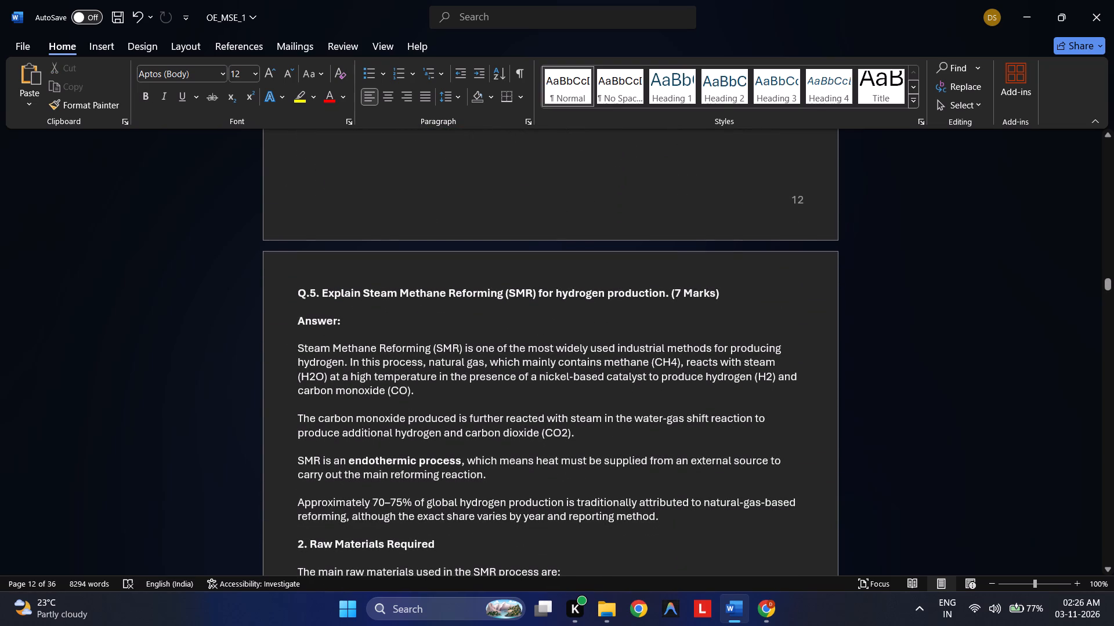
scroll(450, 359, "down", 1)
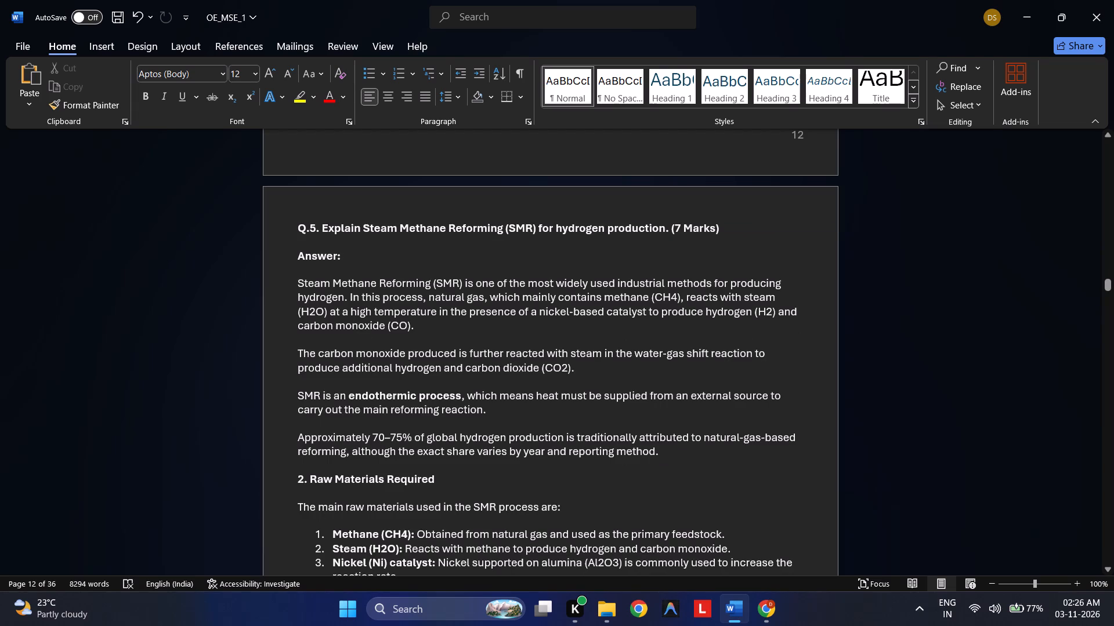
scroll(435, 439, "down", 3)
scroll(559, 431, "down", 1)
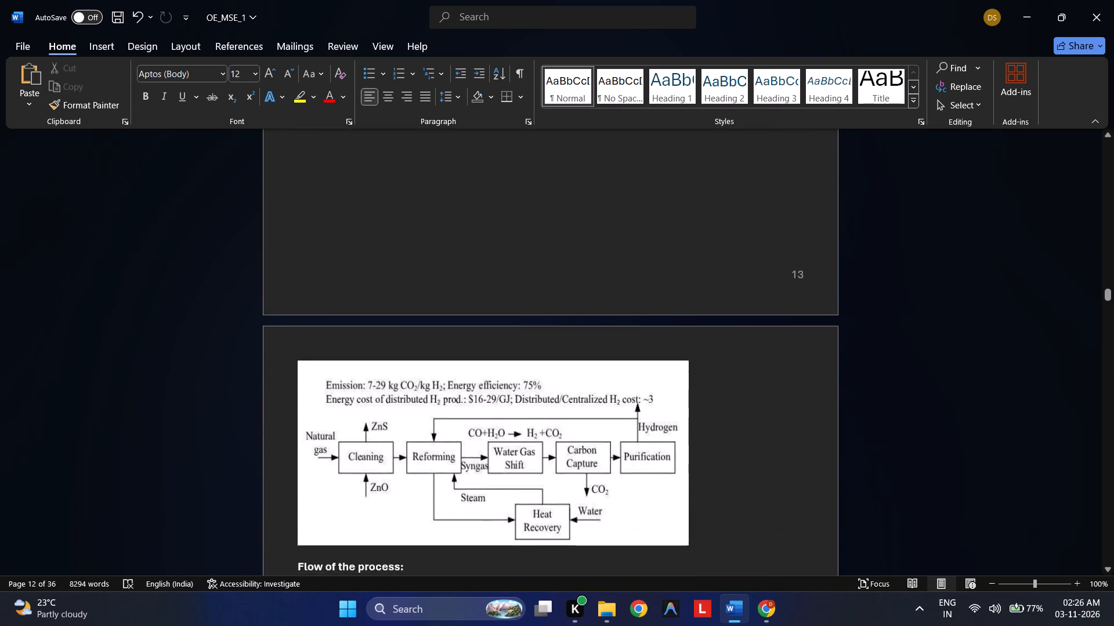
Move the black-and-white SMR block diagram in Q.5 directly below the 3. Process Flow Diagram heading, above the coloured diagram.
scroll(559, 431, "up", 2)
scroll(559, 431, "down", 4)
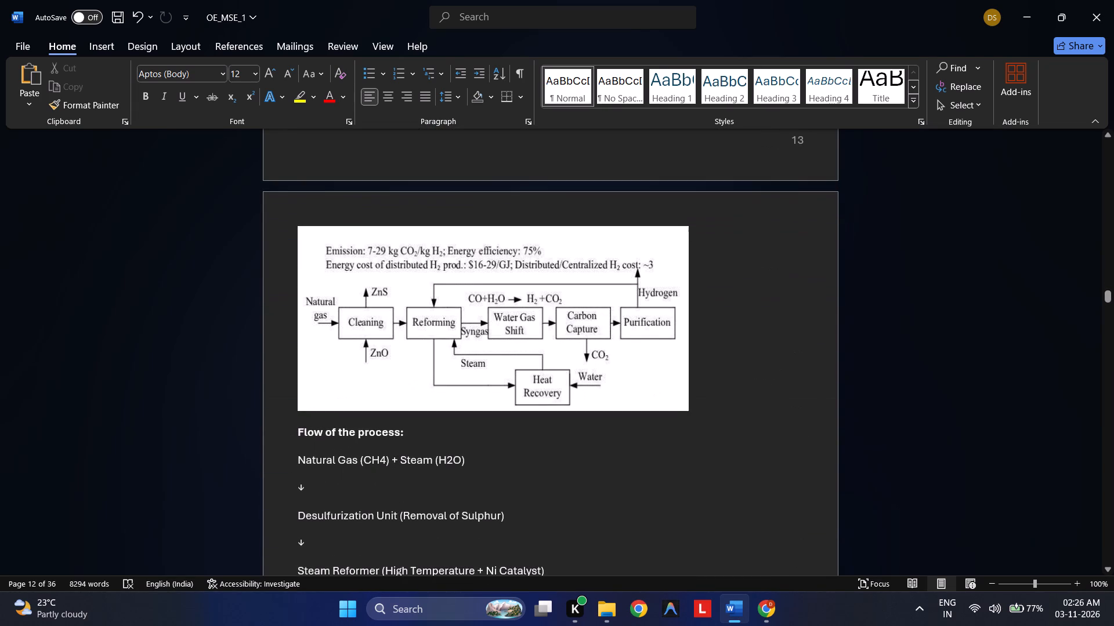
left_click(545, 374)
key("ctrl+x")
scroll(580, 339, "up", 1)
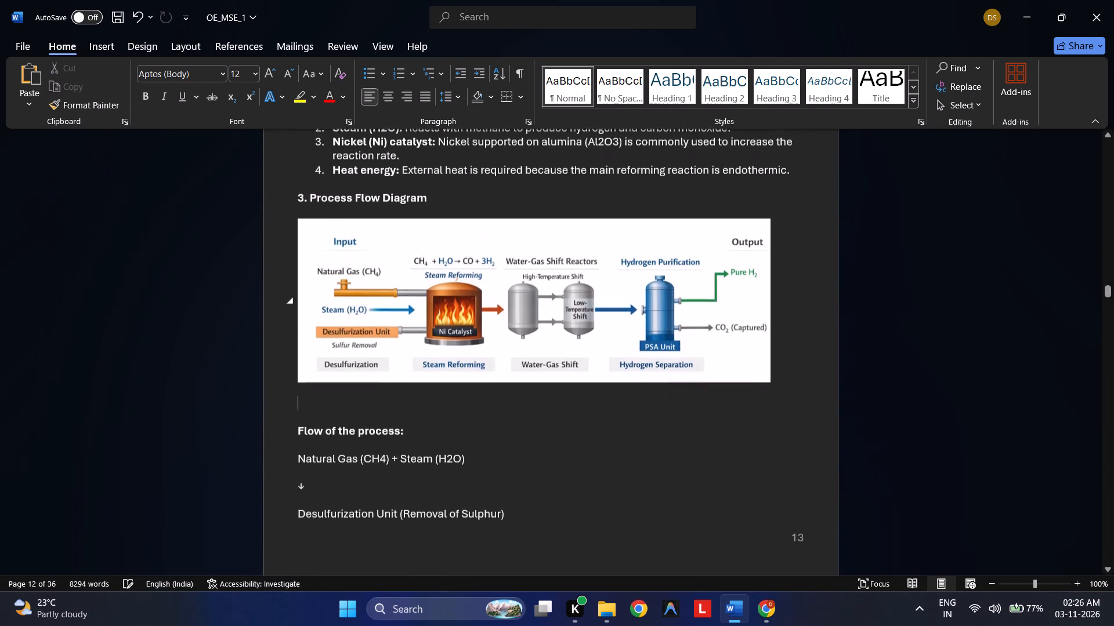
scroll(517, 299, "down", 1)
left_click(473, 245)
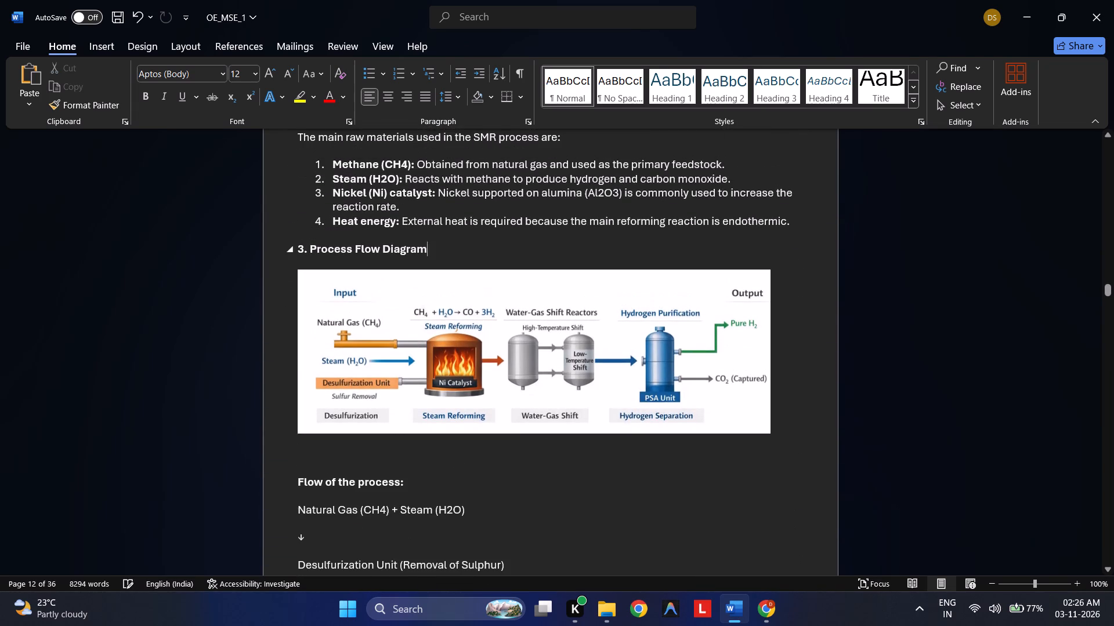
key("Return")
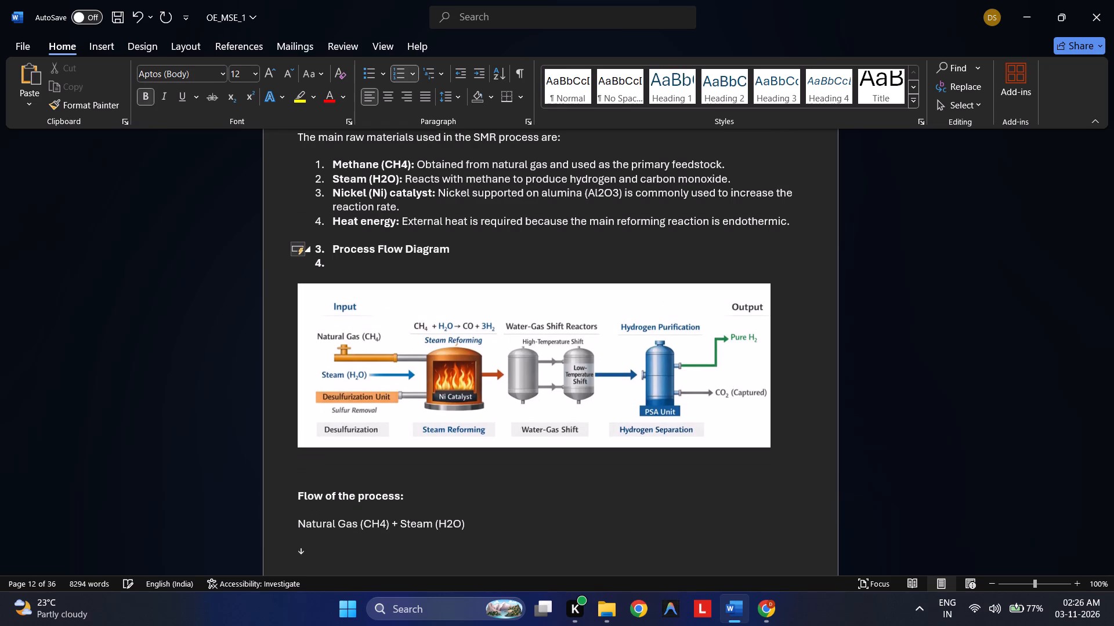
key("ctrl+z")
key("ctrl+v")
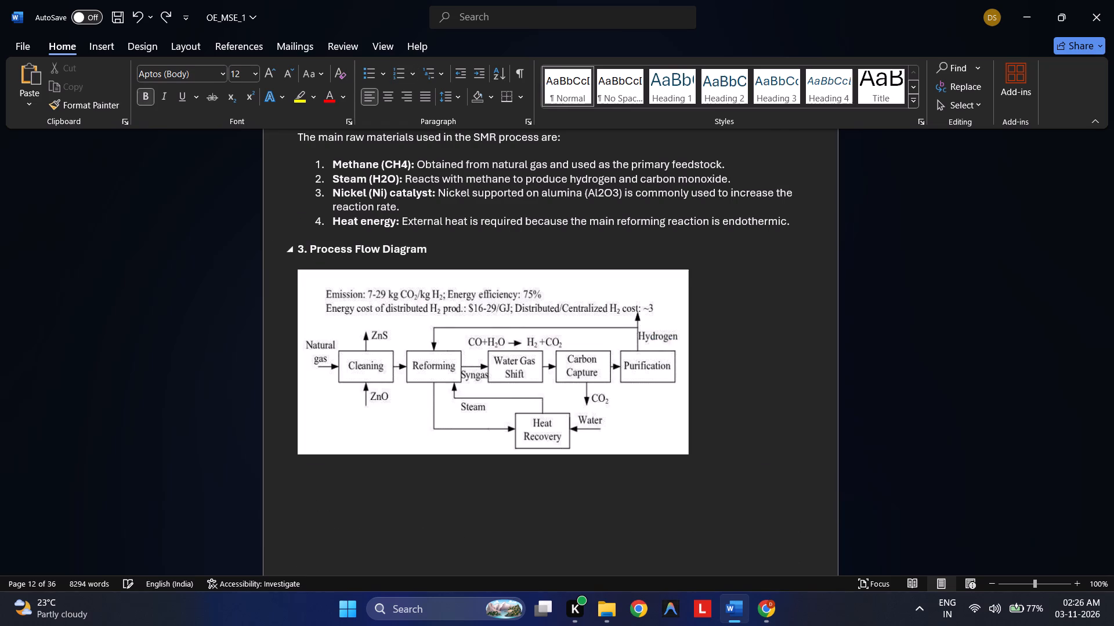
Enlarge the moved SMR block diagram proportionally by about 9 percent.
left_click(521, 311)
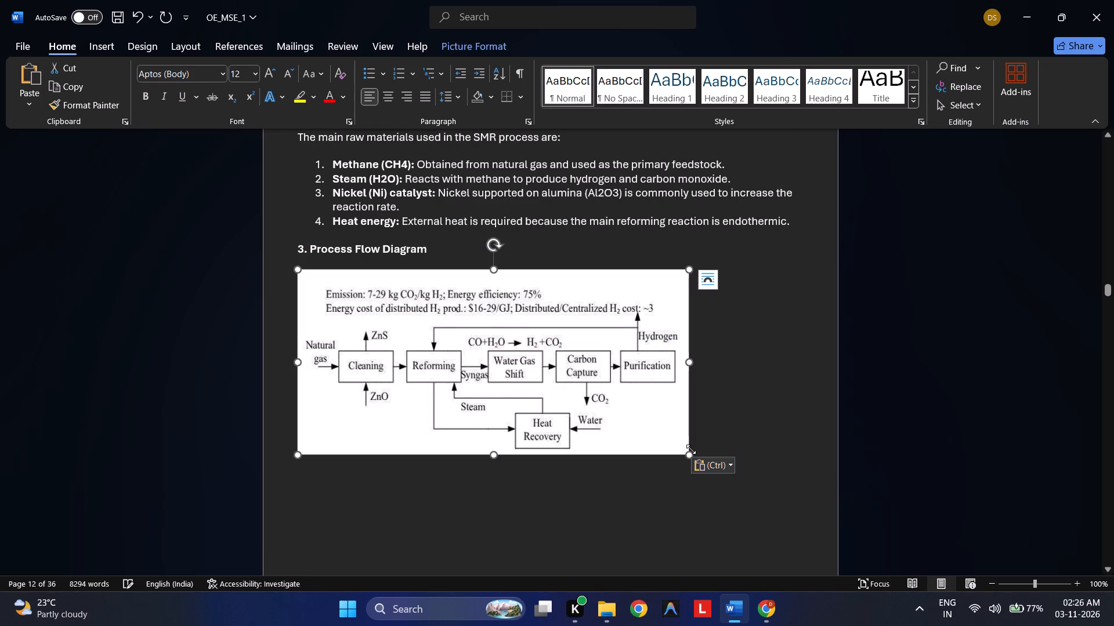
left_click_drag(688, 454, 724, 470)
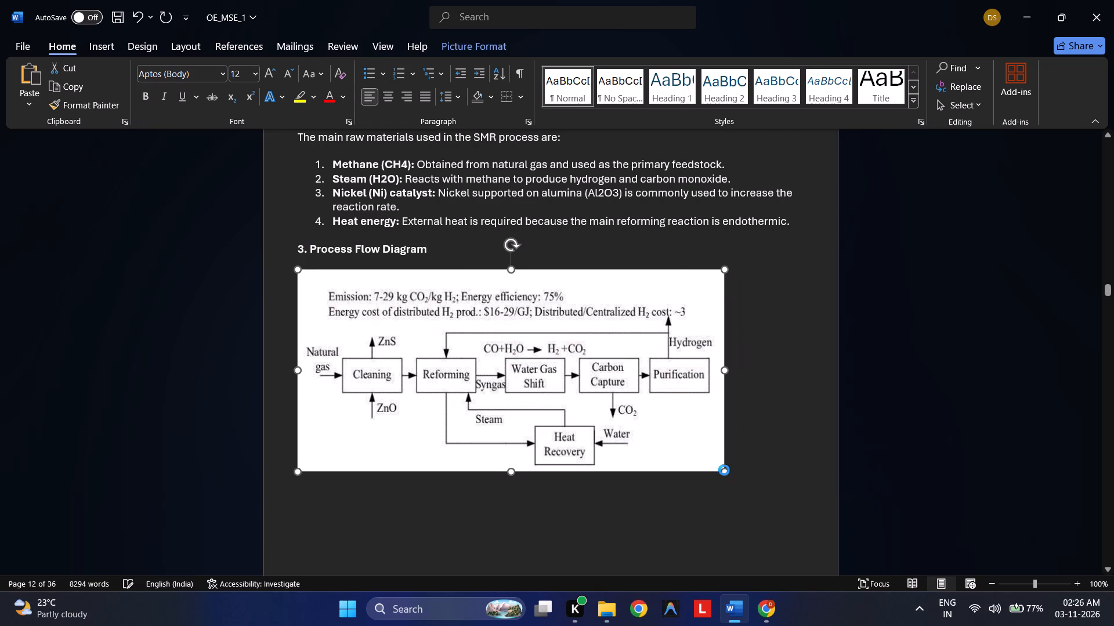
Shrink the coloured SMR process diagram above Flow of the process in Q.5 proportionally by about 3 percent.
scroll(612, 522, "down", 2)
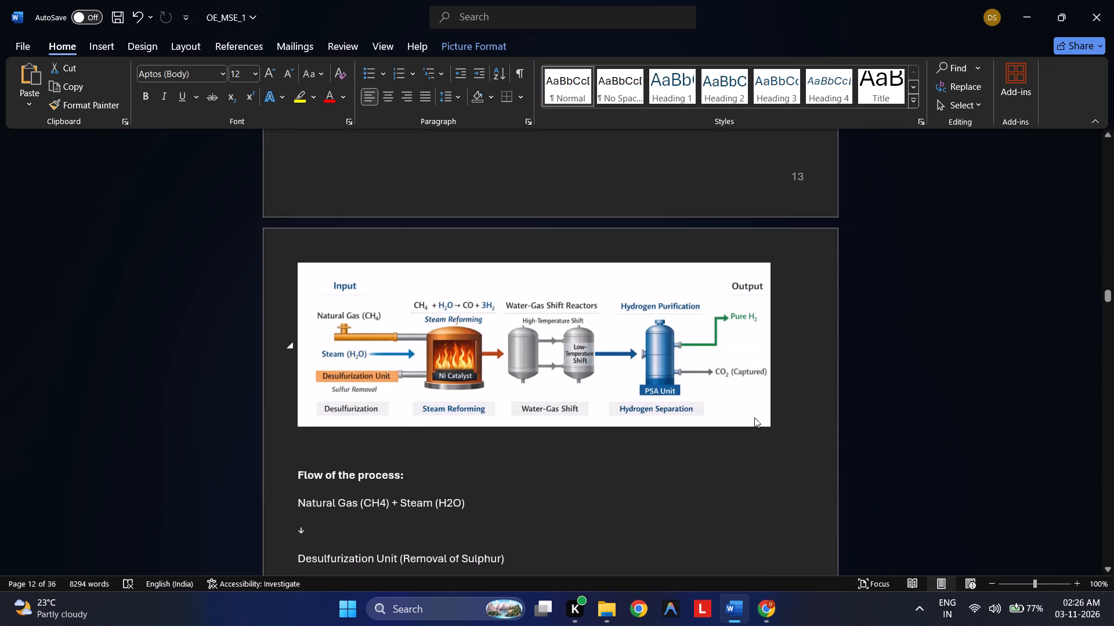
left_click(703, 387)
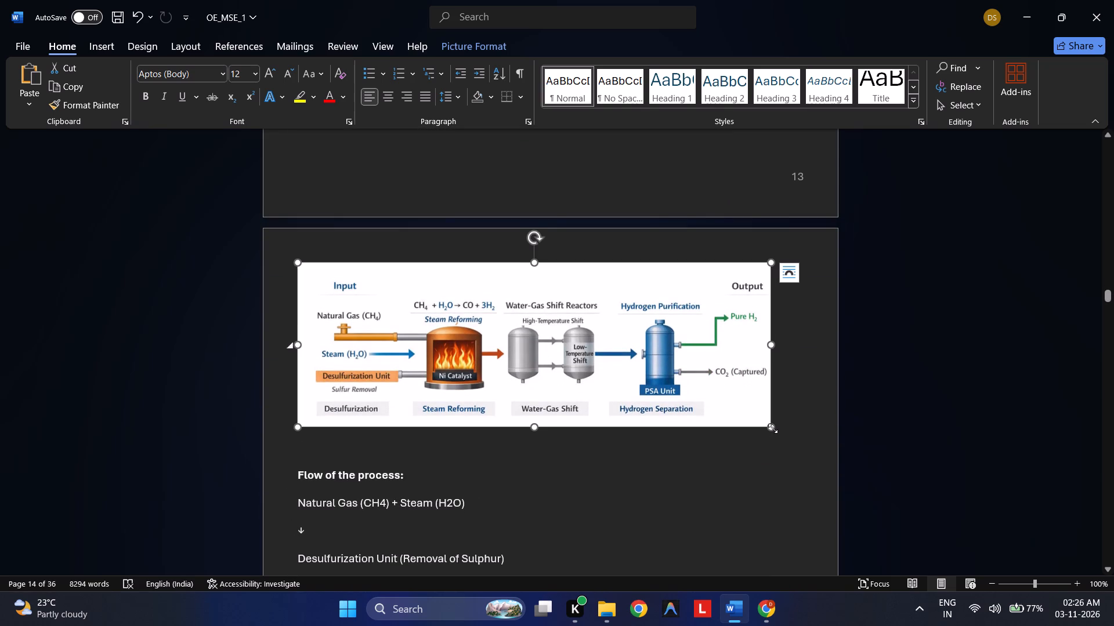
left_click_drag(773, 428, 761, 406)
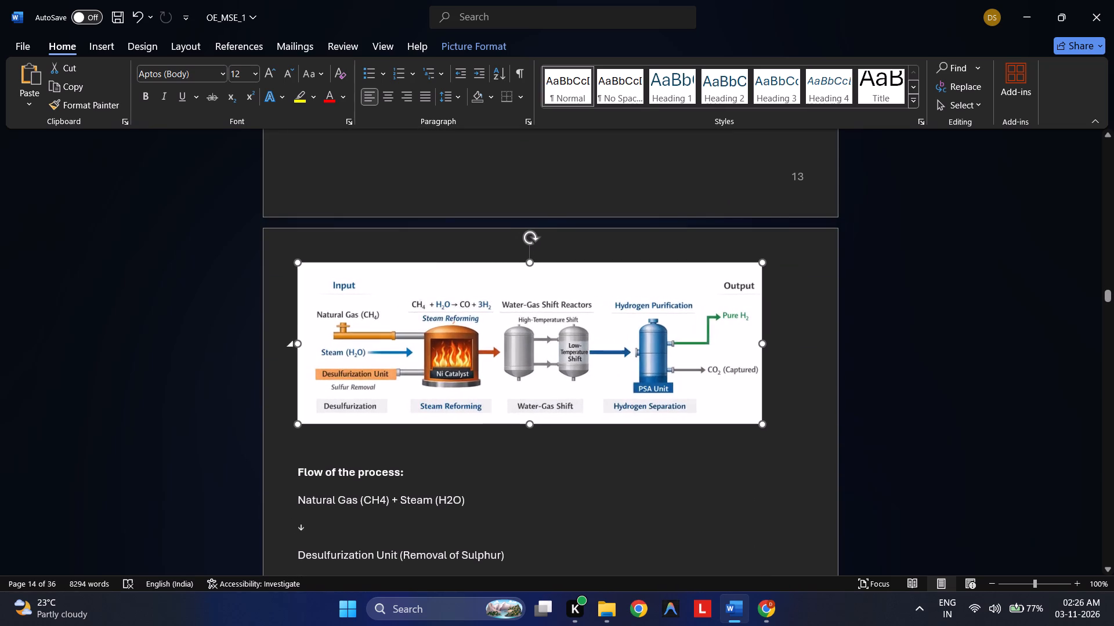
left_click_drag(761, 406, 754, 405)
Delete the empty line between the coloured SMR diagram and the Flow of the process heading.
left_click(374, 448)
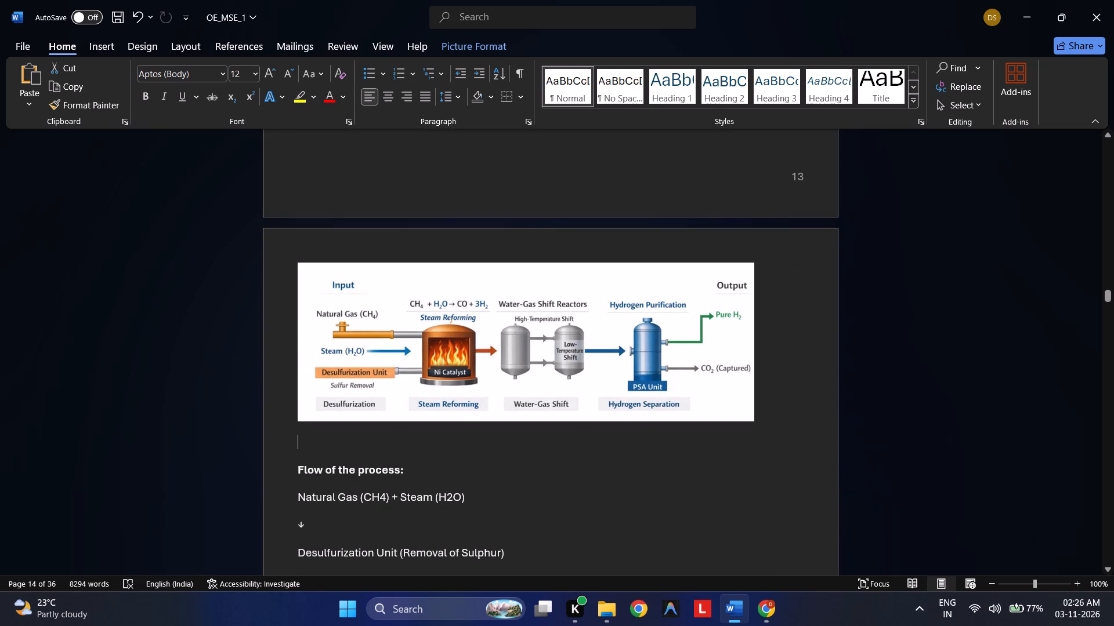
key("BackSpace")
Review the rest of the Q.5 Steam Methane Reforming answer, from Flow of the process through the Exam Tip.
scroll(395, 485, "down", 2)
scroll(456, 406, "down", 1)
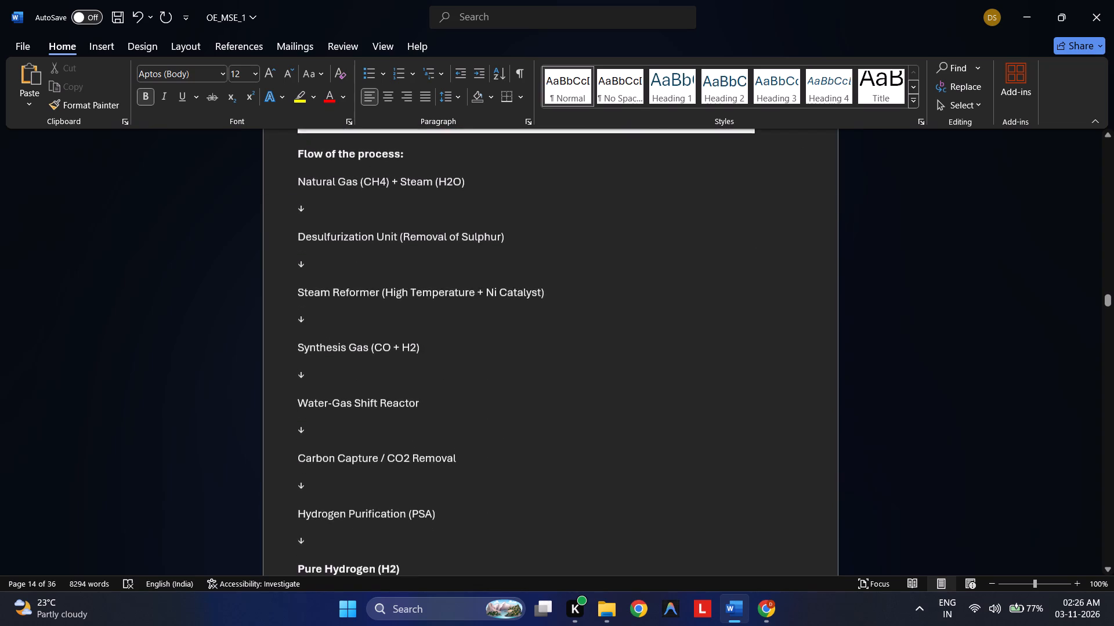
scroll(456, 406, "down", 5)
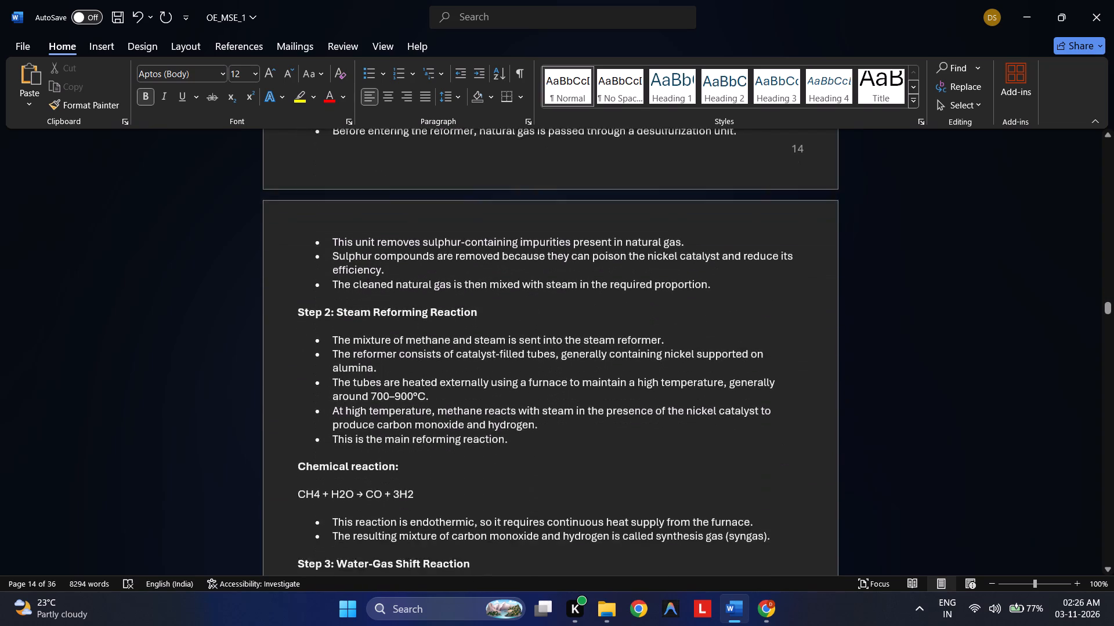
scroll(491, 413, "down", 2)
scroll(586, 464, "down", 1)
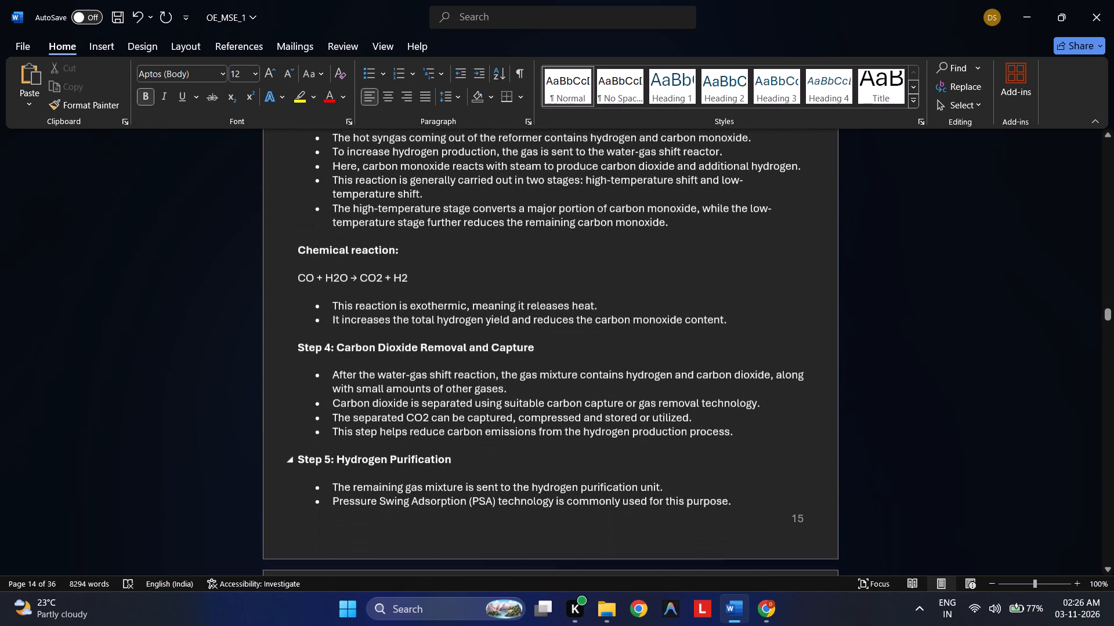
scroll(595, 385, "down", 1)
scroll(595, 385, "up", 1)
scroll(595, 385, "down", 1)
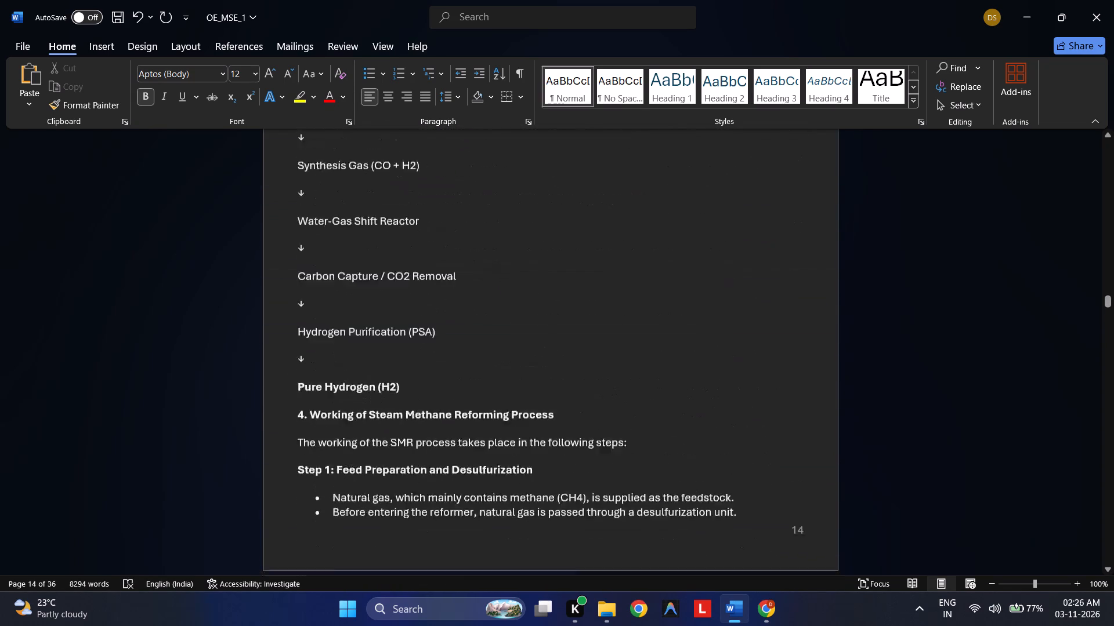
scroll(595, 385, "down", 4)
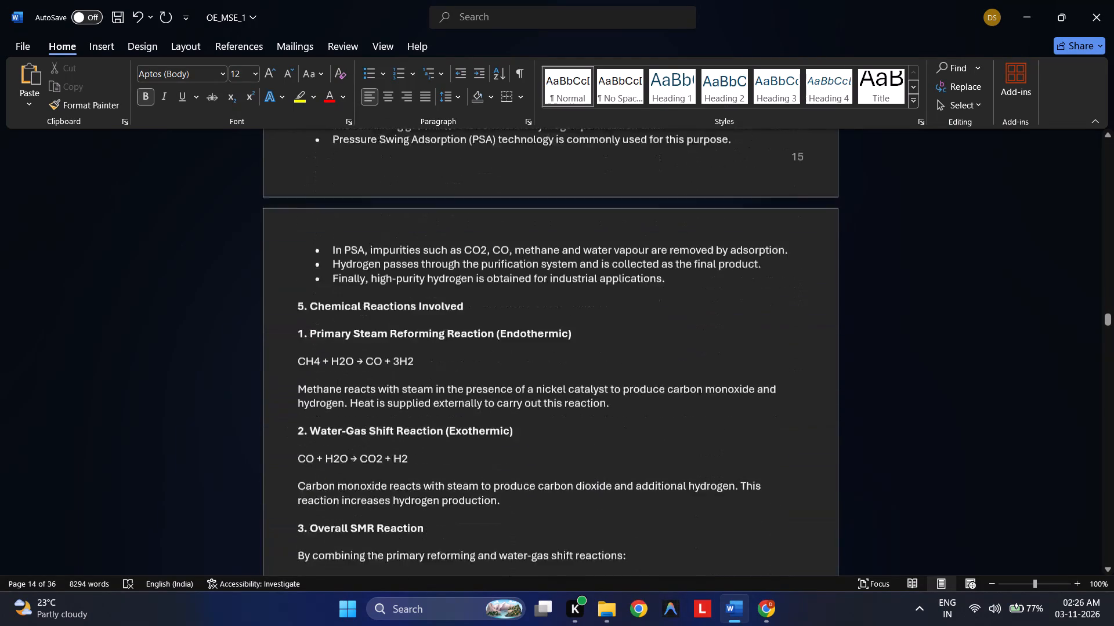
scroll(595, 385, "down", 4)
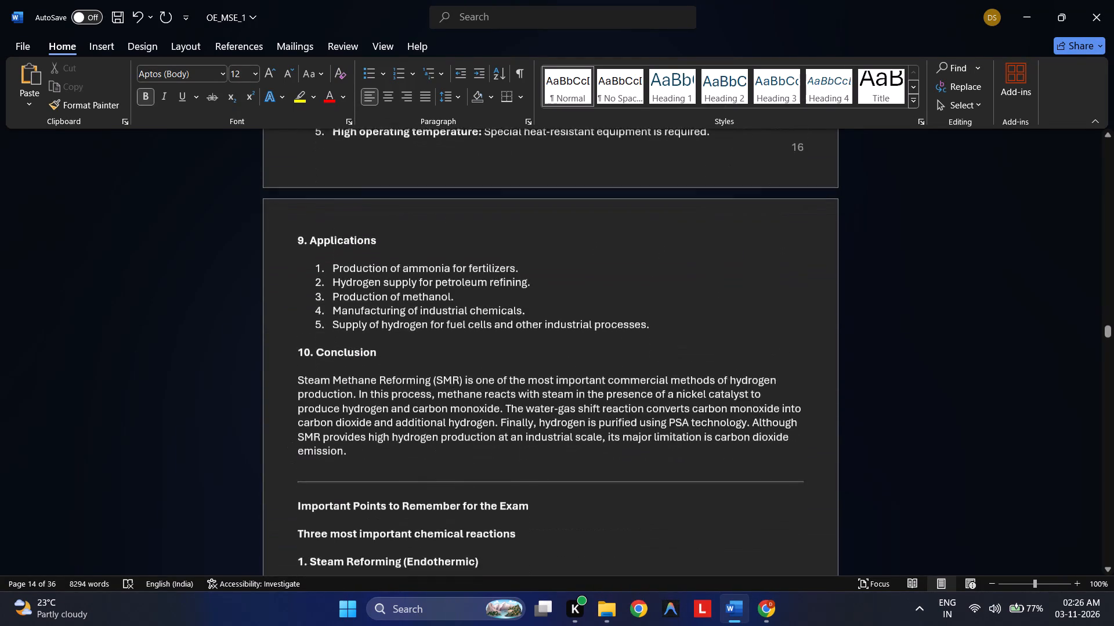
scroll(595, 385, "down", 2)
scroll(598, 440, "down", 2)
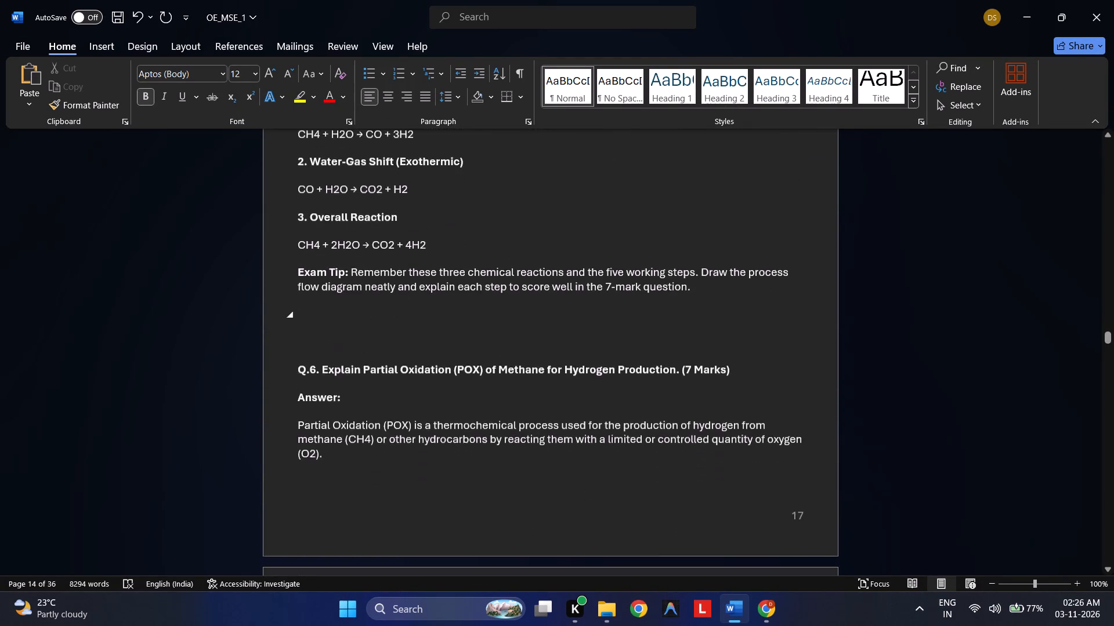
Review the text, process flow diagram and reactions of the Q.6 Partial Oxidation answer through the Operating Conditions table.
scroll(555, 380, "down", 1)
scroll(665, 391, "down", 2)
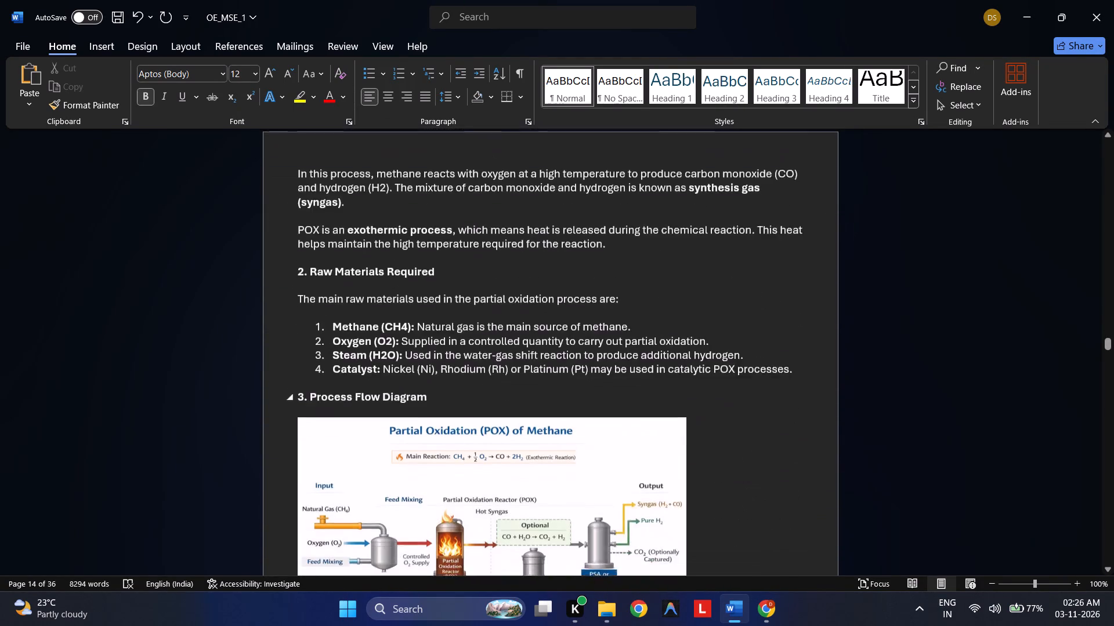
scroll(665, 391, "down", 2)
scroll(648, 439, "up", 1)
scroll(648, 439, "down", 4)
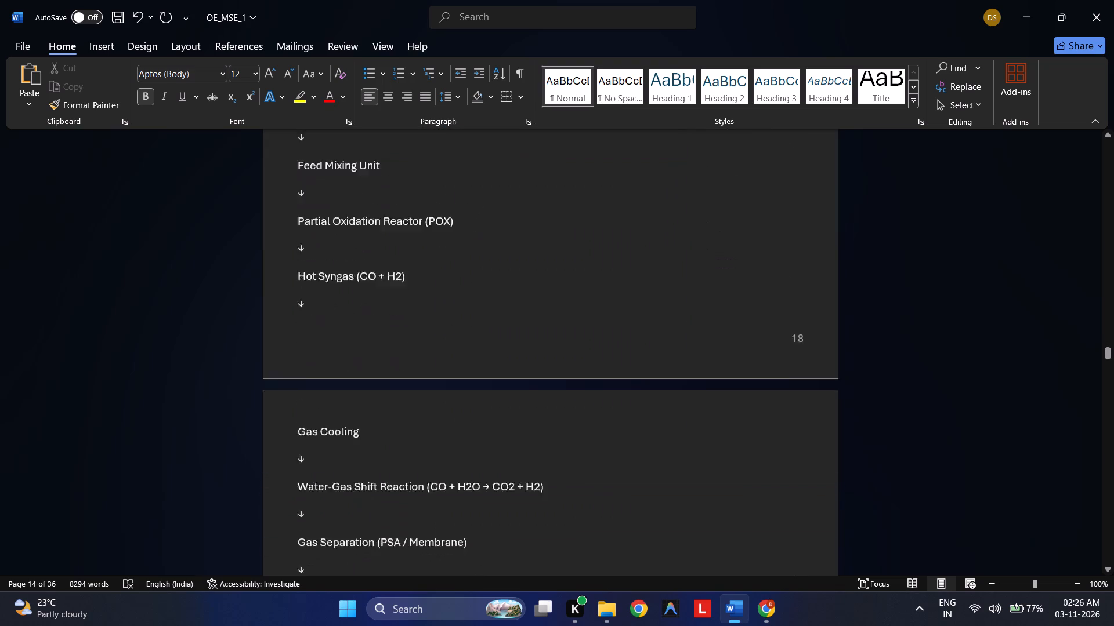
scroll(648, 439, "down", 1)
scroll(648, 439, "up", 3)
scroll(495, 342, "up", 1)
scroll(576, 485, "down", 3)
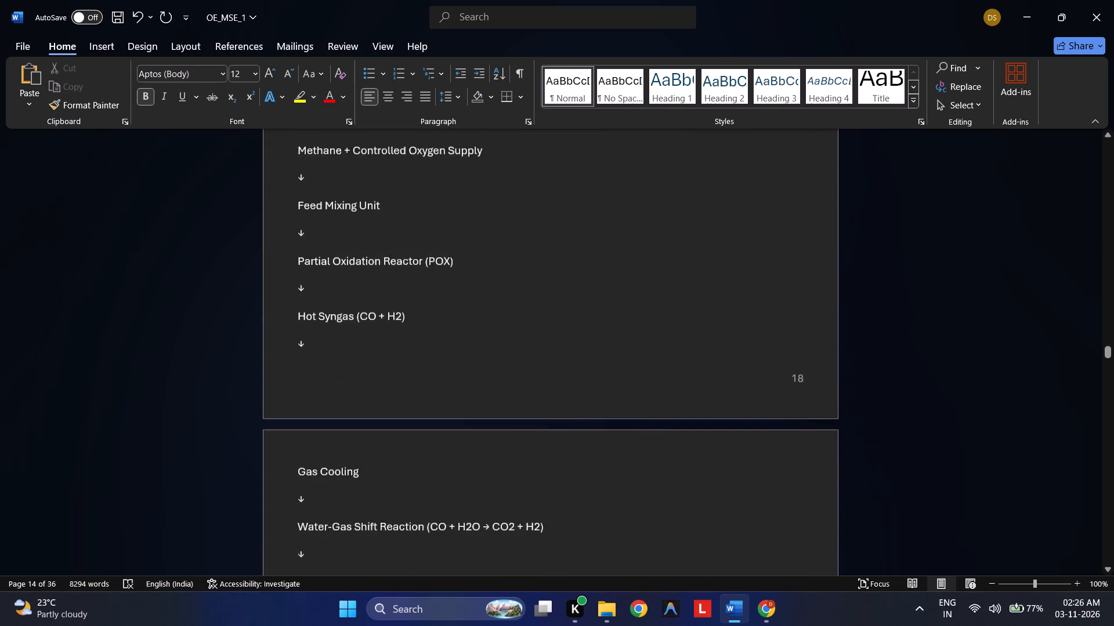
scroll(551, 483, "down", 3)
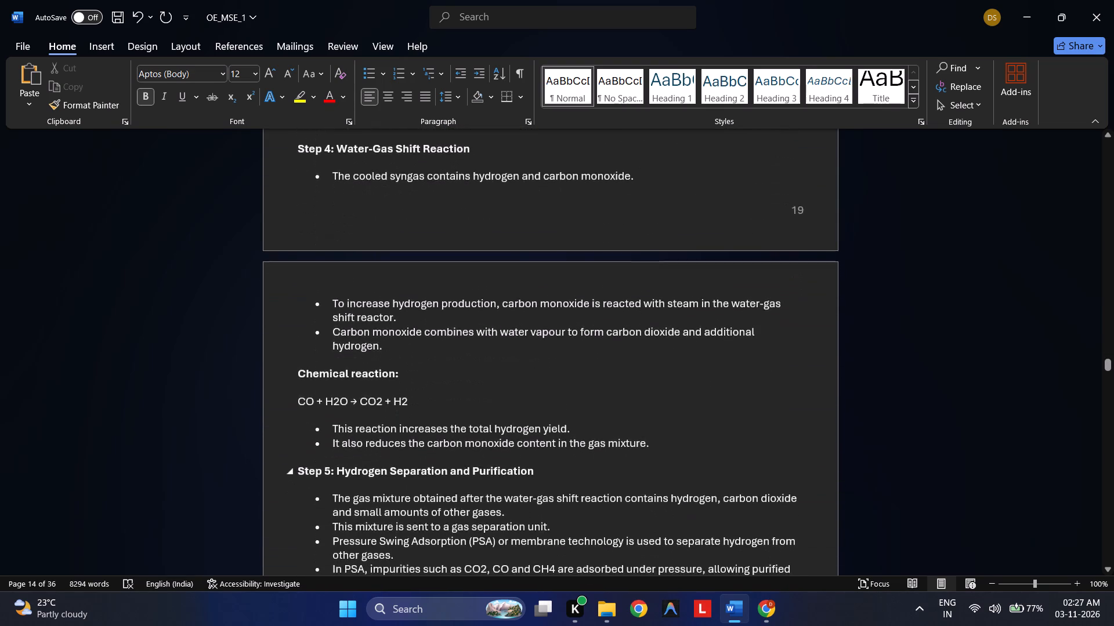
scroll(555, 423, "down", 3)
scroll(490, 422, "down", 1)
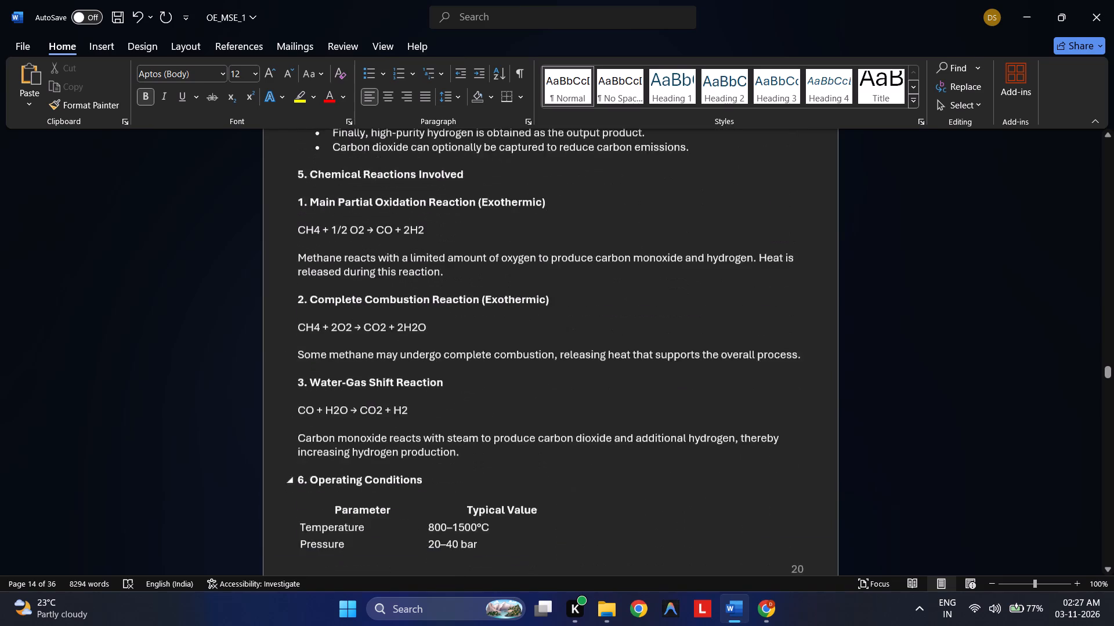
Apply the fully bordered grid table style to the Operating Conditions table in the Q.6 Partial Oxidation answer.
scroll(490, 422, "down", 1)
scroll(490, 422, "up", 1)
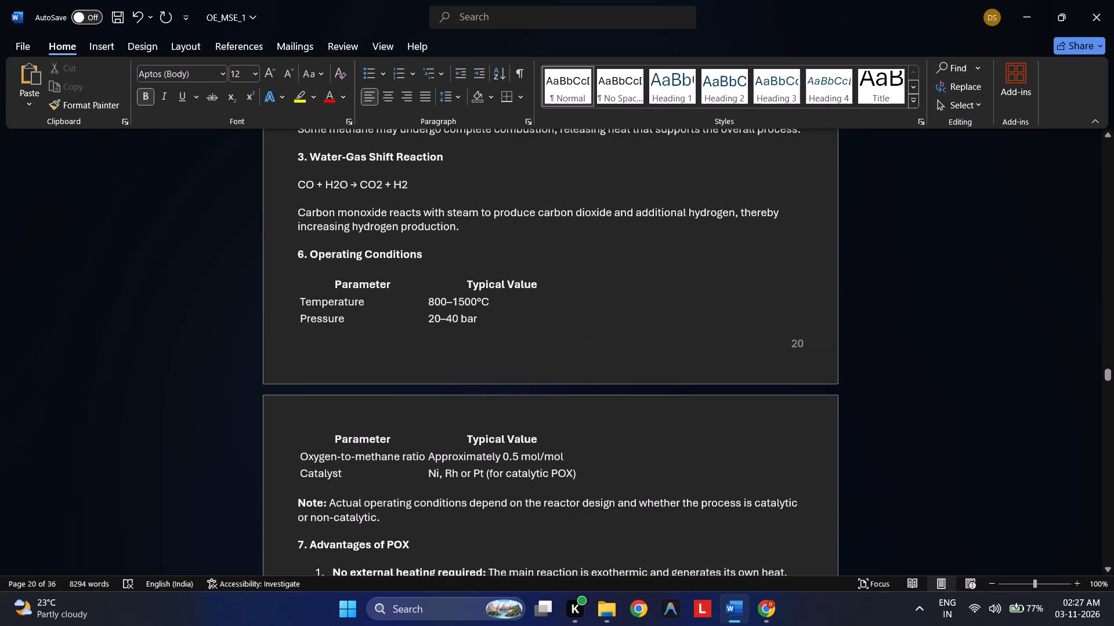
scroll(490, 422, "down", 1)
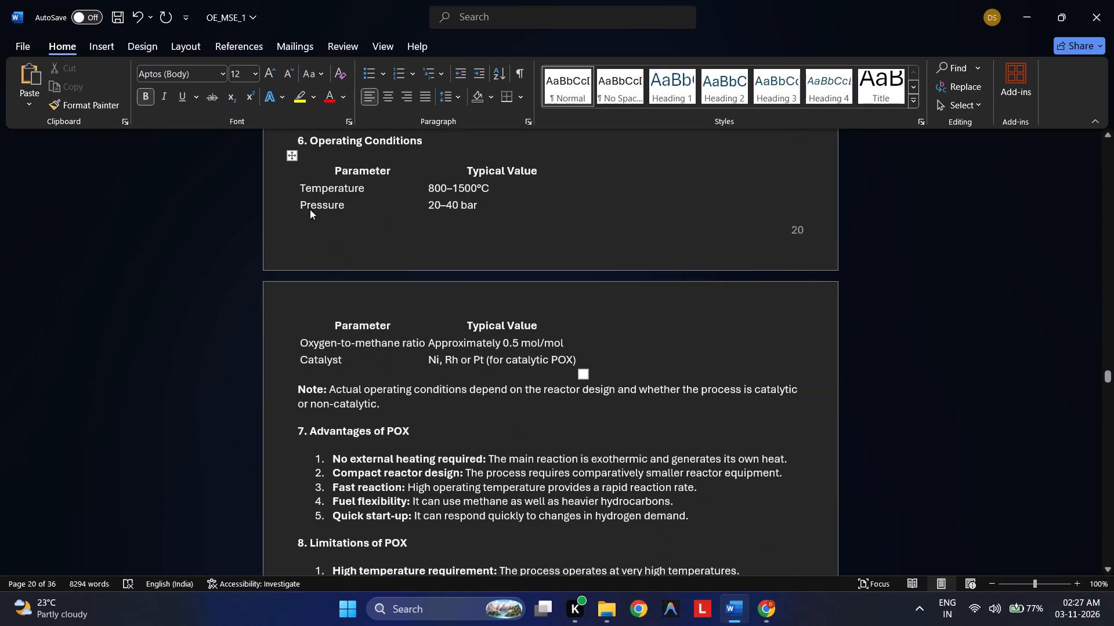
double_click(288, 154)
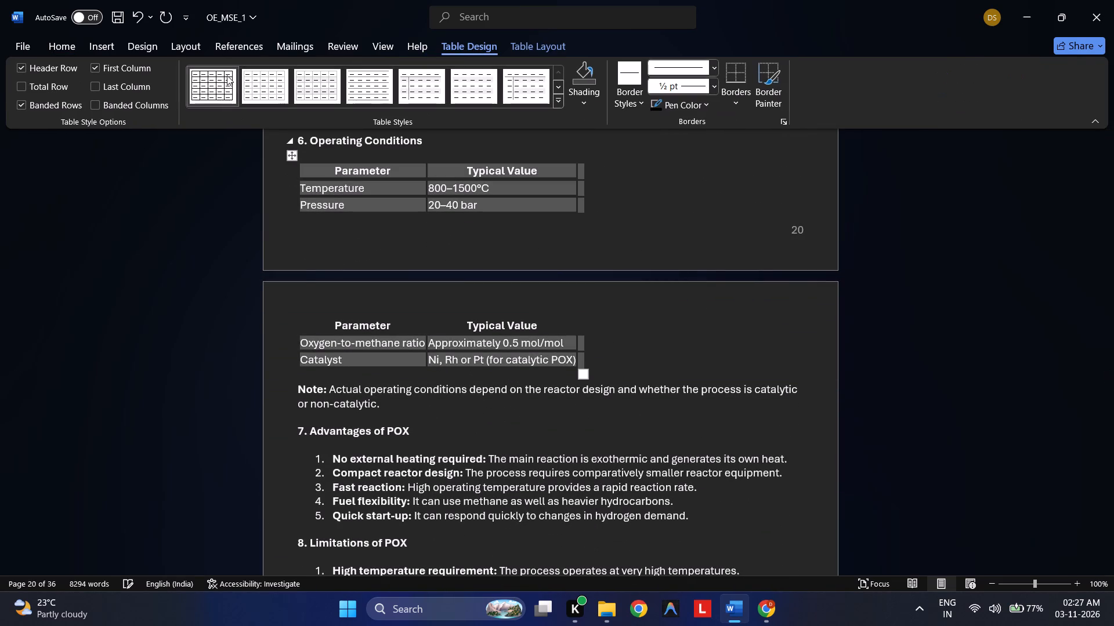
left_click(214, 80)
left_click(712, 340)
Recheck the pages from the closing sections of the Q.5 answer through Q.6 to the start of Q.7.
scroll(712, 340, "up", 4)
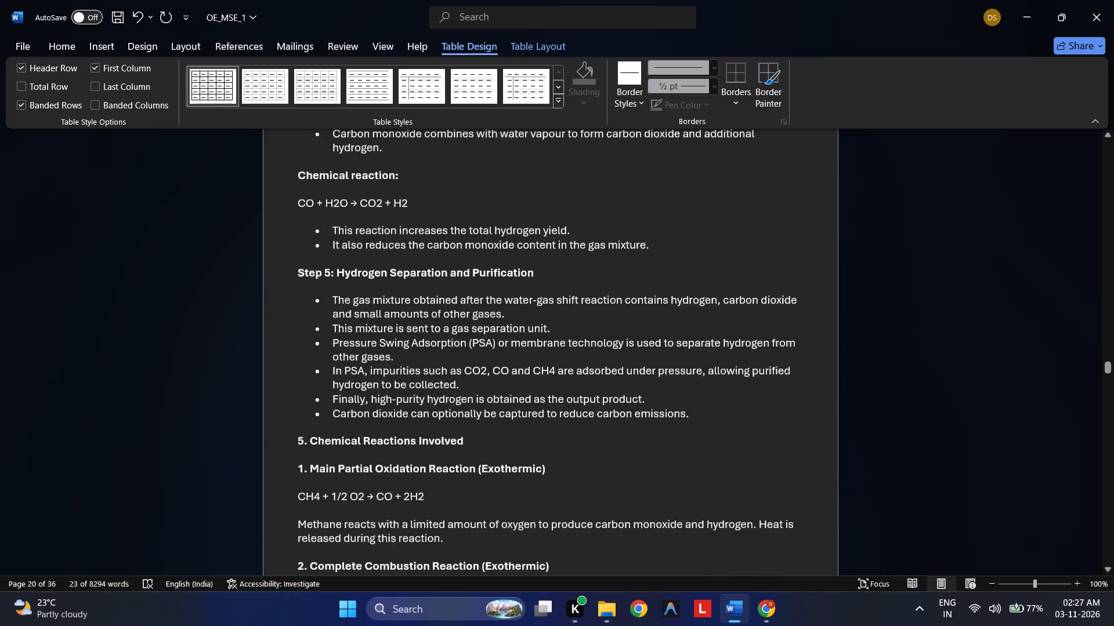
scroll(712, 340, "up", 11)
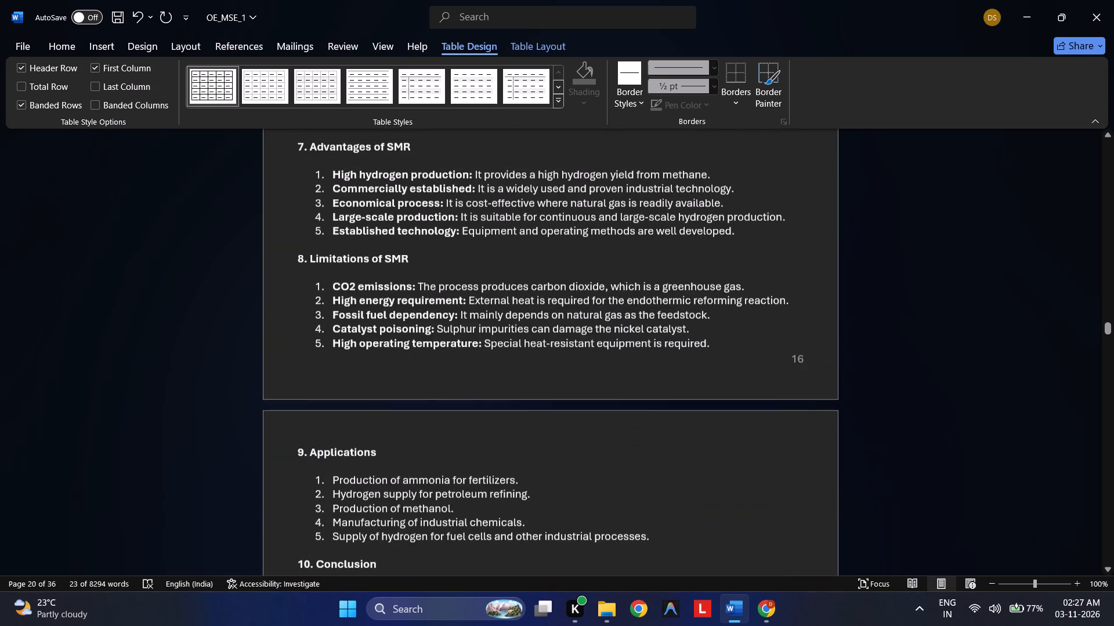
scroll(712, 340, "down", 6)
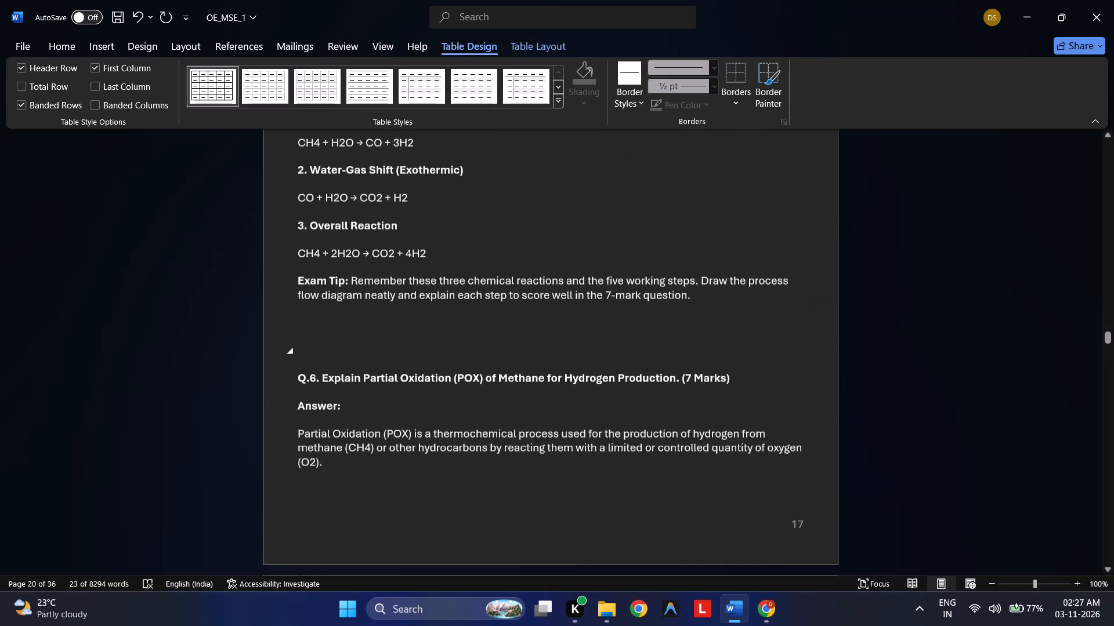
scroll(712, 340, "down", 6)
scroll(712, 340, "up", 1)
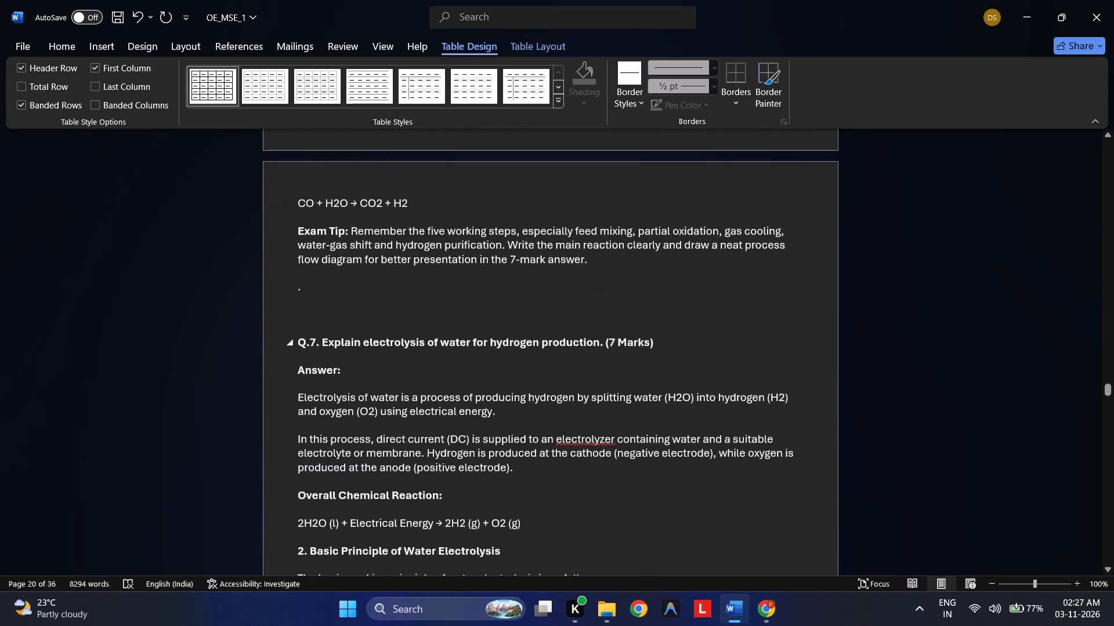
scroll(712, 340, "up", 2)
scroll(712, 340, "down", 1)
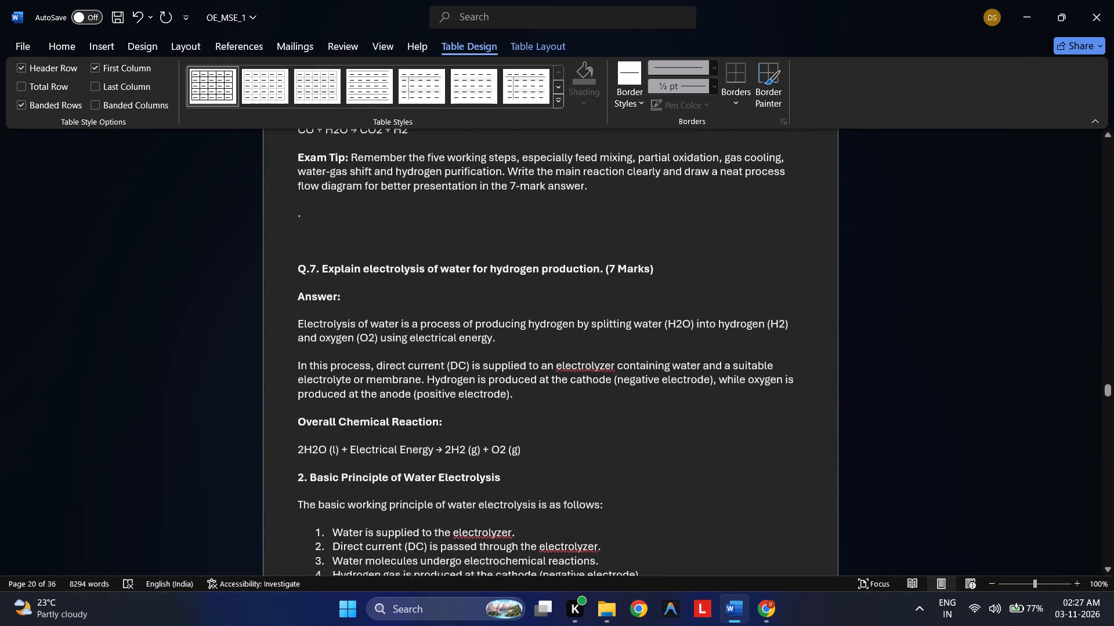
Apply the bordered grid table style to the Main Components and Materials table for alkaline electrolysis in Q.7.
scroll(650, 410, "down", 6)
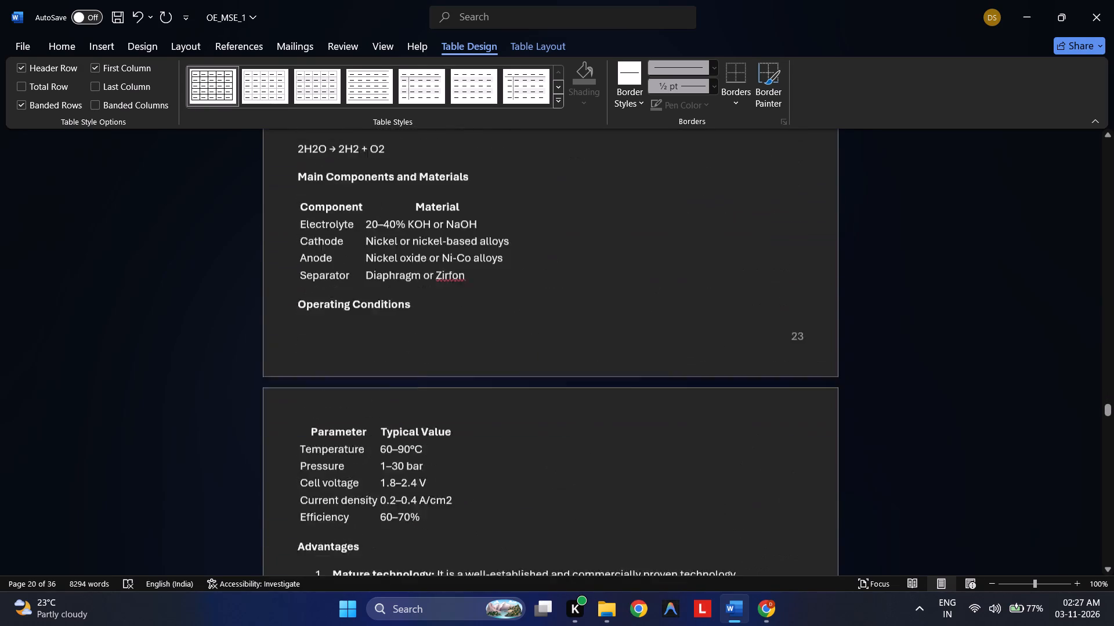
scroll(650, 410, "down", 1)
scroll(650, 410, "up", 1)
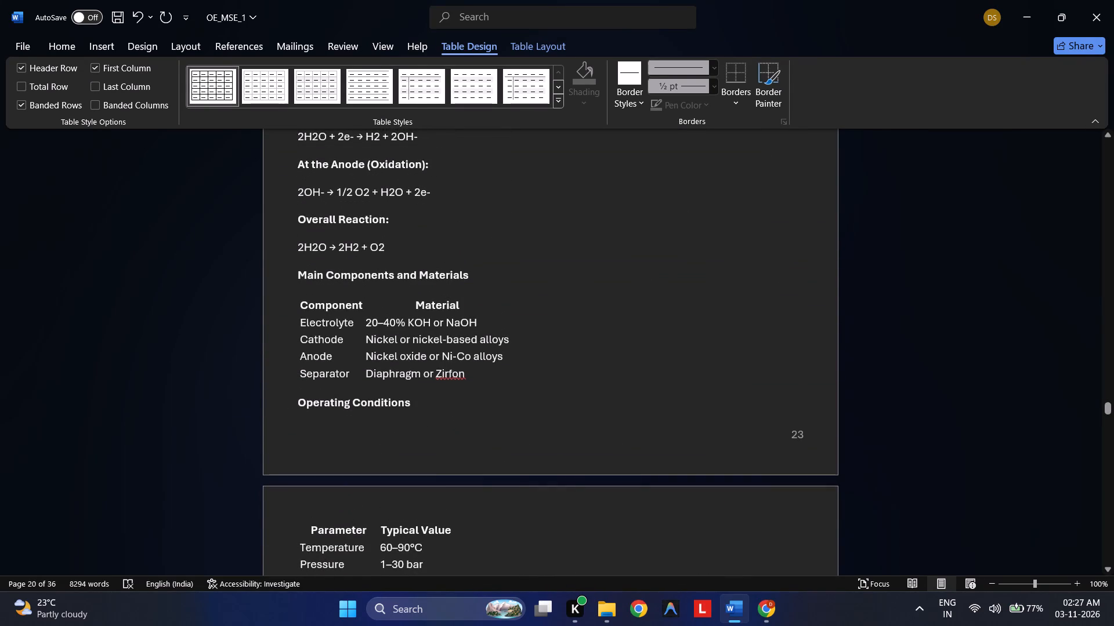
left_click(376, 363)
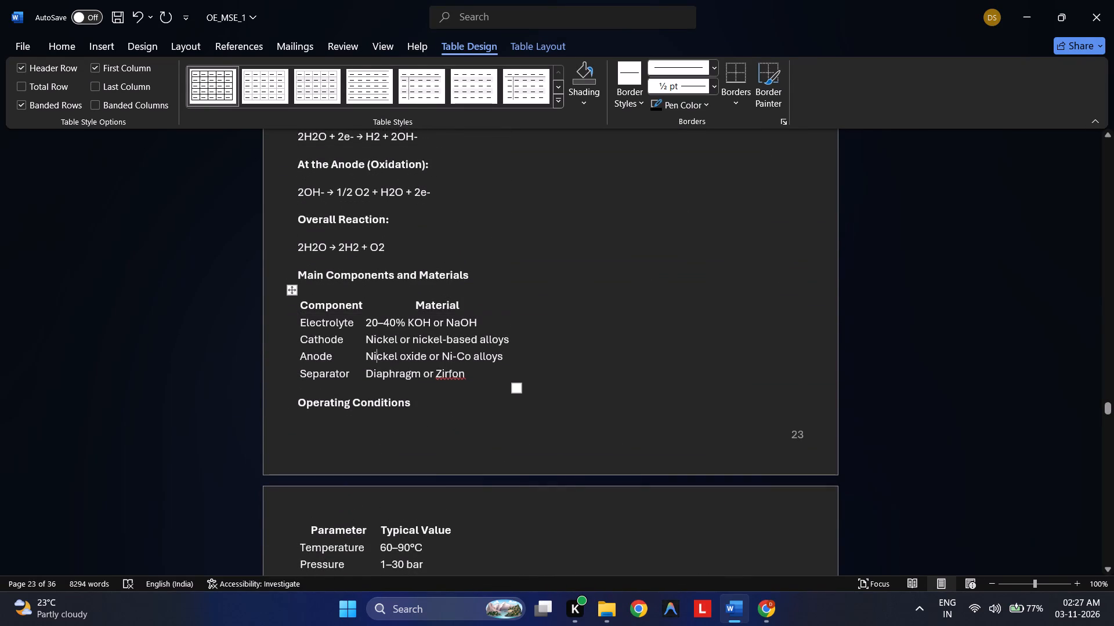
double_click(290, 290)
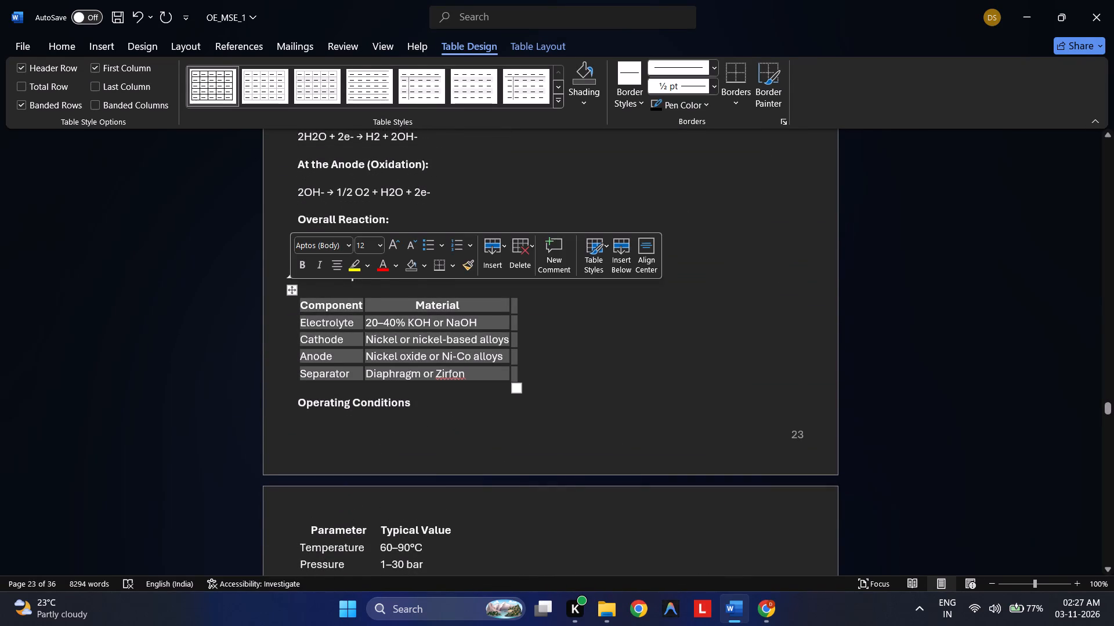
left_click(219, 83)
left_click(576, 338)
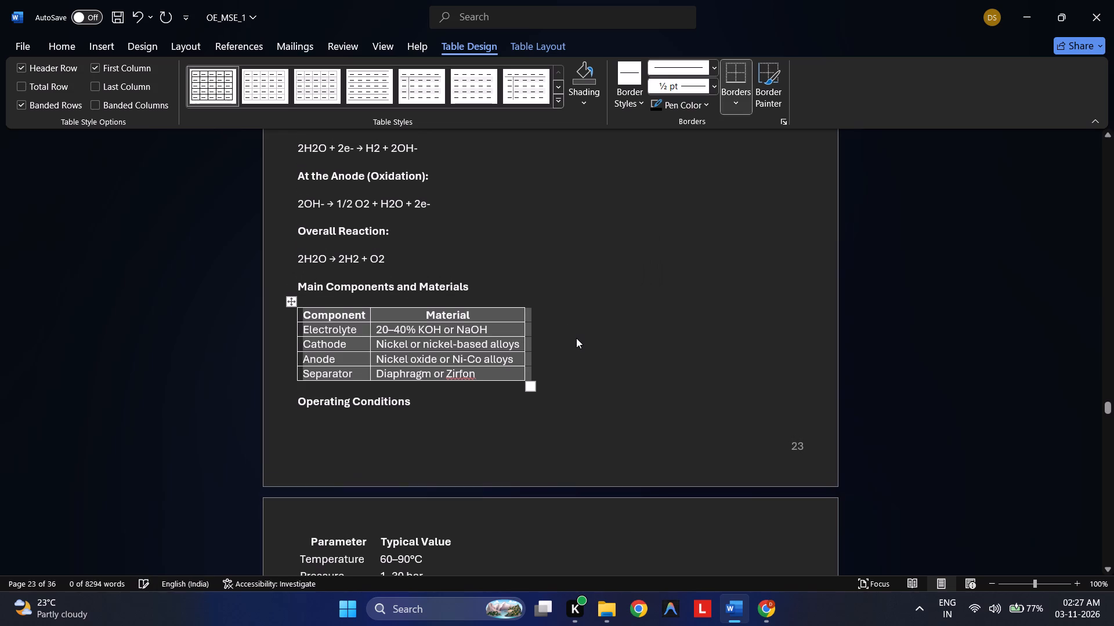
Apply the bordered grid table style to the alkaline electrolysis Operating Conditions table in Q.7.
scroll(576, 338, "down", 1)
left_click(377, 354)
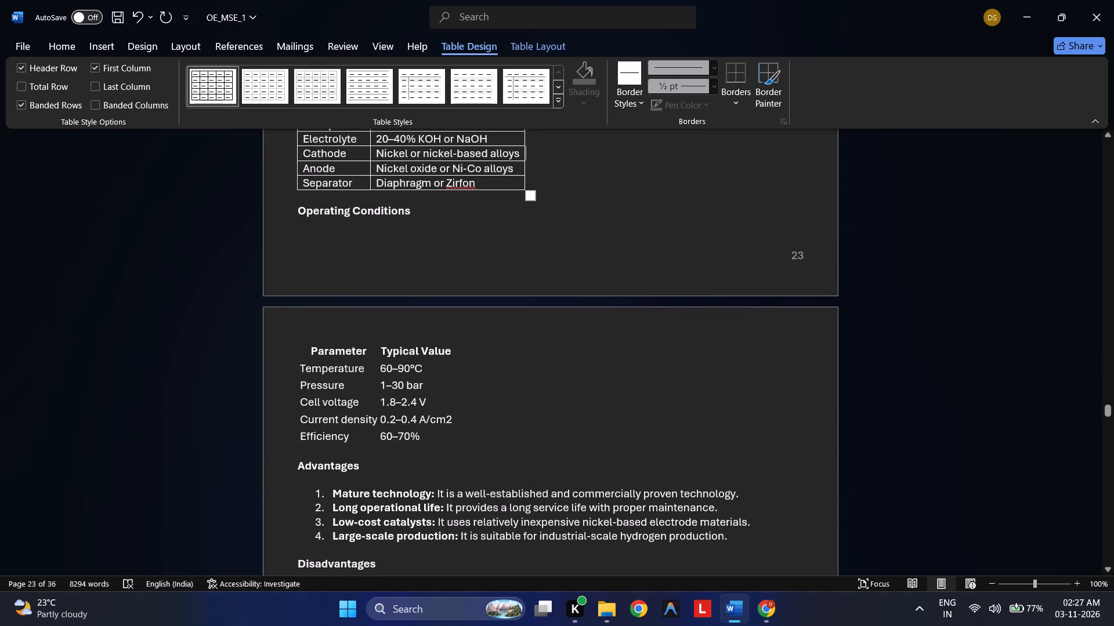
left_click(323, 360)
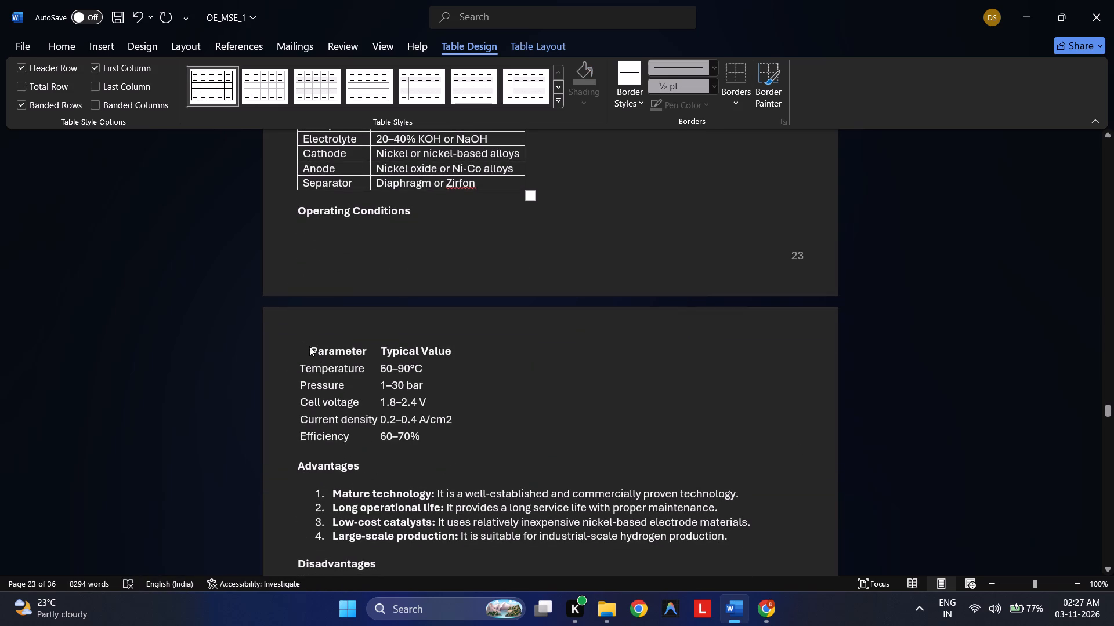
left_click(306, 343)
double_click(290, 333)
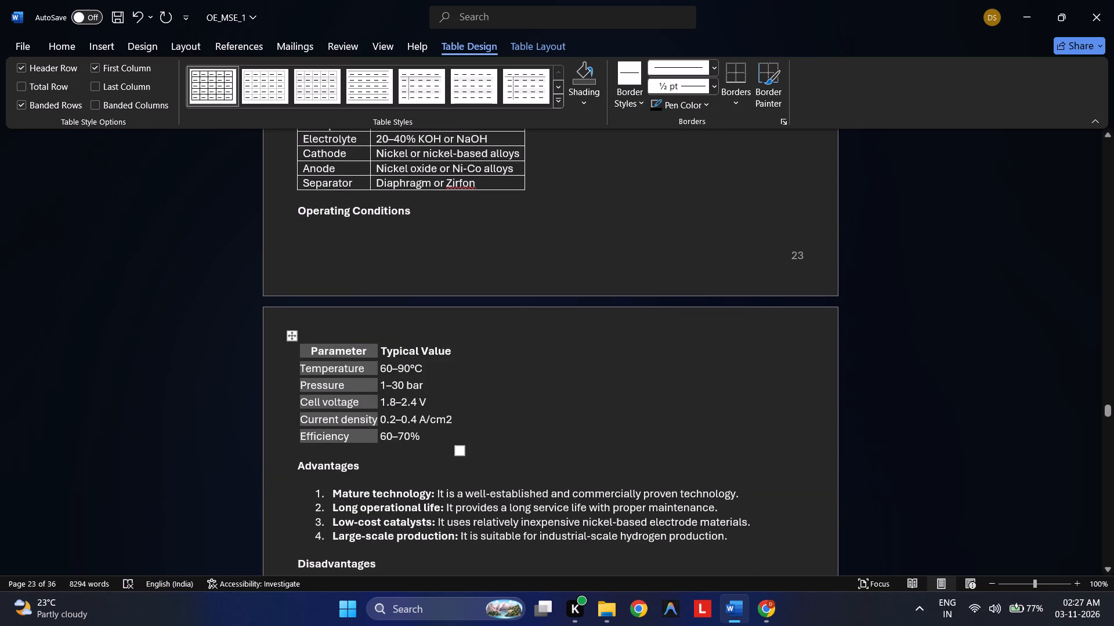
left_click(215, 92)
Move the PEM overall reaction H2O → H2 + 1/2 O2 onto its Overall Reaction heading line, separated by a tab.
scroll(621, 367, "down", 1)
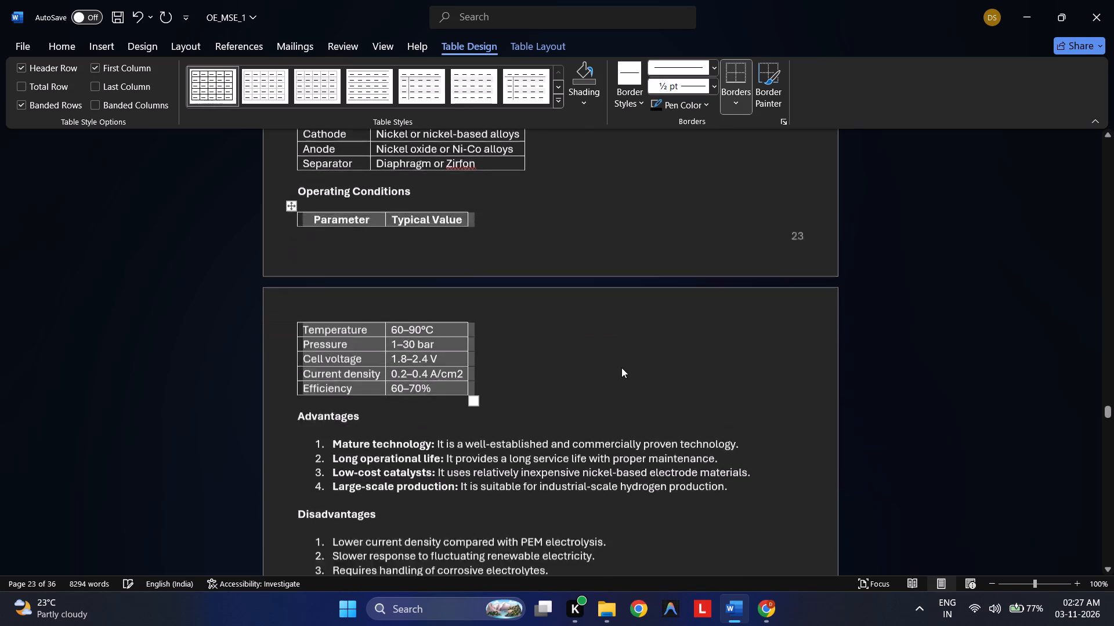
scroll(621, 367, "down", 5)
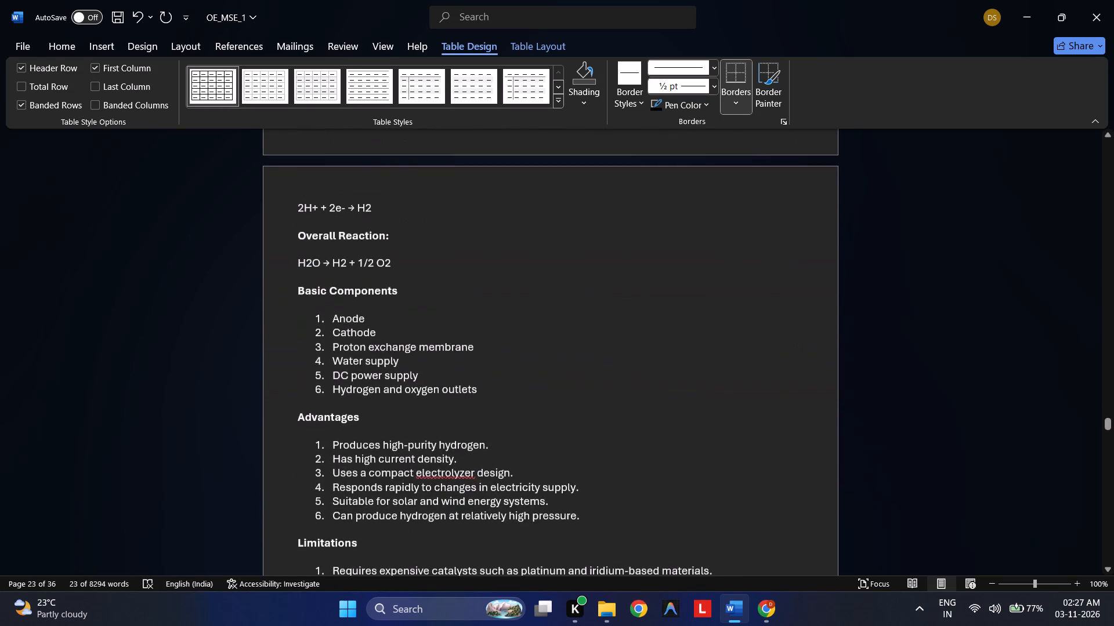
scroll(540, 345, "right", 1)
scroll(540, 345, "down", 1)
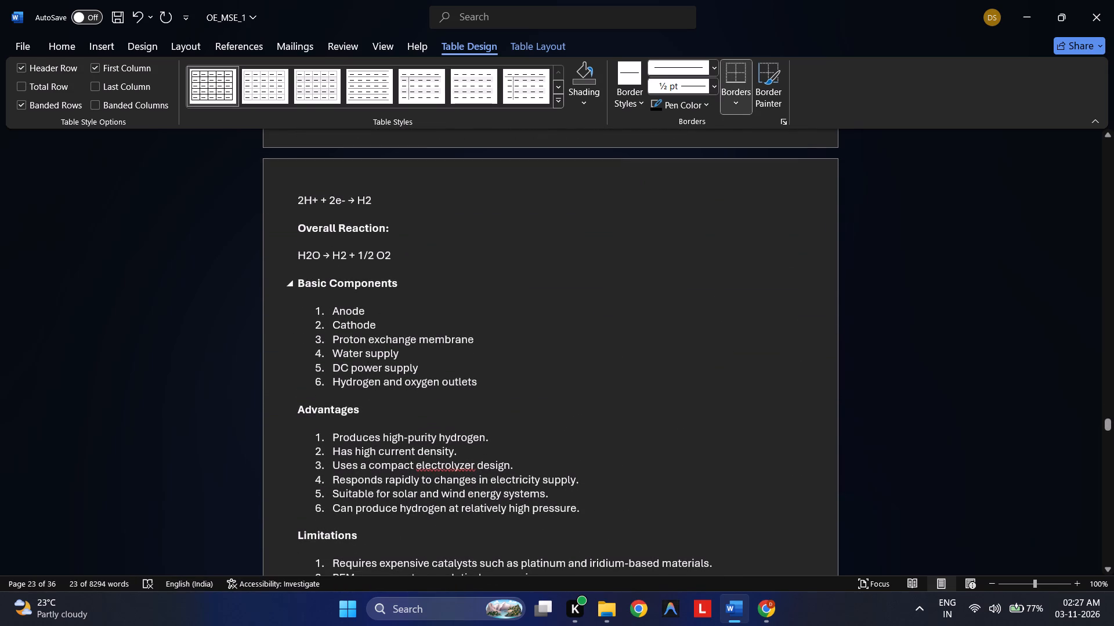
left_click(299, 250)
key("BackSpace")
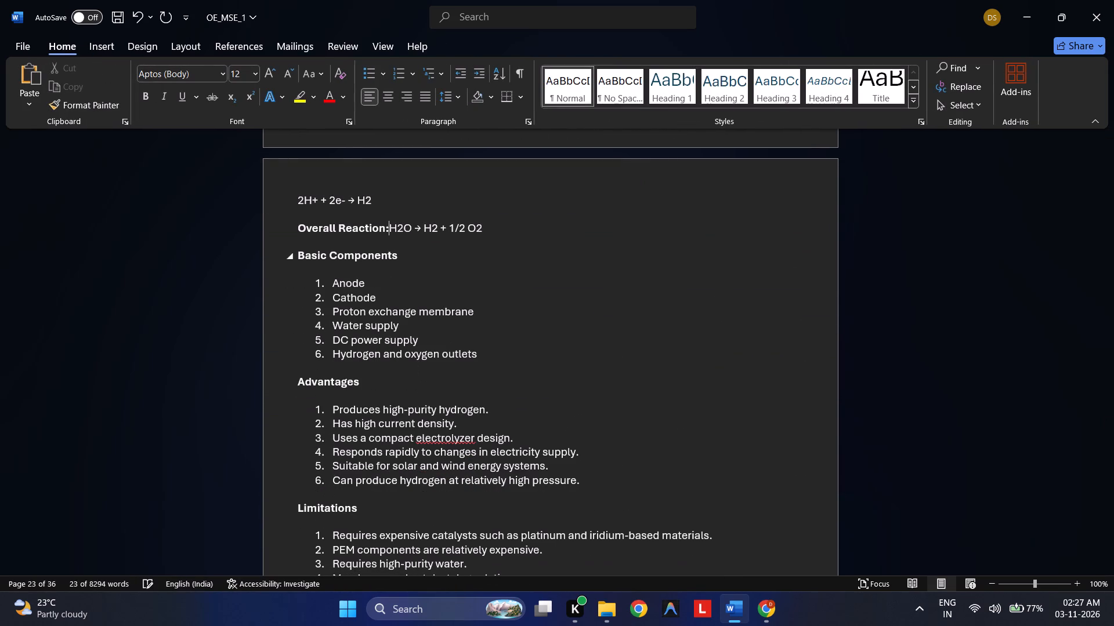
key("Tab")
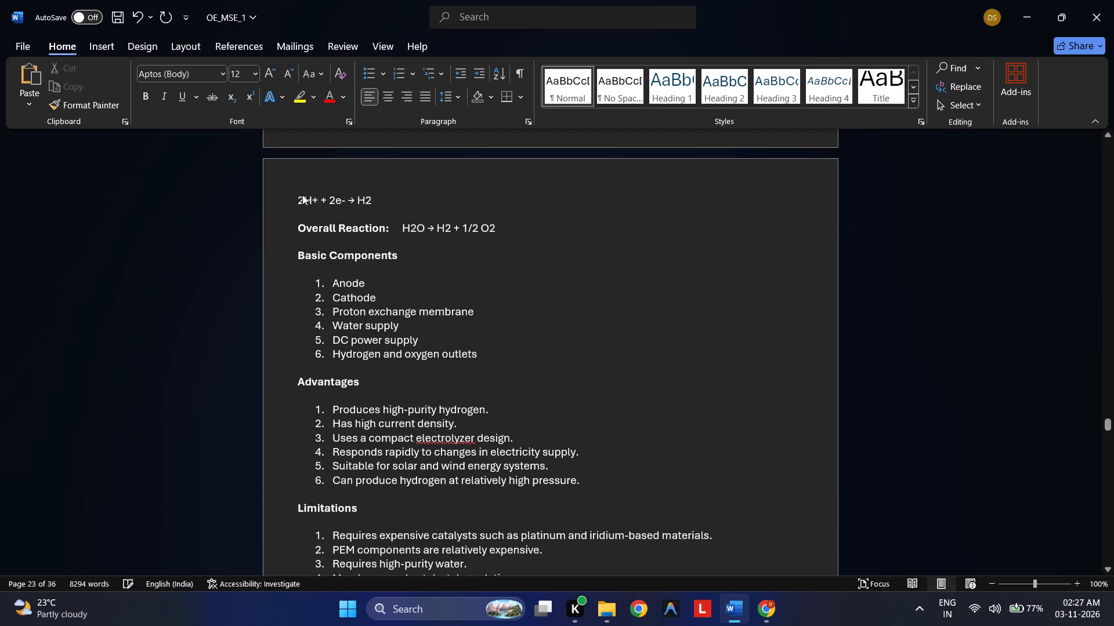
Place the PEM cathode and anode reactions on the same lines as their headings, each separated by a tab.
left_click(303, 196)
key("Left")
key("BackSpace")
key("Tab")
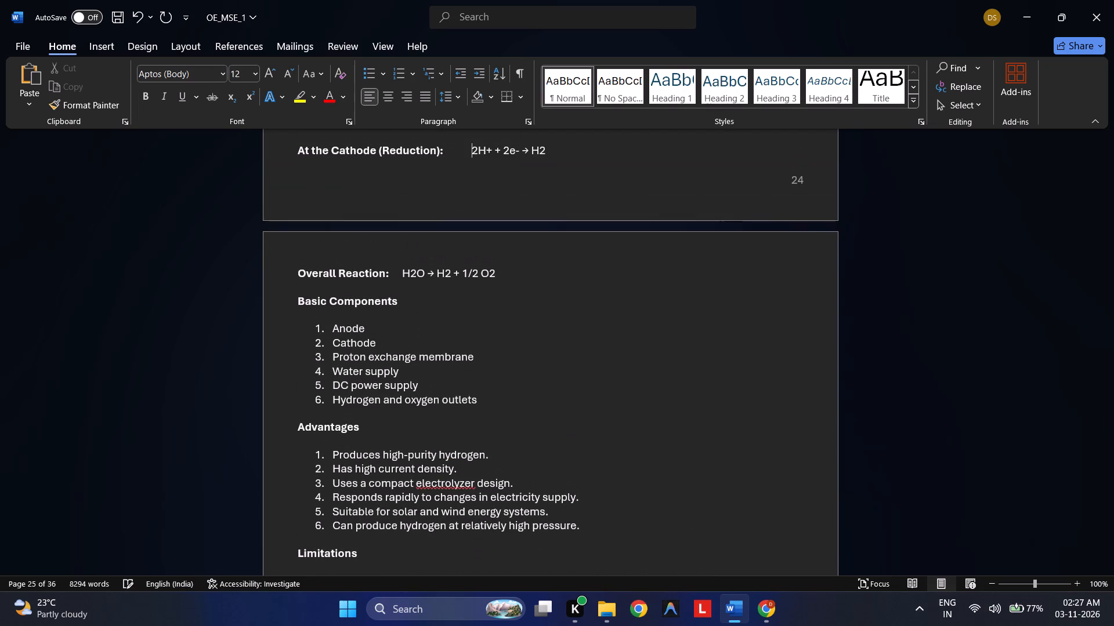
scroll(303, 196, "up", 2)
scroll(429, 338, "down", 1)
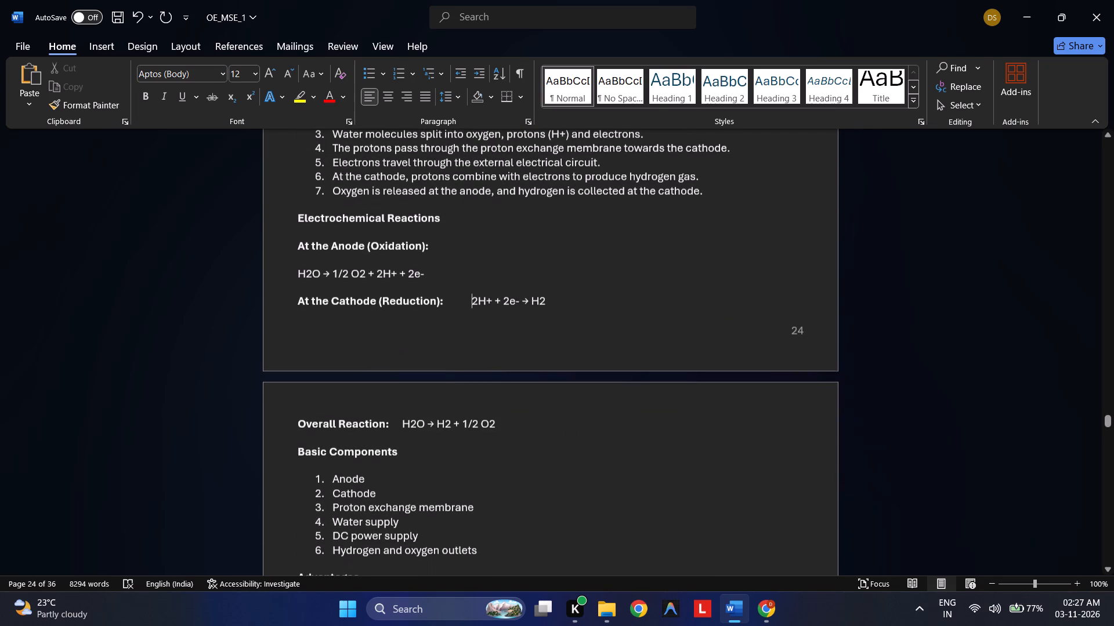
left_click(296, 271)
key("BackSpace")
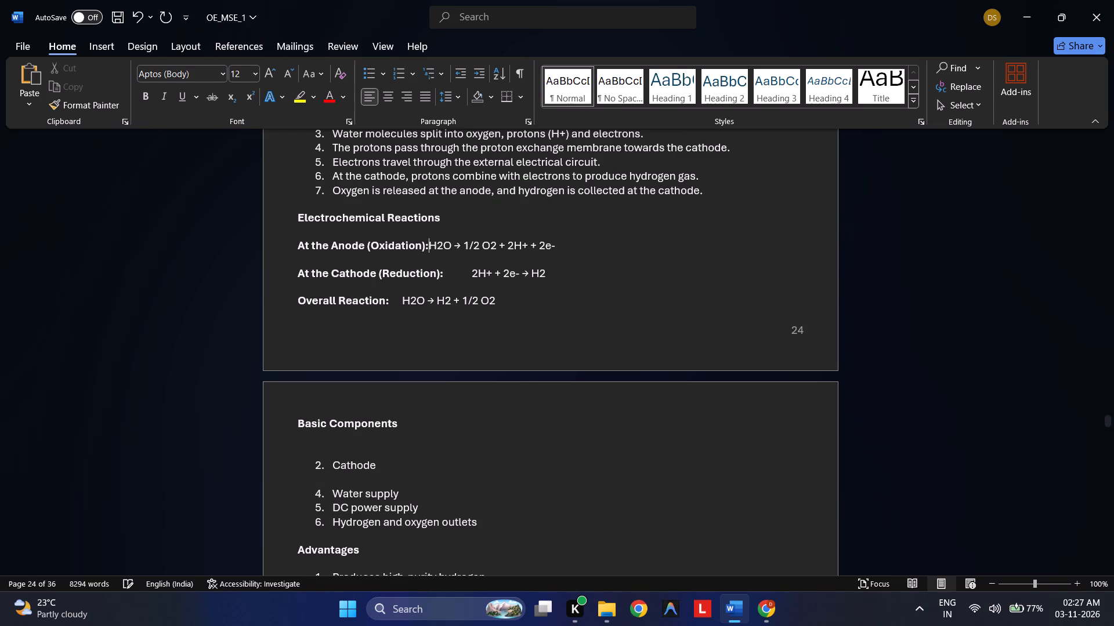
key("Tab")
Move the photo-electrolysis reaction 2H2O + Solar Energy → 2H2 + O2 onto its Overall Chemical Reaction heading line, separated by a tab.
scroll(308, 305, "down", 1)
scroll(450, 373, "down", 2)
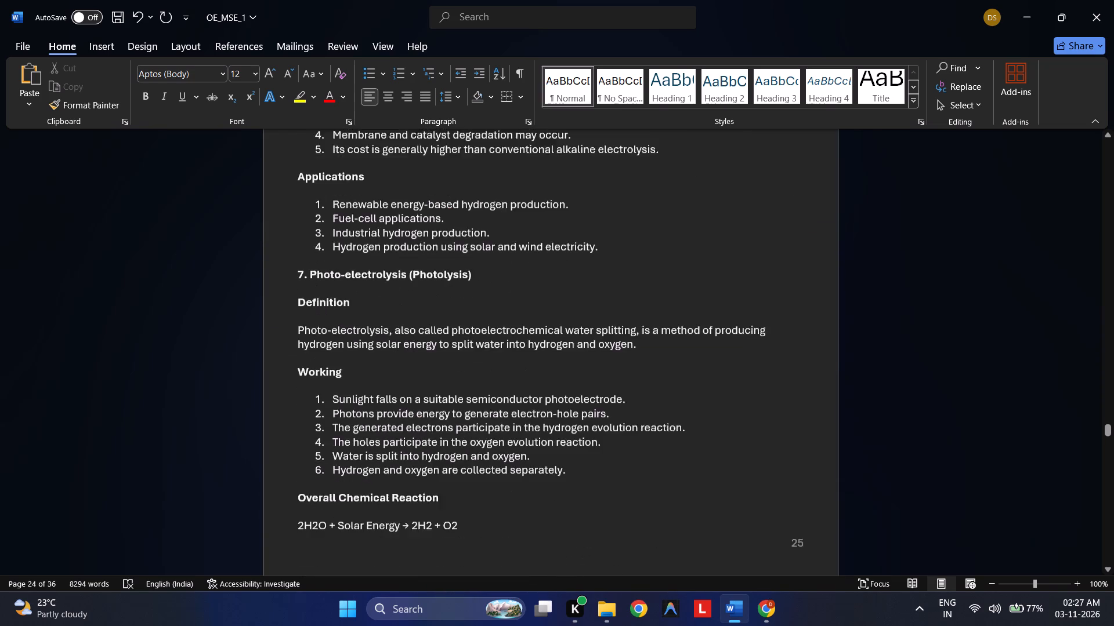
scroll(509, 333, "down", 2)
scroll(473, 248, "down", 1)
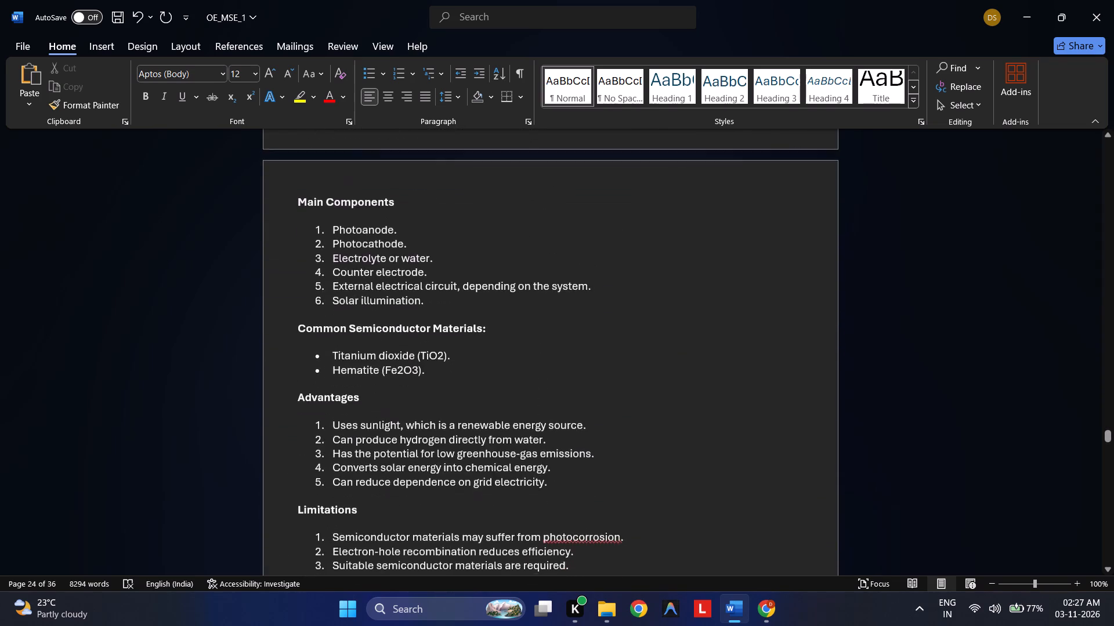
scroll(436, 267, "up", 1)
left_click(299, 353)
key("BackSpace")
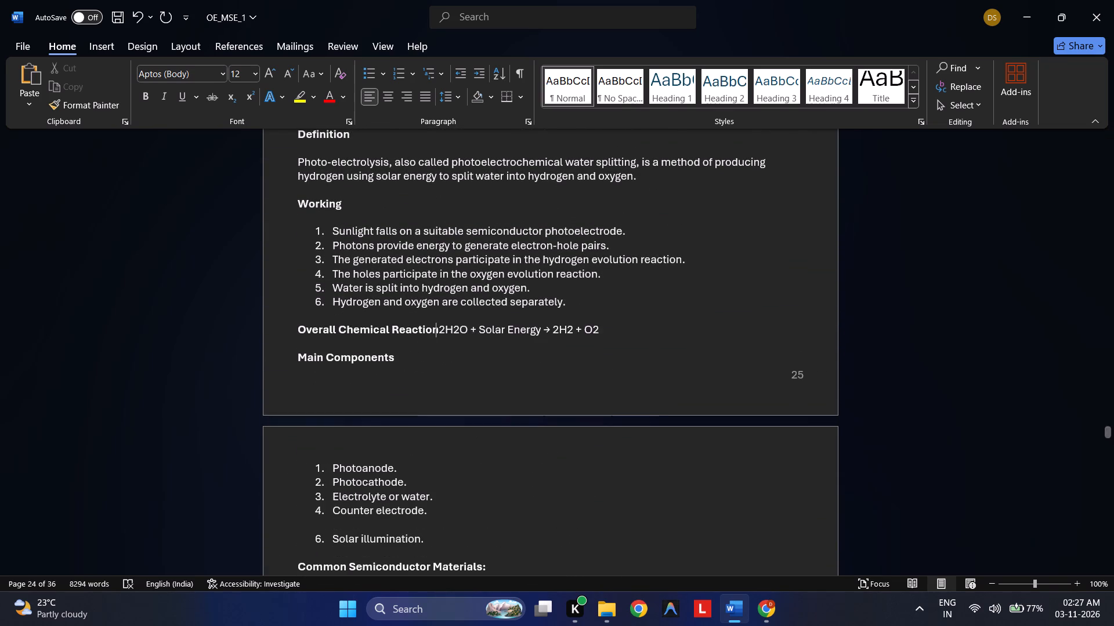
key("Tab")
Review the rest of the Q.7 answer, from the photo-electrolysis components through High-Temperature Electrolysis, the comparison table and the important reactions table.
scroll(368, 359, "down", 1)
scroll(471, 380, "down", 1)
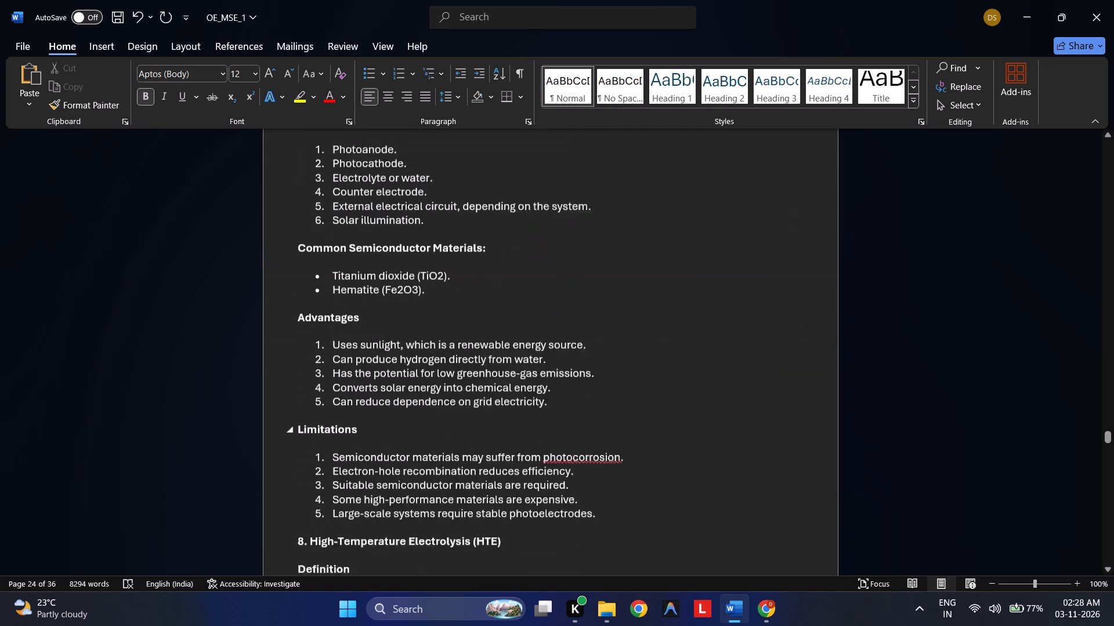
scroll(471, 380, "down", 1)
scroll(431, 308, "down", 1)
scroll(478, 356, "down", 1)
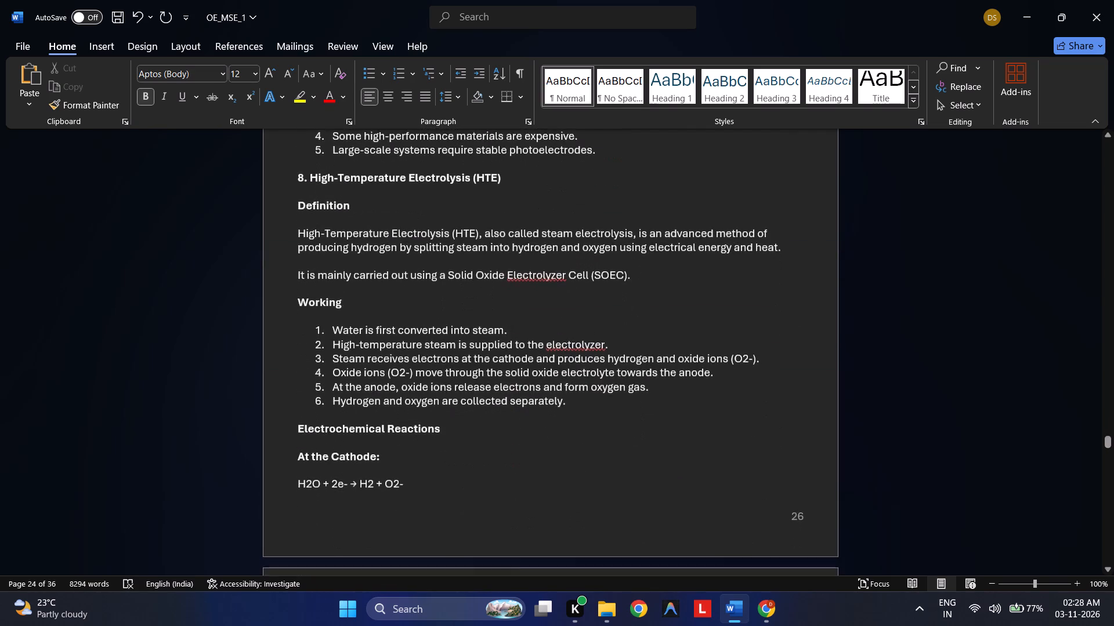
scroll(506, 378, "down", 1)
scroll(400, 406, "down", 1)
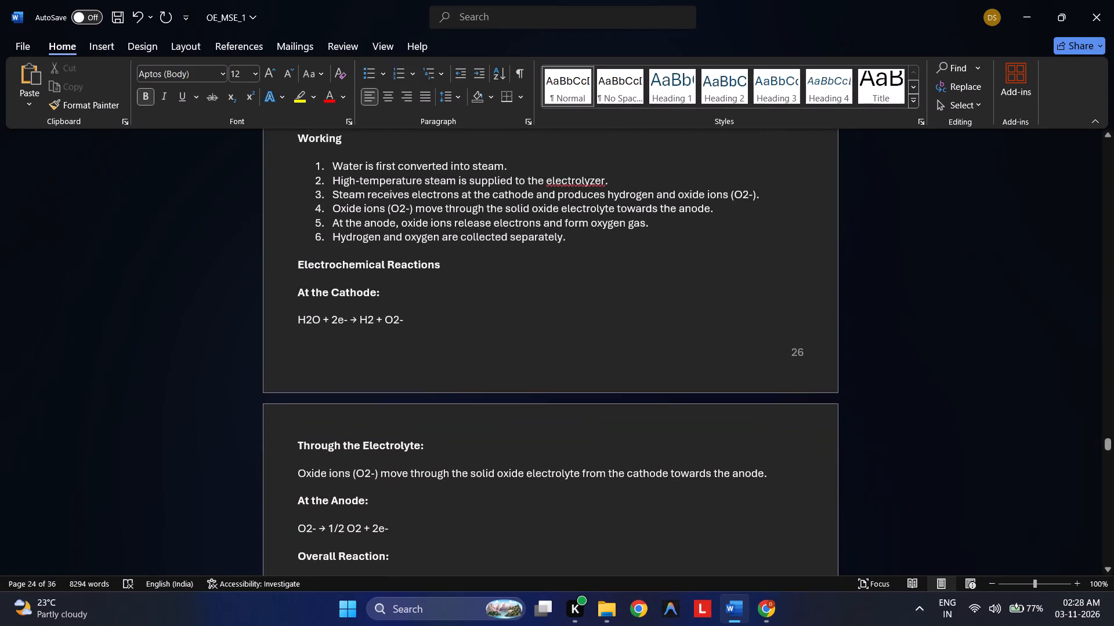
scroll(451, 421, "down", 2)
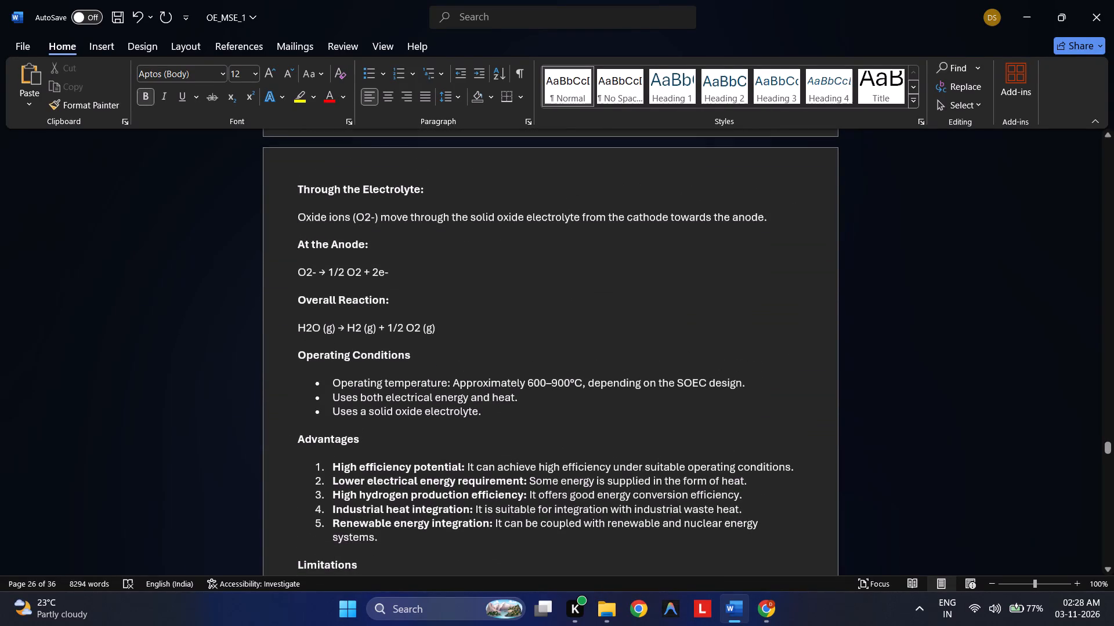
scroll(475, 381, "down", 1)
scroll(442, 320, "down", 1)
scroll(491, 363, "down", 2)
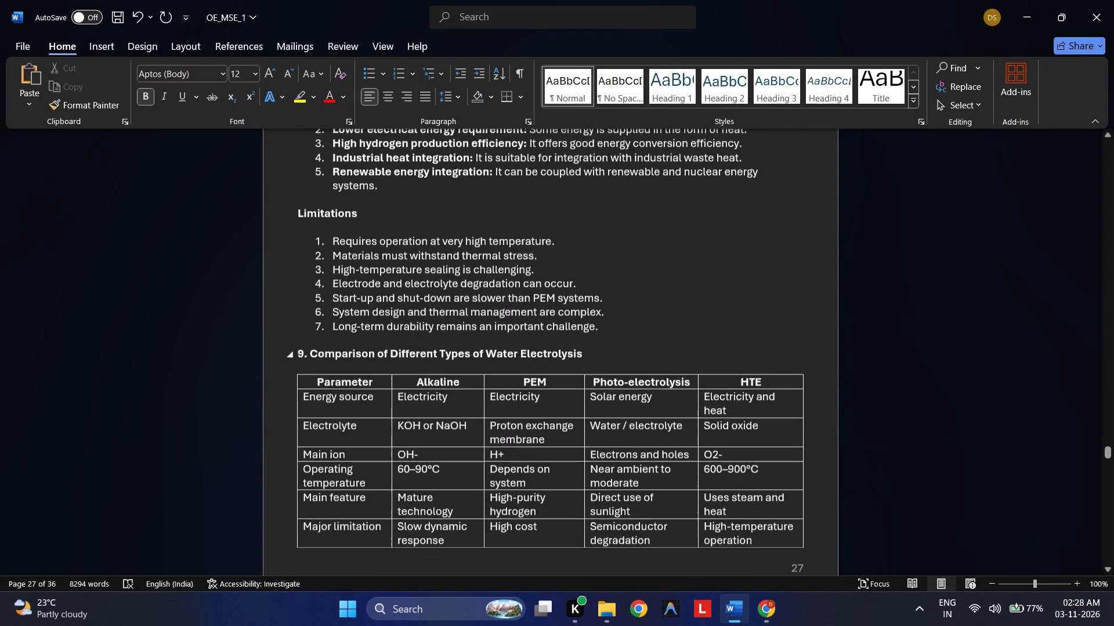
scroll(451, 288, "down", 1)
scroll(512, 301, "down", 1)
scroll(530, 369, "down", 2)
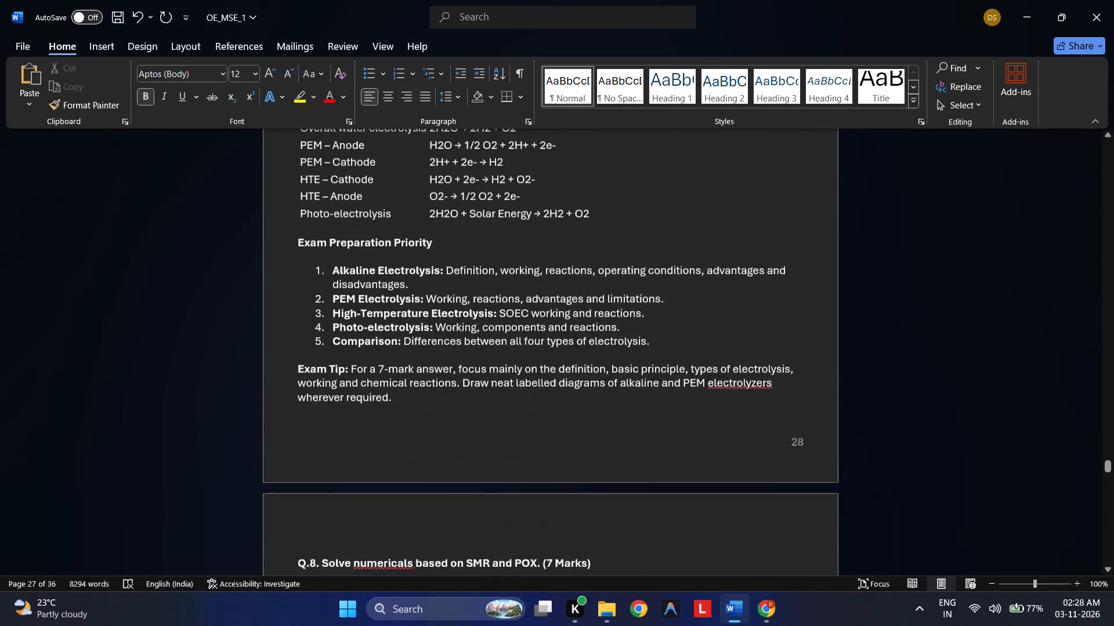
scroll(519, 300, "up", 1)
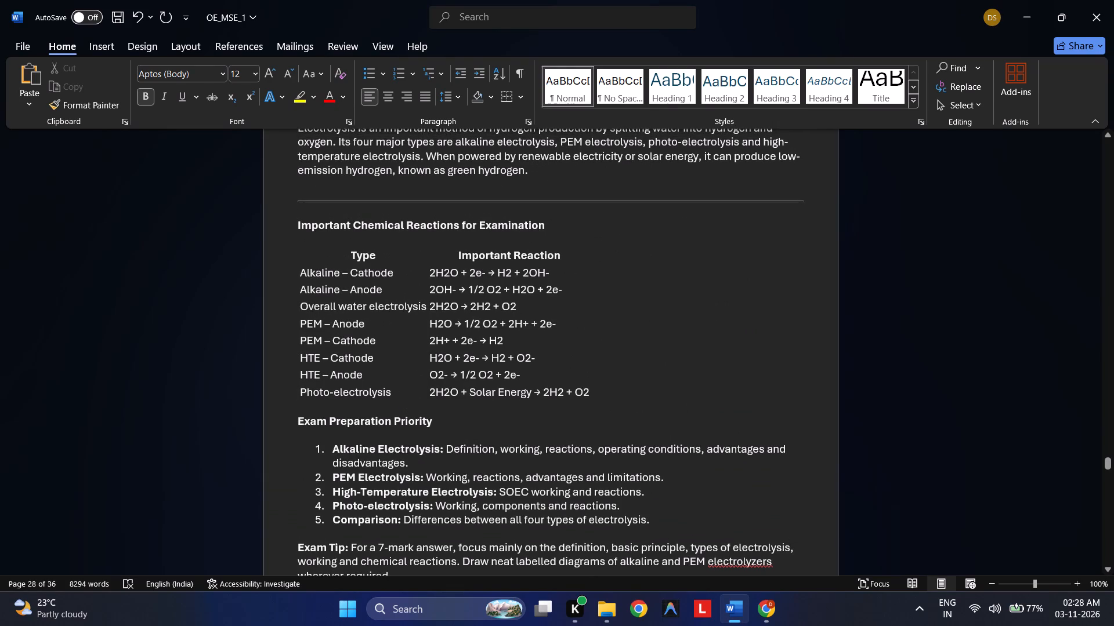
Apply the plain bordered grid style to the Important Chemical Reactions for Examination table at the end of Q.7.
left_click(391, 281)
left_click(357, 238)
left_click(311, 252)
double_click(290, 237)
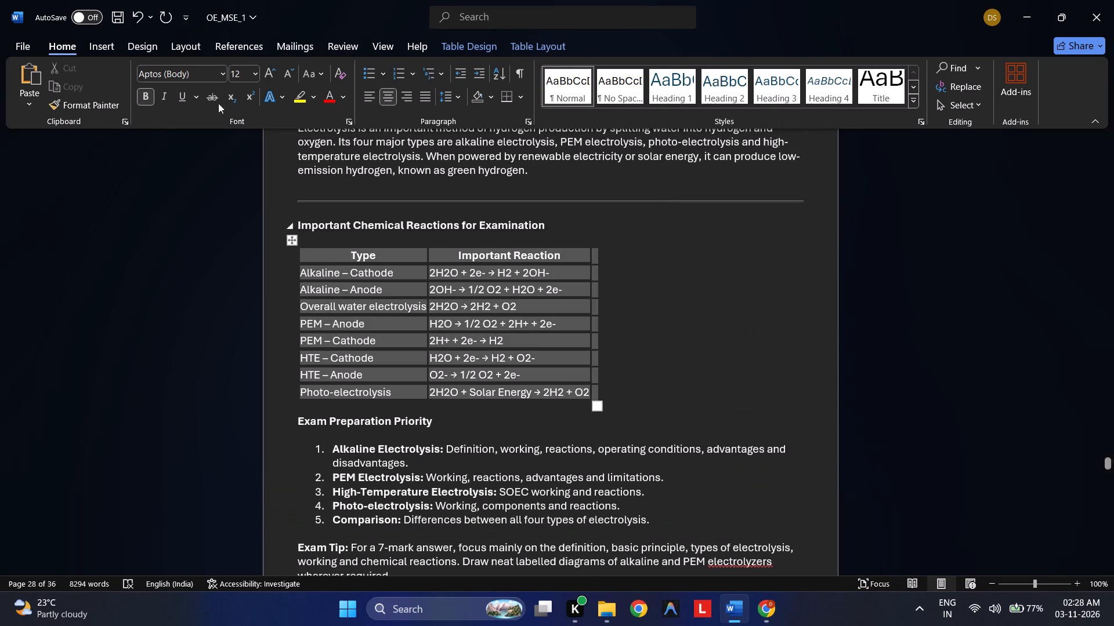
left_click(225, 82)
left_click(649, 308)
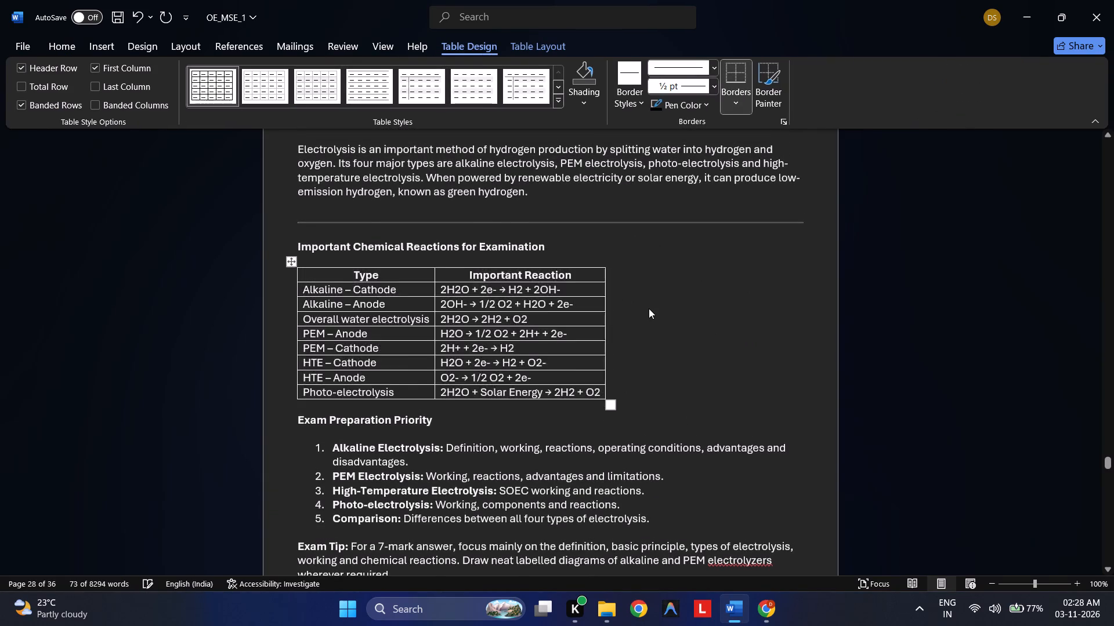
Look through the Q.8 answer, from the molecular masses table and formulas to the solved SMR and POX numericals.
scroll(649, 308, "down", 2)
scroll(561, 297, "down", 1)
scroll(473, 391, "down", 2)
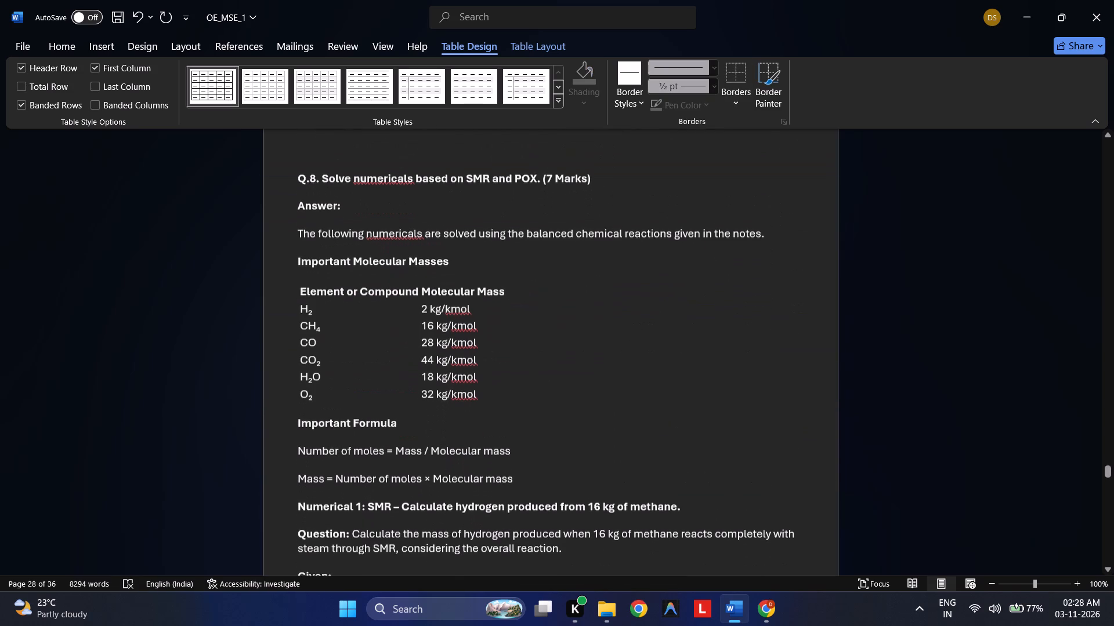
left_click(527, 214)
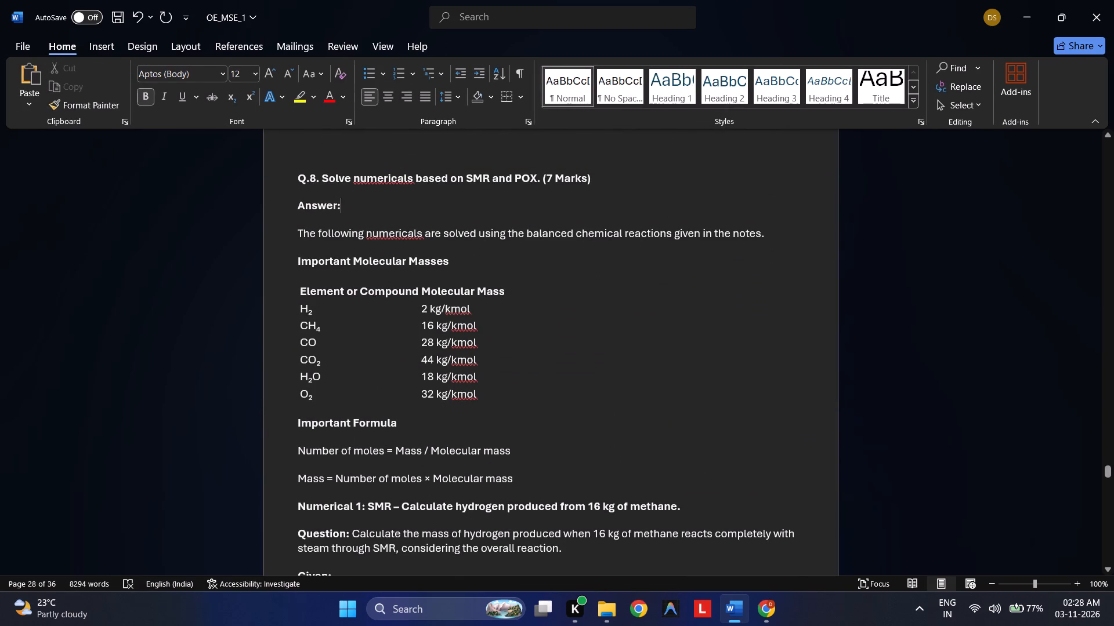
left_click(512, 286)
left_click(612, 297)
scroll(612, 297, "down", 1)
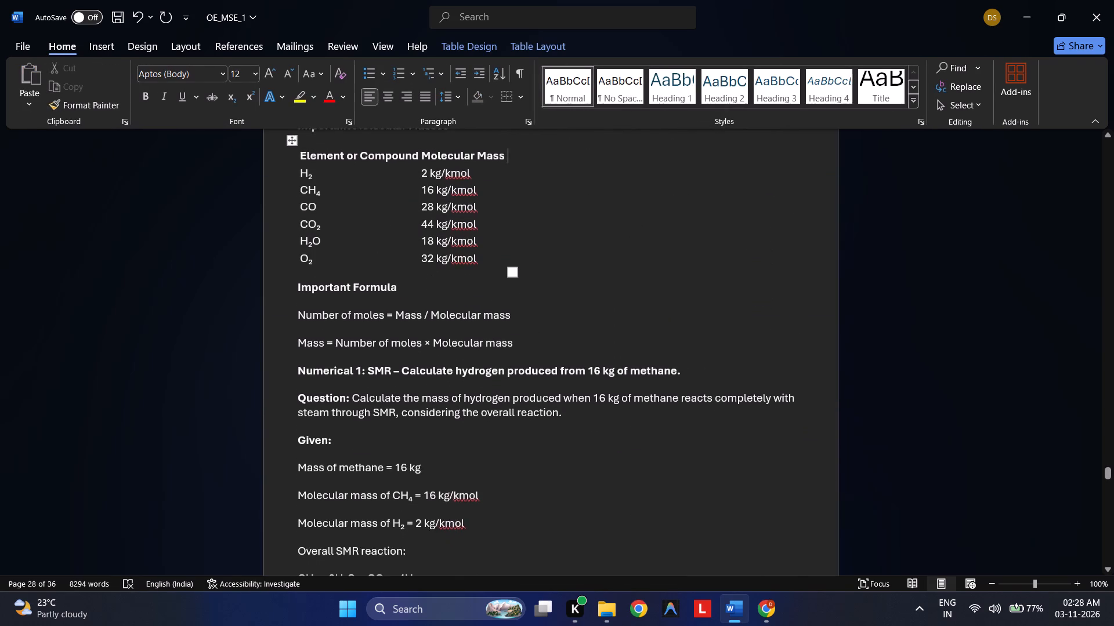
scroll(629, 362, "down", 5)
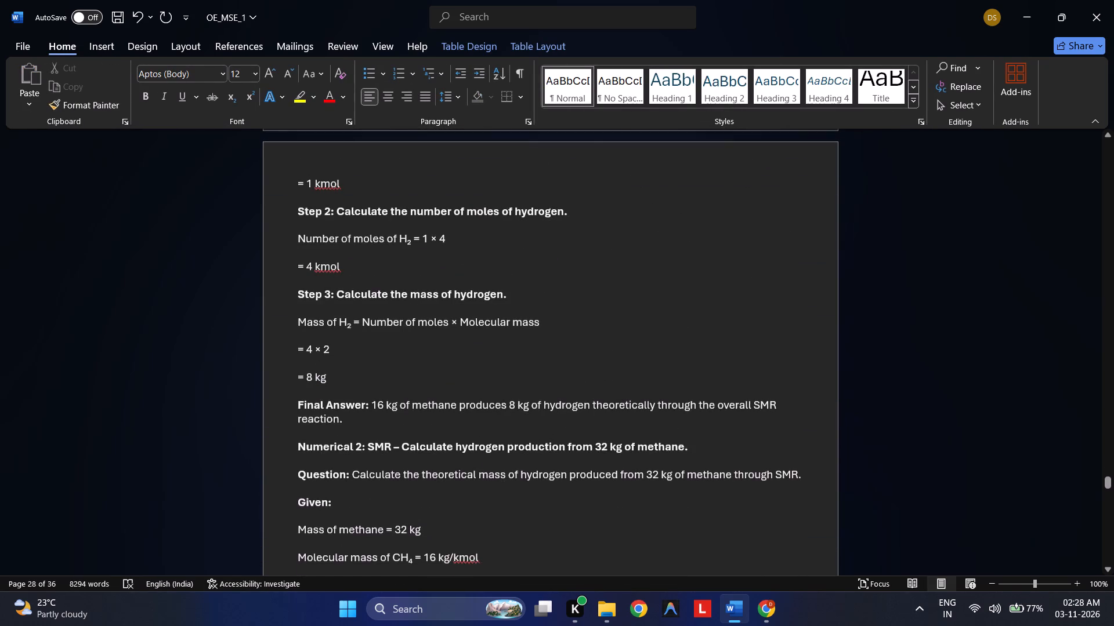
scroll(629, 362, "down", 2)
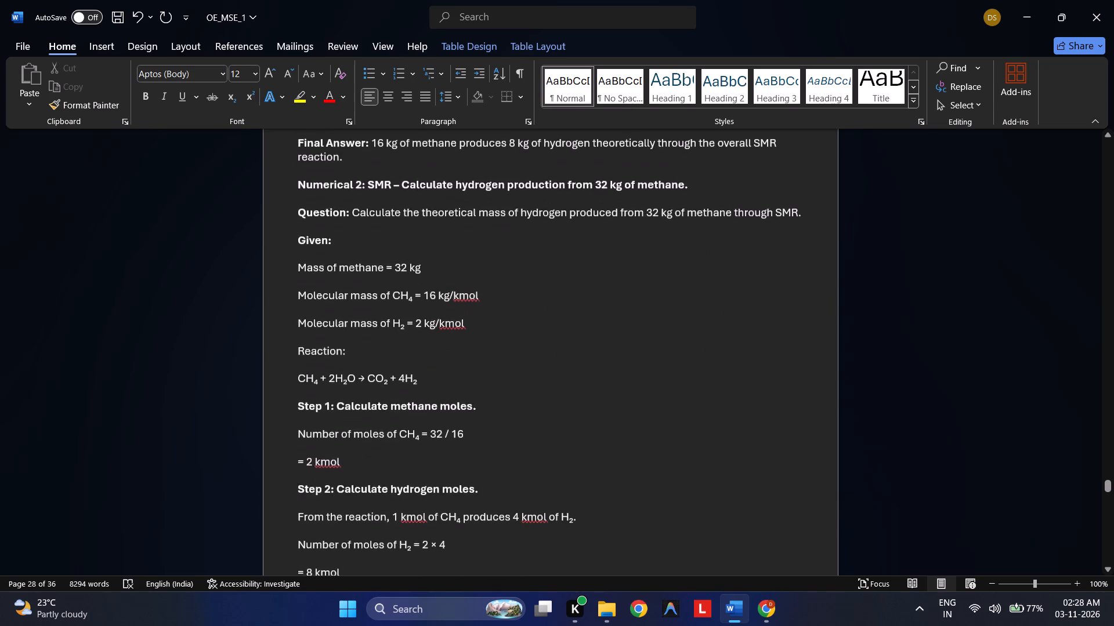
scroll(629, 362, "down", 3)
scroll(629, 362, "up", 1)
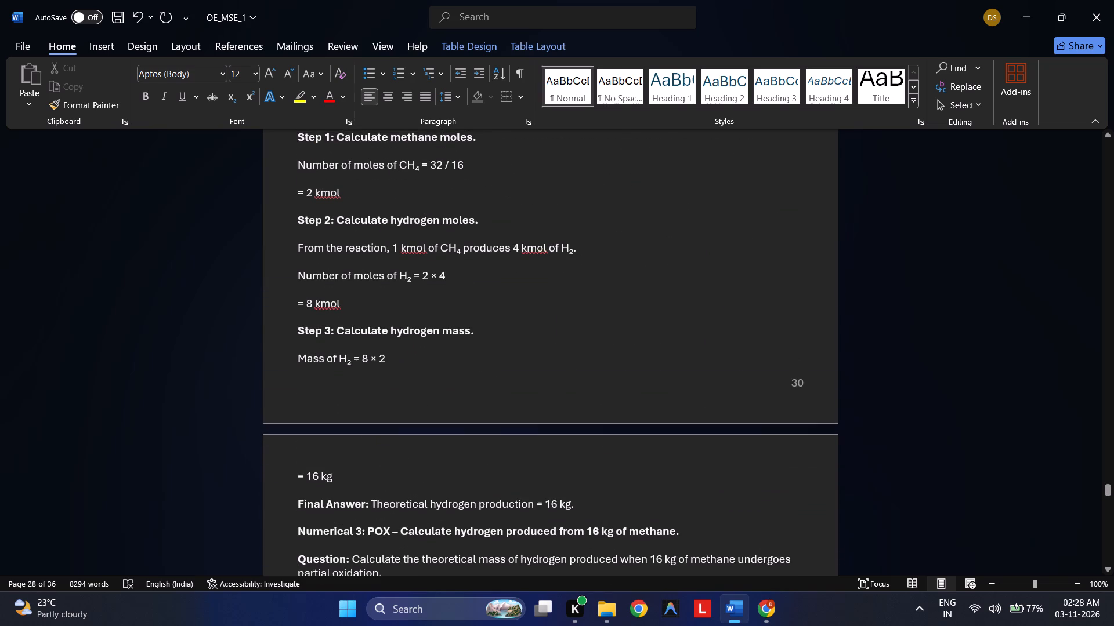
scroll(565, 292, "up", 2)
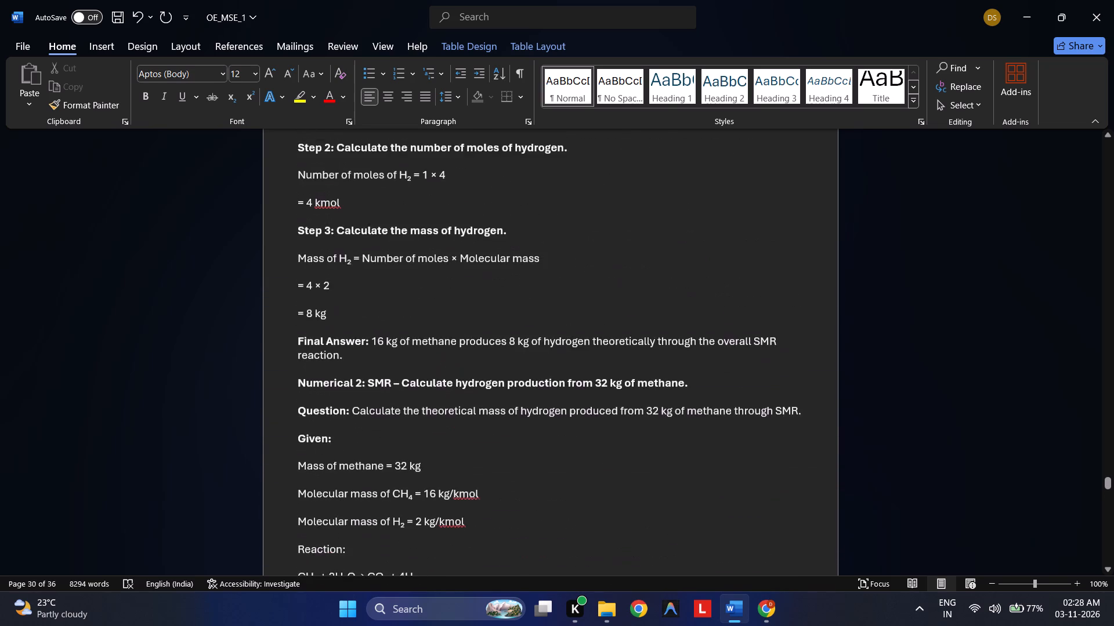
scroll(565, 292, "up", 2)
scroll(548, 354, "up", 1)
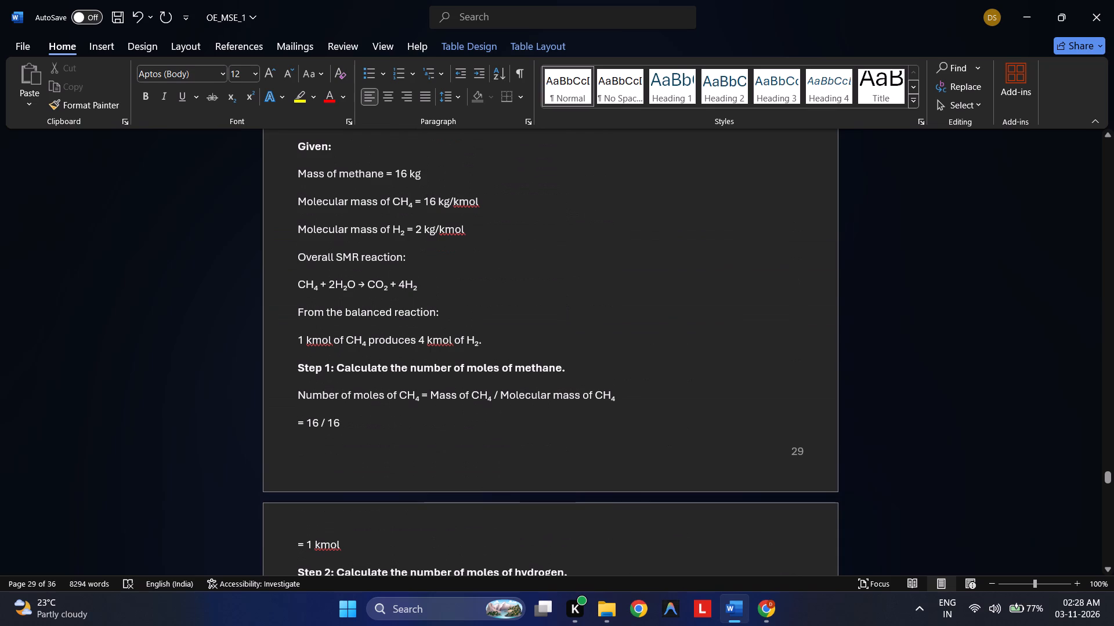
scroll(548, 354, "down", 6)
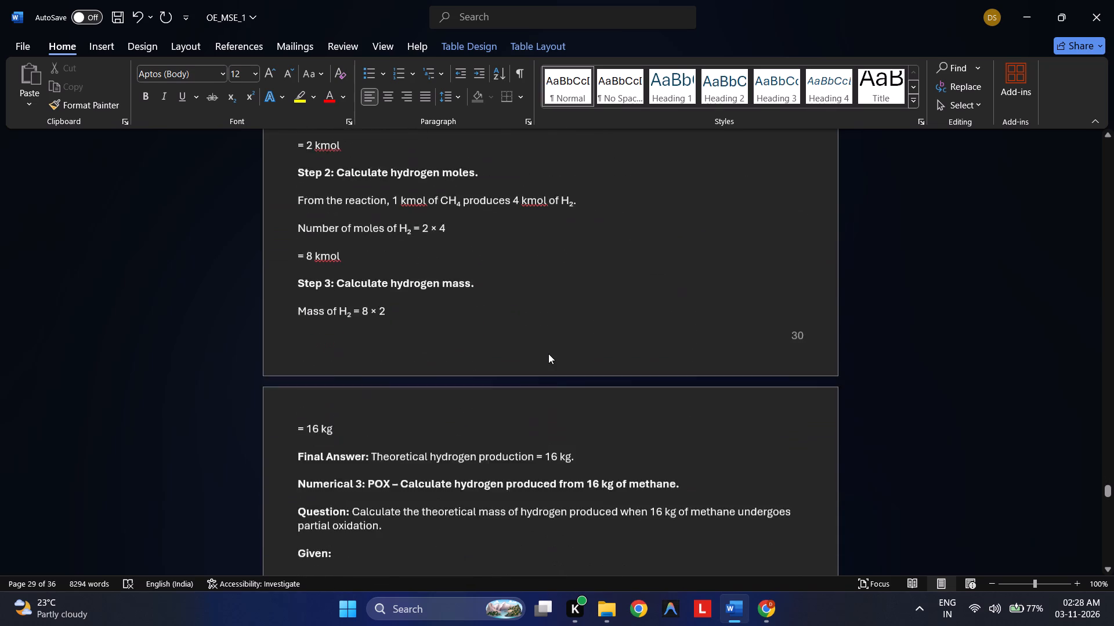
scroll(548, 354, "down", 4)
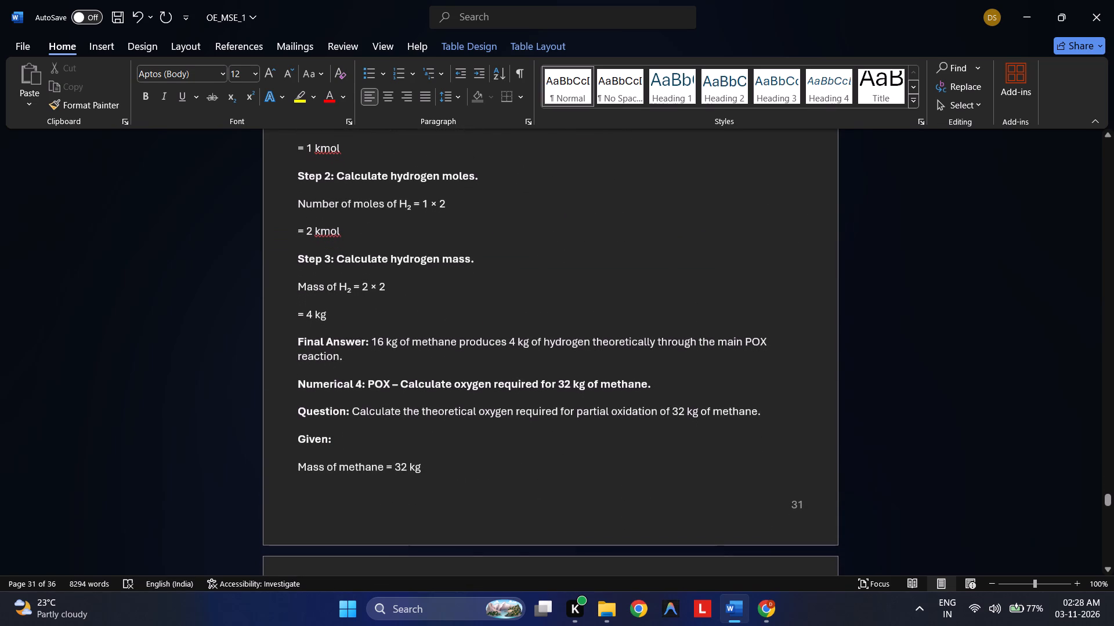
scroll(545, 375, "up", 7)
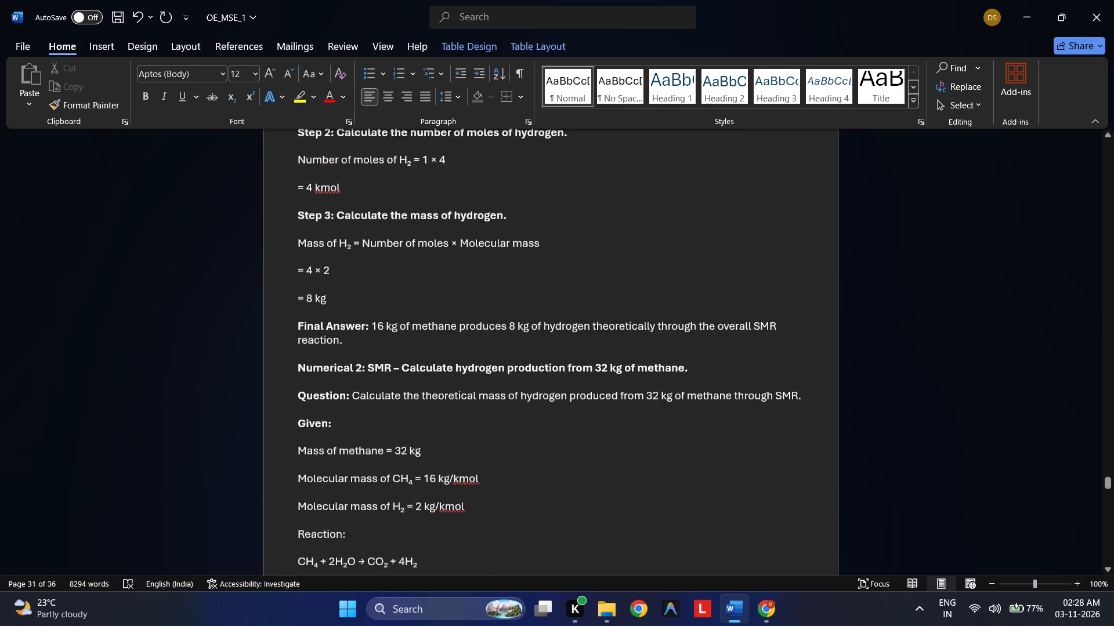
scroll(545, 375, "up", 4)
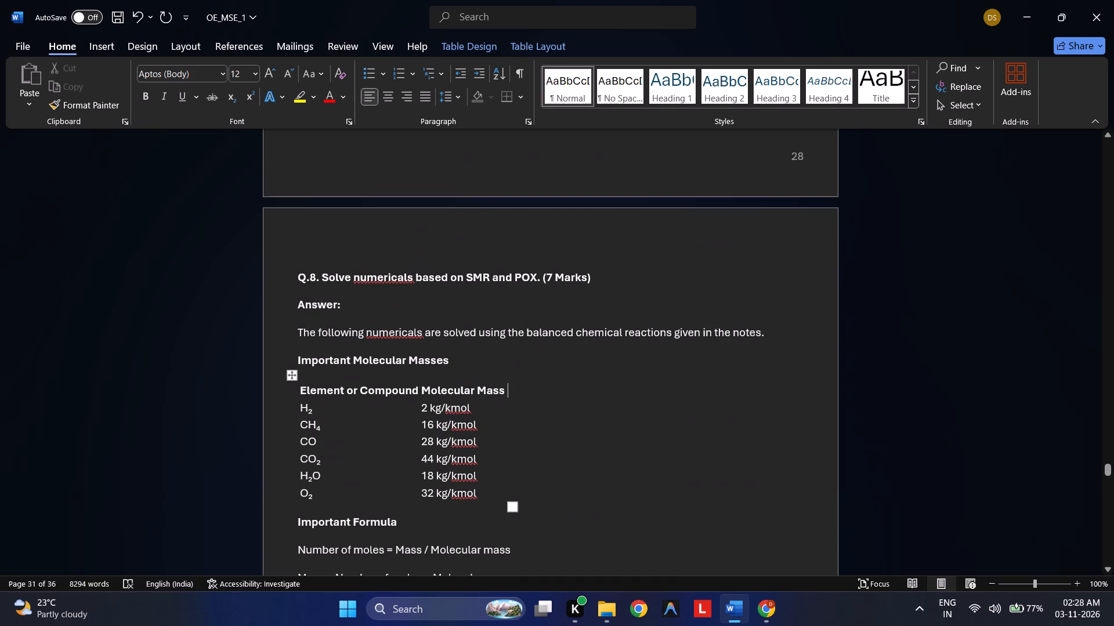
Apply the plain bordered grid style to the Important Molecular Masses table in Q.8.
double_click(291, 376)
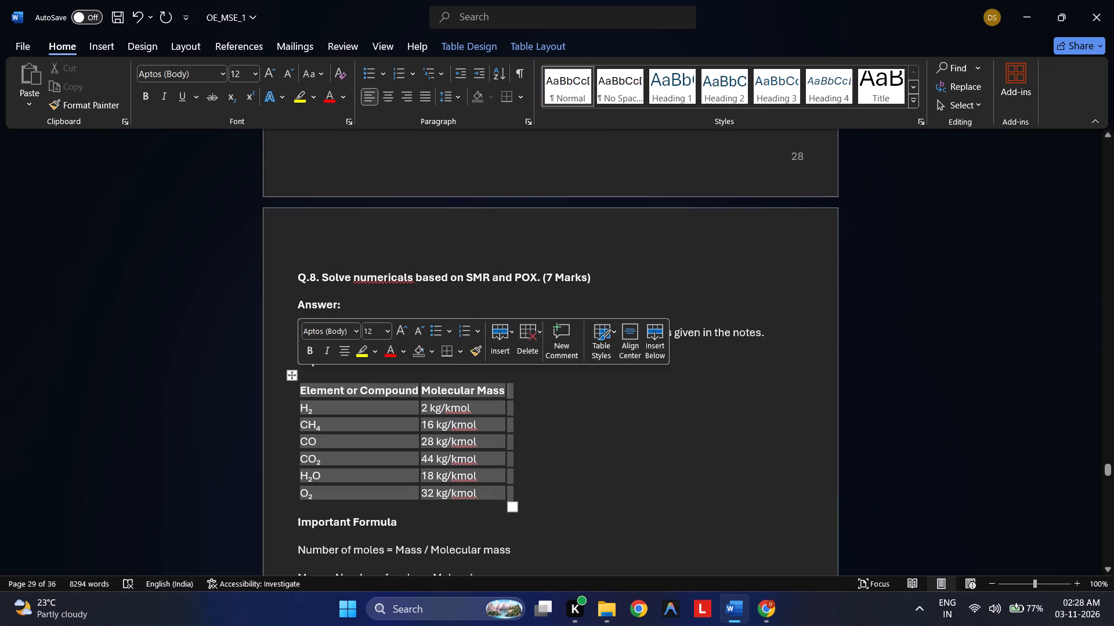
left_click(201, 83)
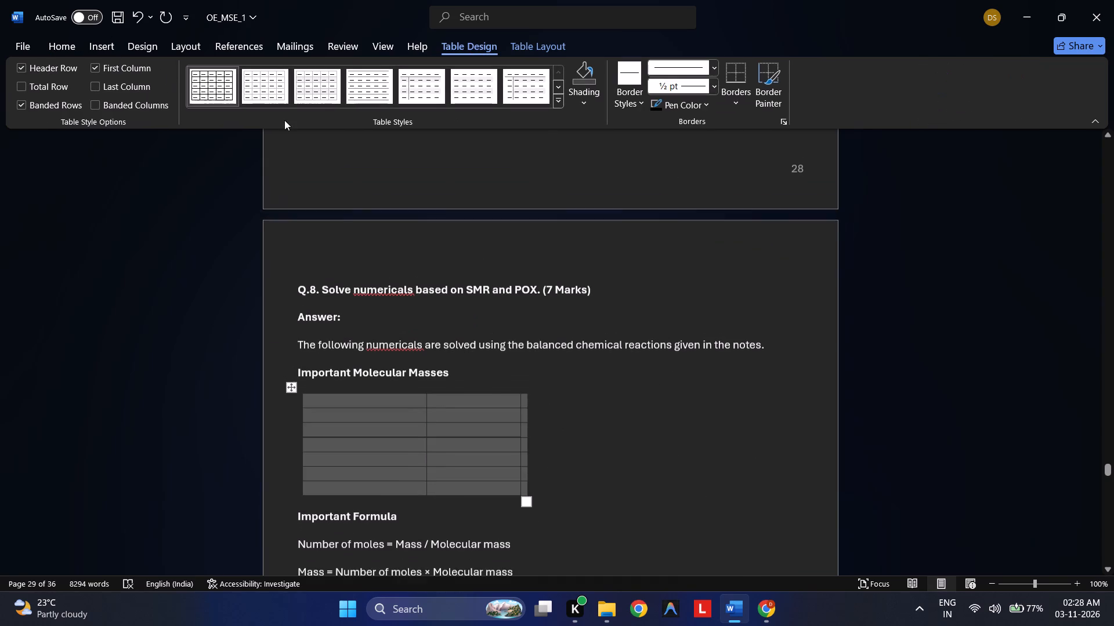
left_click(545, 292)
left_click(639, 363)
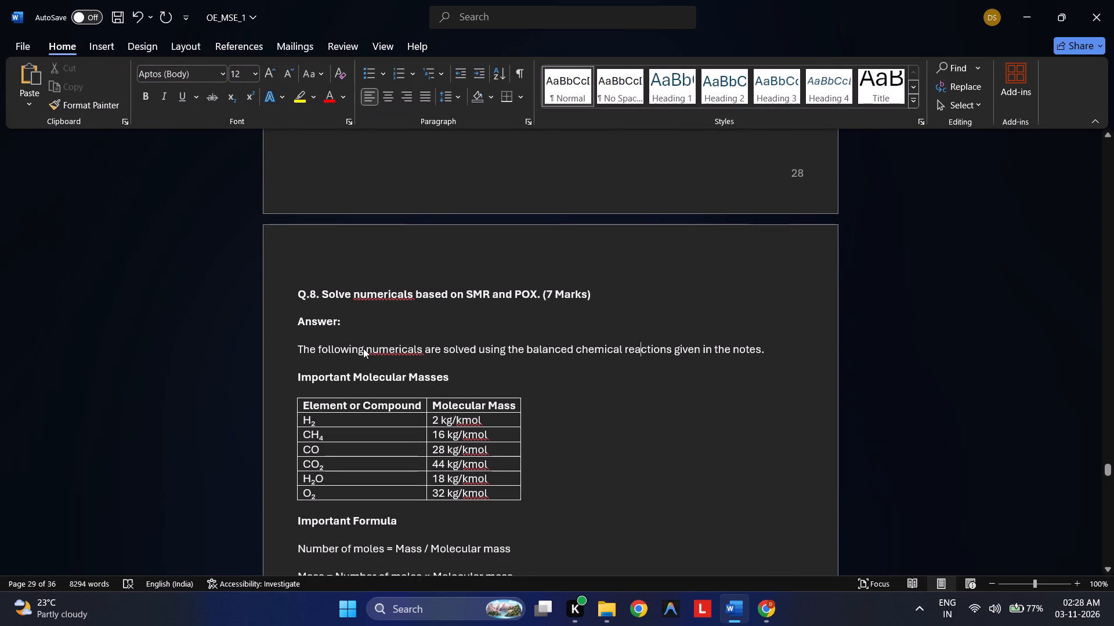
Read the Q.8 introduction, the molecular masses table and the Important Formula lines for moles and mass.
double_click(324, 351)
left_click(465, 372)
scroll(465, 372, "down", 2)
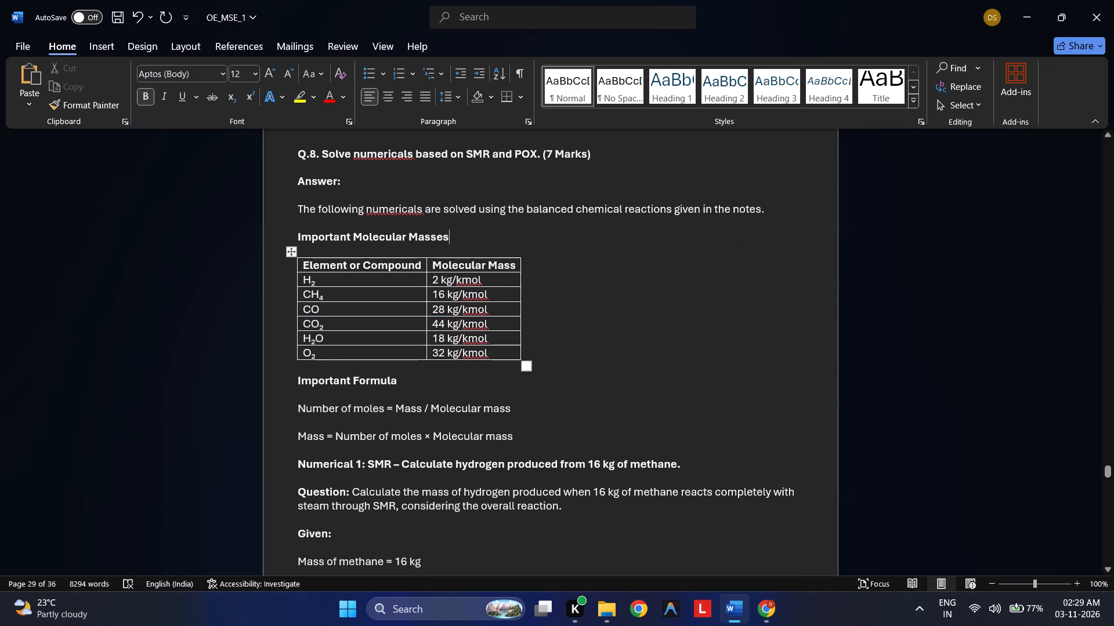
scroll(616, 355, "down", 1)
scroll(434, 309, "up", 1)
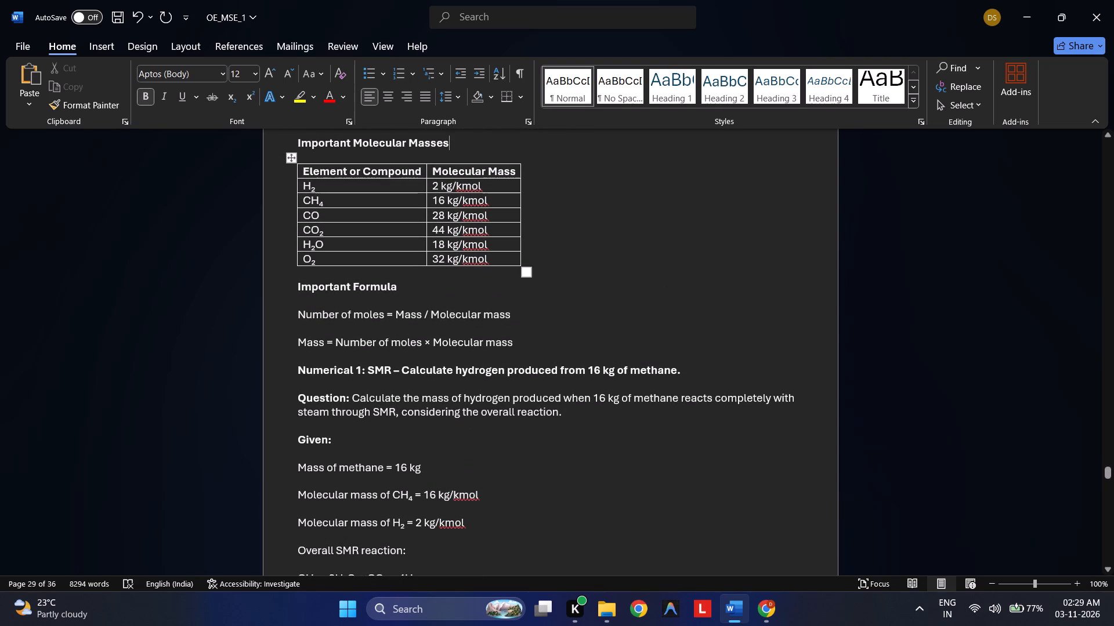
scroll(549, 351, "down", 1)
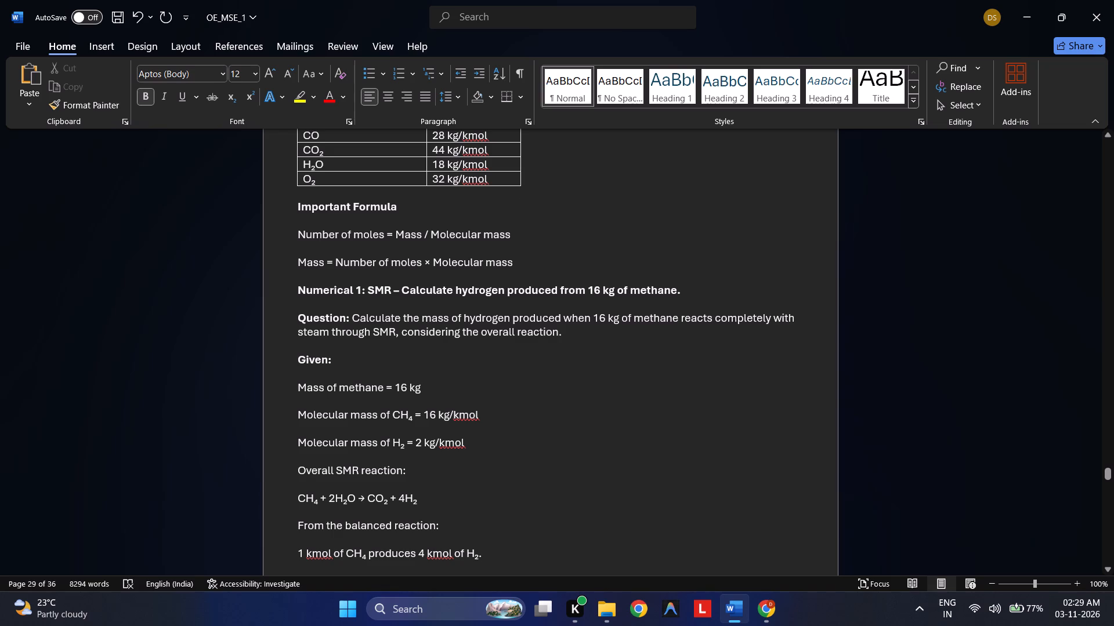
left_click(316, 271)
double_click(368, 263)
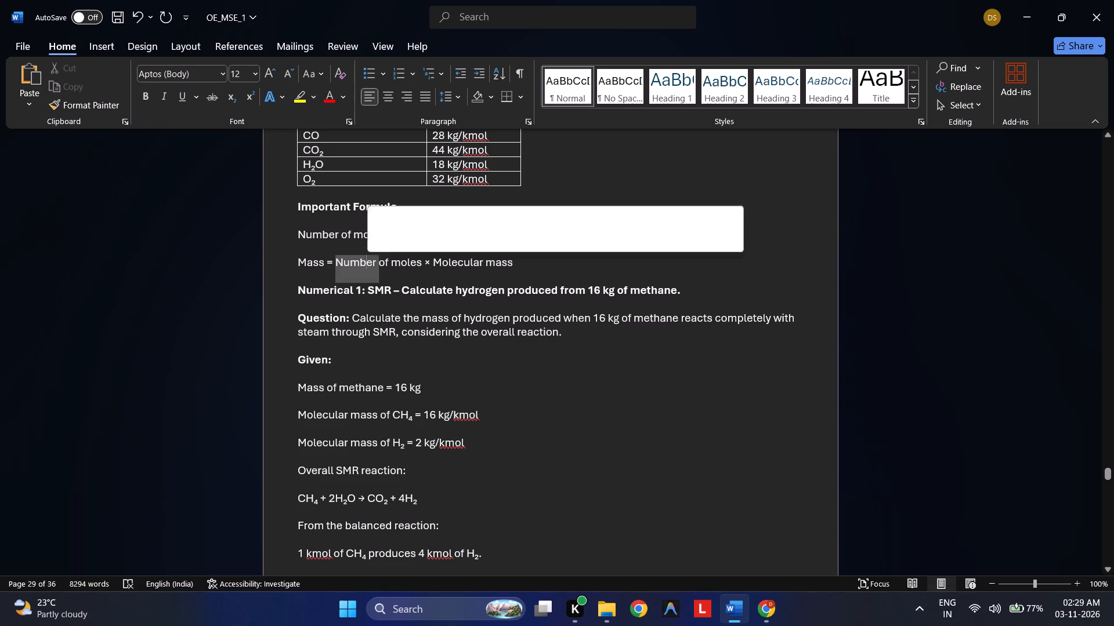
double_click(415, 260)
double_click(358, 259)
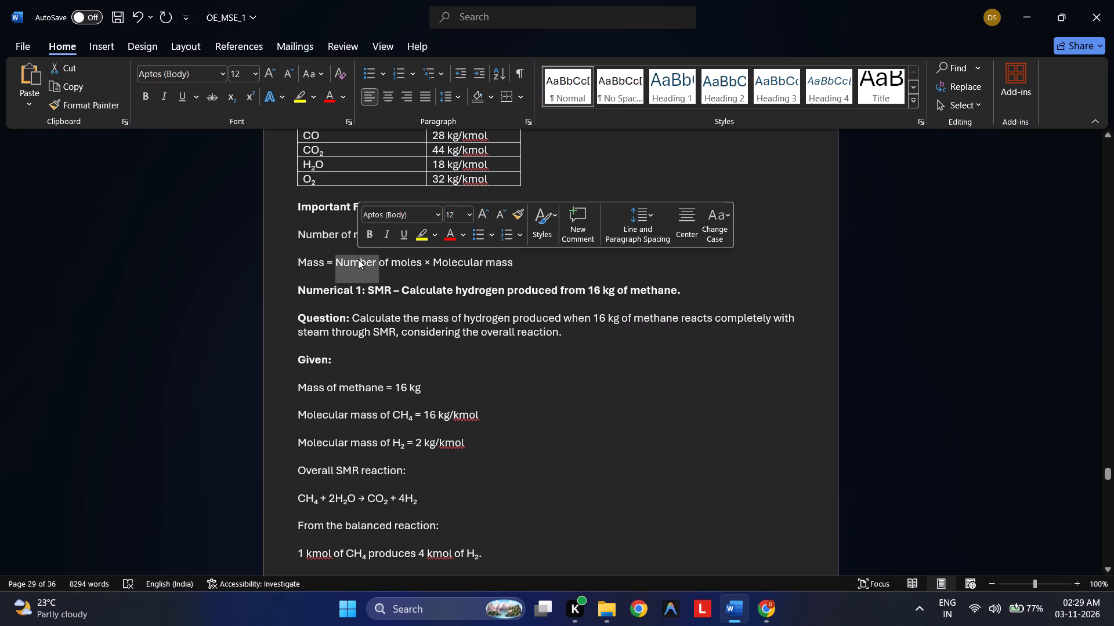
double_click(439, 259)
left_click(389, 269)
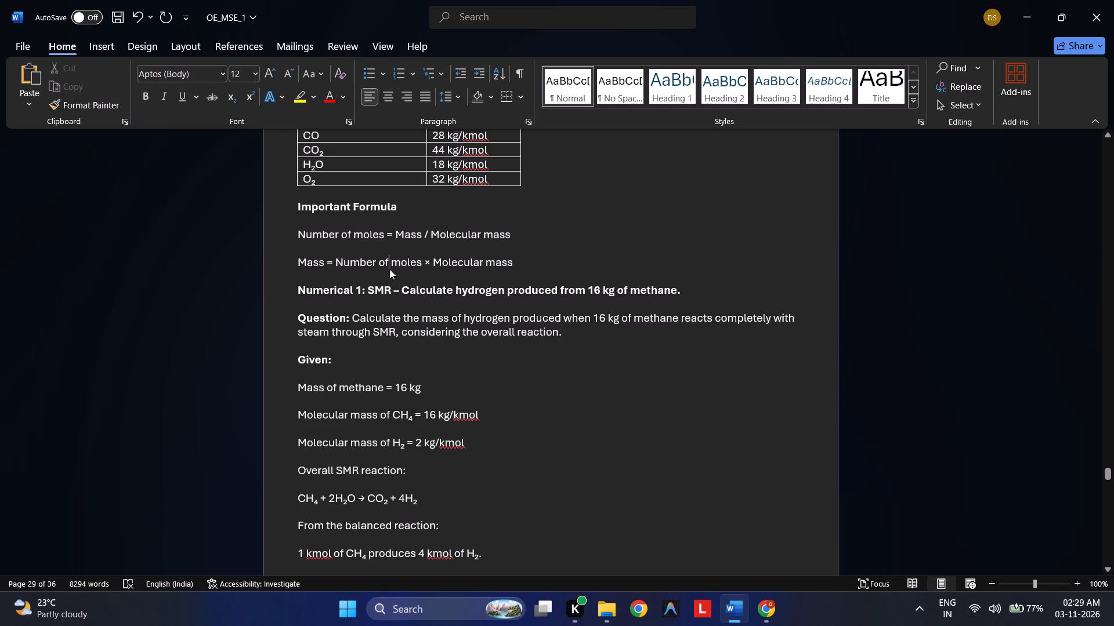
double_click(449, 269)
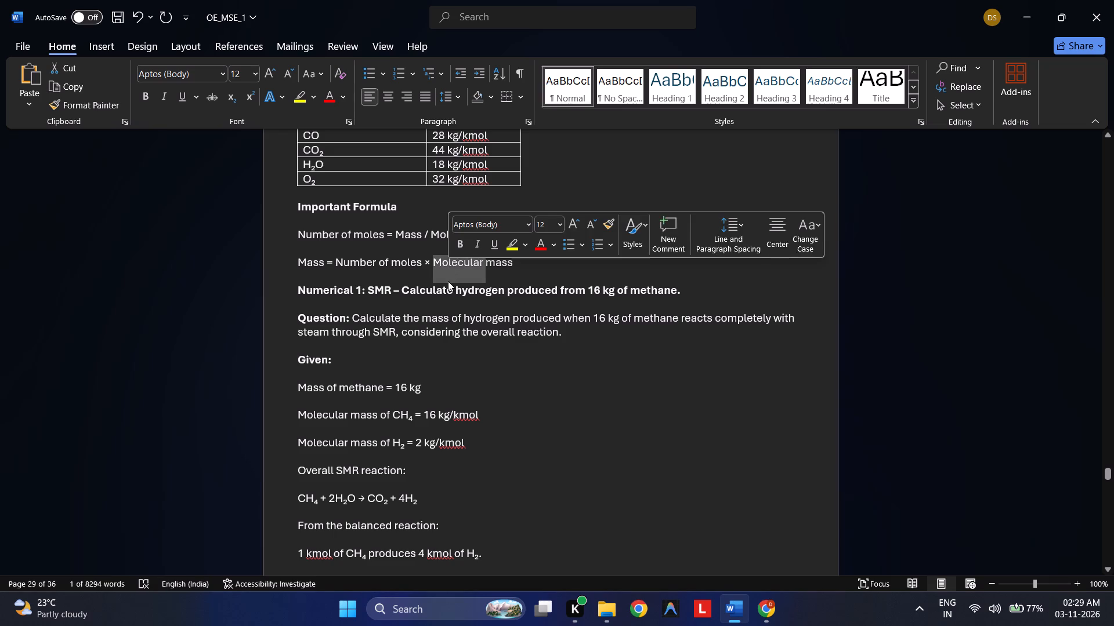
left_click(446, 330)
Insert a blank line above the Numerical 1: SMR heading to separate it from the formulas.
scroll(444, 314, "down", 1)
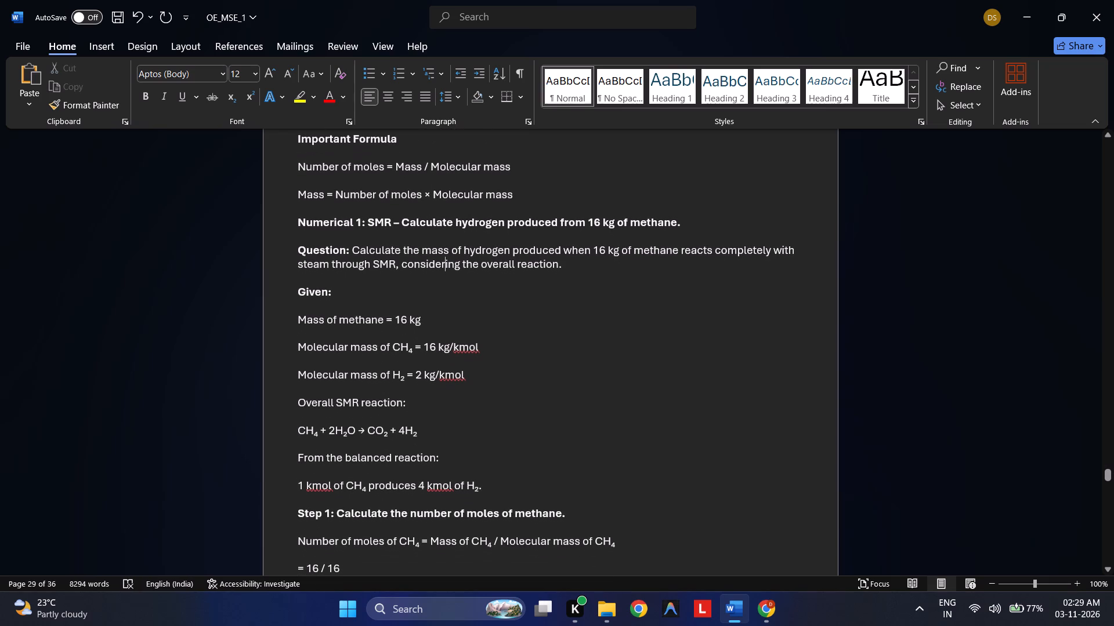
left_click(298, 230)
key("Return")
Read Numerical 1: SMR in Q.8, covering the question, given data, overall reaction and Step 1 calculation.
scroll(324, 244, "down", 1)
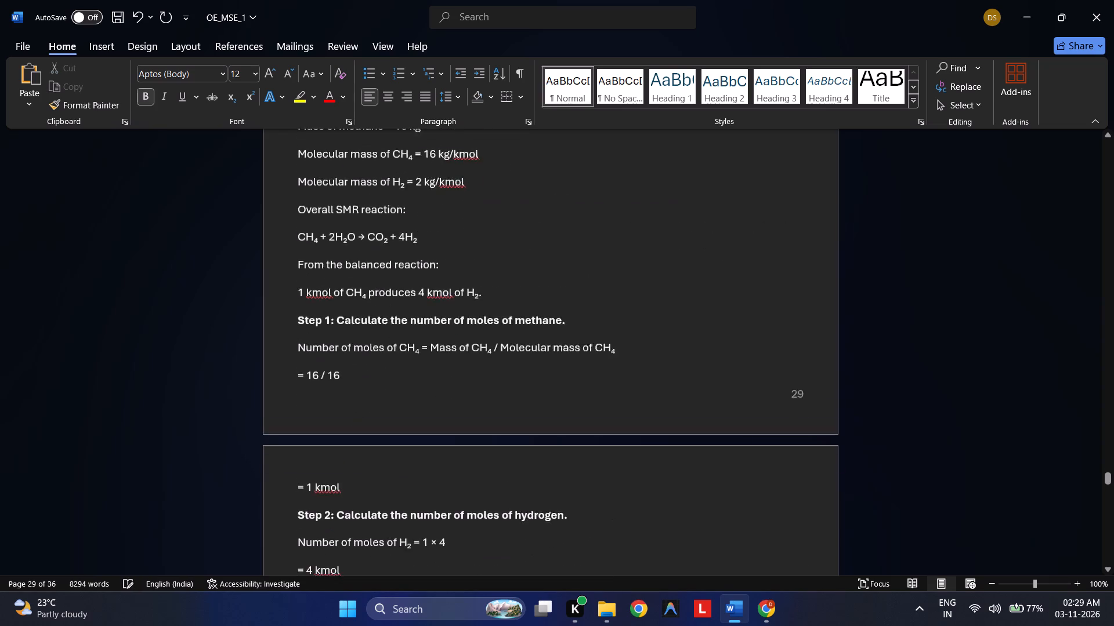
scroll(324, 244, "down", 1)
scroll(374, 249, "up", 1)
scroll(457, 280, "up", 1)
scroll(457, 280, "down", 1)
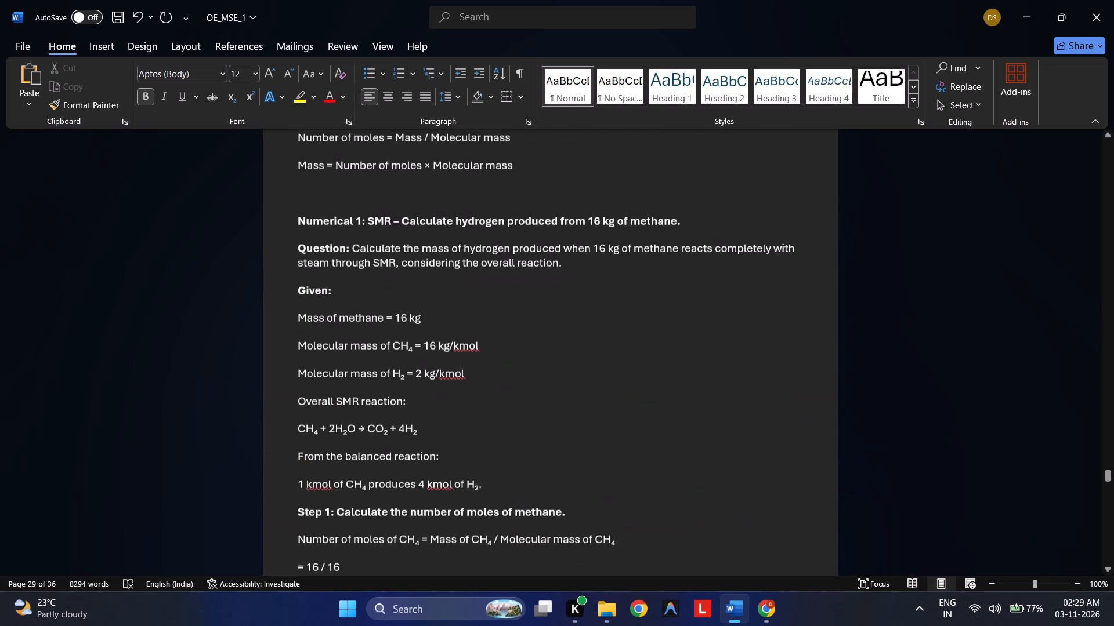
scroll(457, 280, "down", 1)
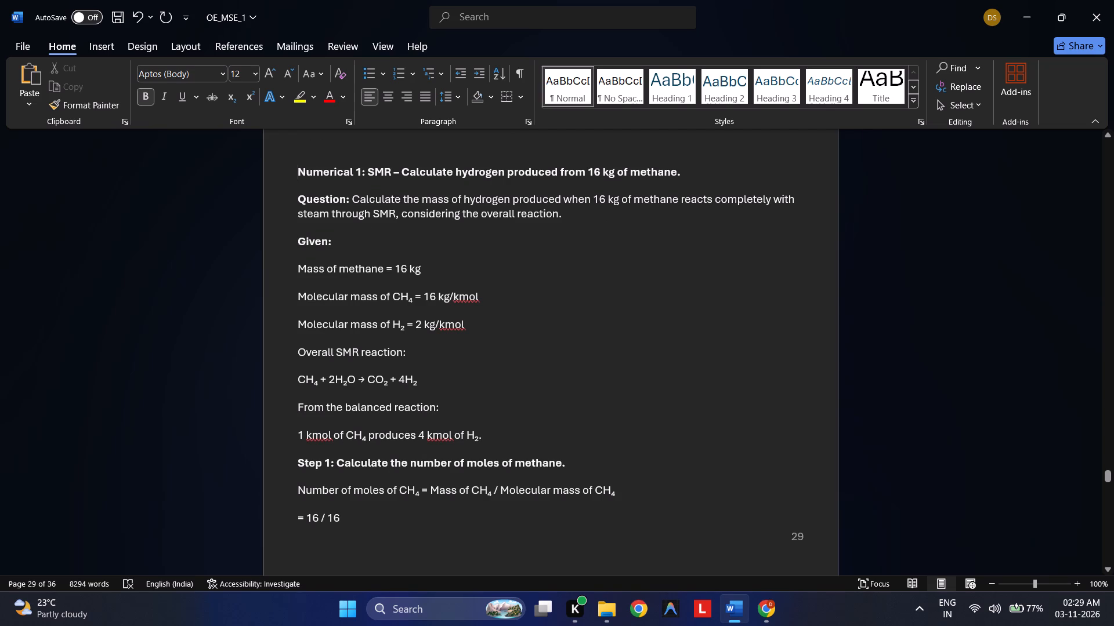
left_click_drag(406, 207, 501, 206)
left_click(504, 241)
scroll(504, 241, "down", 1)
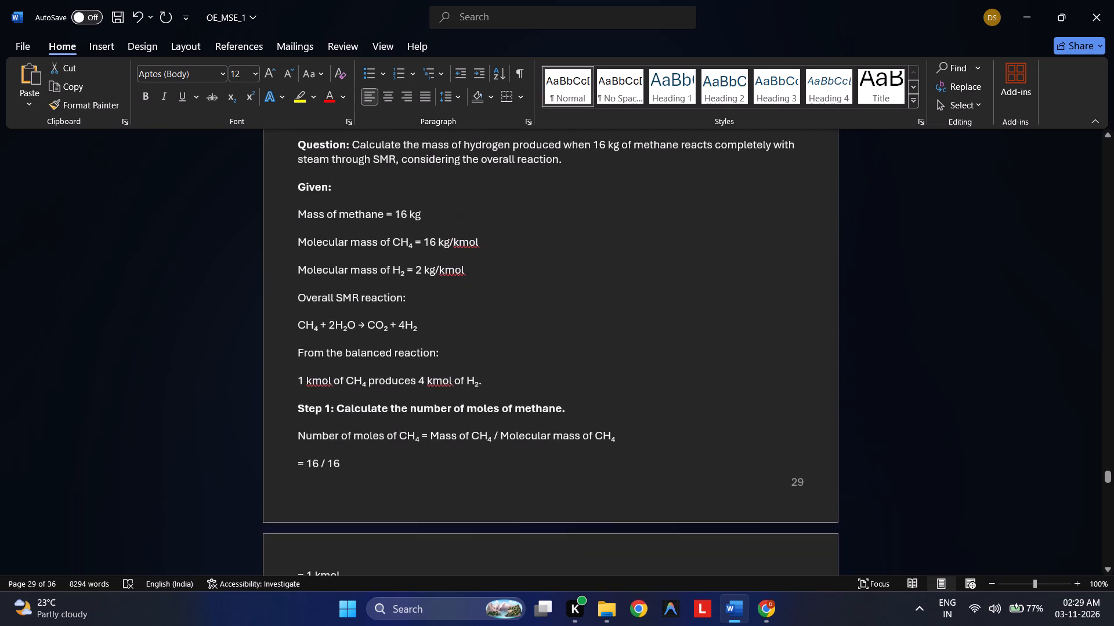
scroll(523, 236, "up", 1)
scroll(586, 341, "down", 1)
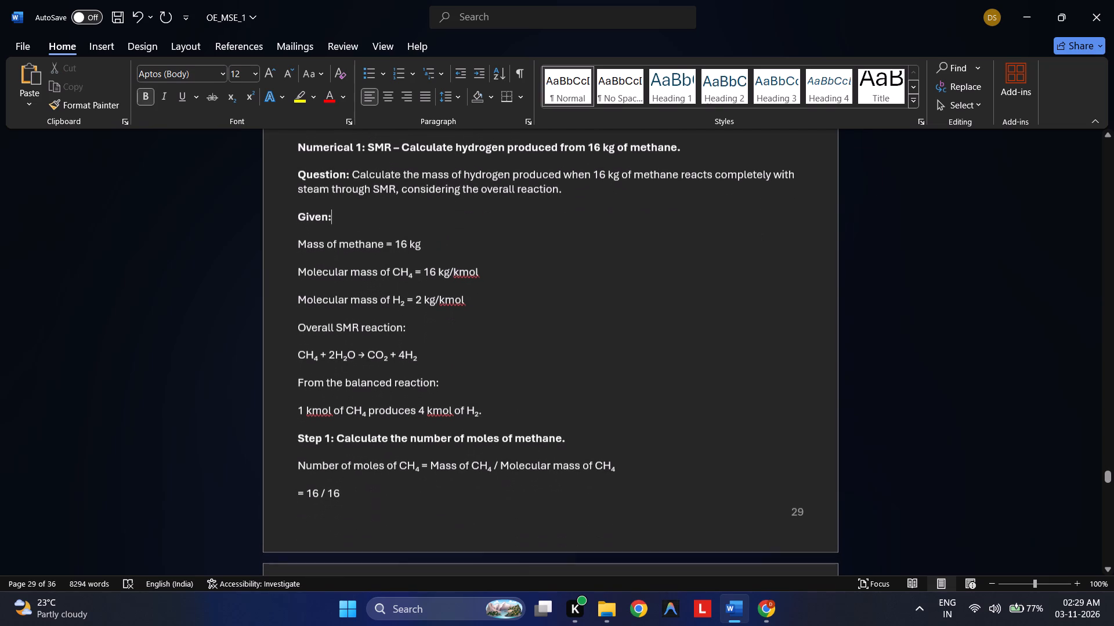
left_click_drag(545, 178, 598, 177)
left_click(513, 190)
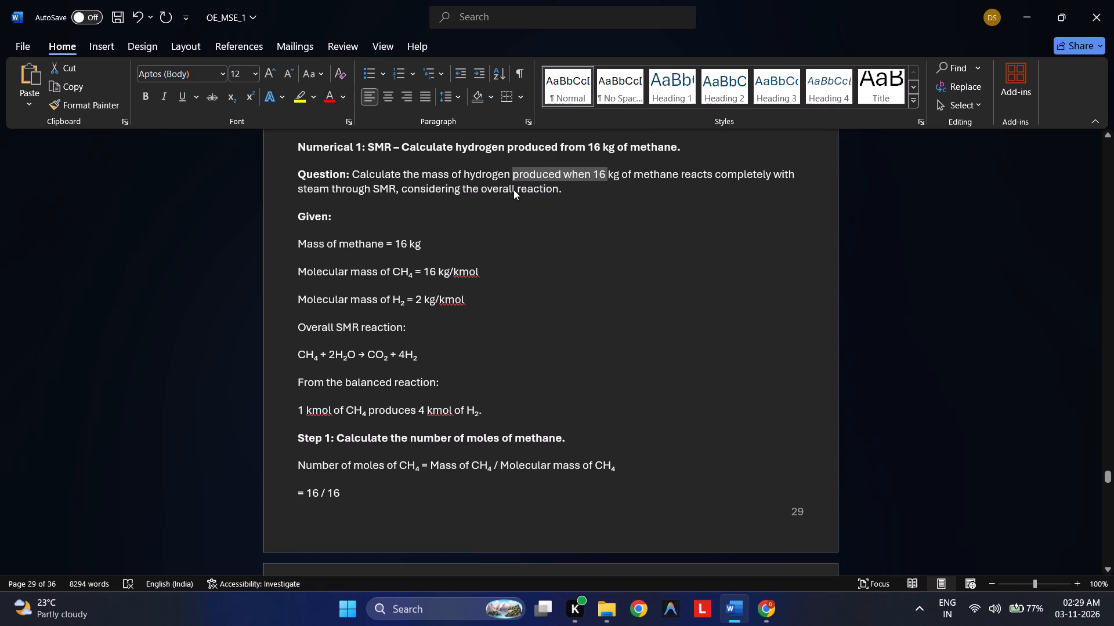
scroll(455, 290, "down", 1)
scroll(495, 227, "up", 1)
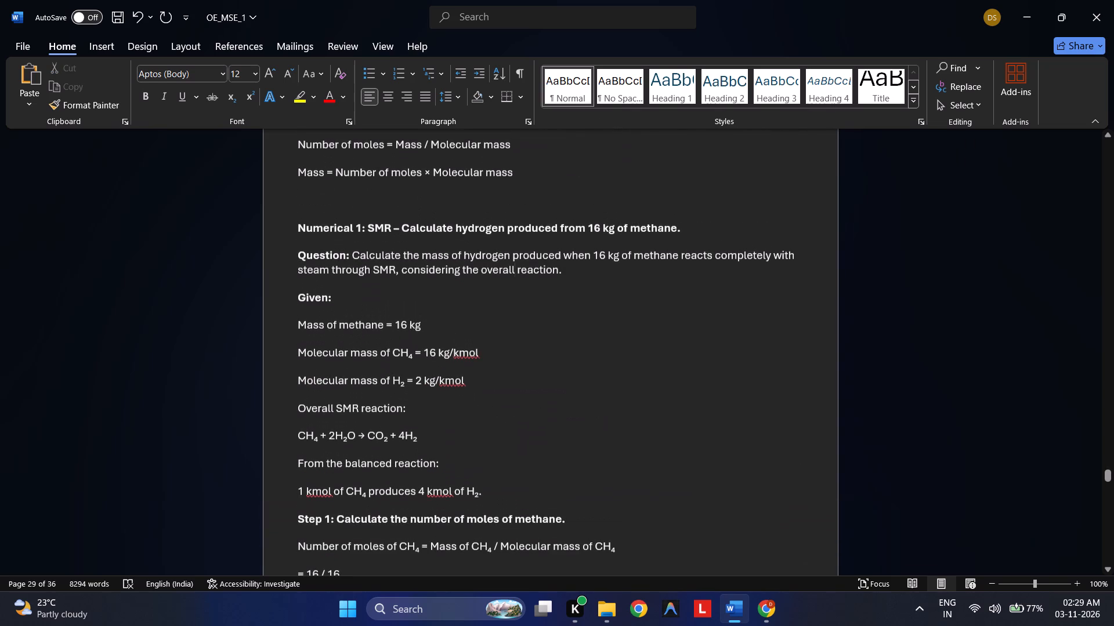
left_click_drag(433, 256, 601, 256)
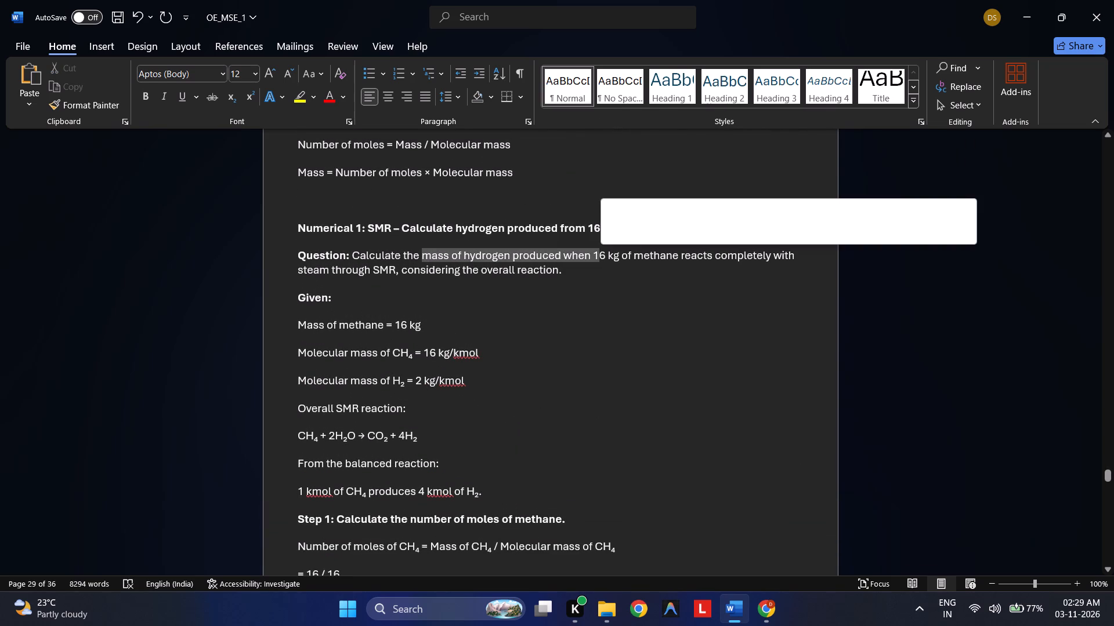
left_click(636, 264)
scroll(548, 344, "down", 1)
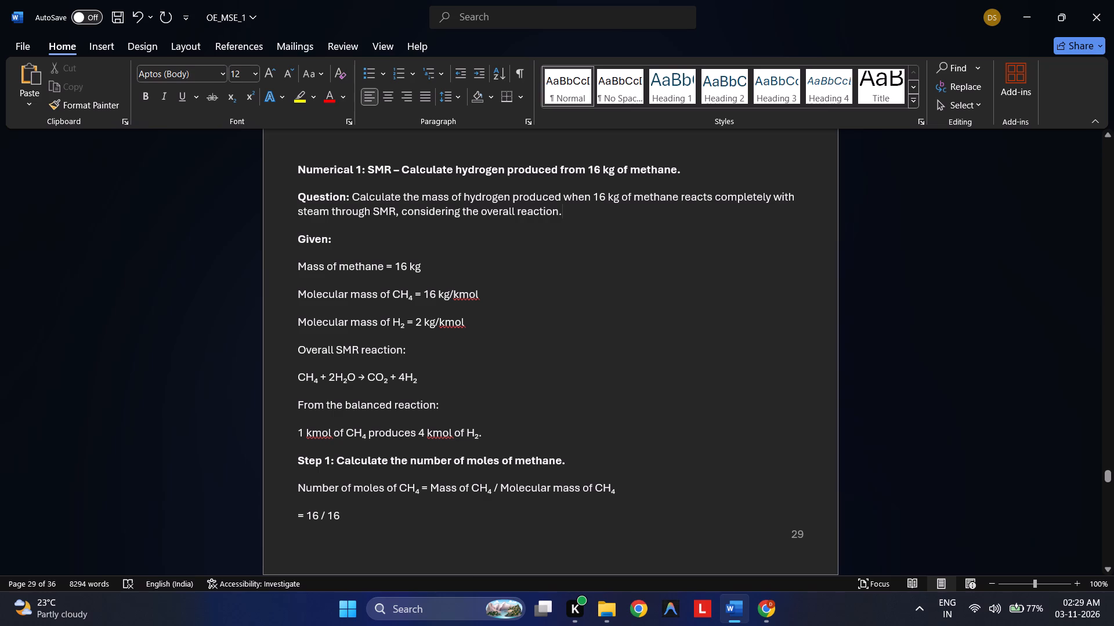
left_click_drag(339, 265, 355, 266)
left_click_drag(355, 266, 410, 271)
left_click(437, 317)
scroll(573, 341, "down", 1)
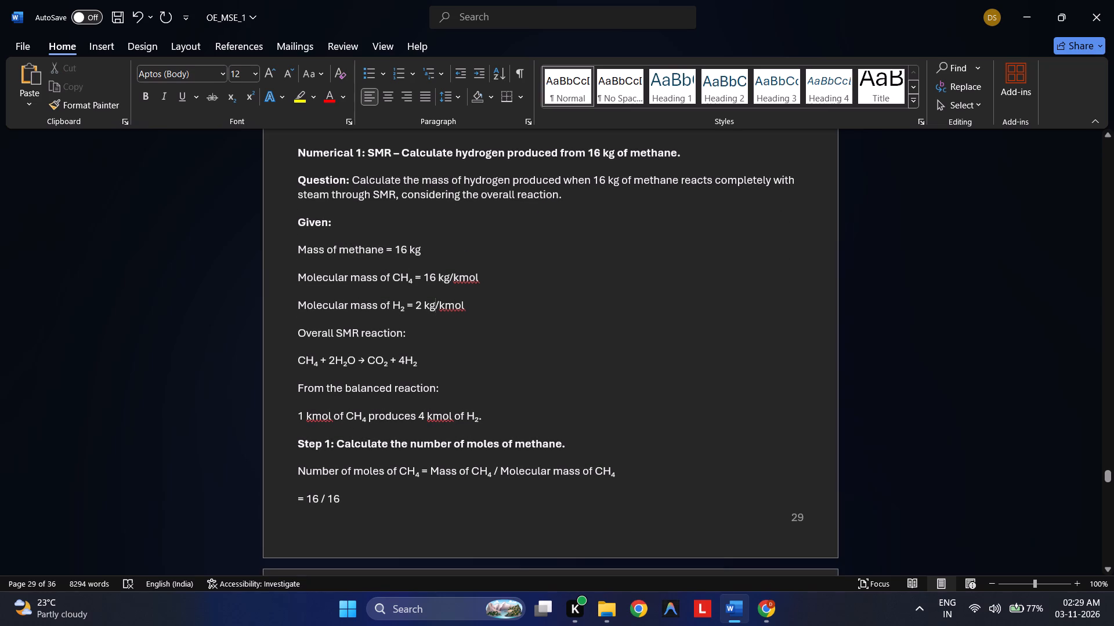
scroll(565, 295, "down", 1)
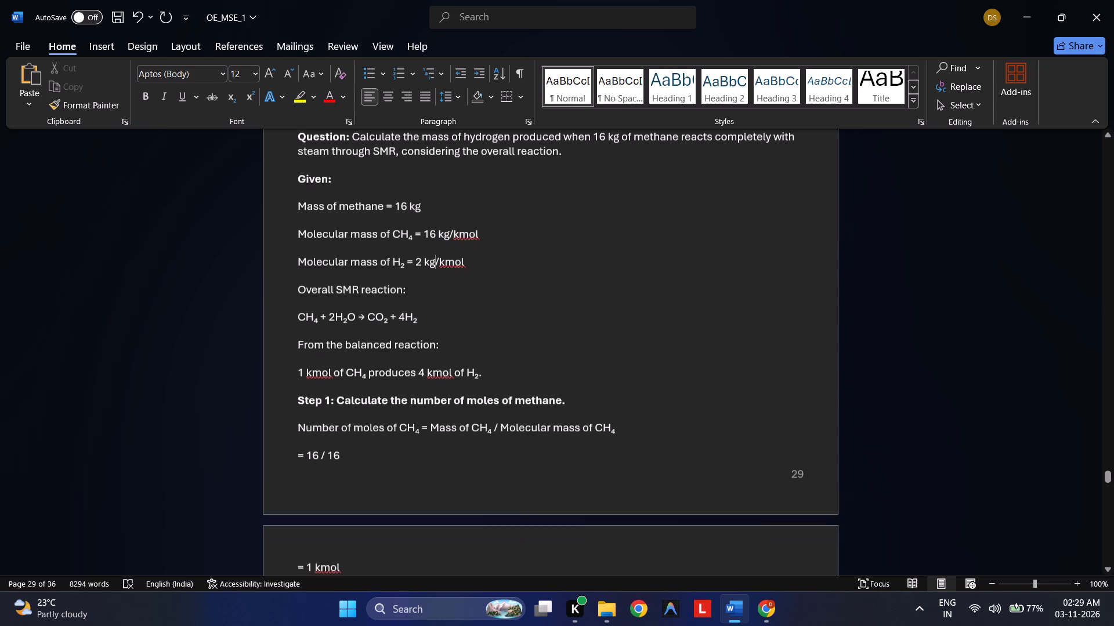
scroll(444, 246, "down", 1)
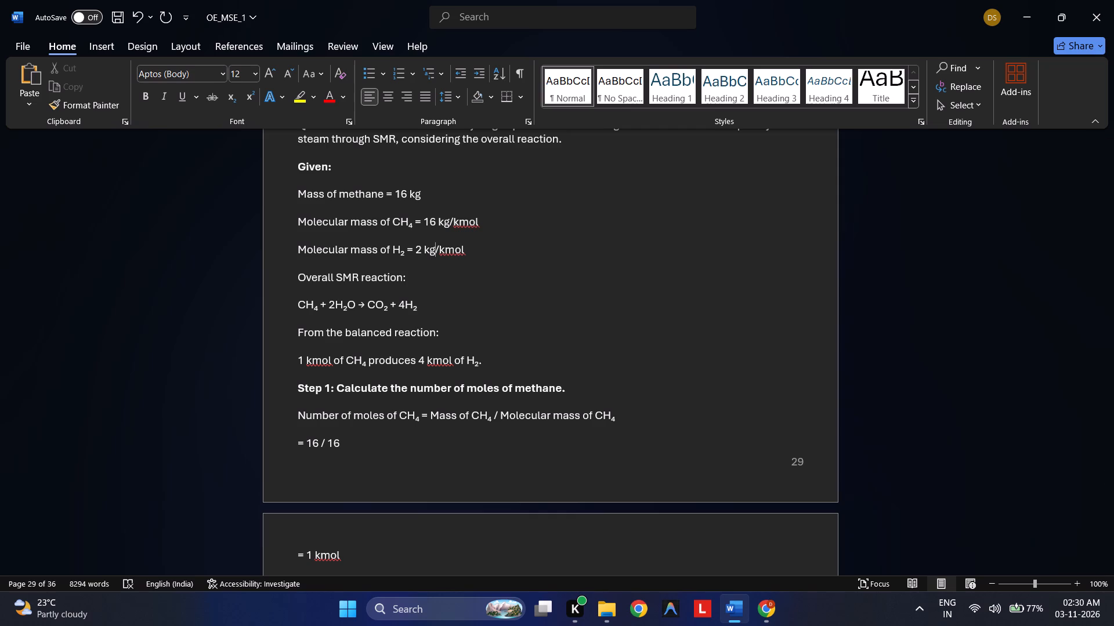
Look through the remaining solution of Numerical 1 and the SMR and POX numericals that follow it.
scroll(466, 355, "down", 4)
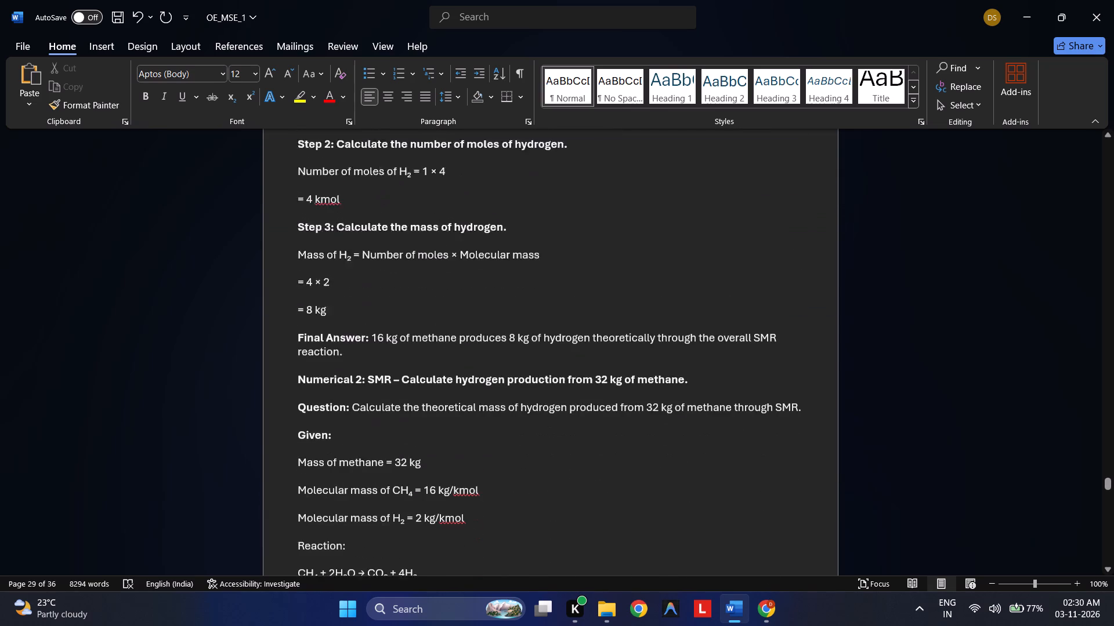
scroll(480, 344, "down", 2)
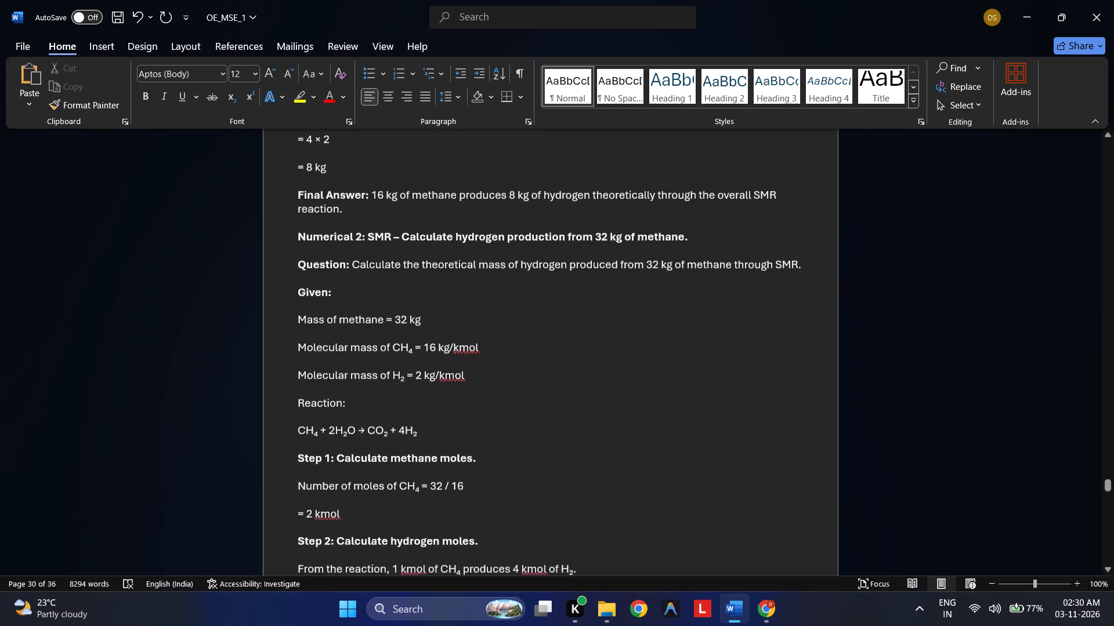
scroll(480, 320, "up", 1)
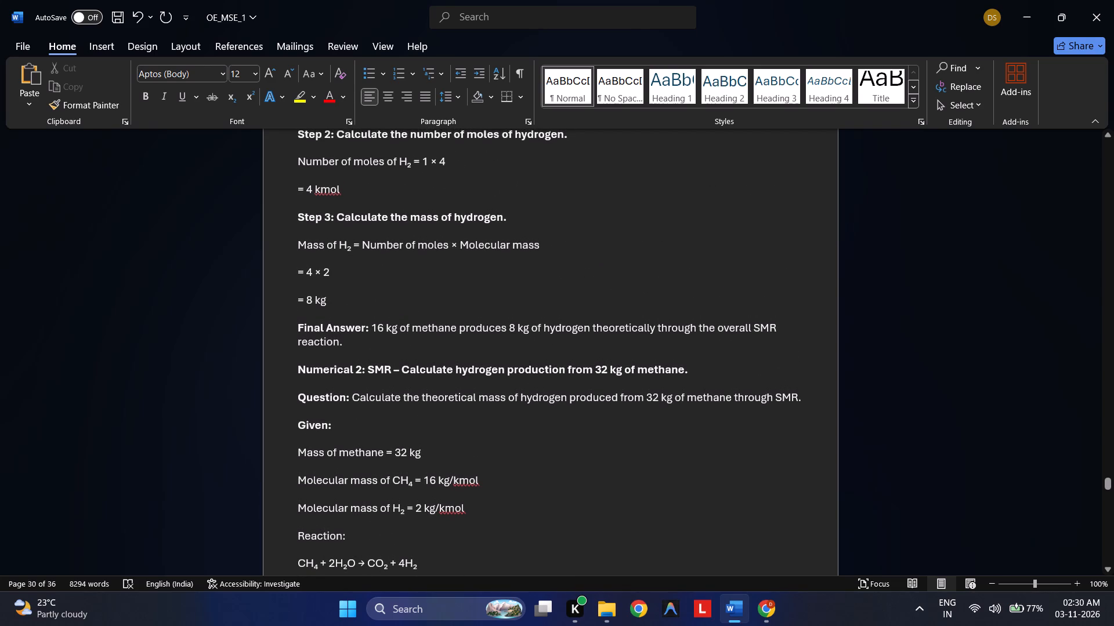
scroll(474, 334, "down", 7)
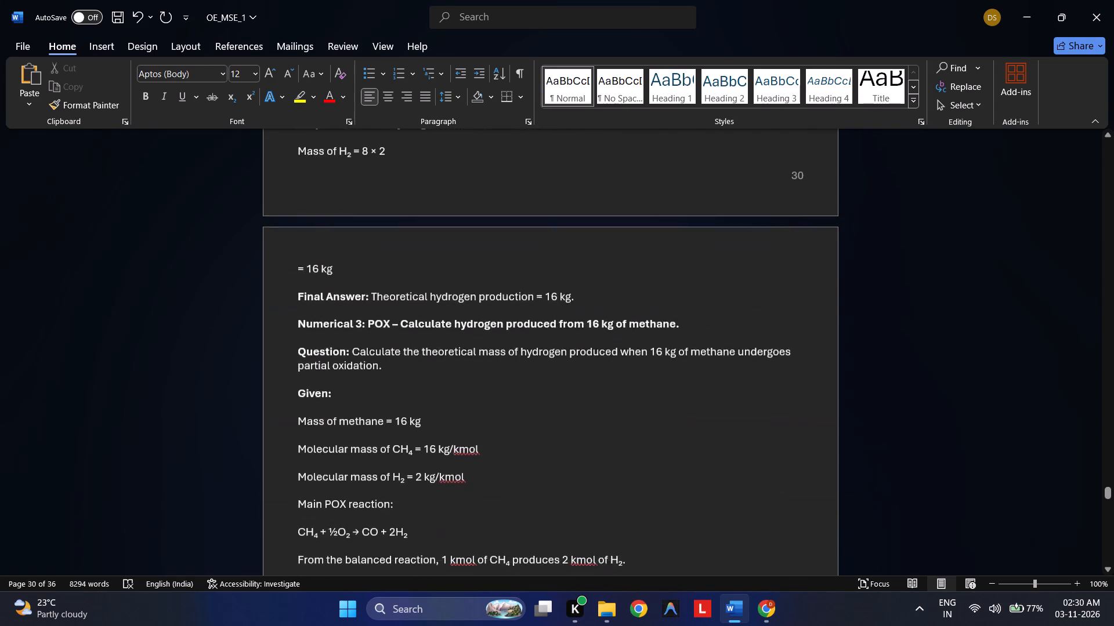
scroll(474, 334, "down", 1)
Cut all the solved numericals from Q.8, from the Numerical 1: SMR heading through the closing Important Note before Q.9.
scroll(474, 334, "up", 8)
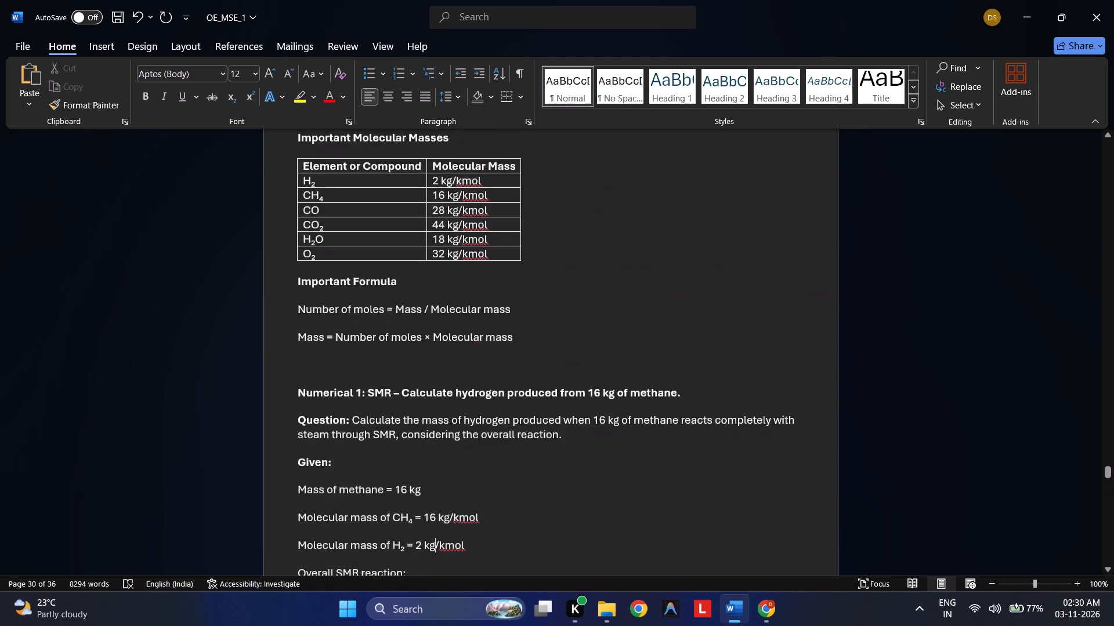
scroll(474, 334, "up", 1)
scroll(447, 442, "down", 2)
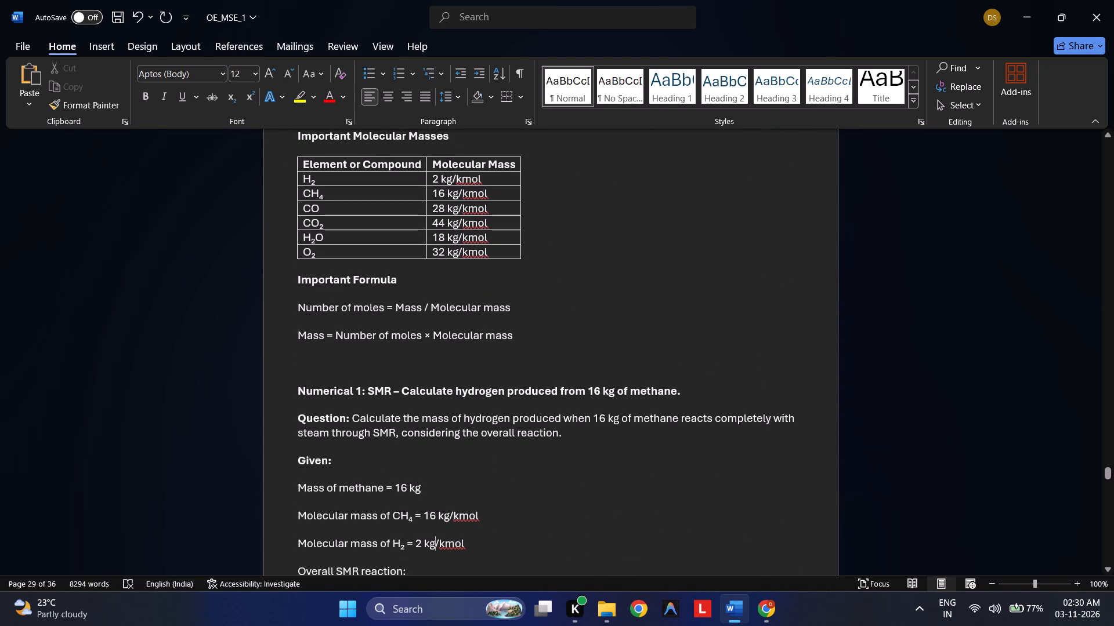
left_click_drag(294, 362, 450, 625)
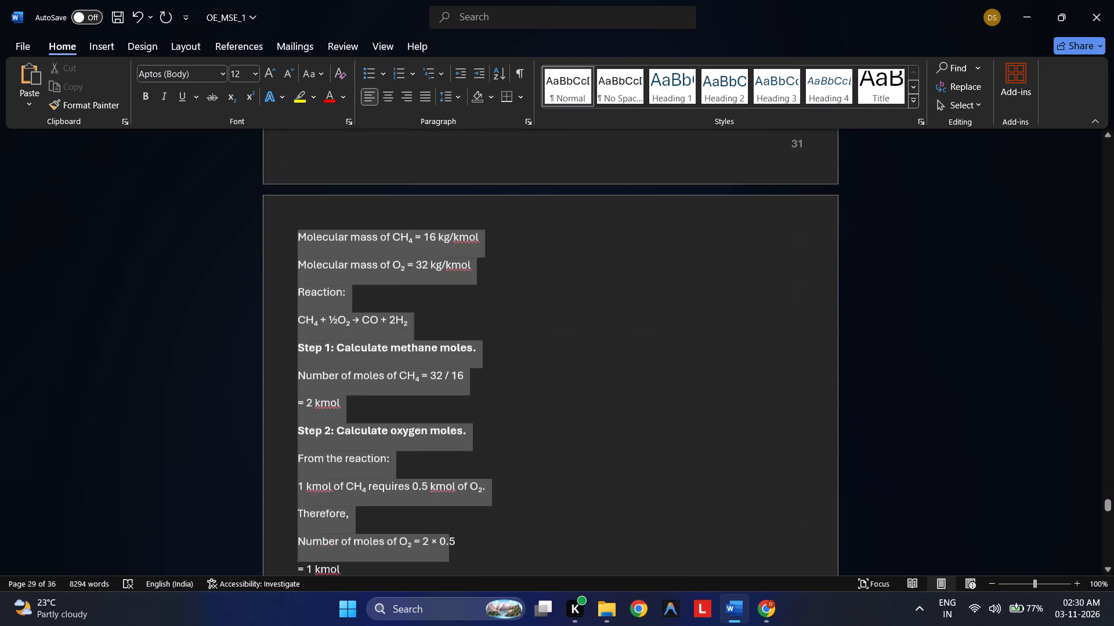
left_click_drag(450, 625, 578, 233)
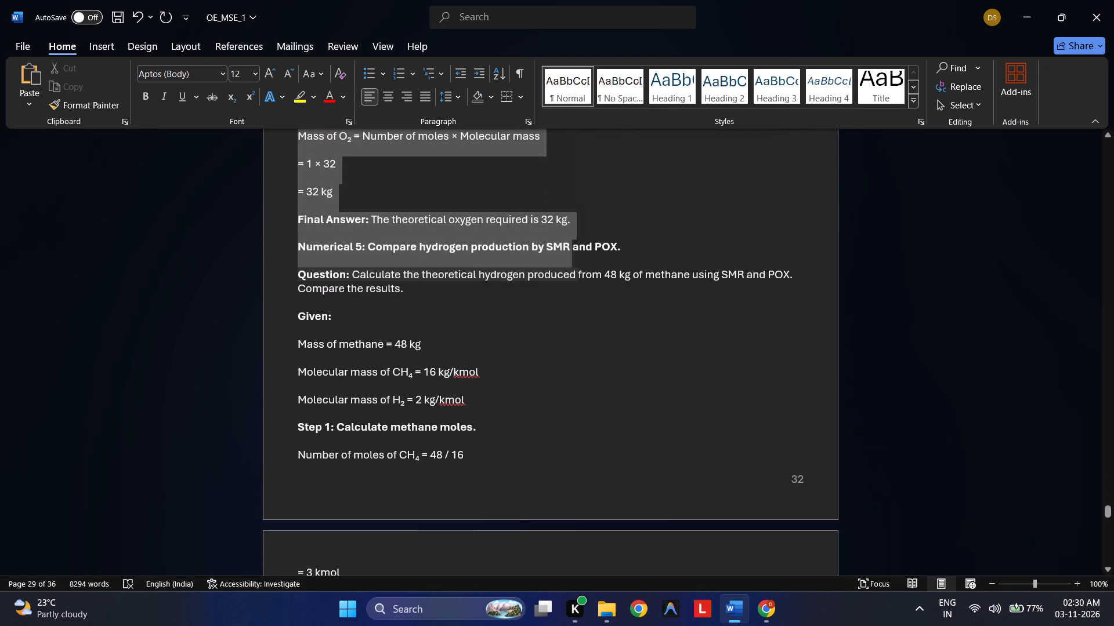
left_click_drag(578, 233, 536, 389)
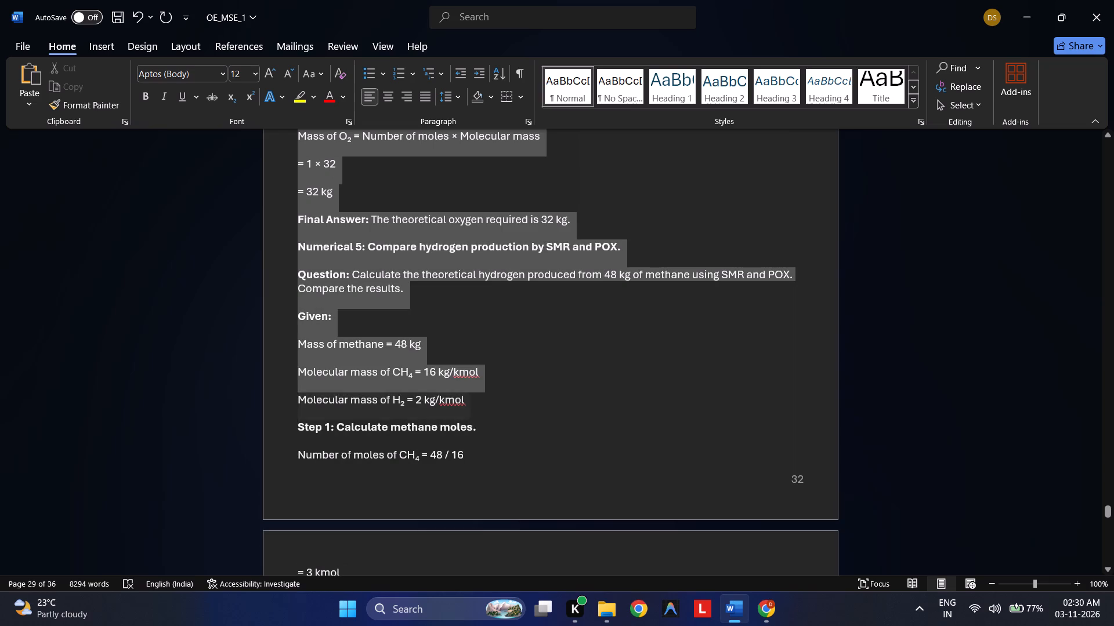
left_click_drag(536, 389, 564, 389)
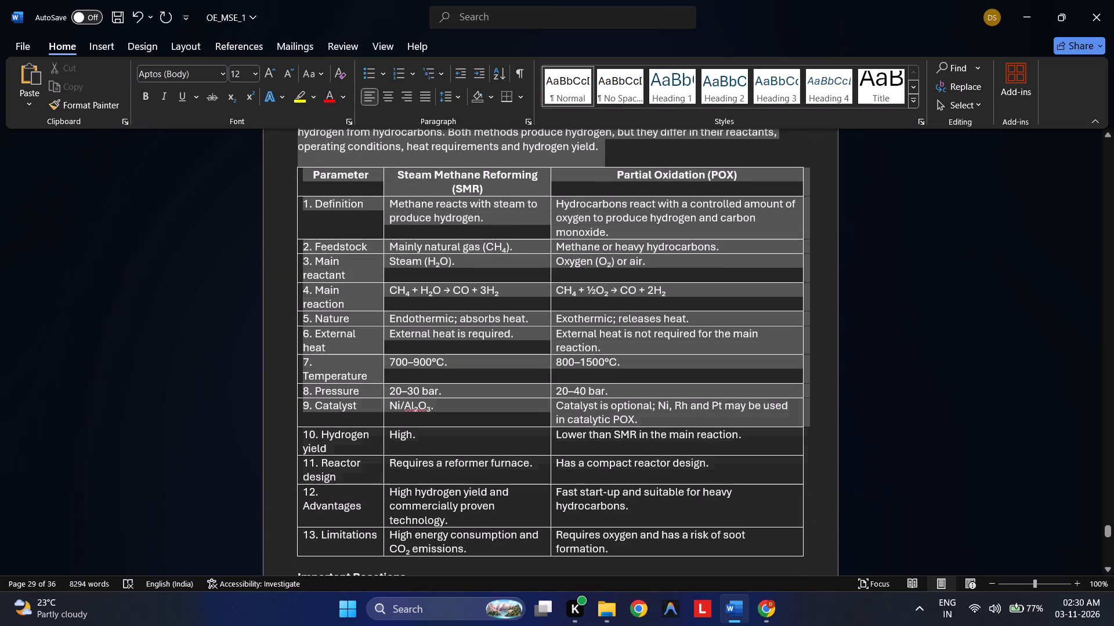
left_click_drag(564, 389, 569, 177)
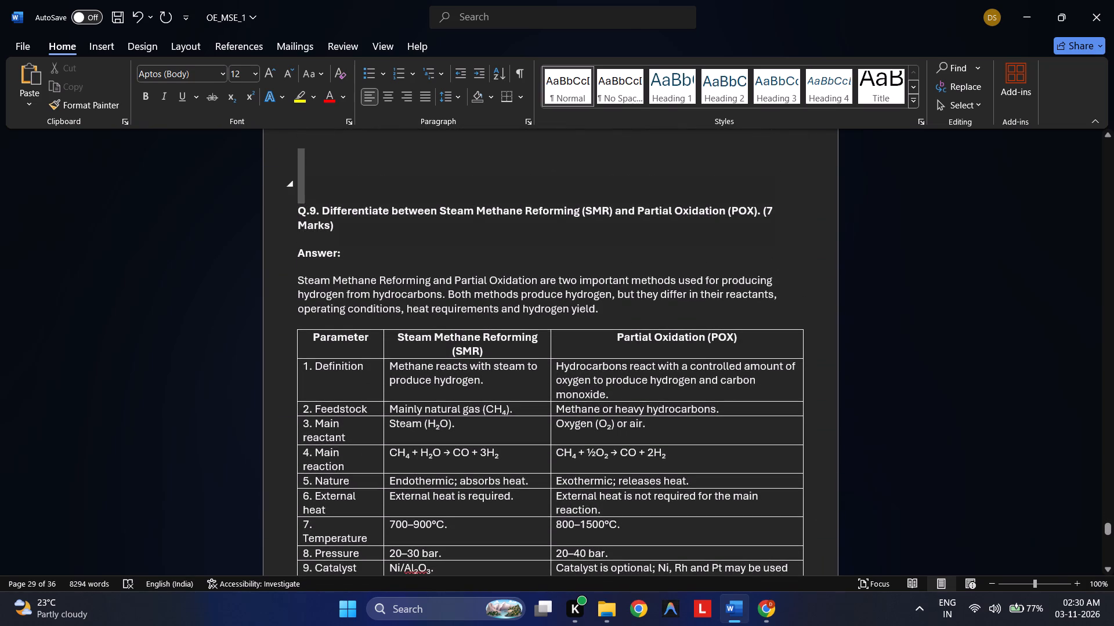
left_click_drag(569, 177, 574, 170)
scroll(574, 170, "up", 4)
scroll(518, 293, "down", 2)
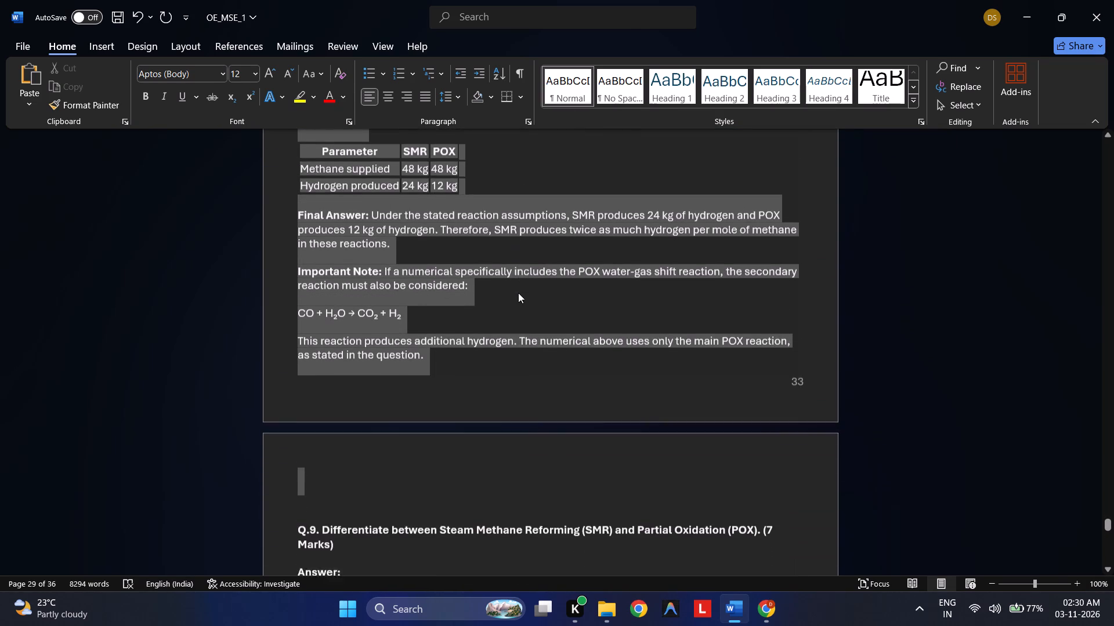
scroll(491, 422, "up", 3)
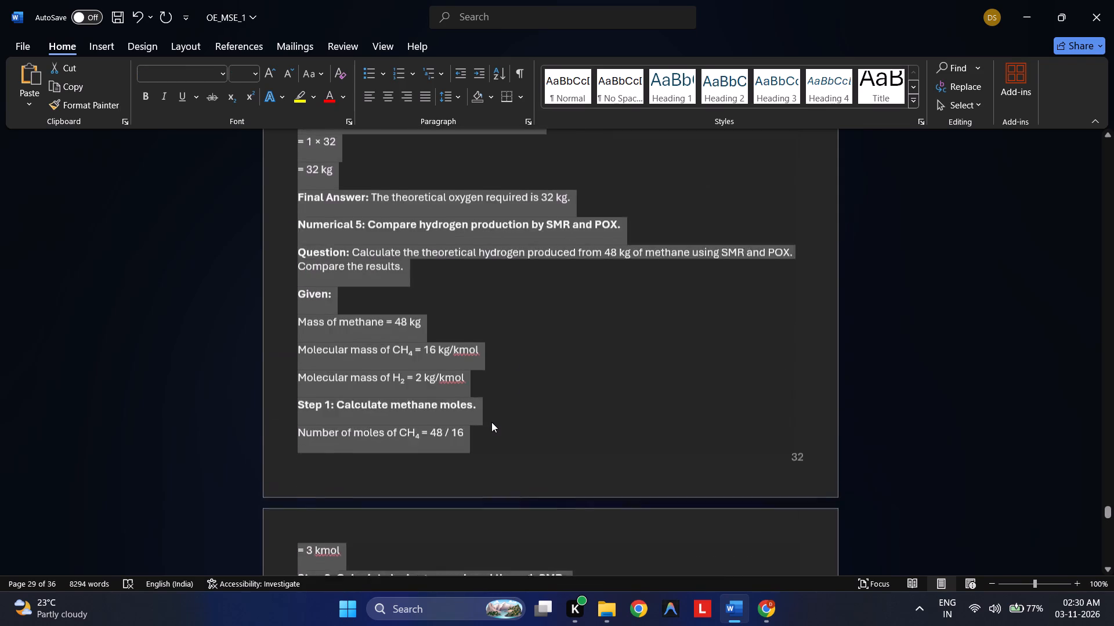
scroll(491, 422, "down", 2)
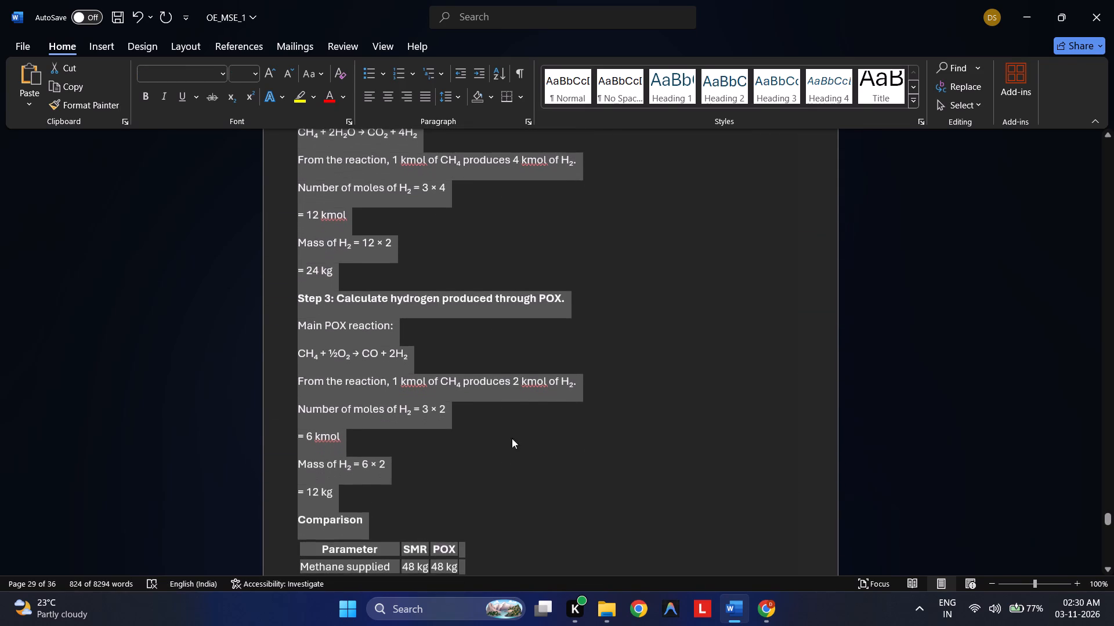
scroll(532, 402, "down", 2)
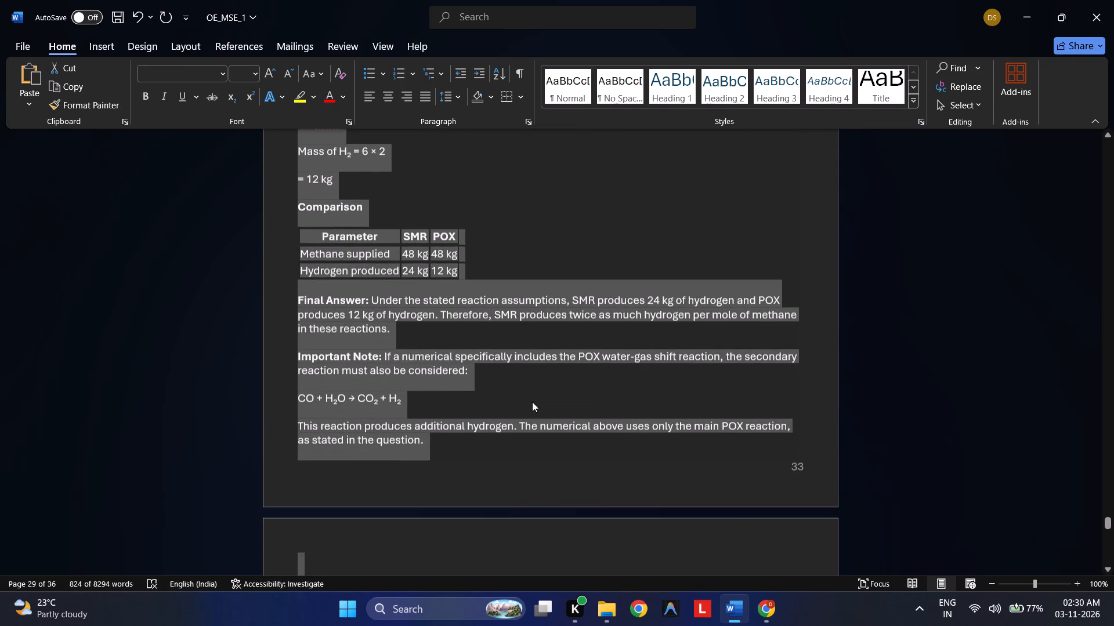
scroll(532, 402, "down", 1)
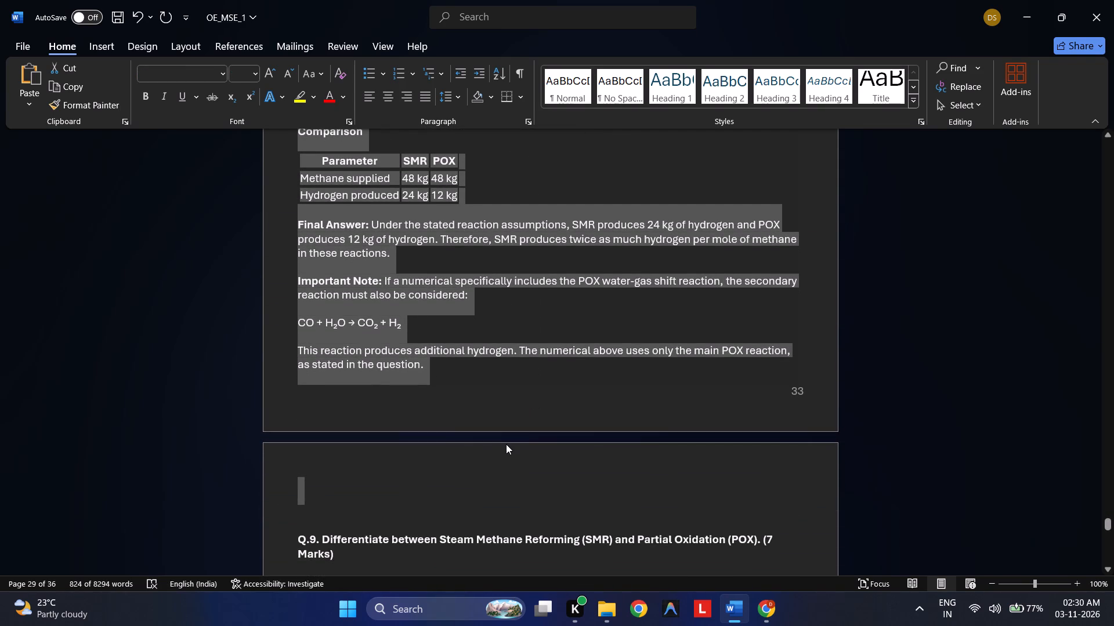
key("ctrl+x")
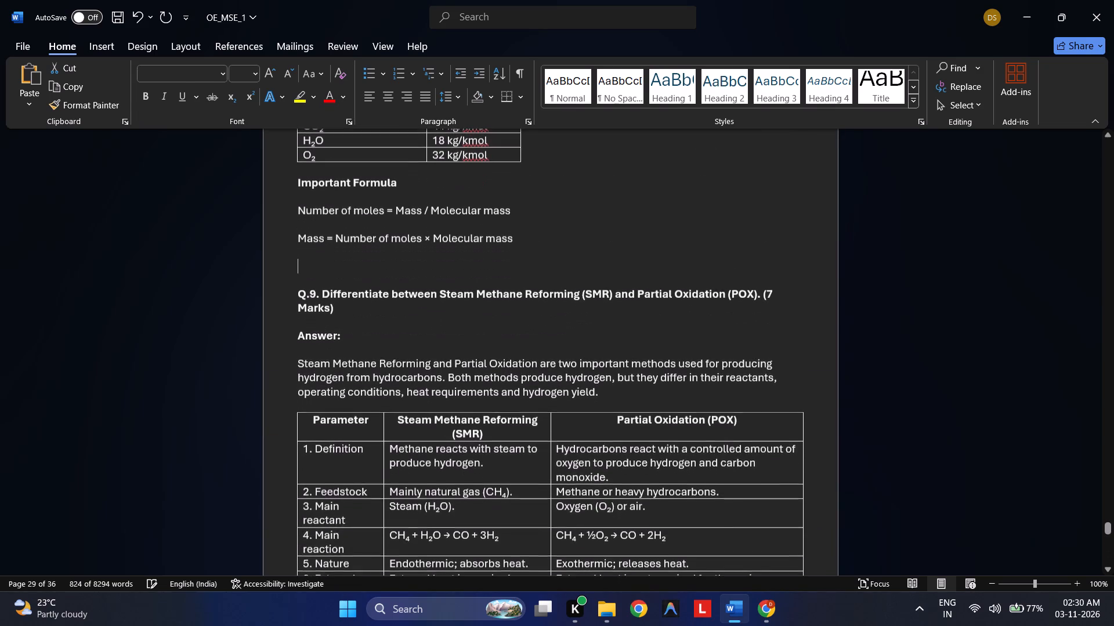
Look through Q.9 and the last-minute revision tables, and check the exam topic list on the Google Classroom page in Chrome.
scroll(509, 418, "down", 3)
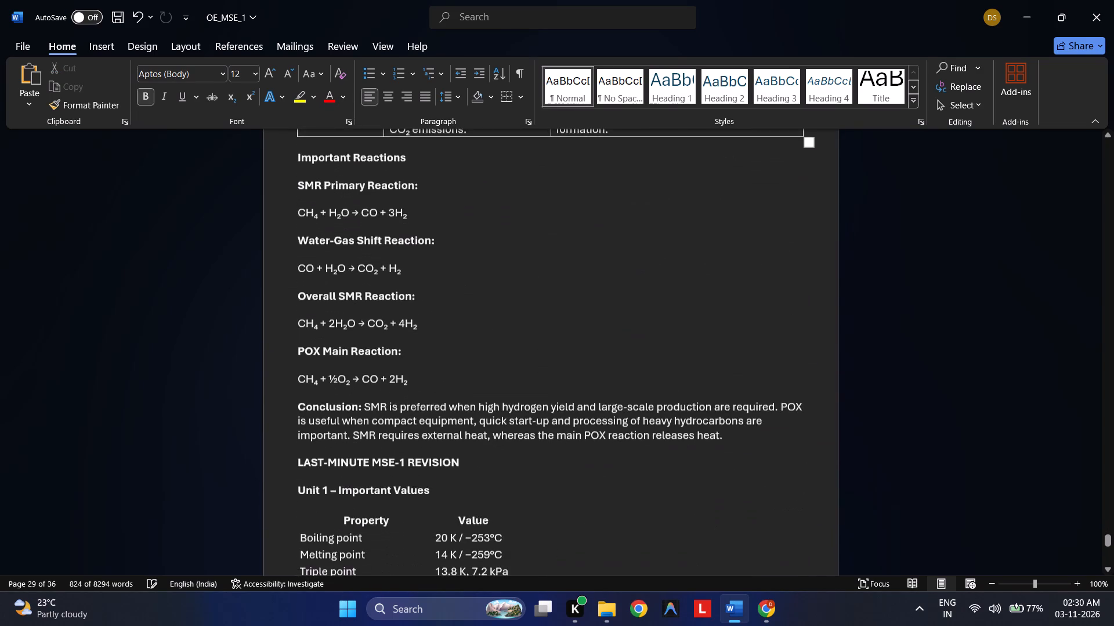
scroll(509, 418, "down", 2)
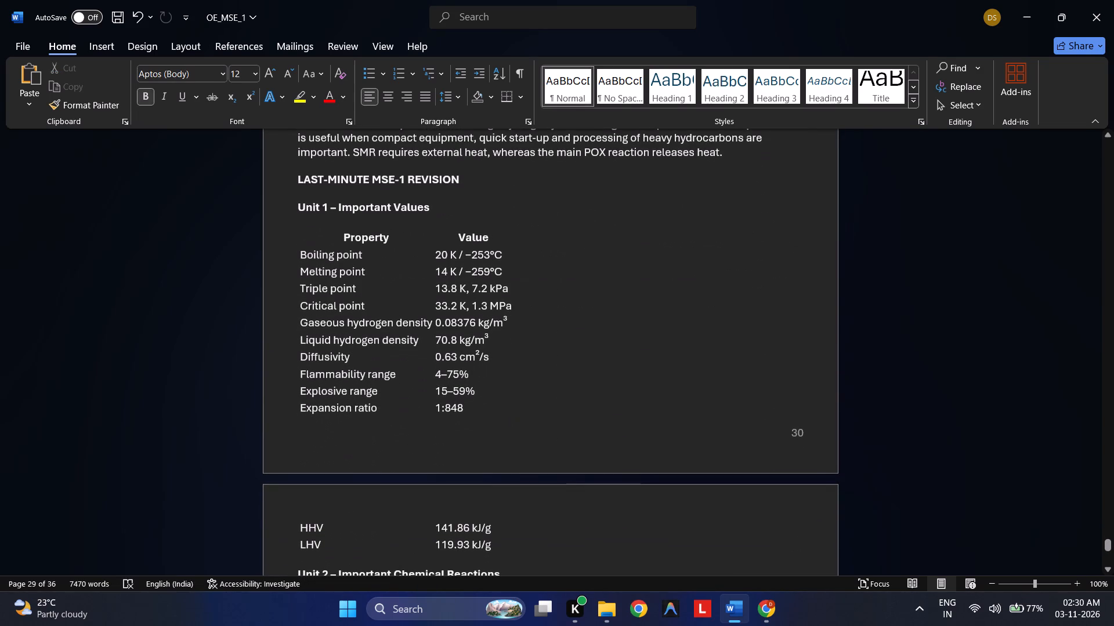
left_click(761, 610)
left_click(689, 548)
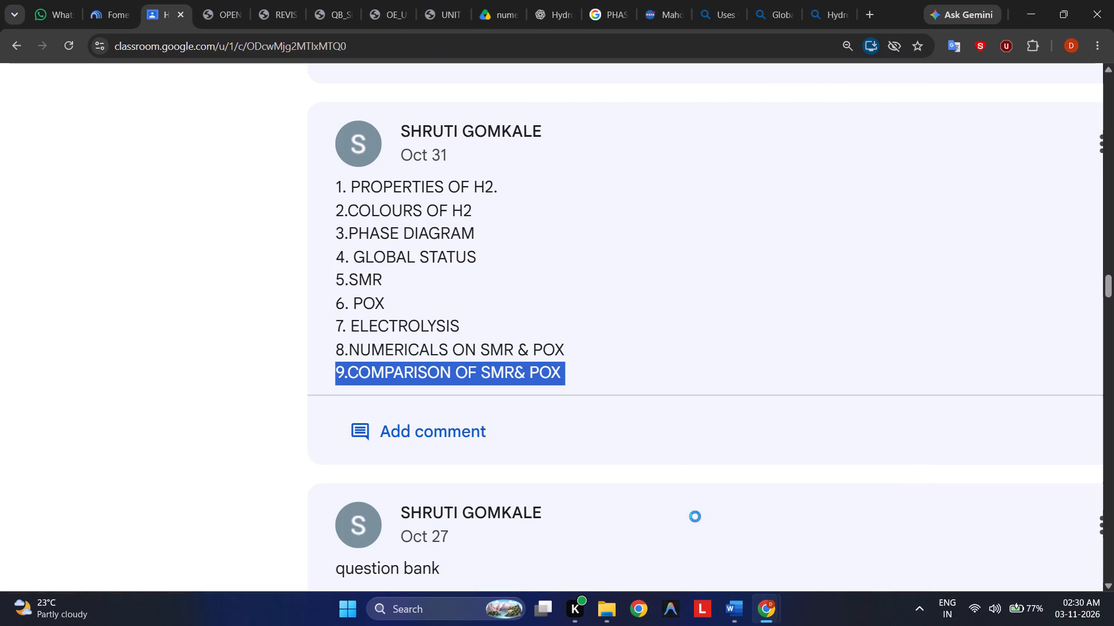
left_click(736, 611)
scroll(538, 374, "down", 1)
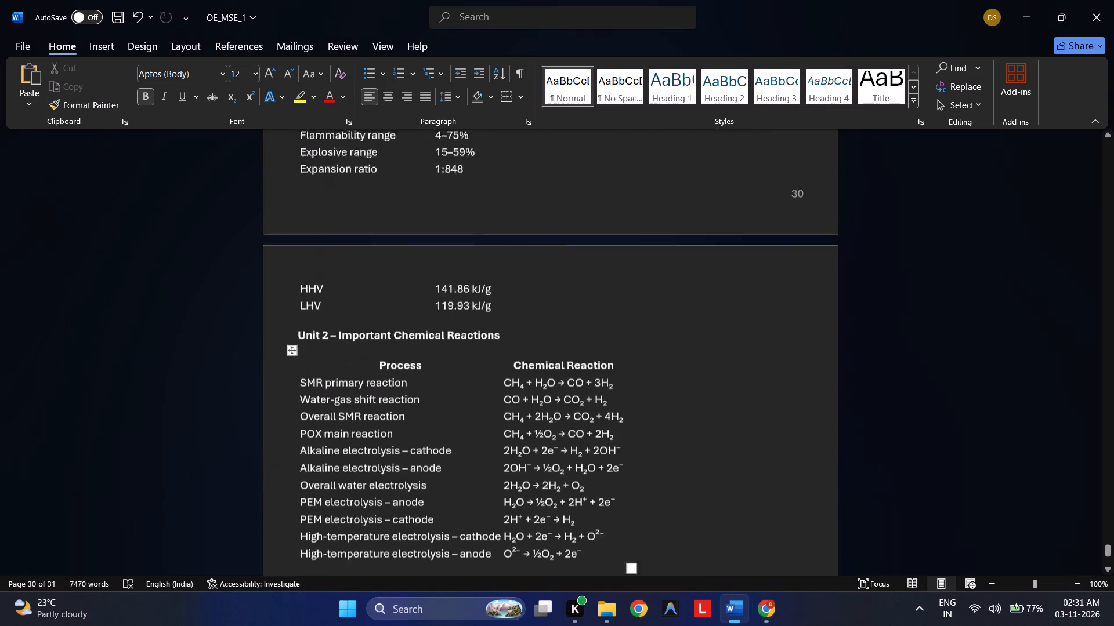
Apply the plain bordered grid table style to the whole Unit 1 – Important Values table.
scroll(538, 374, "down", 1)
scroll(538, 374, "up", 2)
left_click(448, 308)
scroll(448, 308, "up", 2)
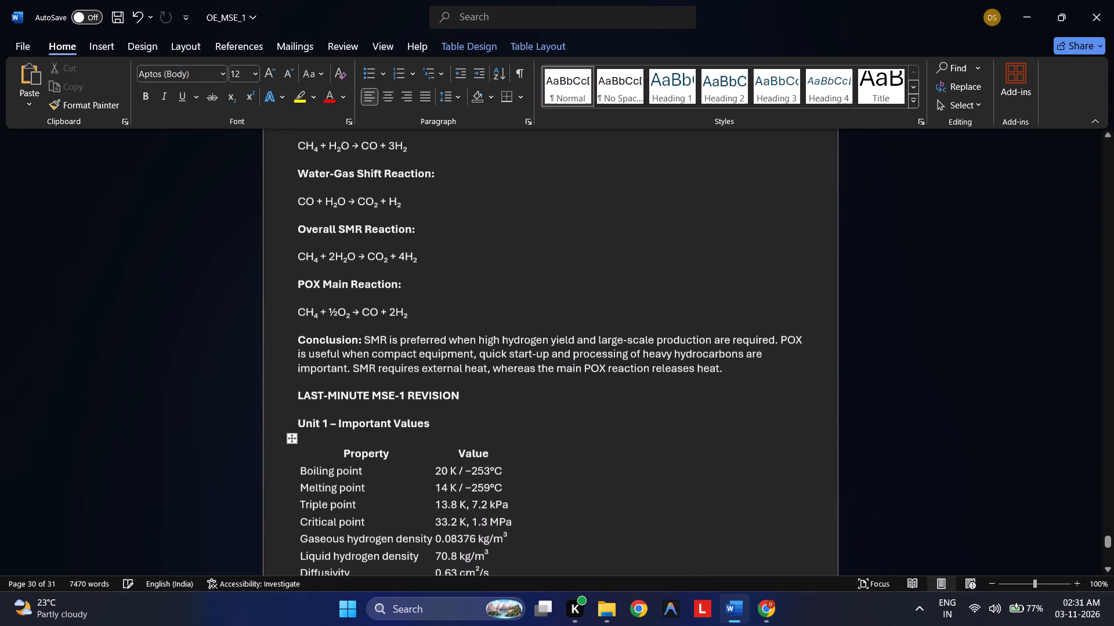
scroll(388, 402, "down", 1)
scroll(345, 318, "up", 3)
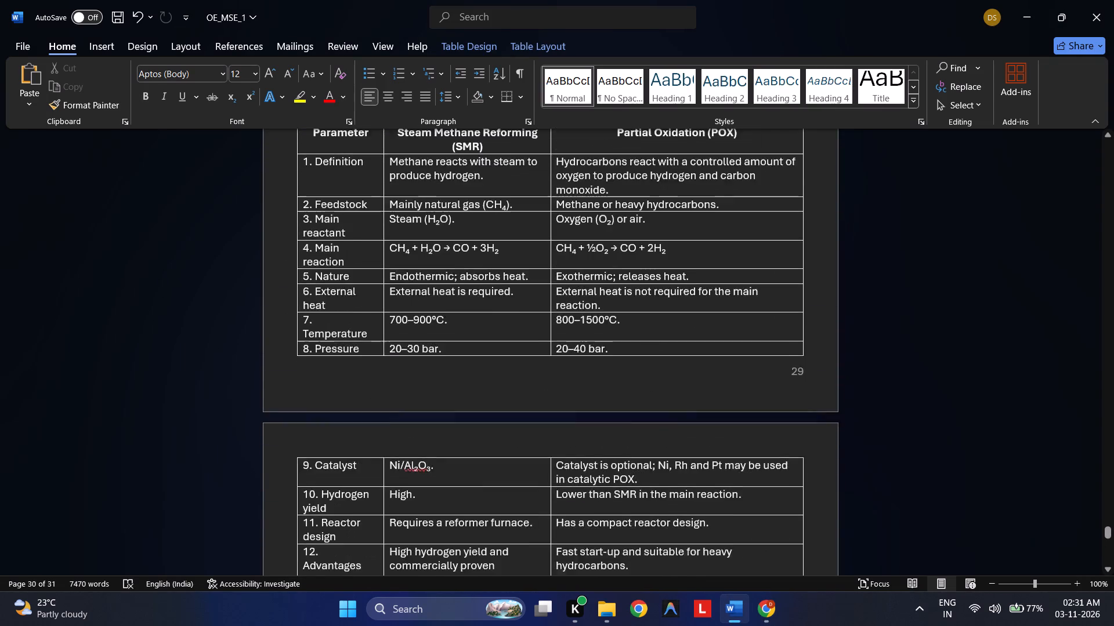
scroll(345, 318, "down", 2)
scroll(408, 396, "down", 2)
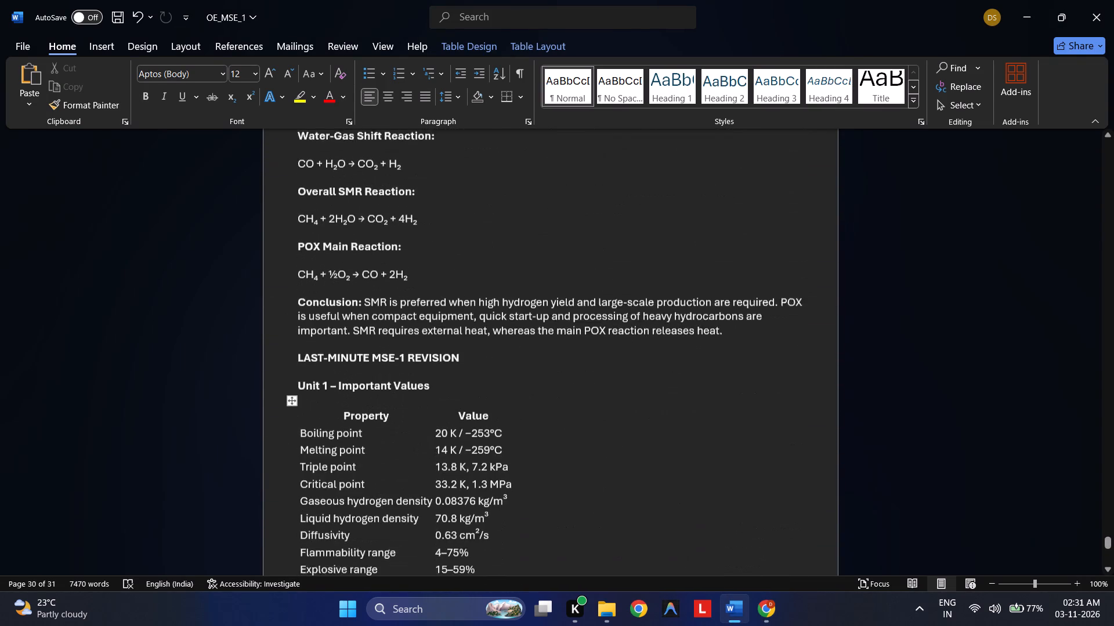
scroll(409, 358, "down", 1)
scroll(464, 378, "down", 1)
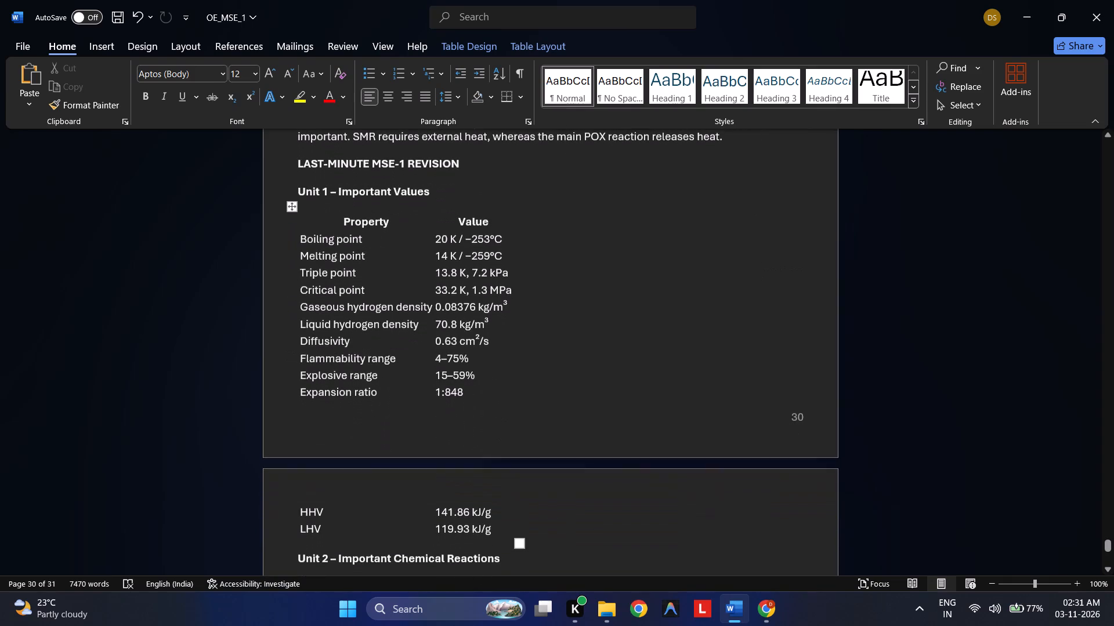
double_click(292, 204)
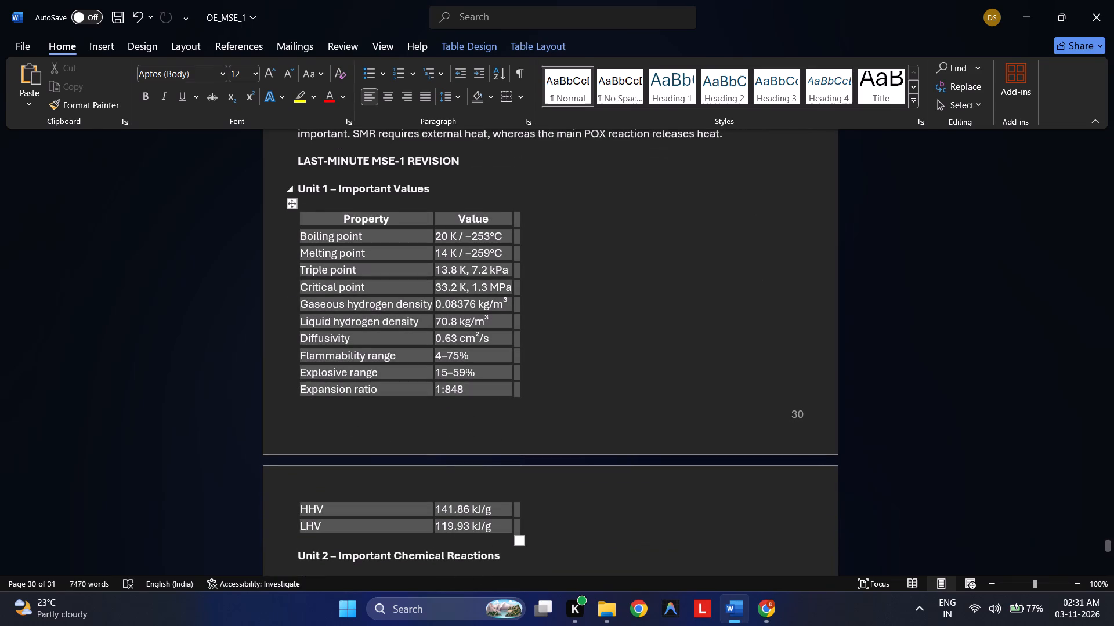
left_click(212, 79)
Apply the same plain bordered grid style to the Unit 2 – Important Chemical Reactions table.
scroll(577, 294, "down", 1)
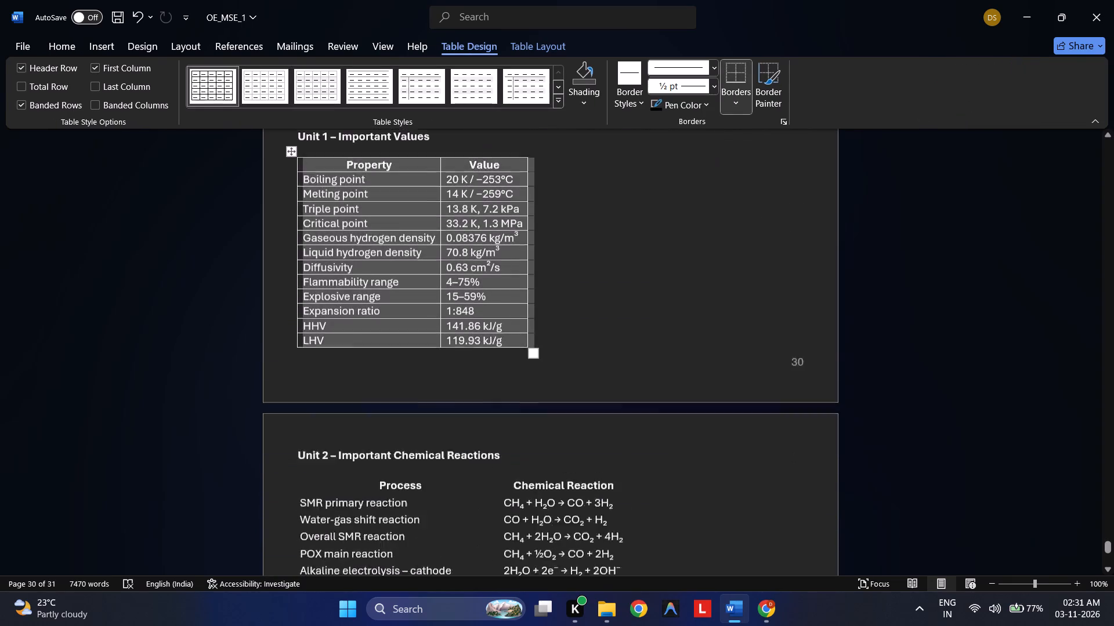
scroll(577, 294, "down", 1)
scroll(564, 380, "down", 1)
scroll(444, 245, "up", 1)
left_click(416, 272)
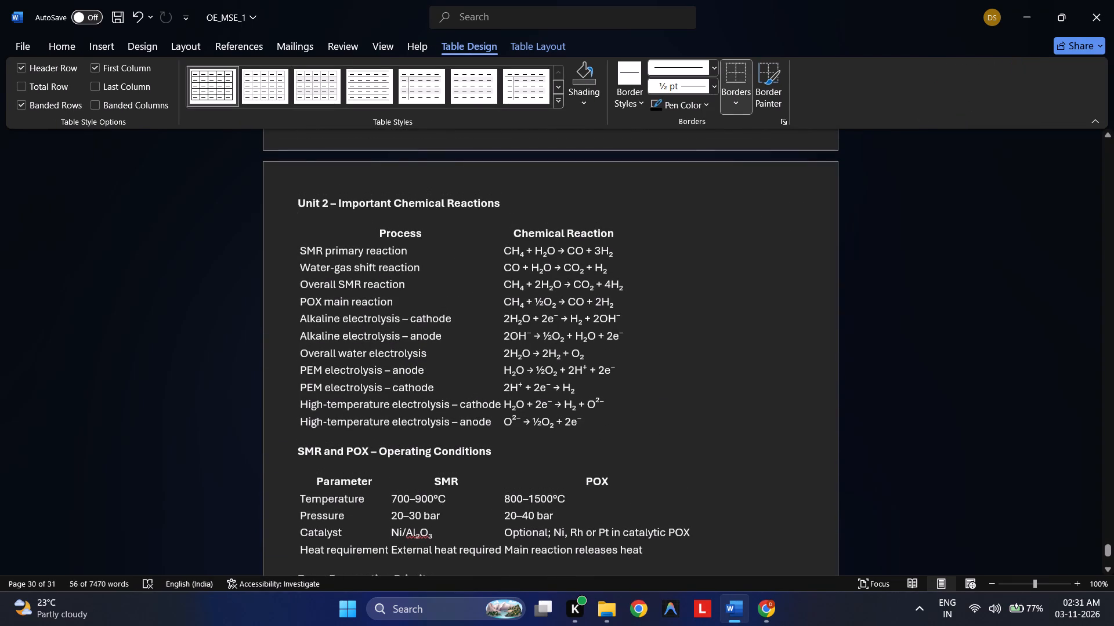
double_click(292, 219)
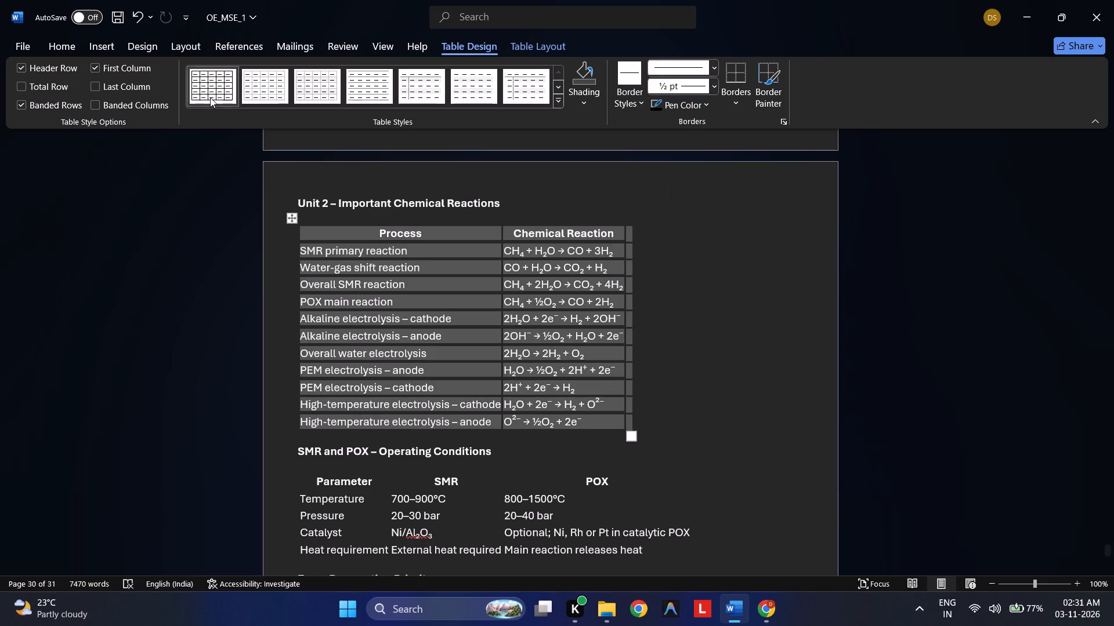
left_click(210, 97)
left_click(765, 363)
Apply the plain bordered grid style to the SMR and POX – Operating Conditions table.
scroll(765, 363, "down", 1)
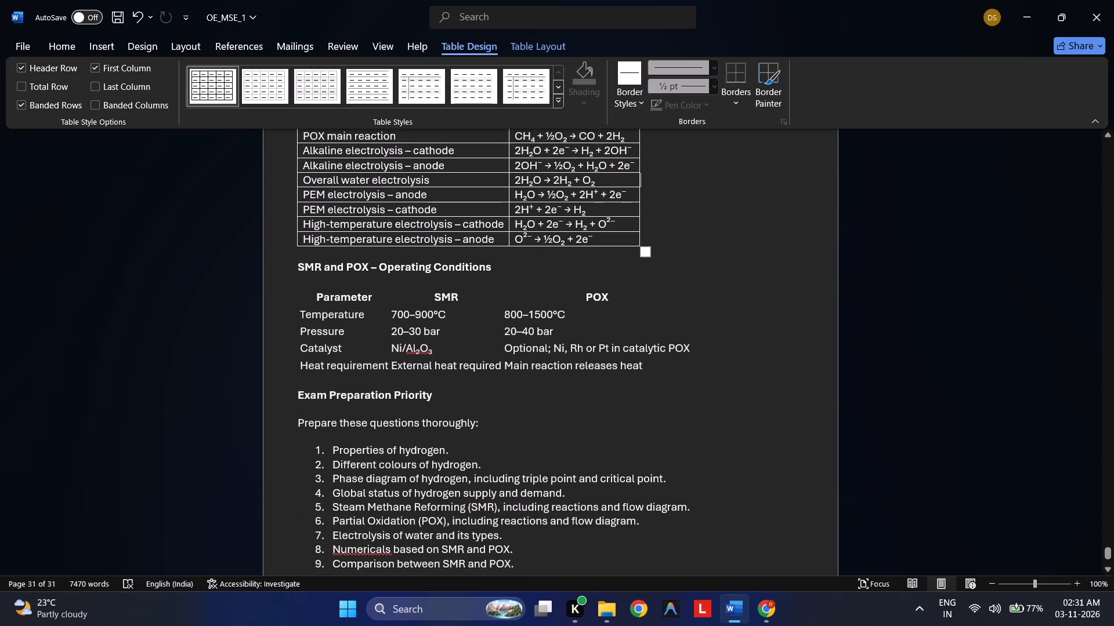
left_click(338, 301)
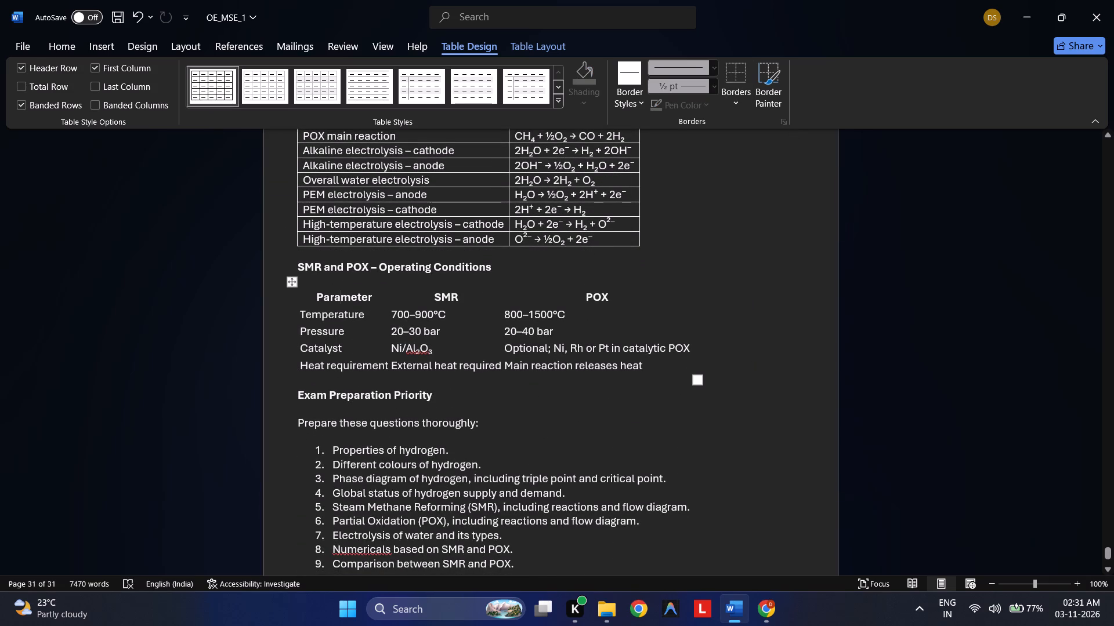
double_click(291, 282)
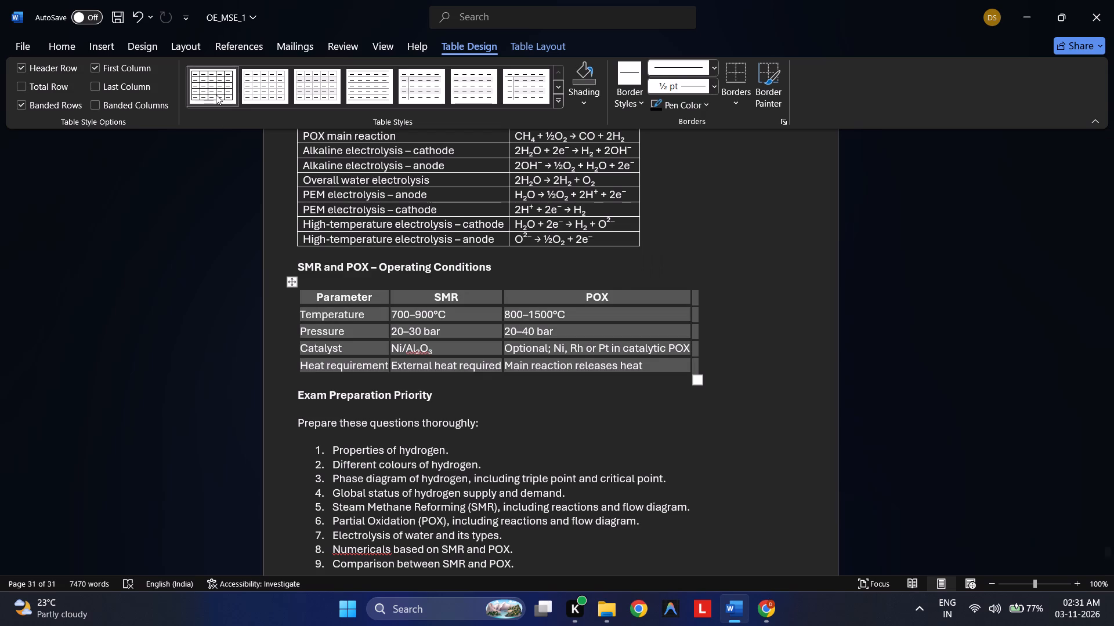
left_click(216, 94)
Delete the whole Exam Preparation Priority section at the document's end, including its heading, intro line and nine-item list.
scroll(601, 399, "down", 1)
left_click_drag(572, 372, 348, 244)
left_click(518, 398)
left_click_drag(529, 410, 302, 262)
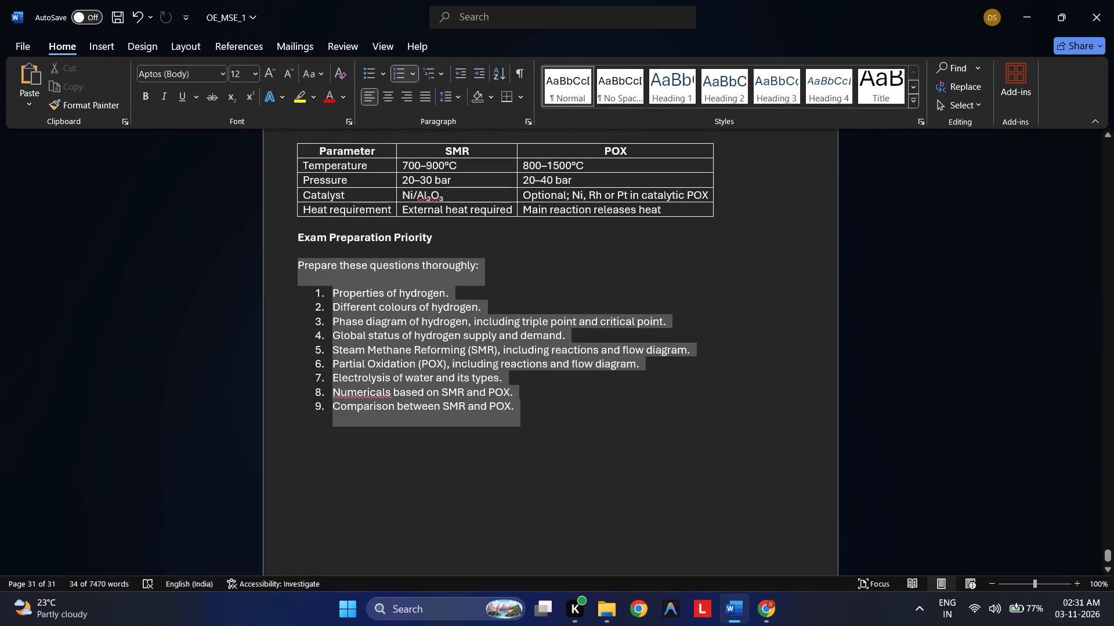
left_click_drag(302, 262, 316, 239)
key("BackSpace")
key("BackSpace")
key("BackSpace")
key("BackSpace")
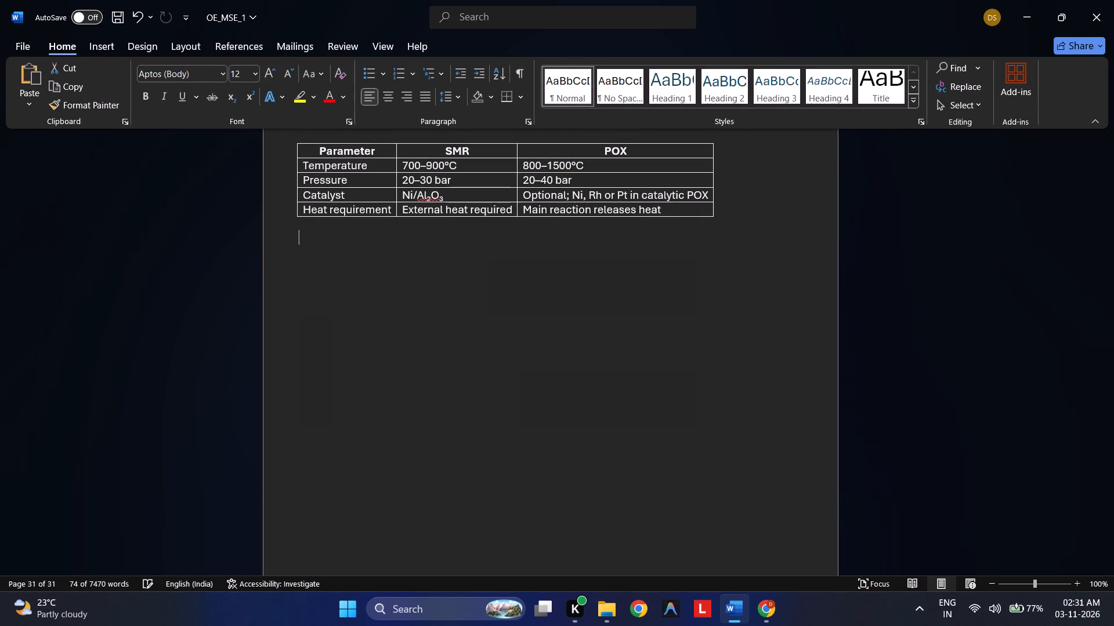
Add the heading "NUMRICALS:" with blank lines around it between the Q.9 comparison table and the Important Reactions heading.
scroll(652, 259, "down", 4)
scroll(652, 259, "up", 2)
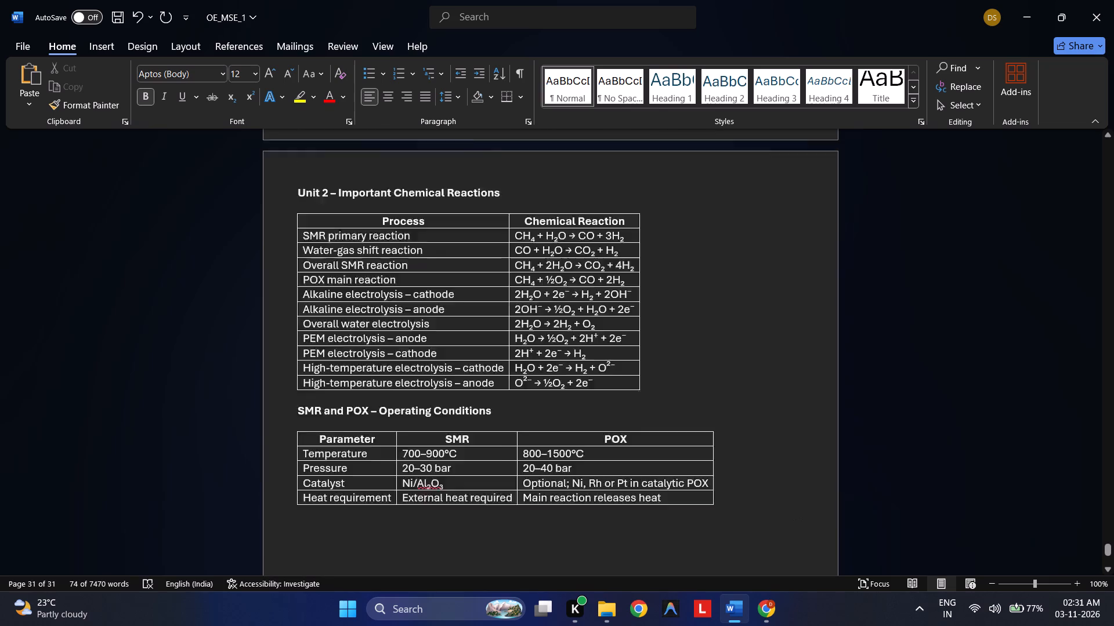
scroll(652, 259, "up", 5)
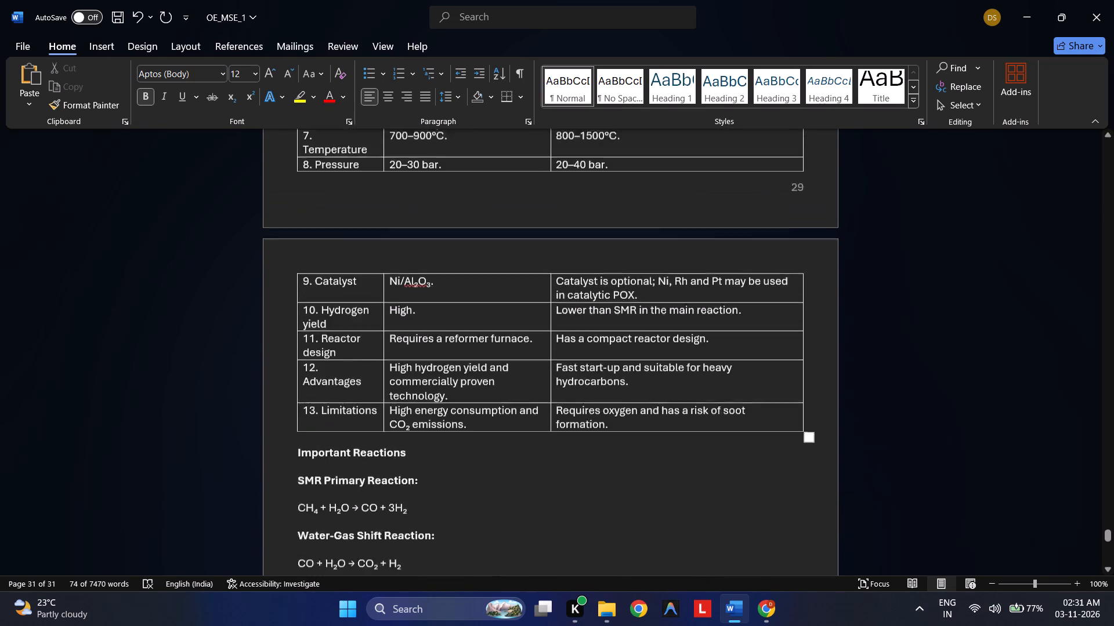
scroll(652, 259, "up", 2)
scroll(558, 349, "down", 4)
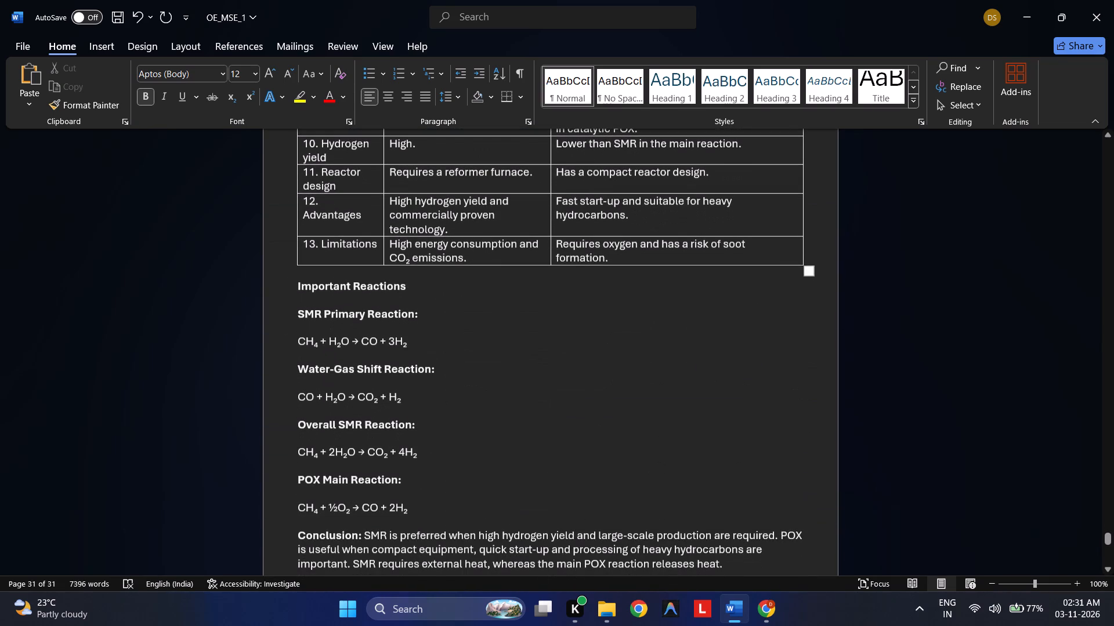
left_click(298, 286)
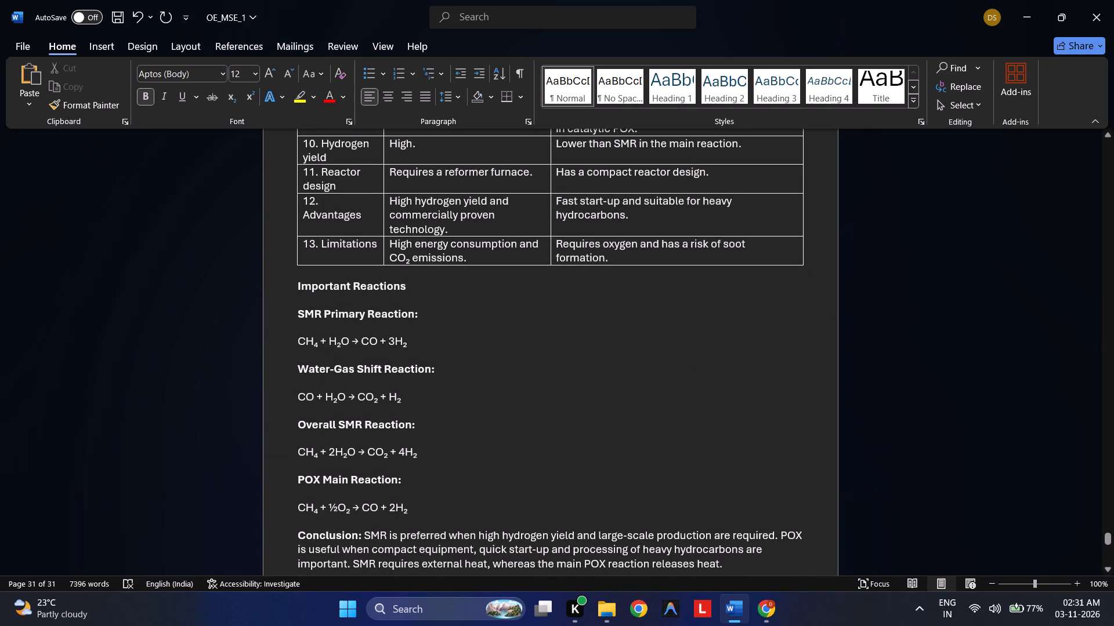
key("Return")
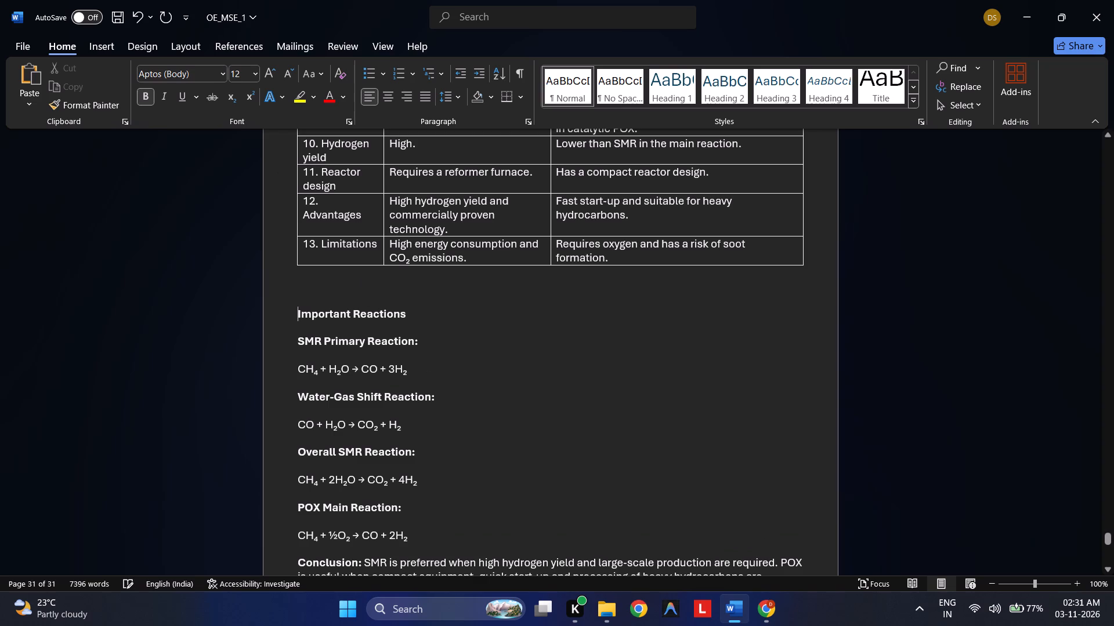
left_click(348, 283)
key("Return")
key("Return")
key("shift+n")
key("shift+k")
type("LS")
key("shift+BackSpace")
key("Return")
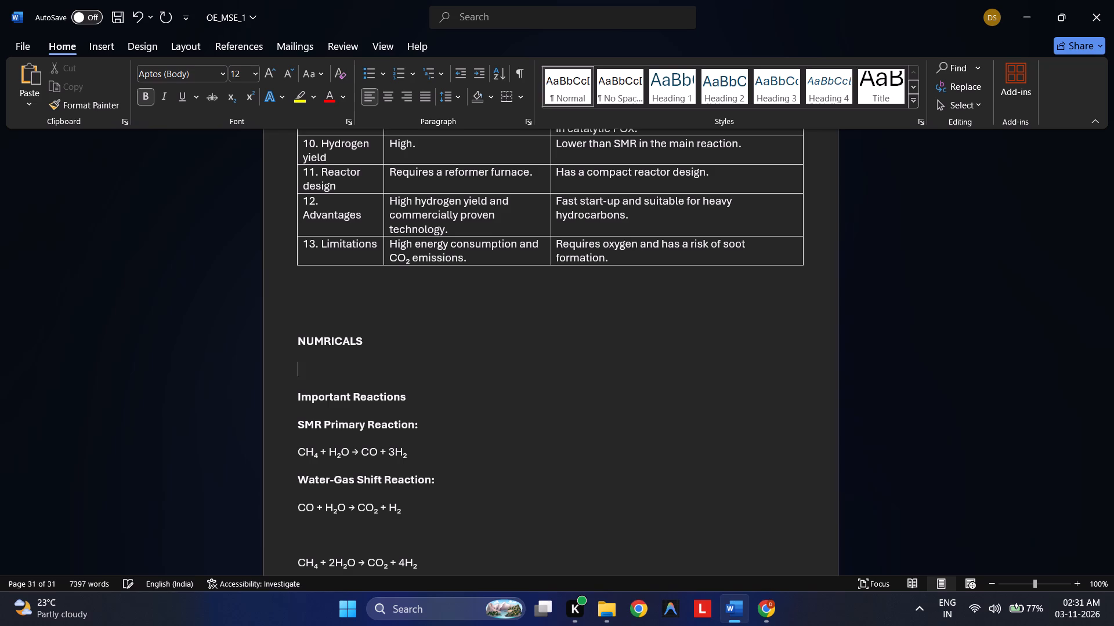
key("BackSpace")
key("shift+colon")
key("Return")
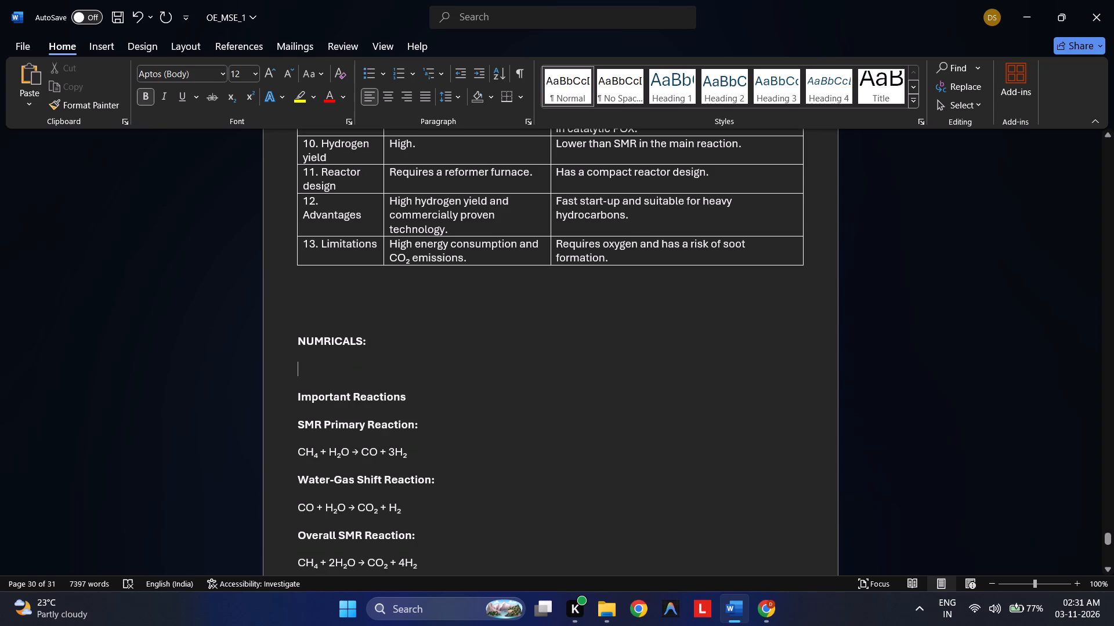
left_click(767, 605)
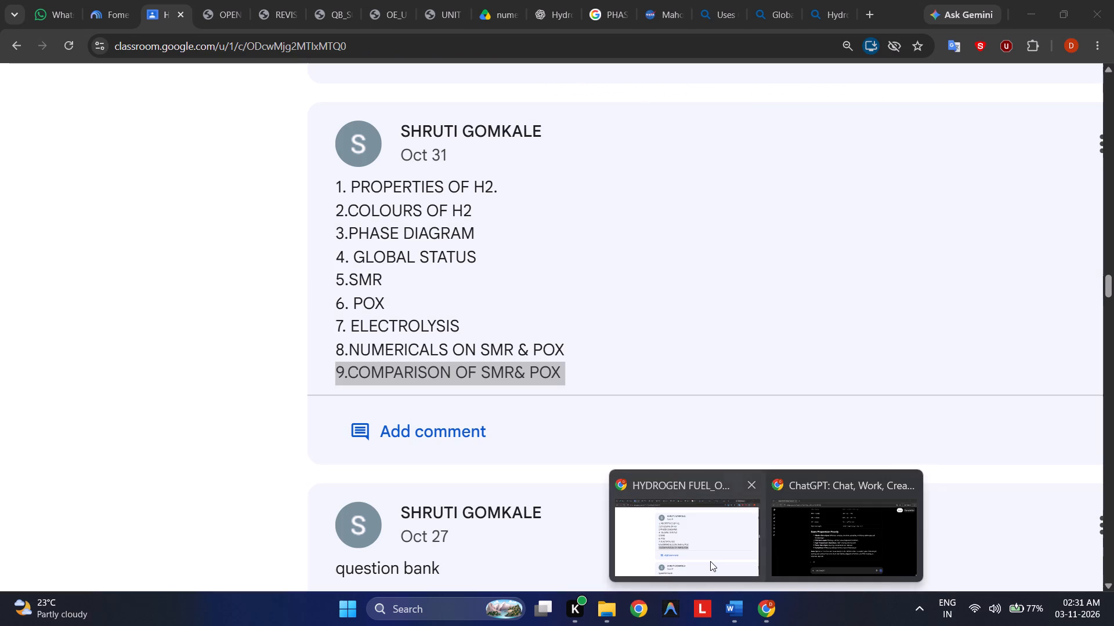
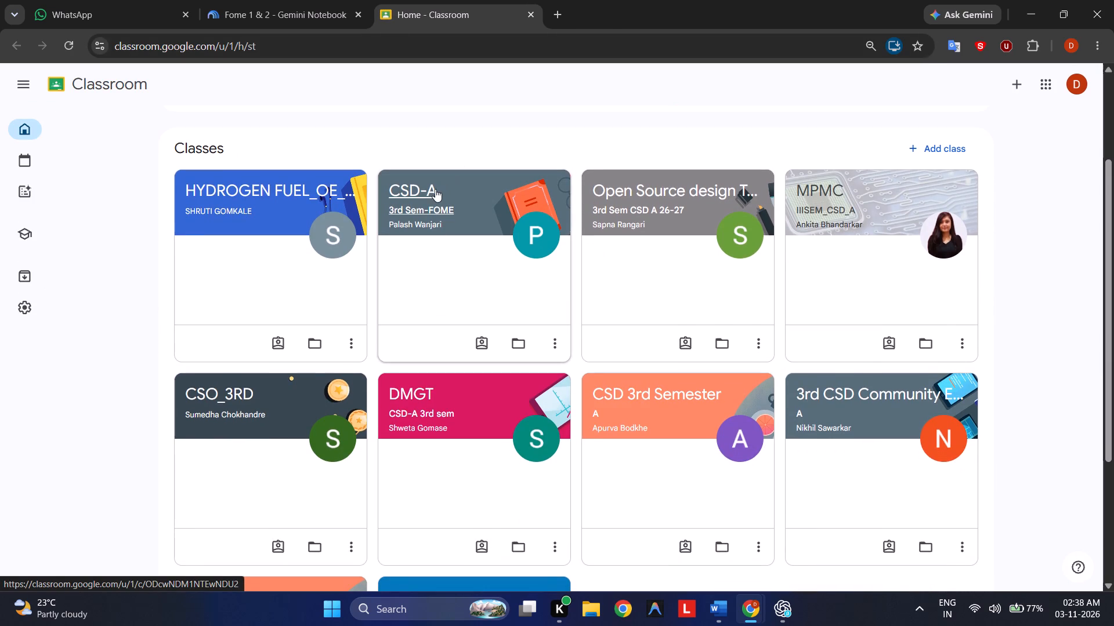
scroll(583, 390, "down", 1)
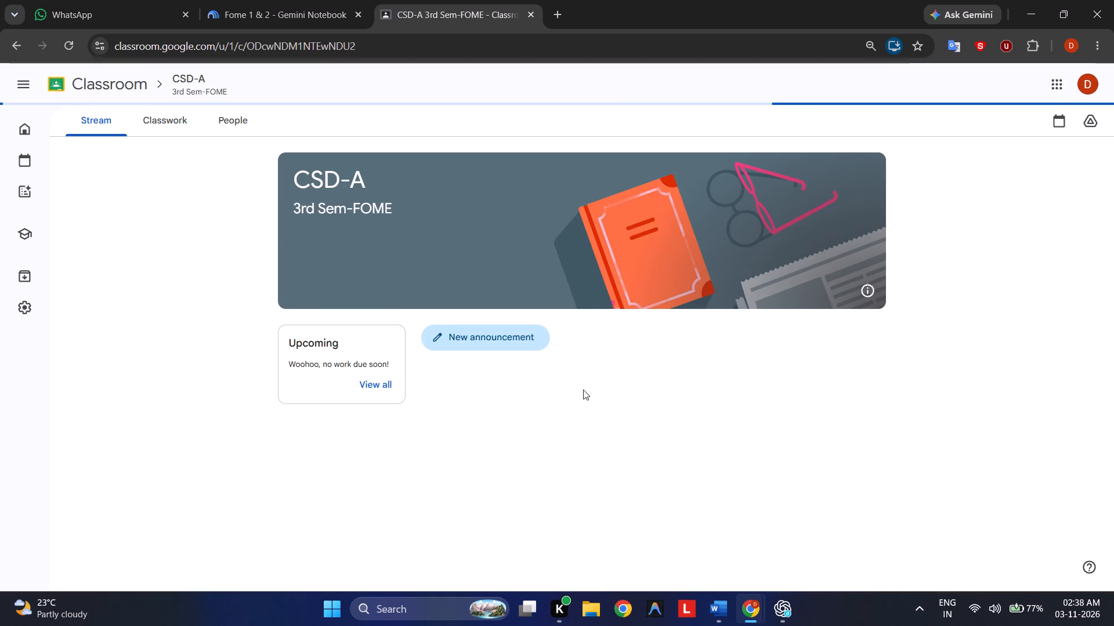